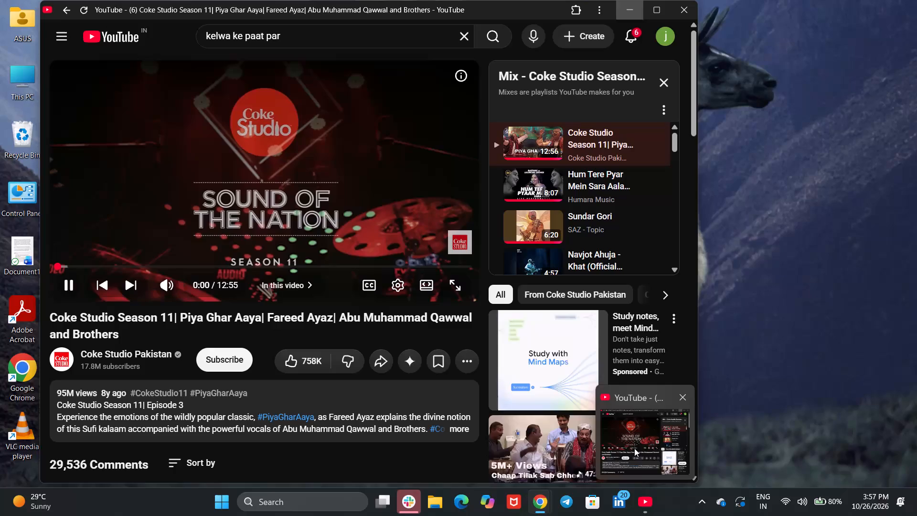
# Resume the Tasveer music video in the YouTube window and minimize that window.
pyautogui.click(634, 448)
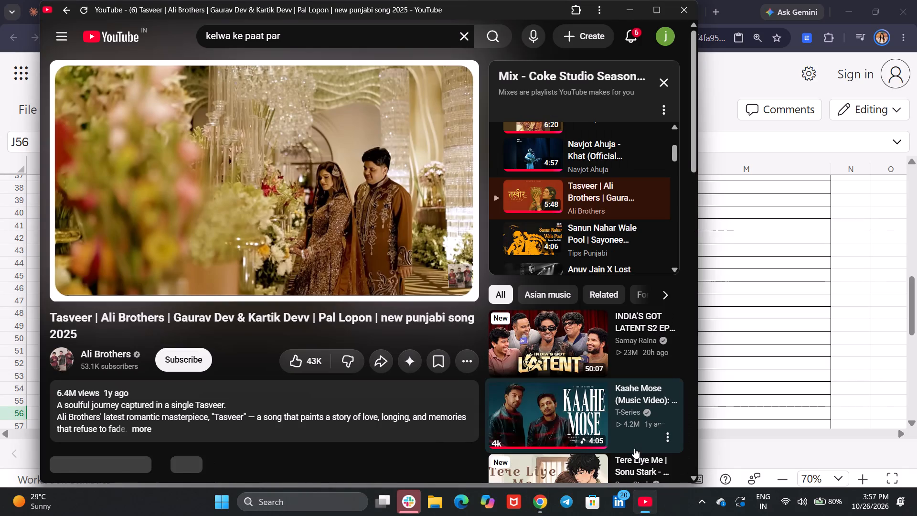
pyautogui.click(291, 137)
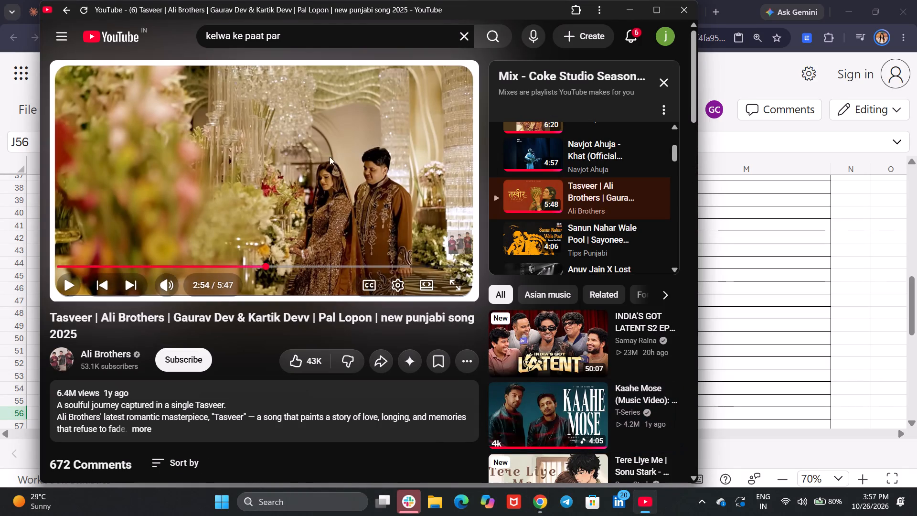
pyautogui.click(632, 11)
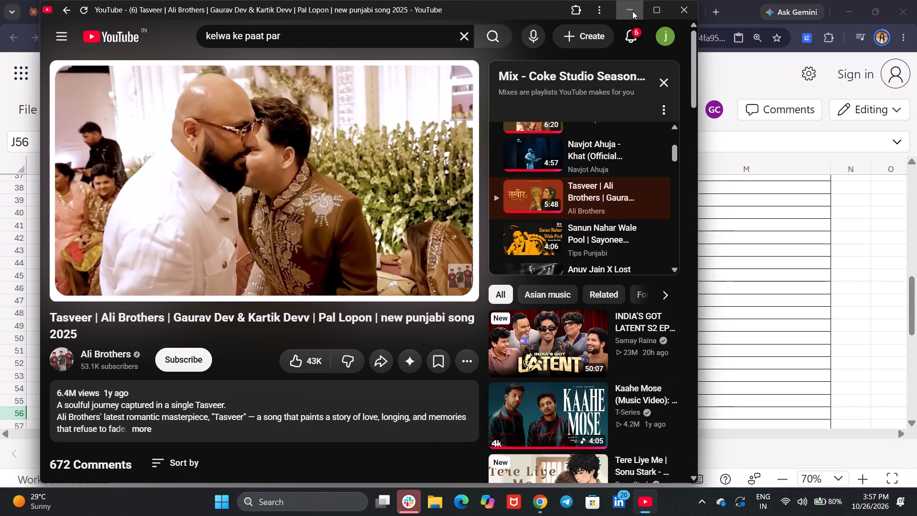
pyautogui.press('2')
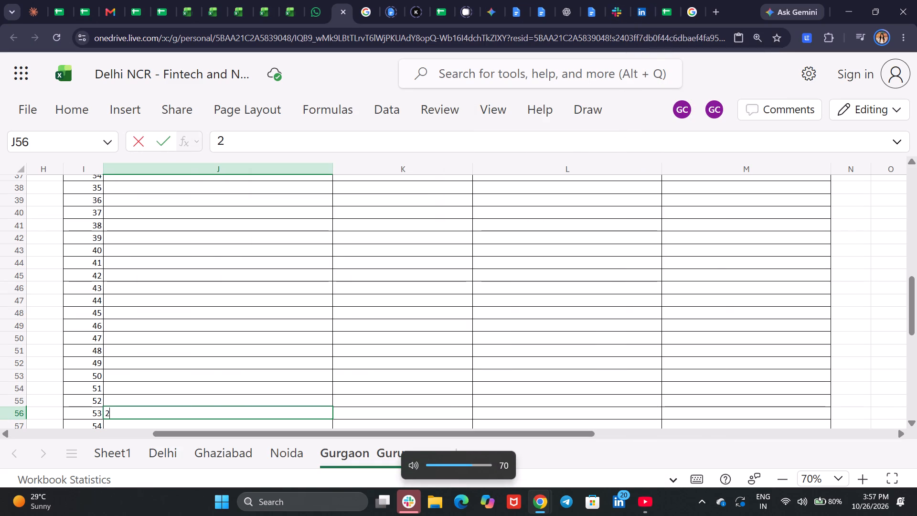
pyautogui.scroll(2, 340, 301)
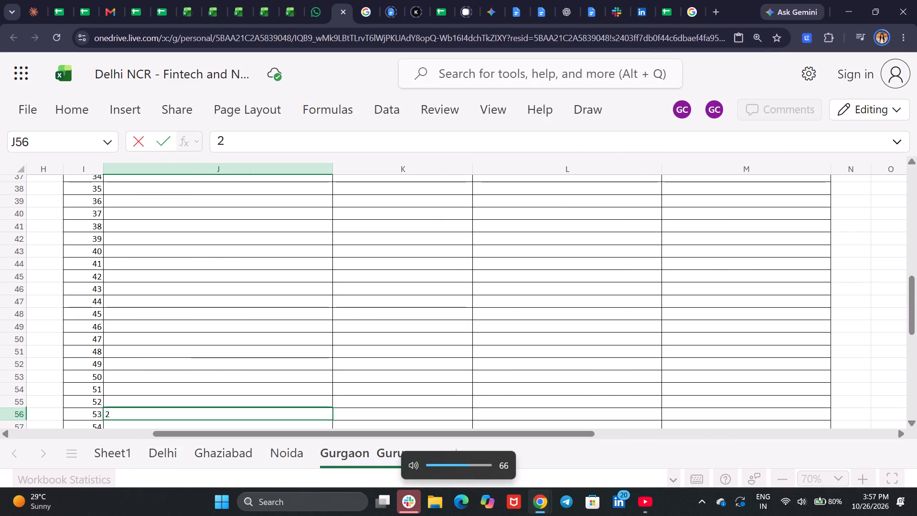
pyautogui.scroll(2, 340, 301)
pyautogui.scroll(-2, 340, 301)
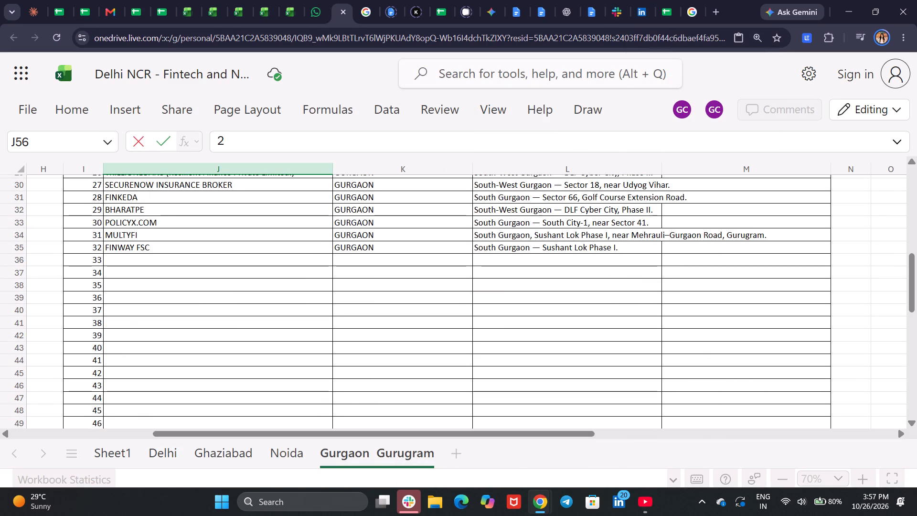
pyautogui.click(209, 261)
pyautogui.click(117, 448)
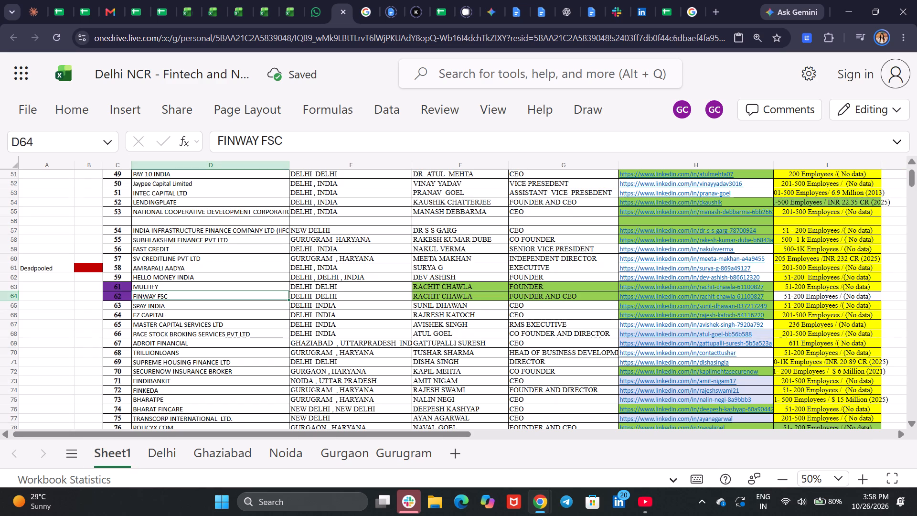
pyautogui.scroll(-3, 191, 312)
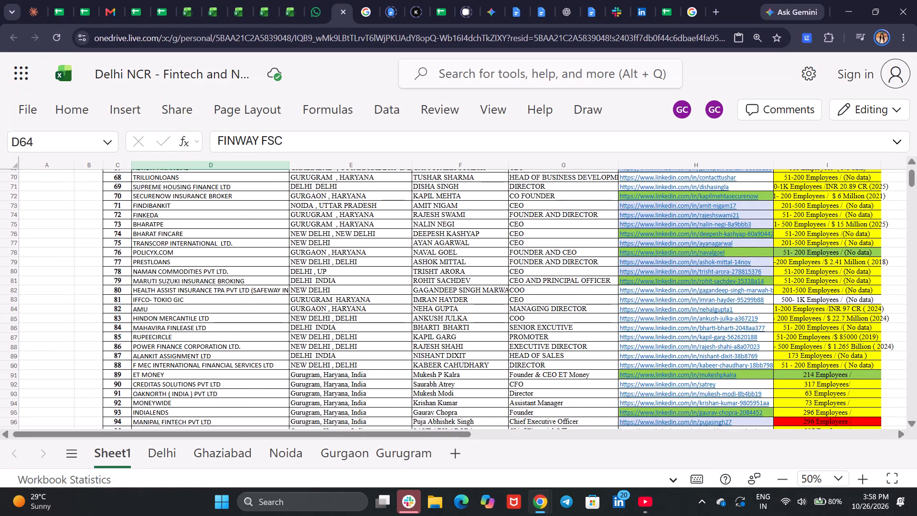
pyautogui.click(161, 250)
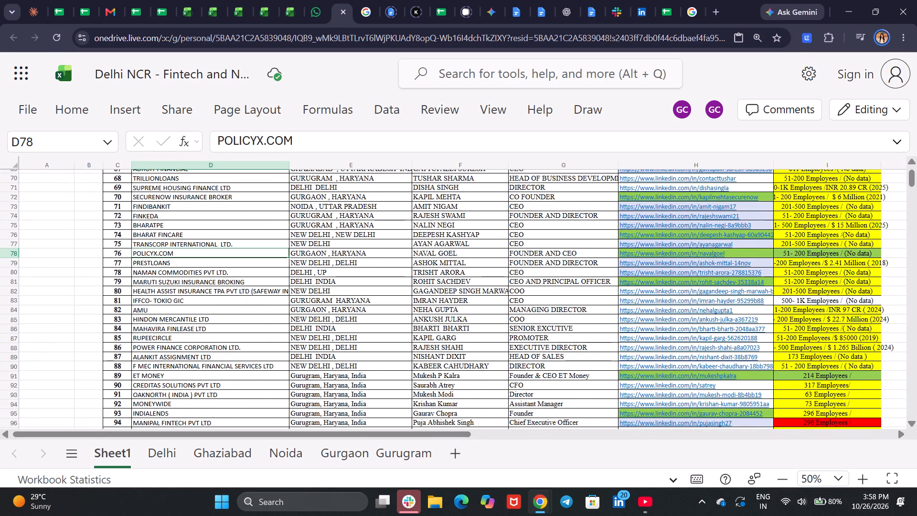
pyautogui.click(194, 304)
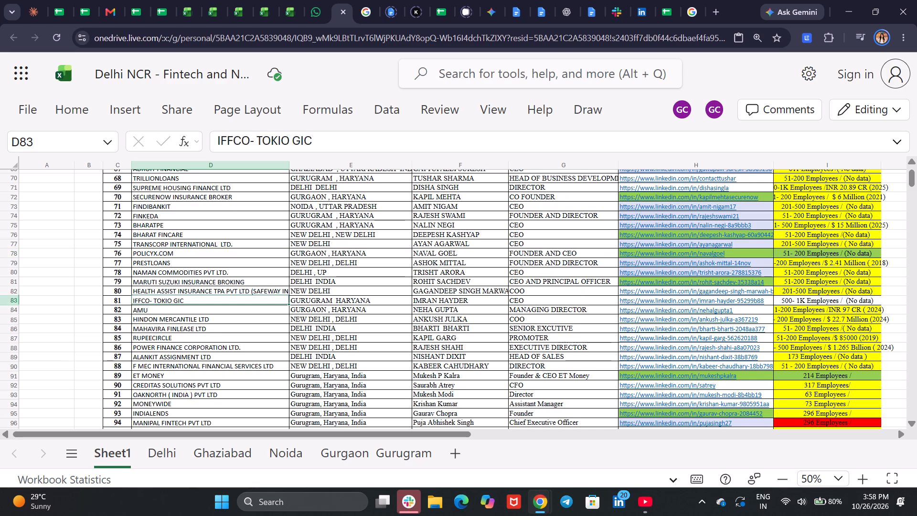
pyautogui.scroll(2, 194, 304)
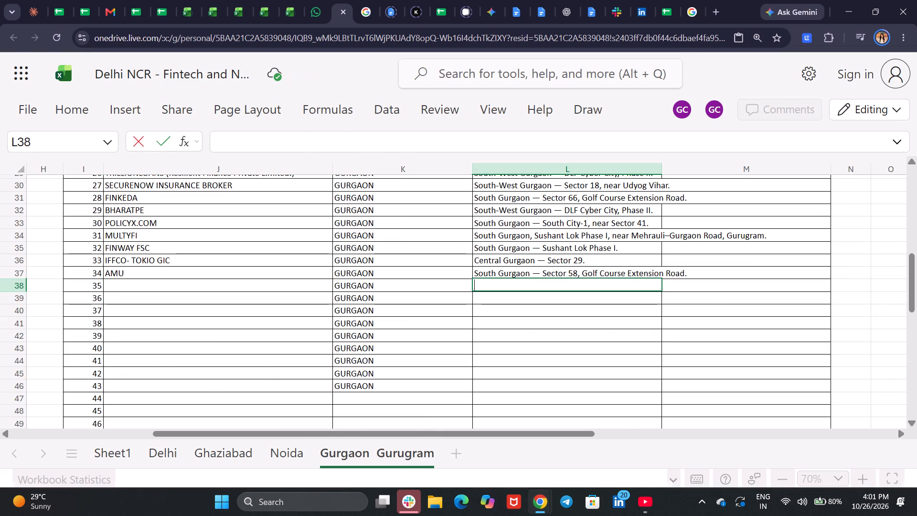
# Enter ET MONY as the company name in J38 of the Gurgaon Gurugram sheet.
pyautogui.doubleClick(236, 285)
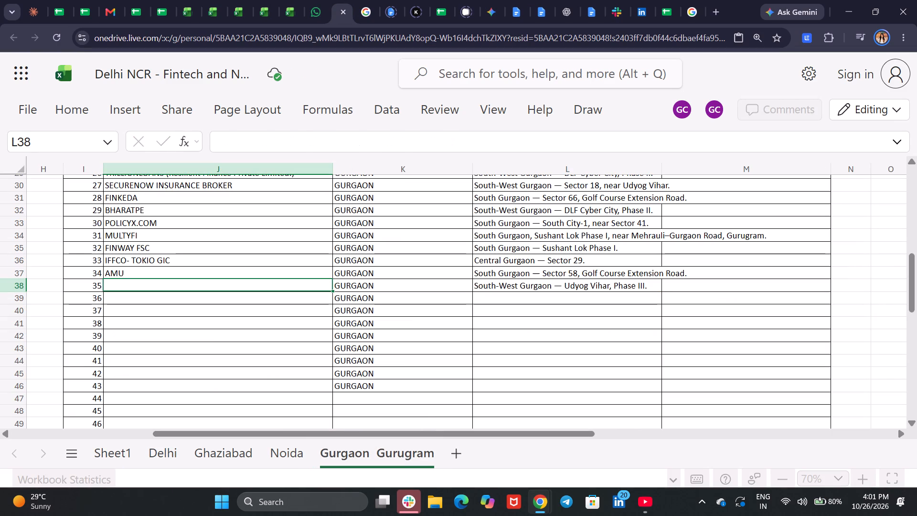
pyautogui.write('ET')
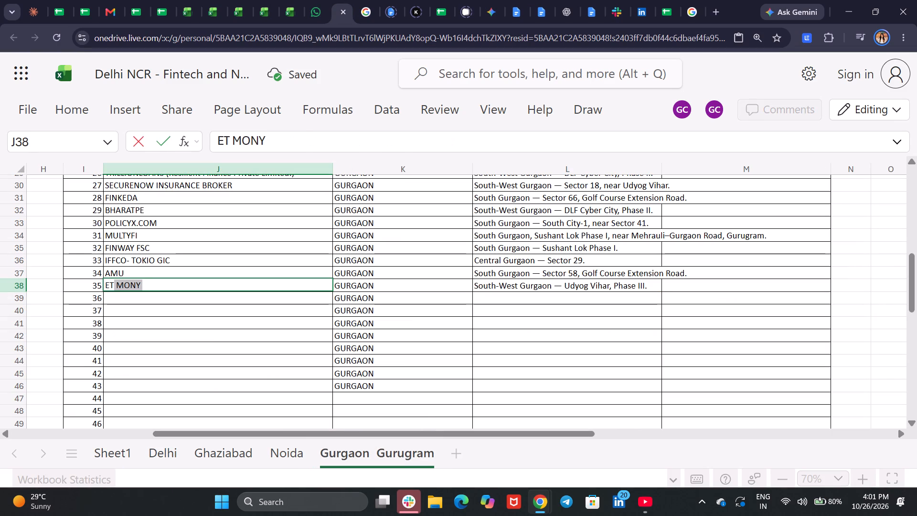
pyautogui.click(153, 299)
# Check the company list in the Gurgaon Gurugram sheet for an earlier ET MONY entry.
pyautogui.scroll(6, 153, 299)
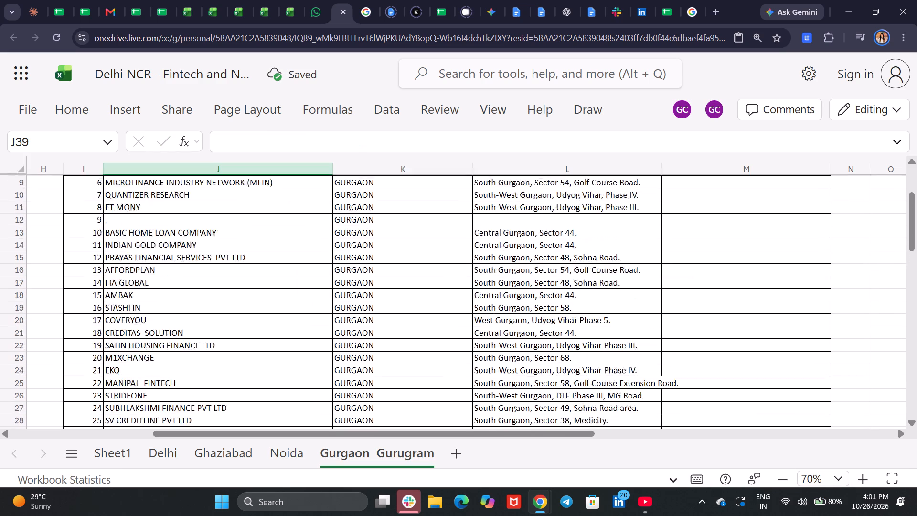
pyautogui.scroll(2, 153, 299)
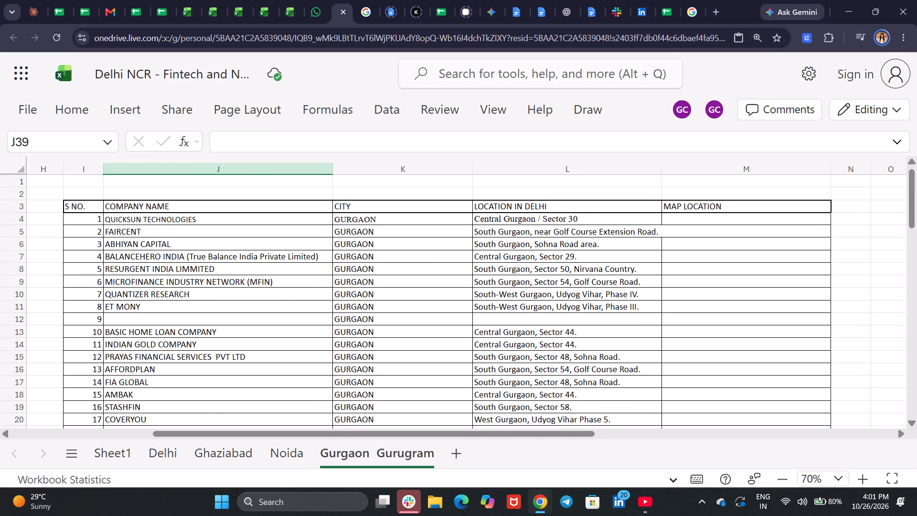
pyautogui.click(153, 309)
pyautogui.scroll(-6, 153, 309)
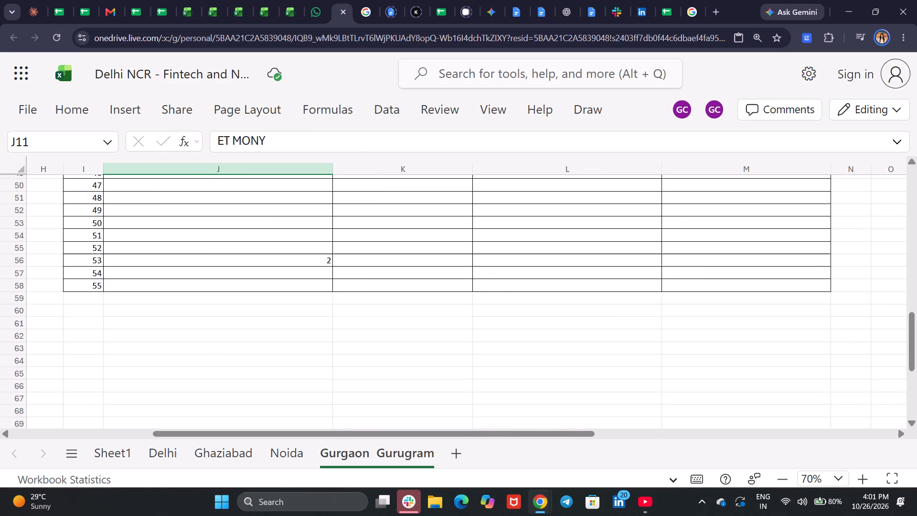
pyautogui.scroll(4, 153, 309)
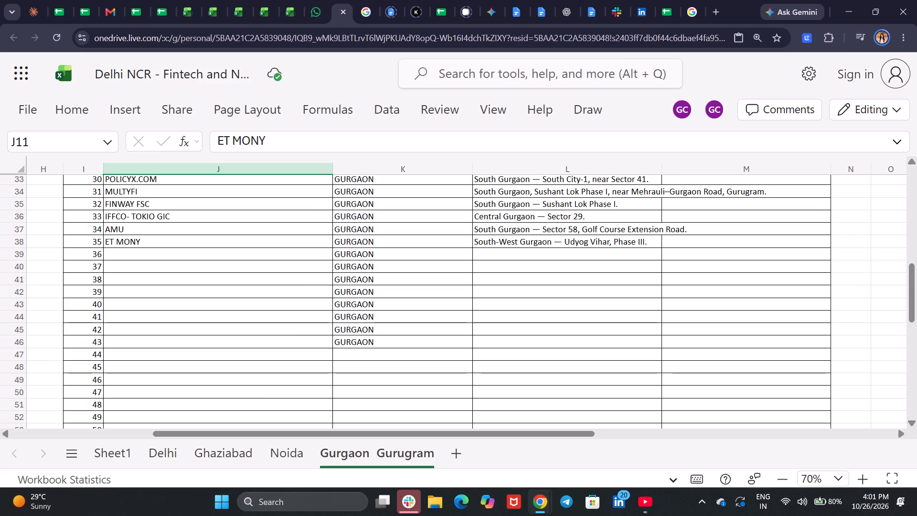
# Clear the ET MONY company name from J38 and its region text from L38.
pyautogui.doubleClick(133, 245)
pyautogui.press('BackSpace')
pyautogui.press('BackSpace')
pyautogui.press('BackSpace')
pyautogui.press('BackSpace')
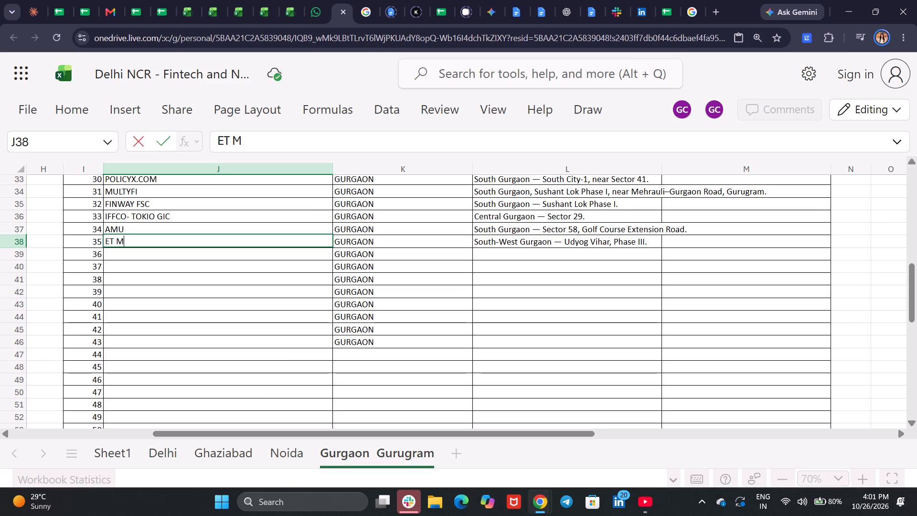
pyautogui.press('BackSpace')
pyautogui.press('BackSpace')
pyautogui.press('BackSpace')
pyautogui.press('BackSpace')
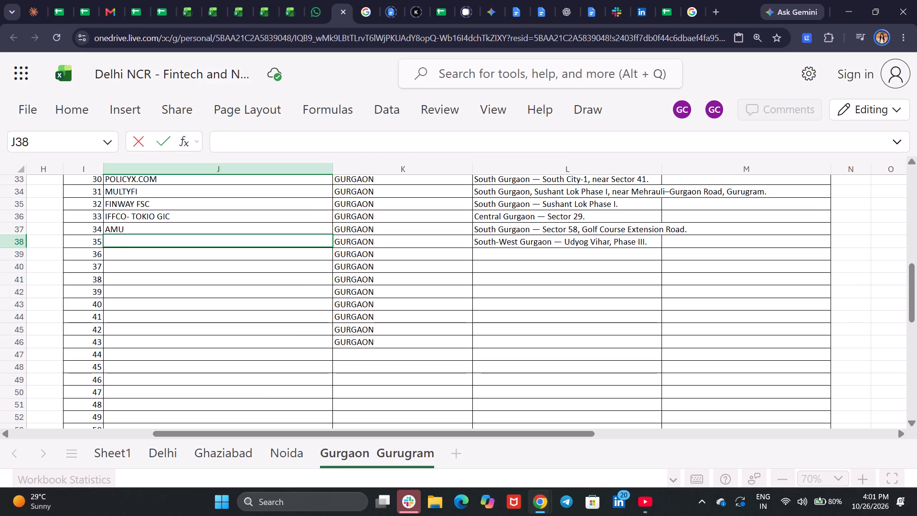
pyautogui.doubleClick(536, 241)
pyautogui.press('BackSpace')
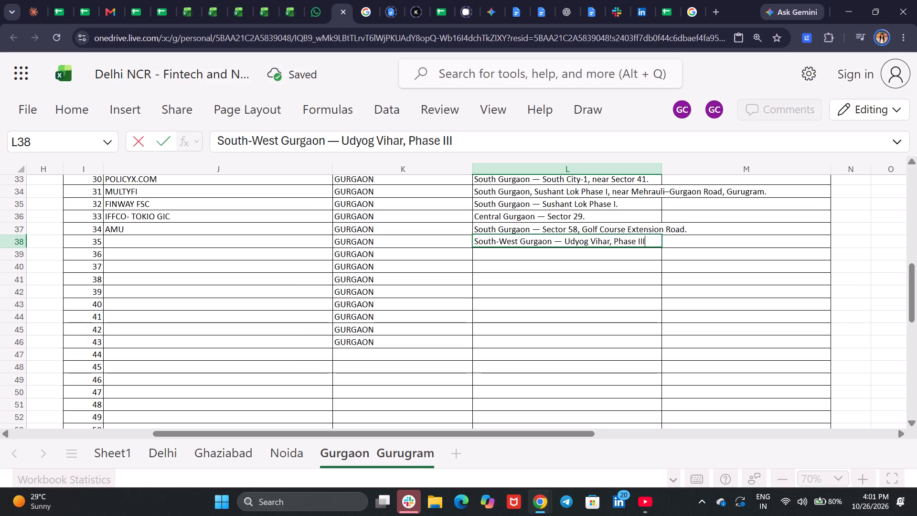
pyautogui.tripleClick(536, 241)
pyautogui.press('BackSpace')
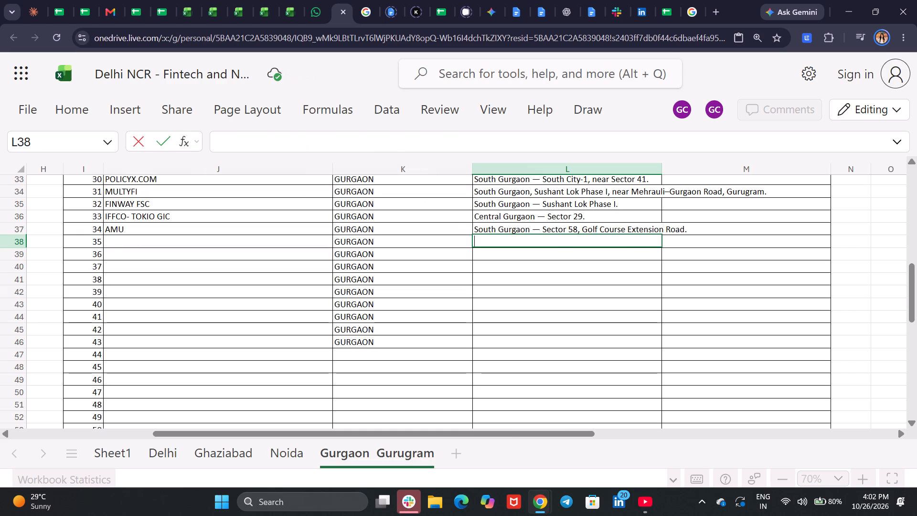
# Look through Sheet1 from the ET MONEY row up to the ET MONY row and check that row's contact person.
pyautogui.click(565, 6)
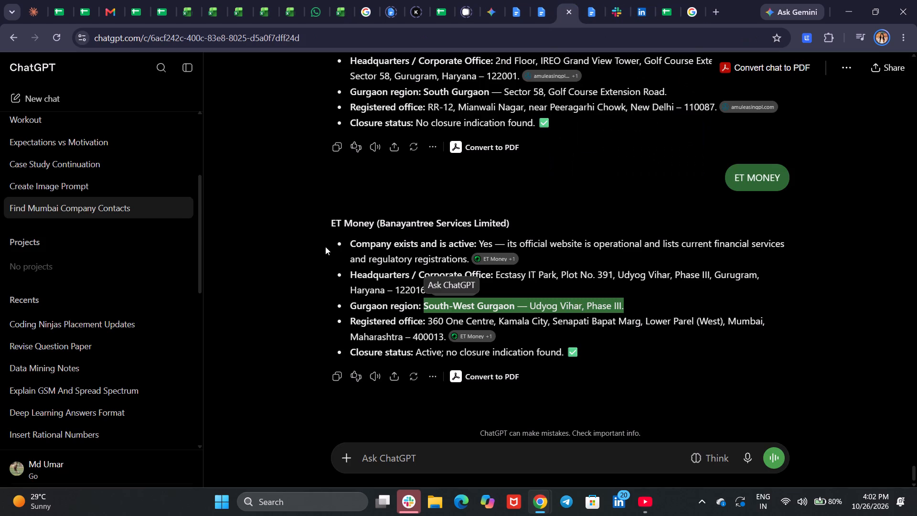
pyautogui.click(342, 4)
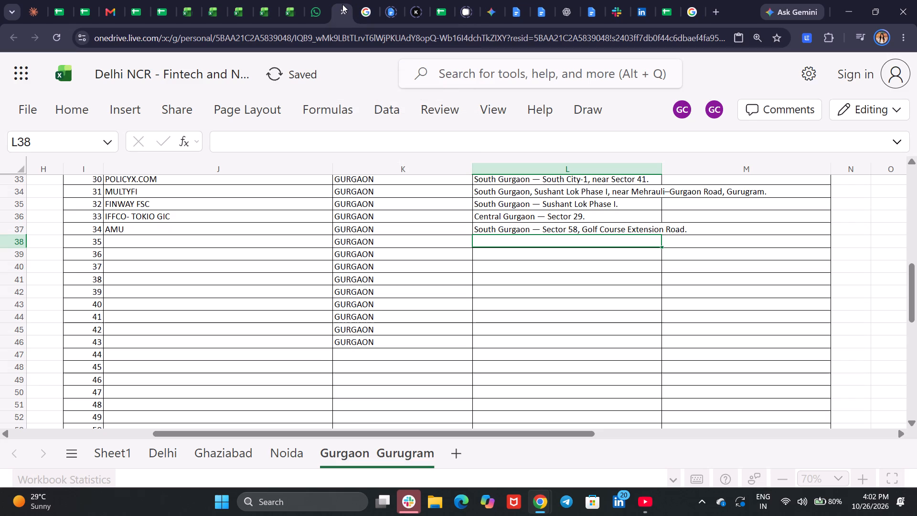
pyautogui.click(116, 454)
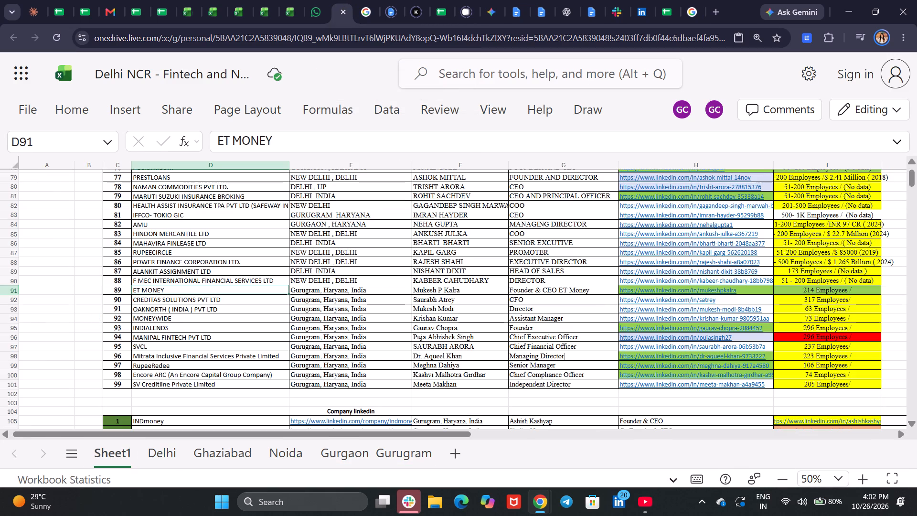
pyautogui.scroll(2, 172, 292)
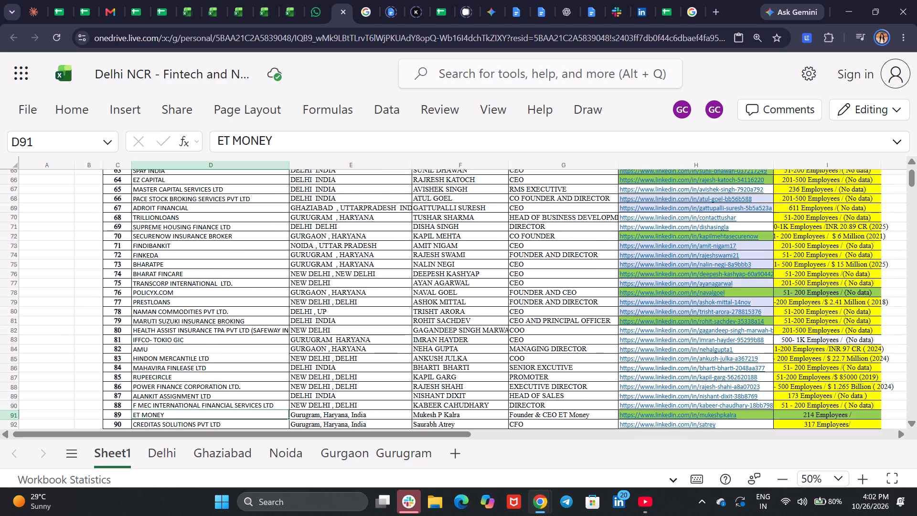
pyautogui.scroll(-1, 166, 349)
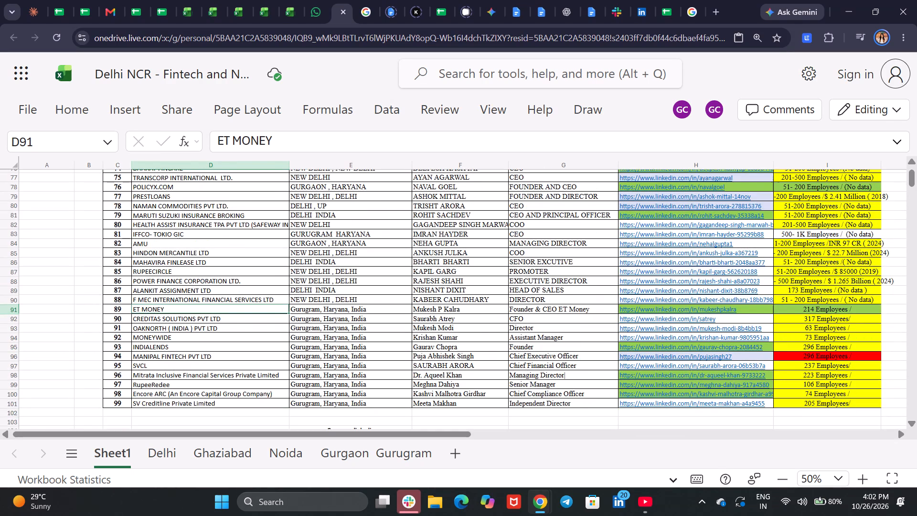
pyautogui.click(150, 311)
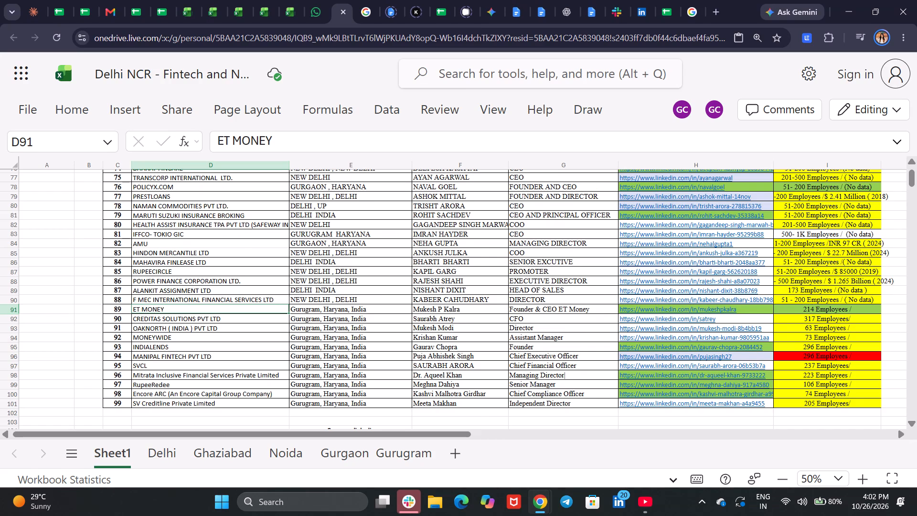
pyautogui.scroll(5, 150, 311)
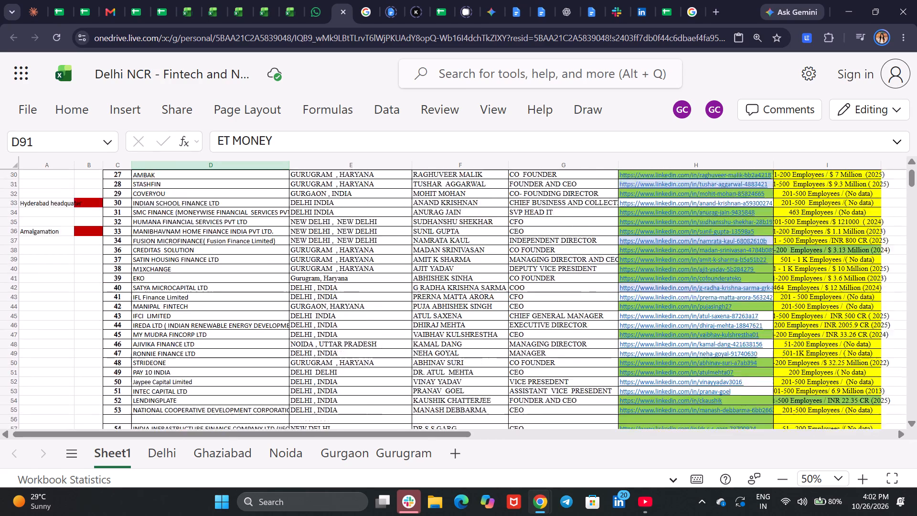
pyautogui.scroll(3, 150, 311)
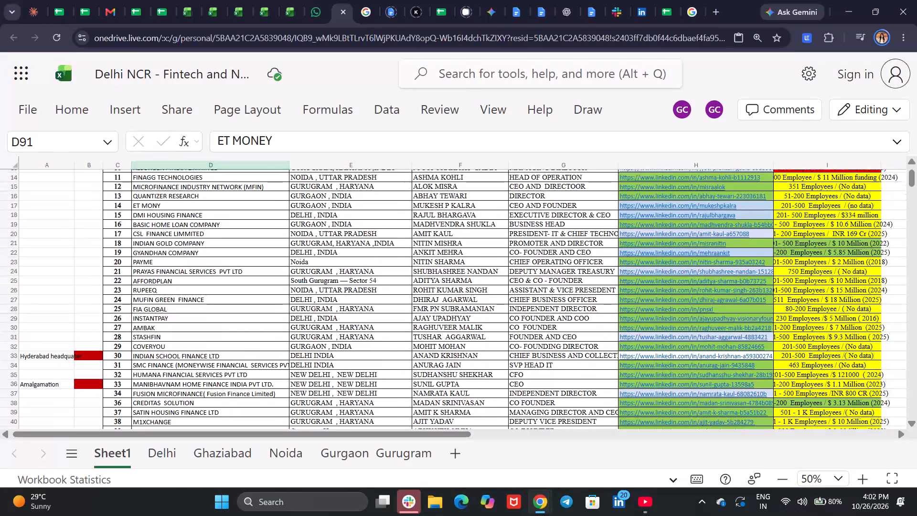
pyautogui.click(456, 210)
# Compare the ET MONEY entry in Sheet1 with the ET MONY entry and delete the duplicate ET MONY row, row 17.
pyautogui.scroll(-3, 476, 272)
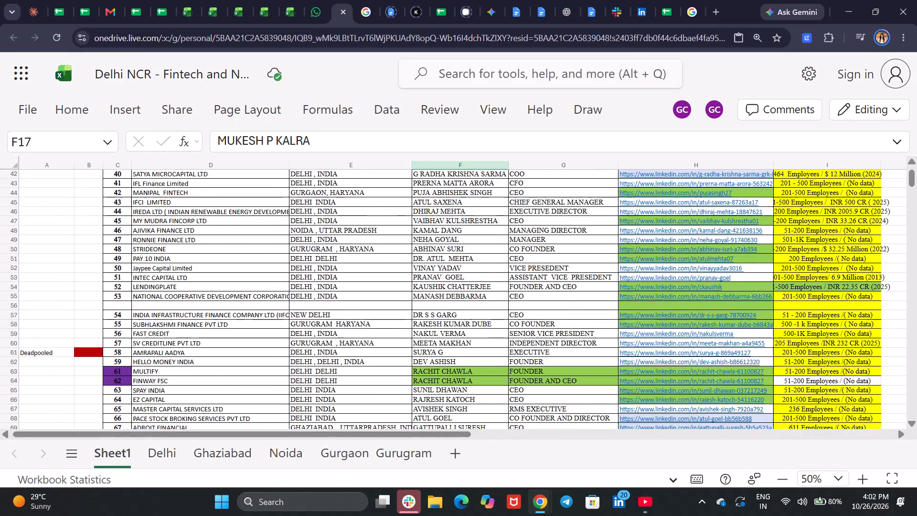
pyautogui.scroll(-2, 476, 272)
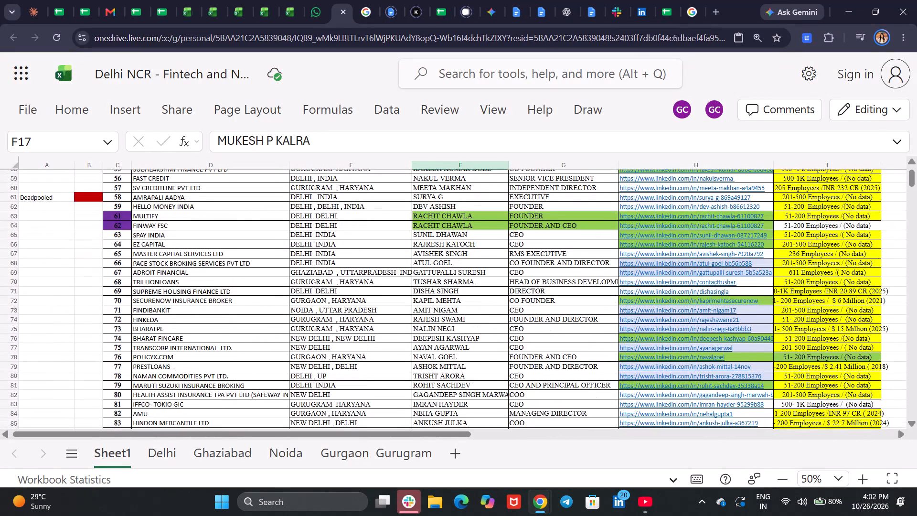
pyautogui.scroll(-1, 224, 376)
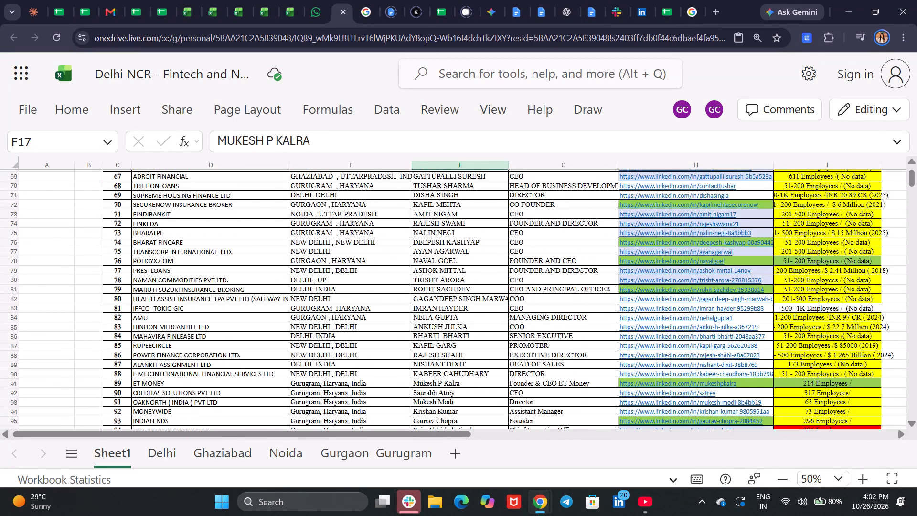
pyautogui.scroll(-1, 239, 317)
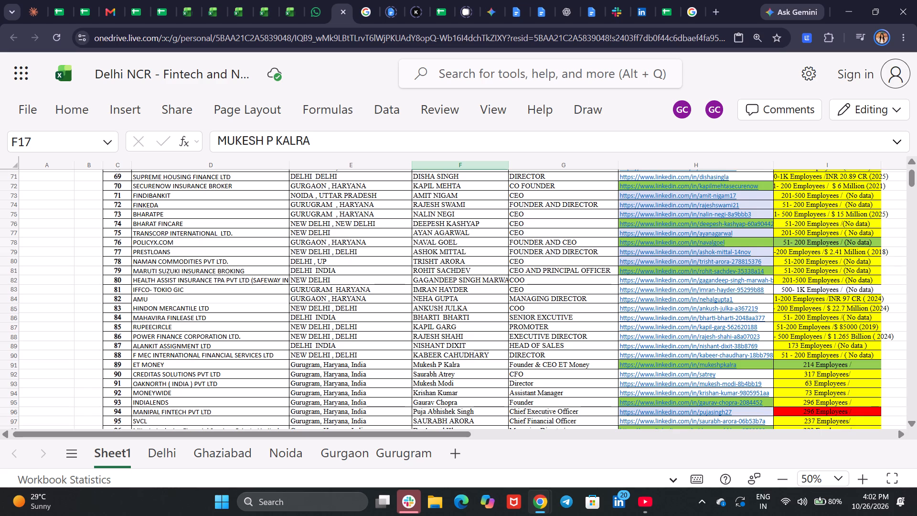
pyautogui.click(204, 367)
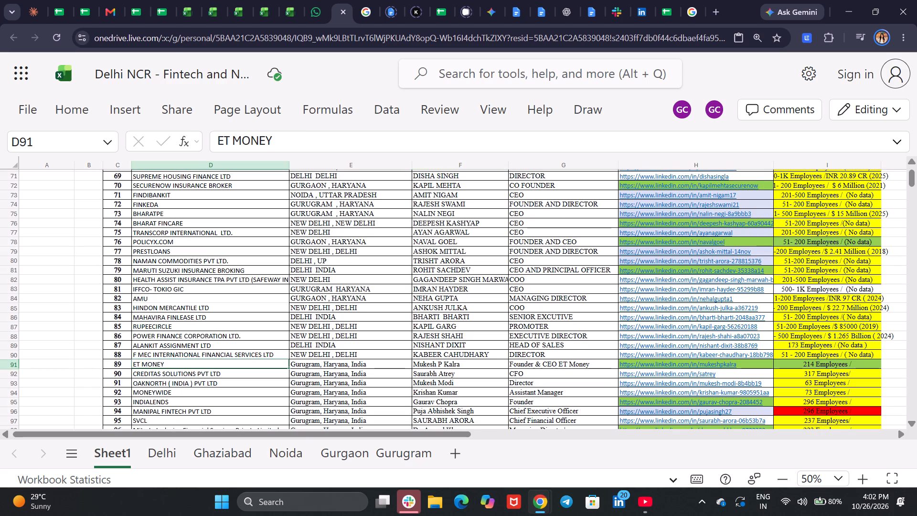
pyautogui.scroll(5, 212, 372)
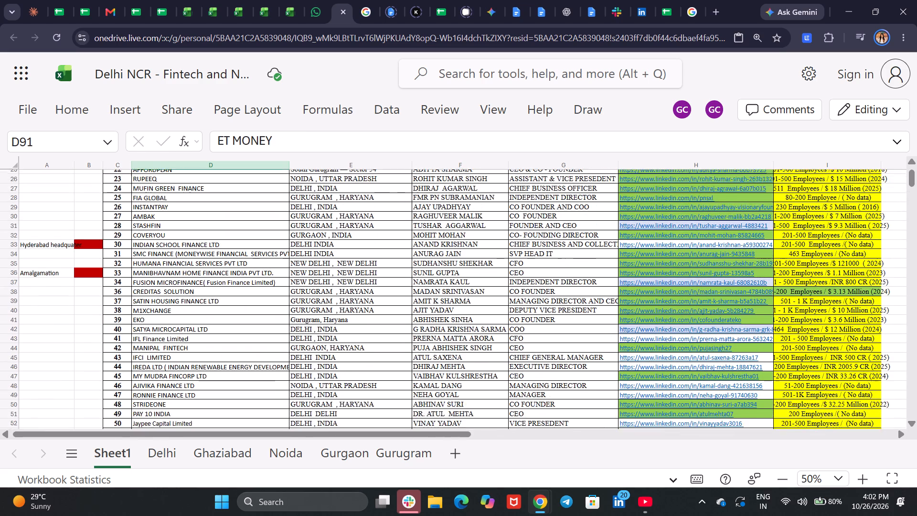
pyautogui.scroll(6, 212, 372)
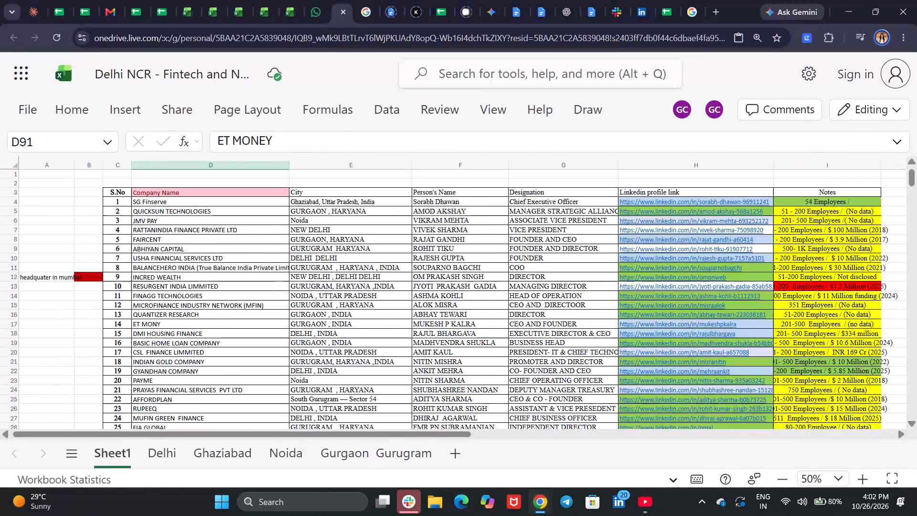
pyautogui.click(202, 325)
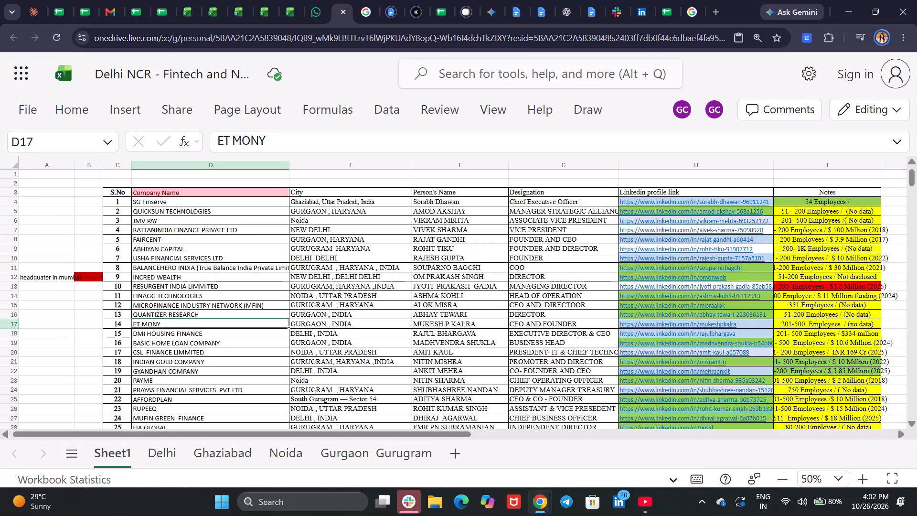
pyautogui.press('BackSpace')
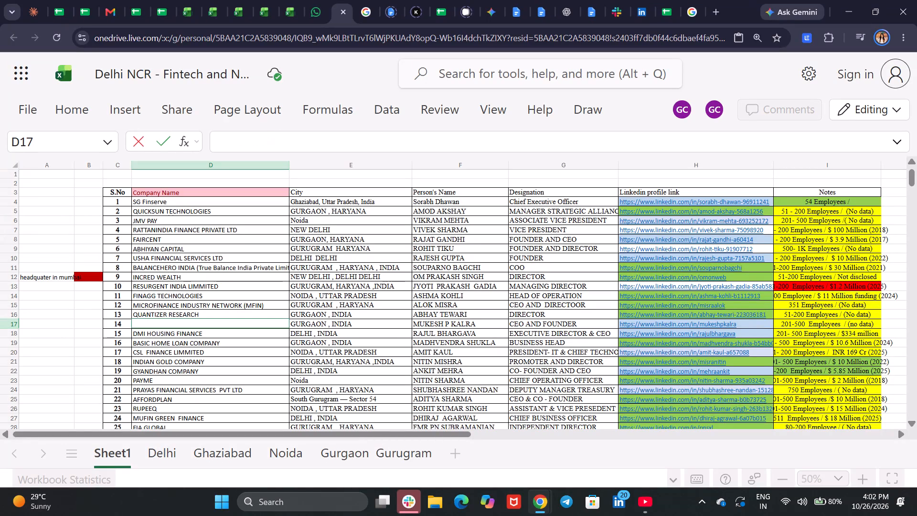
pyautogui.rightClick(8, 322)
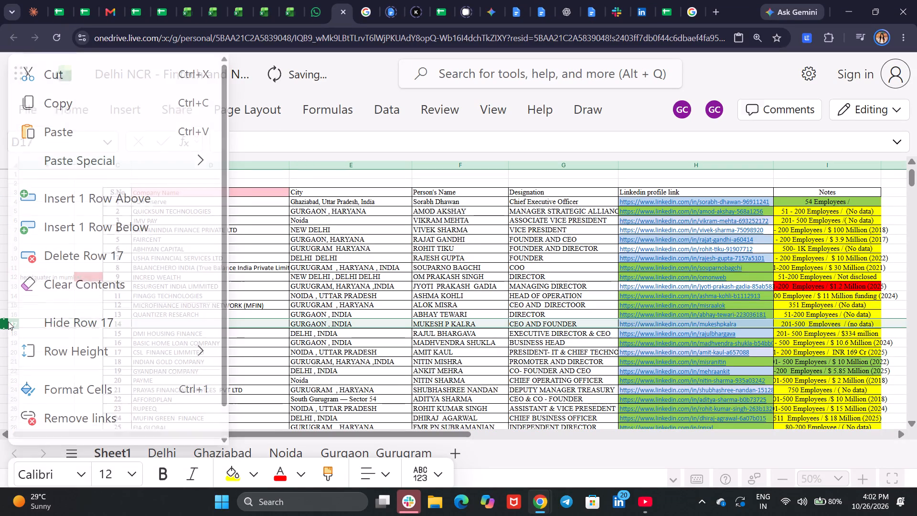
pyautogui.click(111, 249)
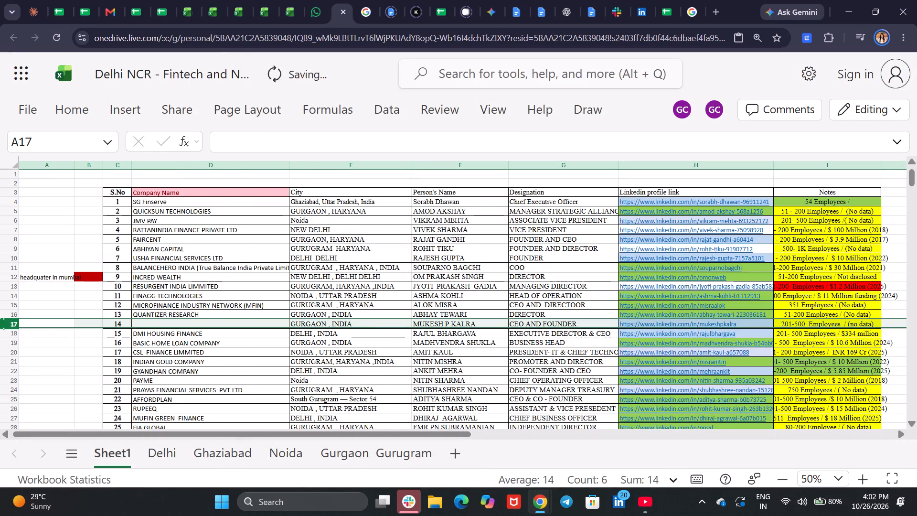
pyautogui.scroll(-2, 260, 397)
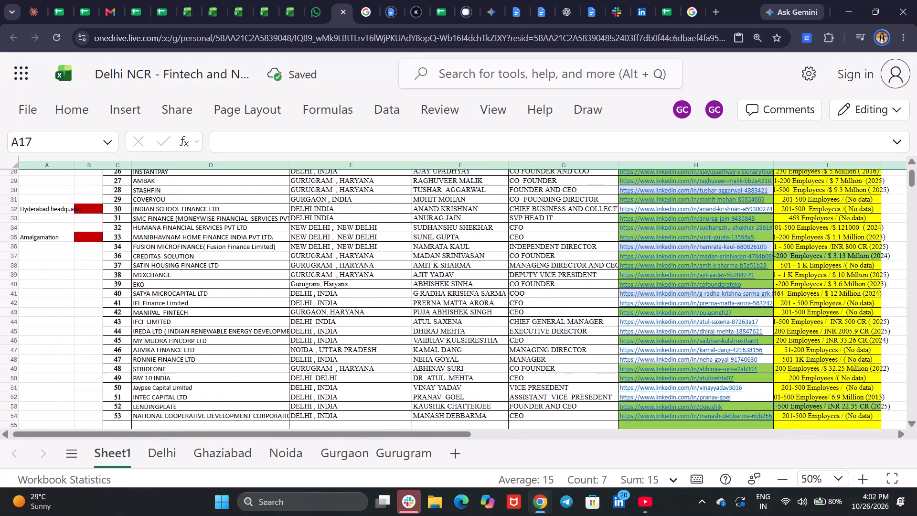
pyautogui.scroll(-7, 260, 397)
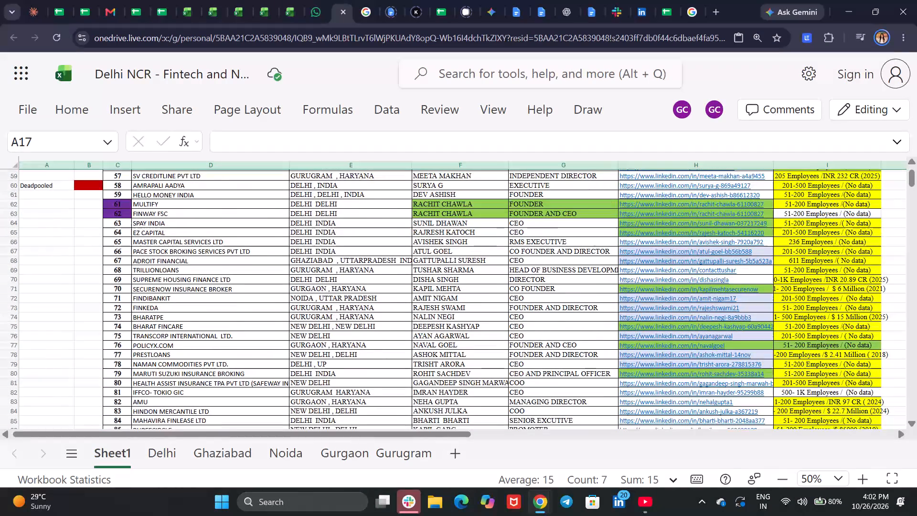
pyautogui.scroll(-2, 261, 300)
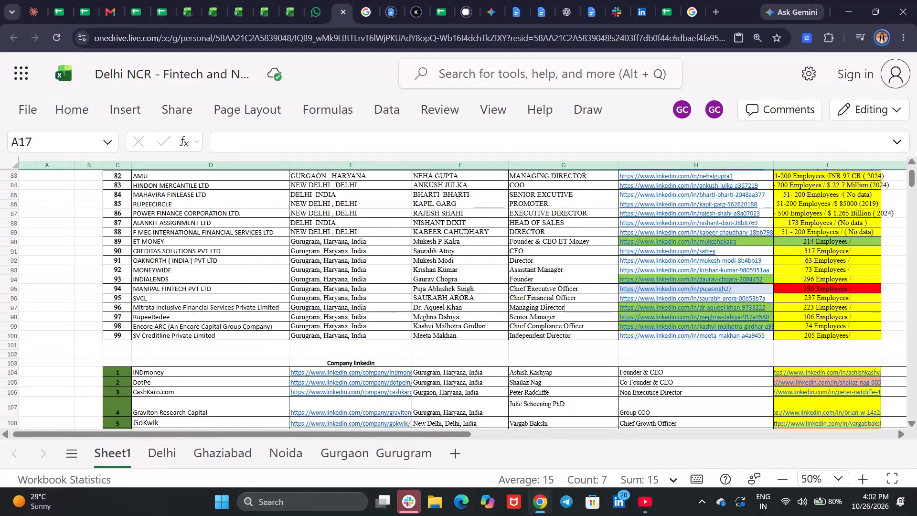
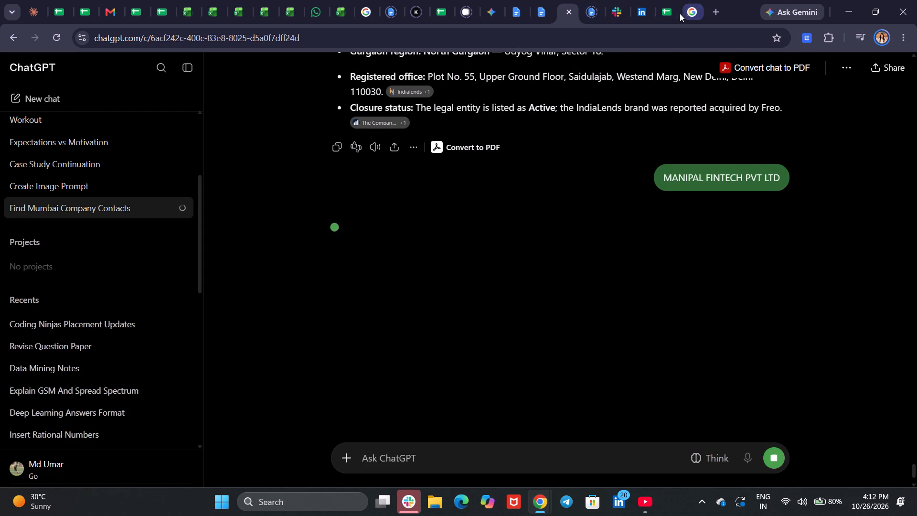
# Check Sheet1 for an earlier Manipal Fintech entry with the same contact and delete the duplicate MANIPAL FINTECH PVT LTD row 95.
pyautogui.click(439, 13)
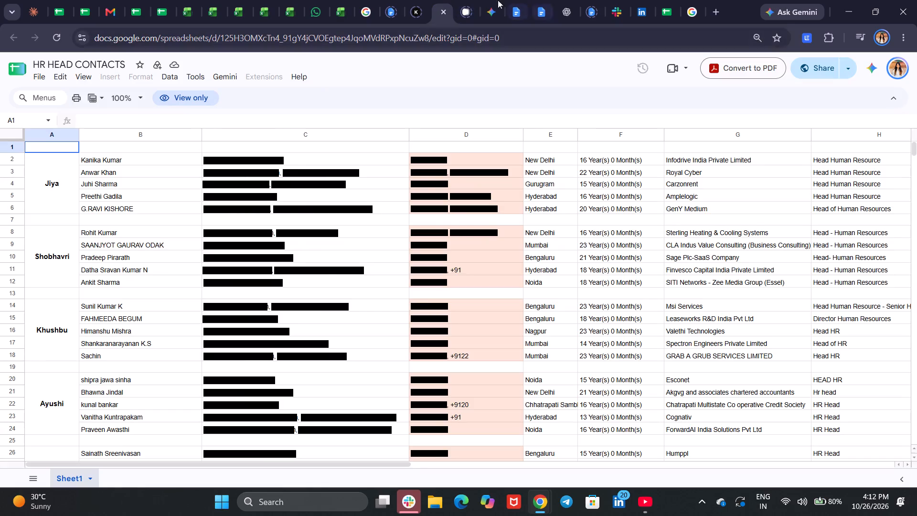
pyautogui.click(339, 8)
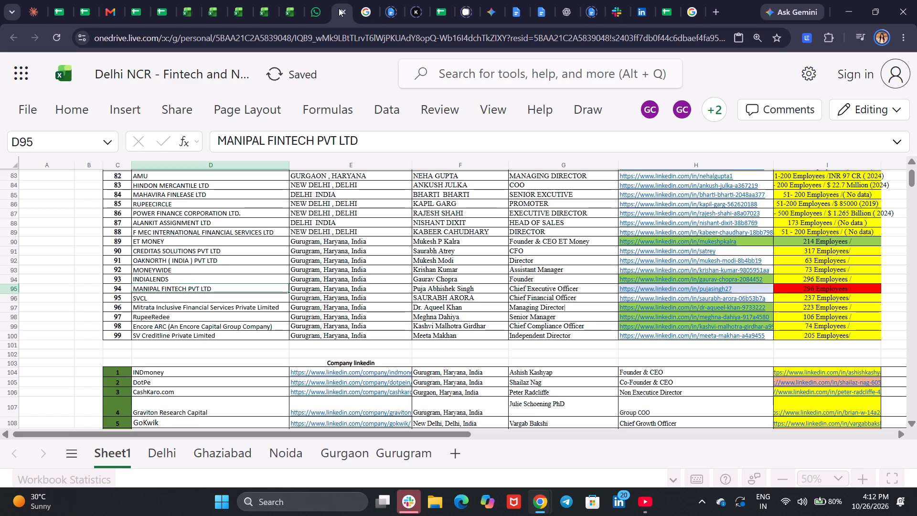
pyautogui.scroll(2, 207, 290)
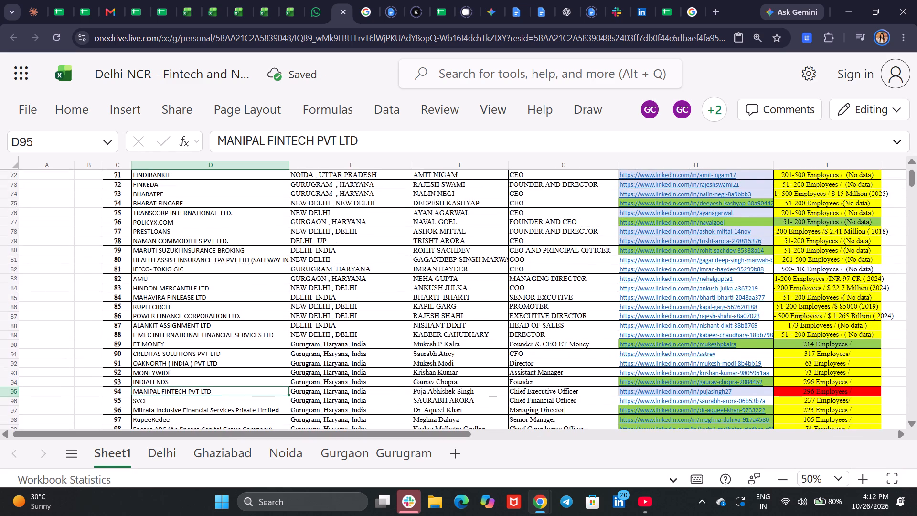
pyautogui.scroll(7, 207, 290)
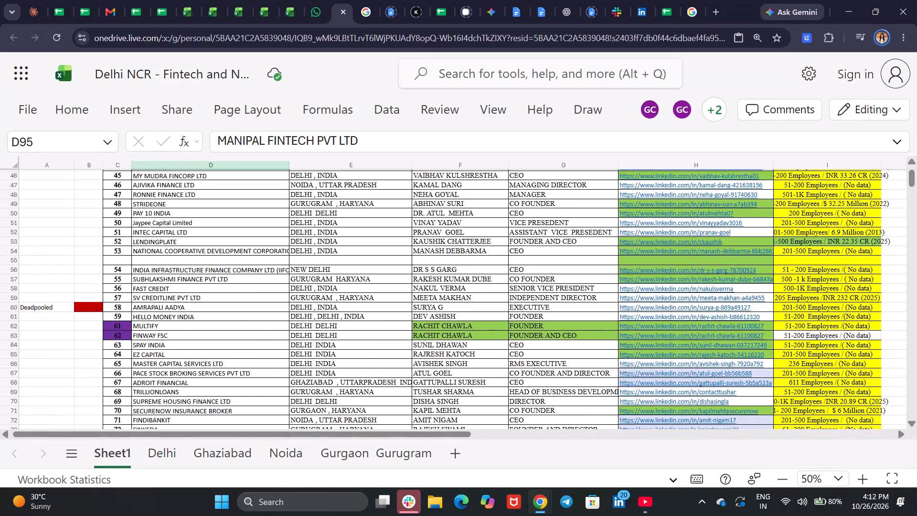
pyautogui.scroll(3, 207, 290)
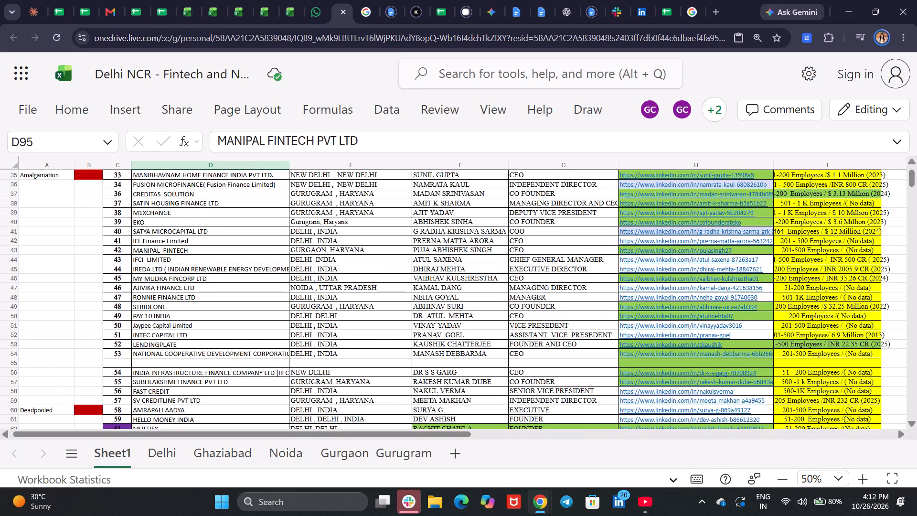
pyautogui.click(451, 253)
pyautogui.scroll(-4, 451, 253)
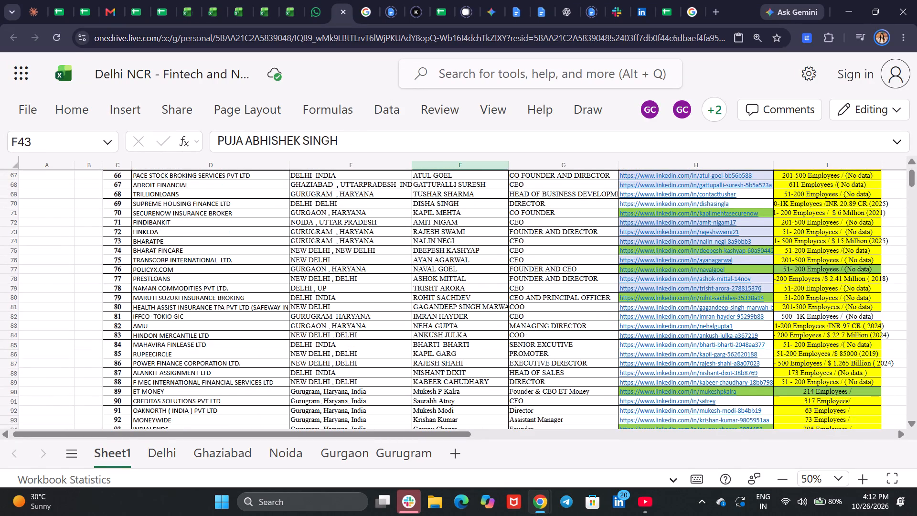
pyautogui.scroll(-1, 451, 253)
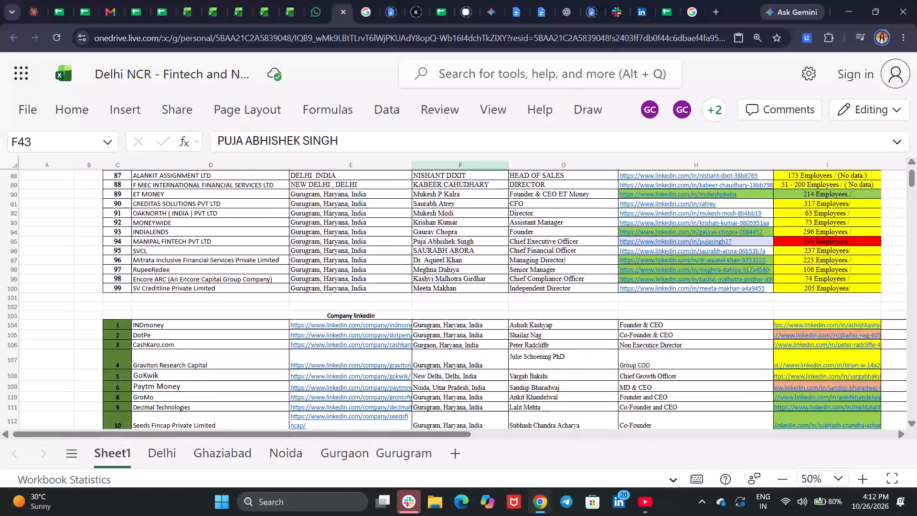
pyautogui.scroll(-1, 451, 253)
pyautogui.click(451, 247)
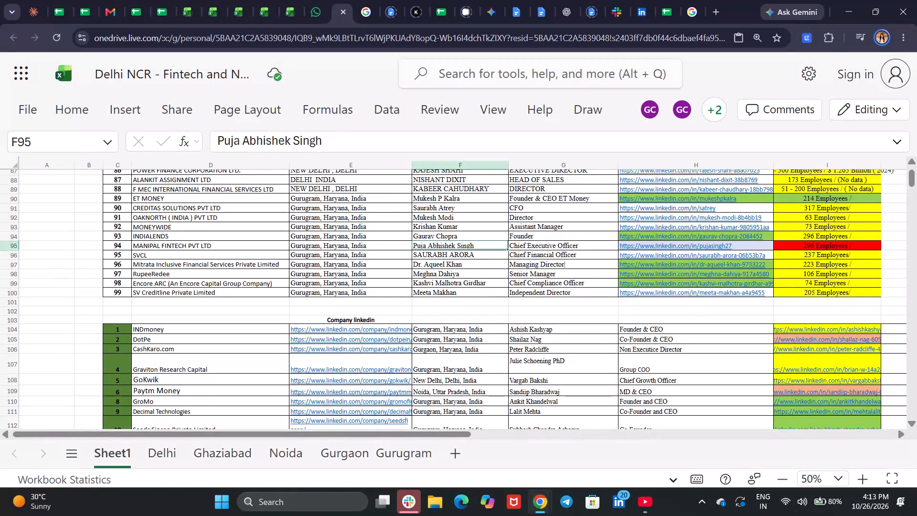
pyautogui.click(182, 247)
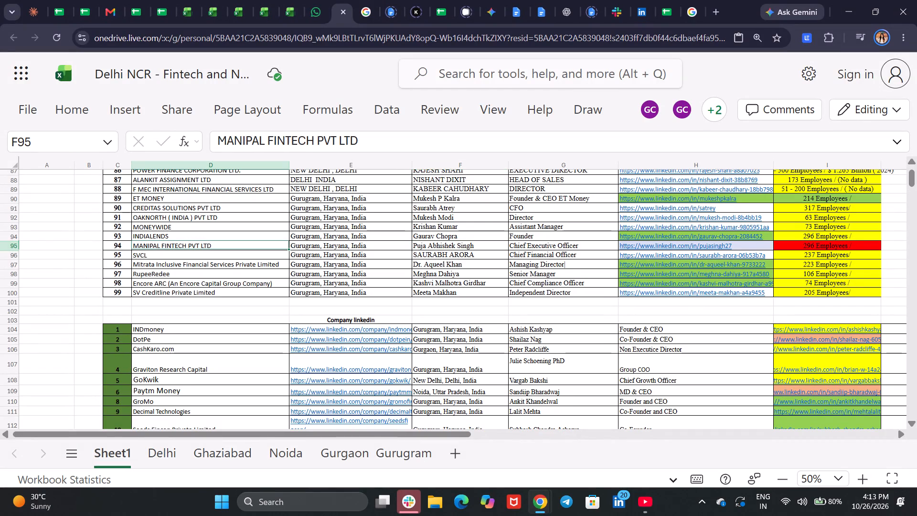
pyautogui.rightClick(13, 246)
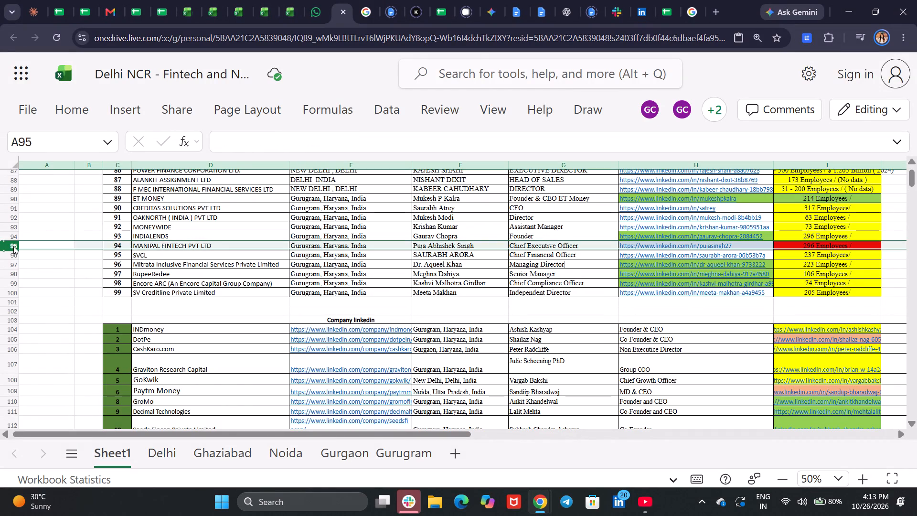
pyautogui.click(103, 304)
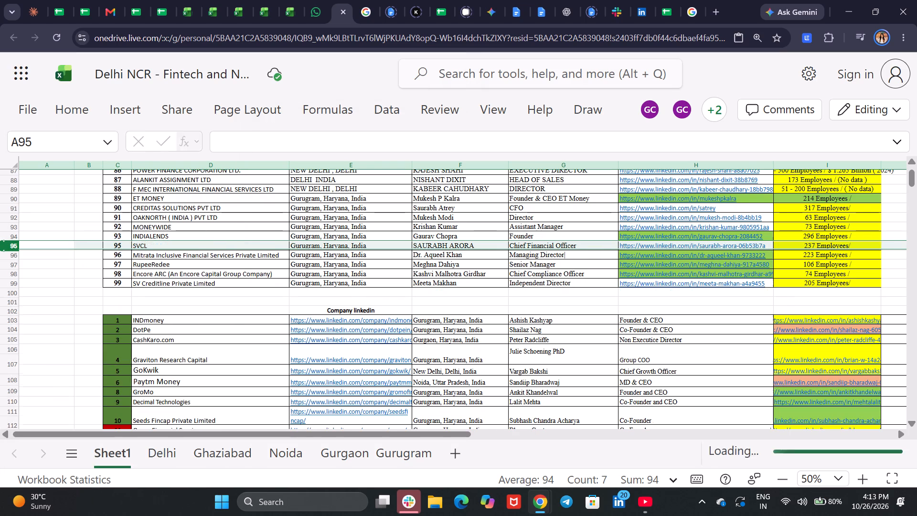
# Copy SVCL from Sheet1 and search Google for whether it still exists and where in Gurgaon its headquarters is.
pyautogui.tripleClick(142, 247)
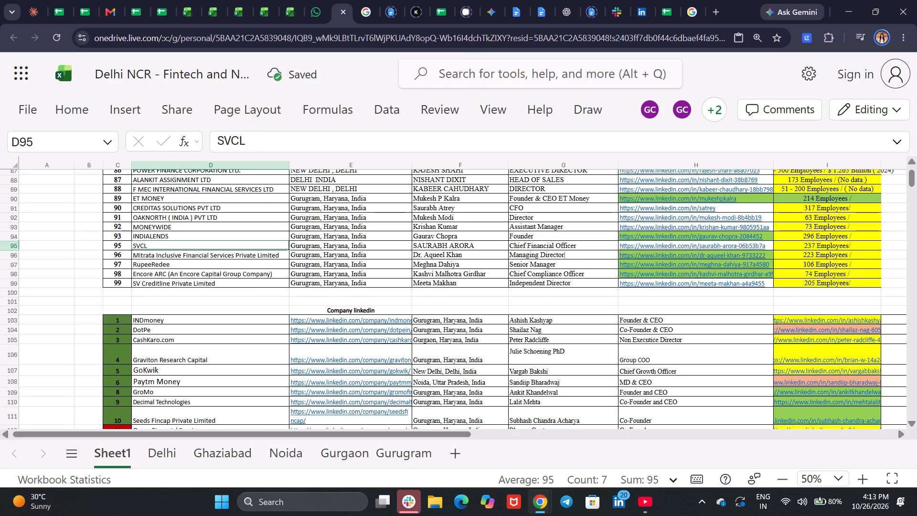
pyautogui.hotkey('ctrl', 'v')
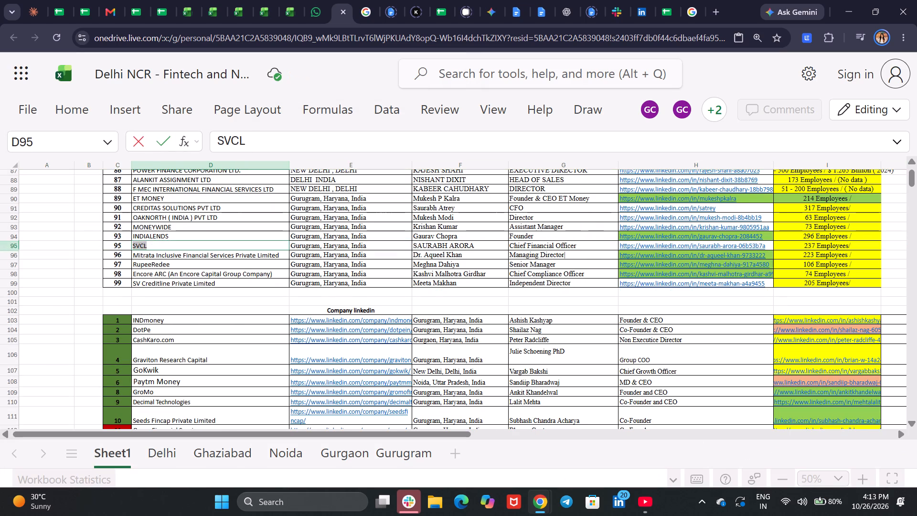
pyautogui.hotkey('ctrl', 'z')
pyautogui.hotkey('ctrl', 'c')
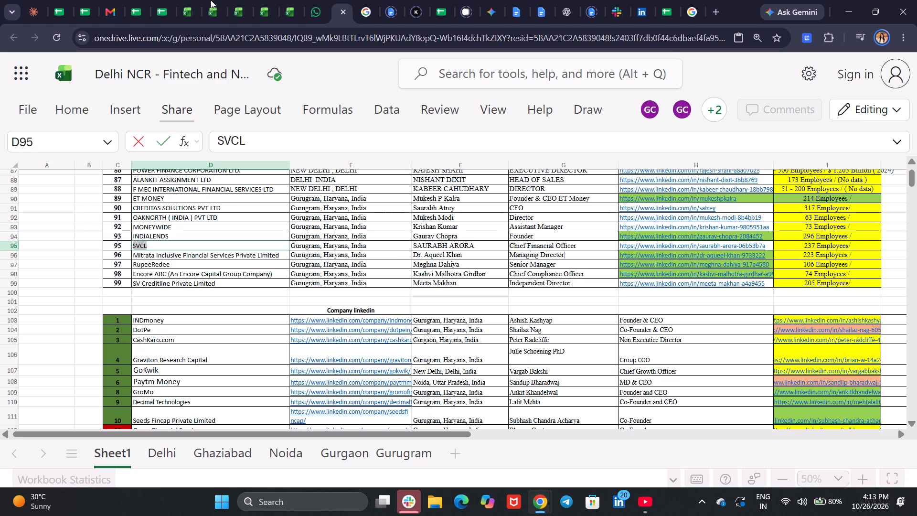
pyautogui.click(692, 9)
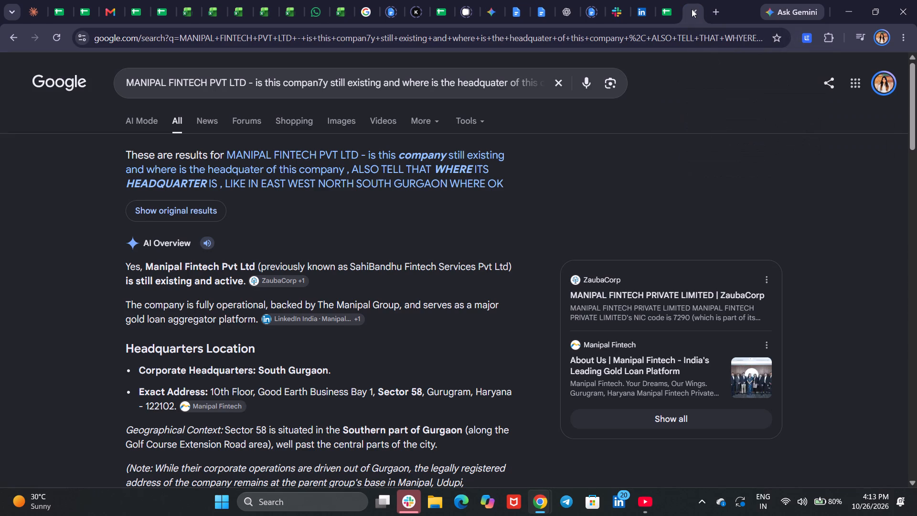
pyautogui.moveTo(245, 83); pyautogui.dragTo(114, 77)
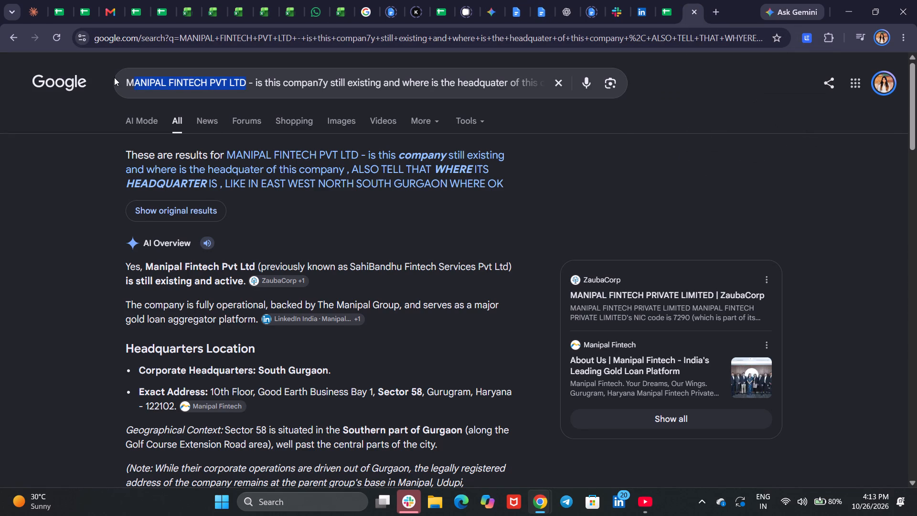
pyautogui.hotkey('ctrl', 'v')
pyautogui.press('Return')
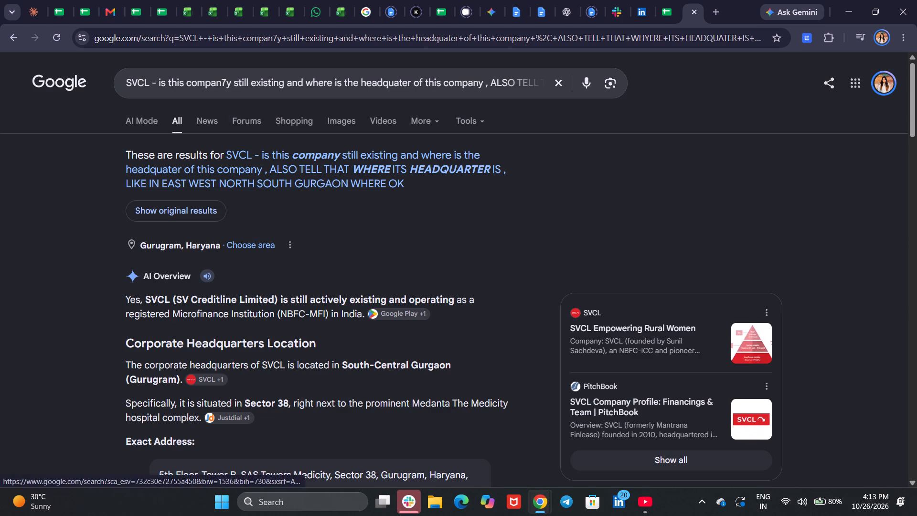
pyautogui.scroll(-5, 580, 285)
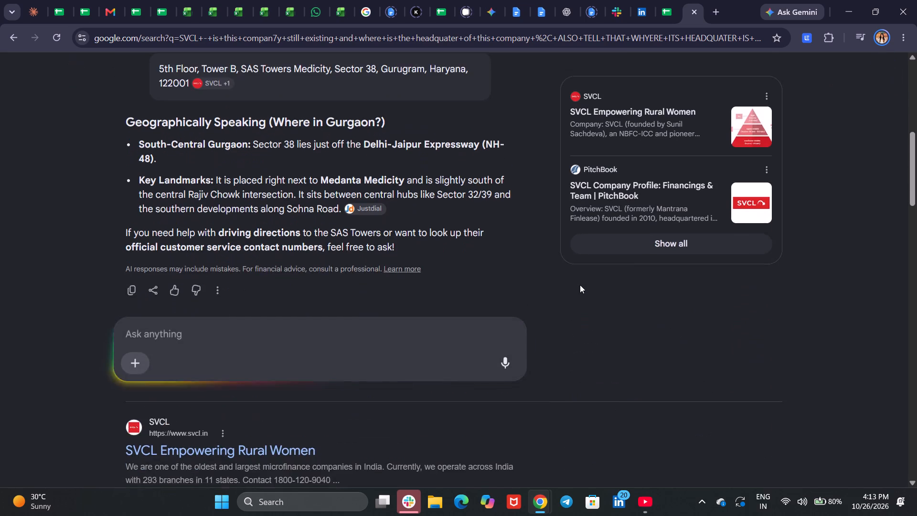
pyautogui.scroll(-7, 580, 285)
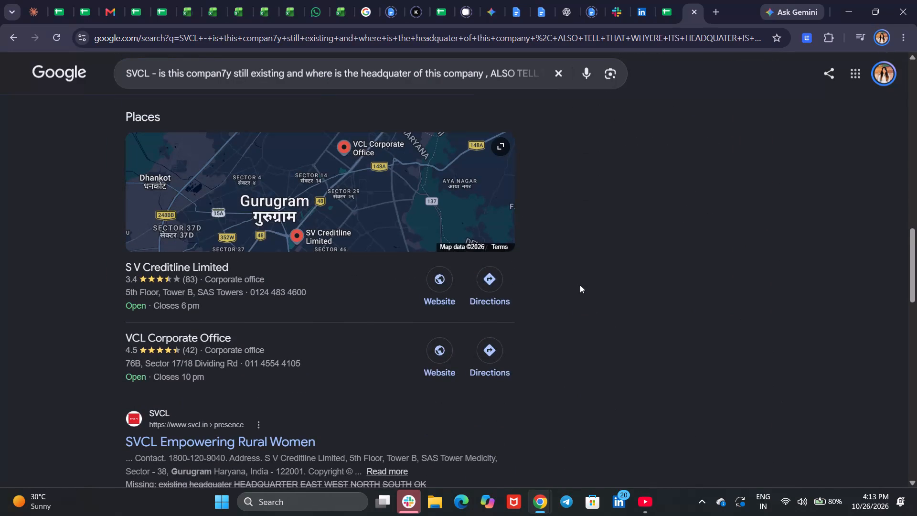
pyautogui.scroll(8, 580, 285)
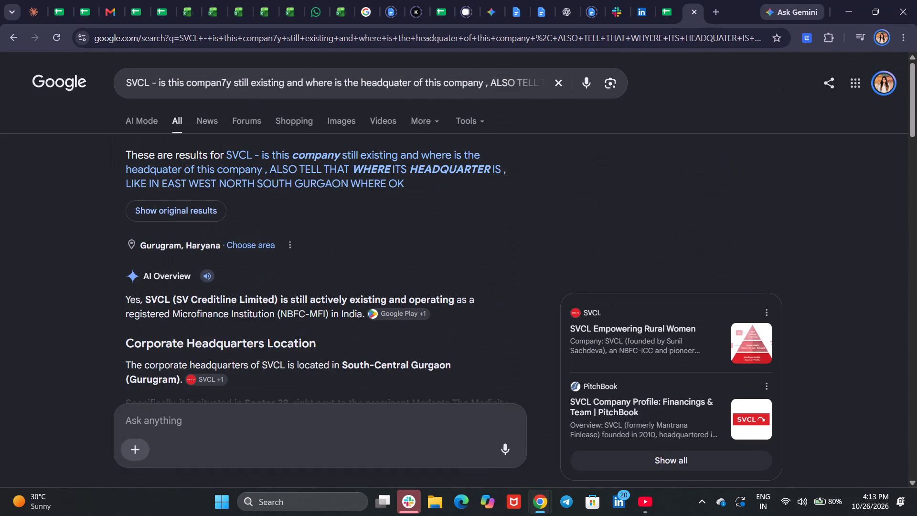
pyautogui.scroll(-1, 329, 361)
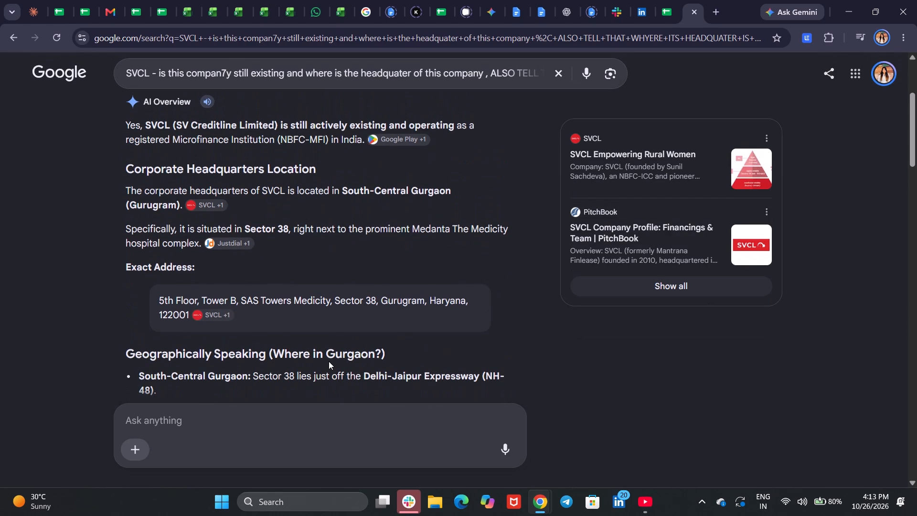
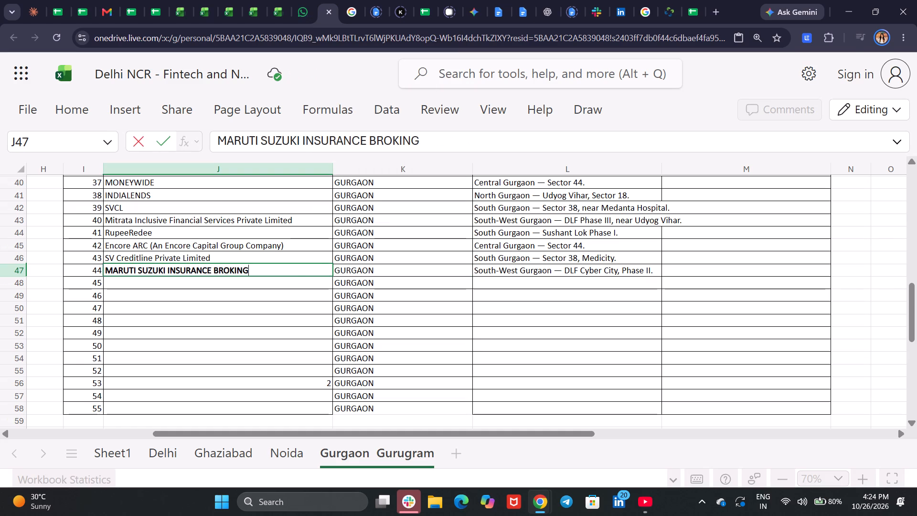
pyautogui.tripleClick(247, 273)
pyautogui.hotkey('ctrl', 'b')
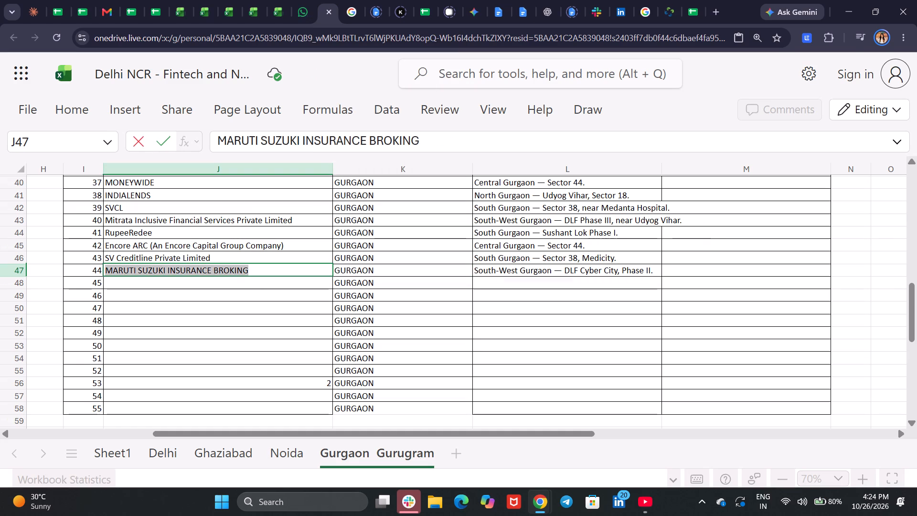
pyautogui.click(217, 282)
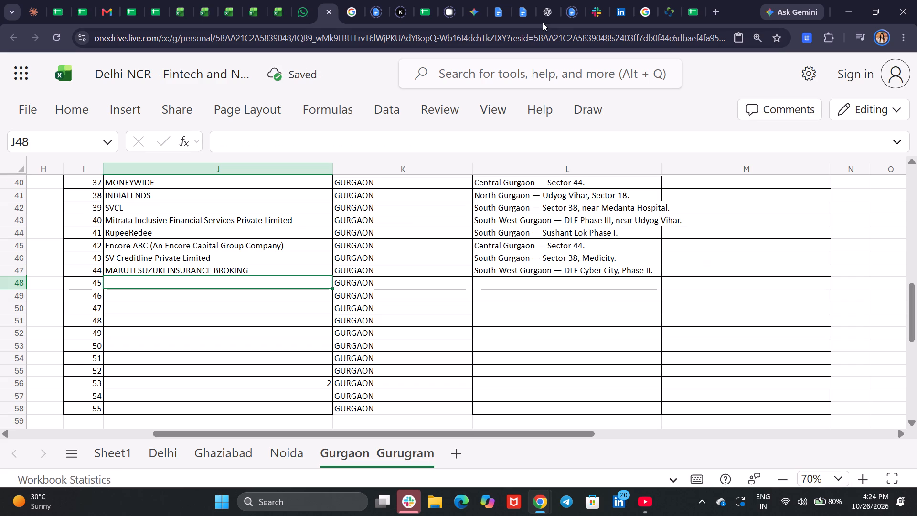
# In Sheet1, replace the city of MARUTI SUZUKI INSURANCE BROKING in cell E80 with GURGAON.
pyautogui.click(133, 456)
pyautogui.scroll(-1, 277, 291)
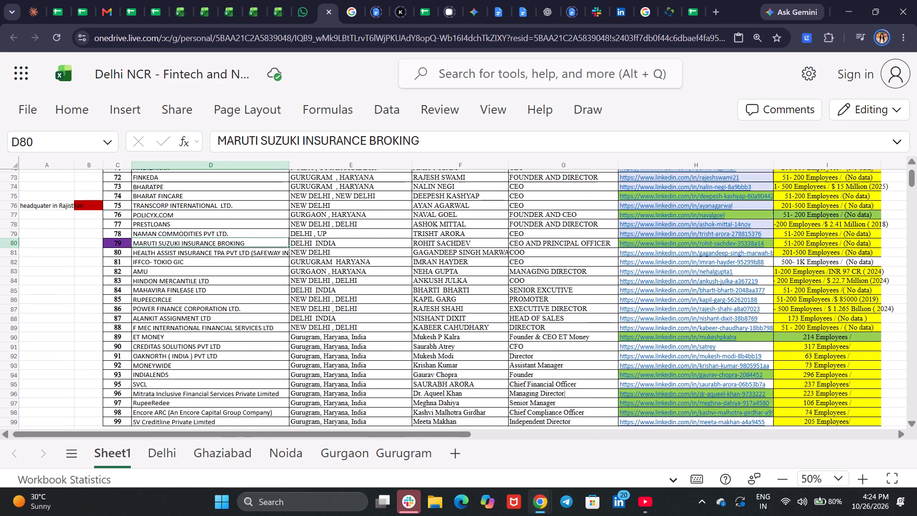
pyautogui.scroll(-1, 277, 291)
pyautogui.doubleClick(324, 238)
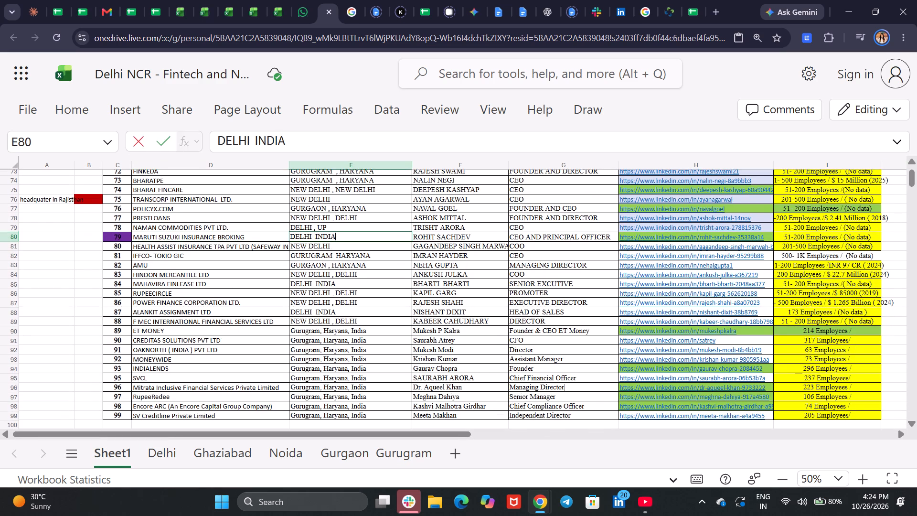
pyautogui.press('BackSpace')
pyautogui.press('BackSpace')
pyautogui.press('BackSpace')
pyautogui.press('BackSpace')
pyautogui.press('BackSpace')
pyautogui.press('BackSpace')
pyautogui.press('BackSpace')
pyautogui.press('BackSpace')
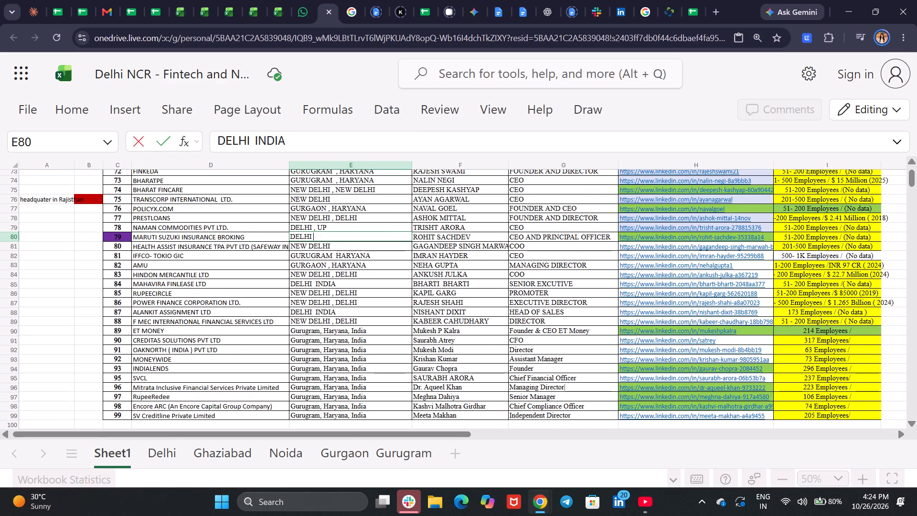
pyautogui.press('BackSpace')
pyautogui.press('BackSpace')
pyautogui.press('BackSpace')
pyautogui.press('BackSpace')
pyautogui.write('GURGAON')
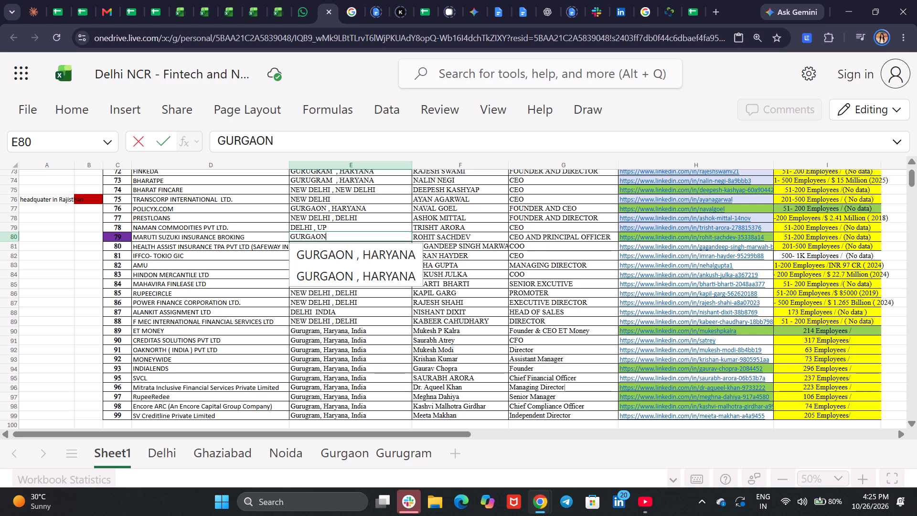
pyautogui.click(340, 318)
# Replace the cities of MULTIFY and FINWAY FSC in Sheet1 cells E62 and E63 with "GURGAON , HARYANA".
pyautogui.scroll(3, 327, 247)
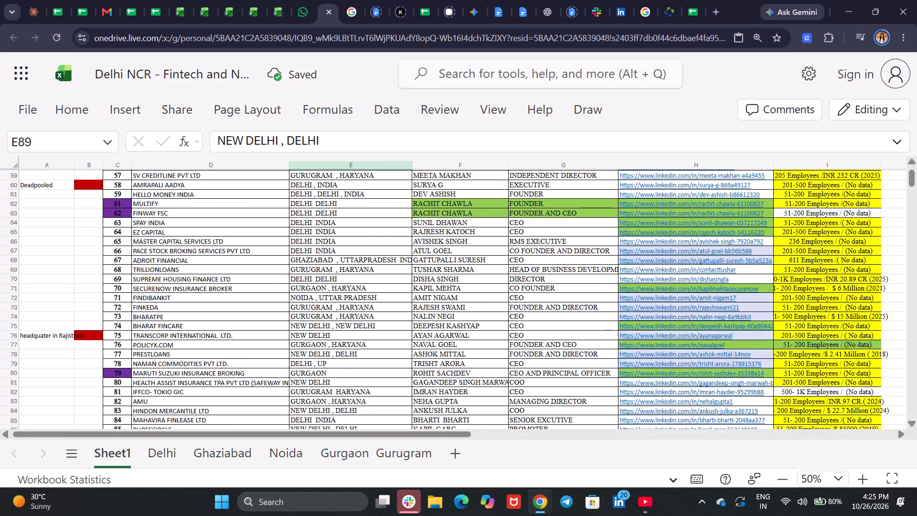
pyautogui.tripleClick(341, 204)
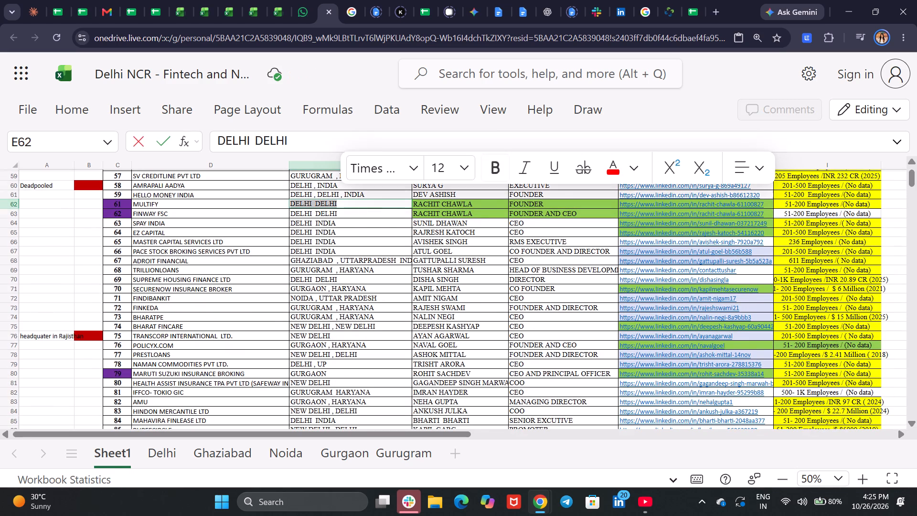
pyautogui.write('GURGA')
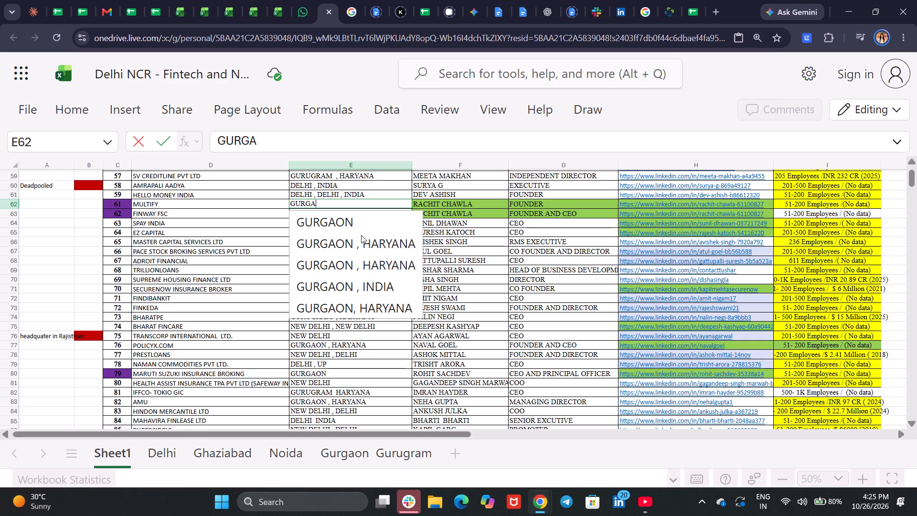
pyautogui.click(361, 242)
pyautogui.tripleClick(352, 218)
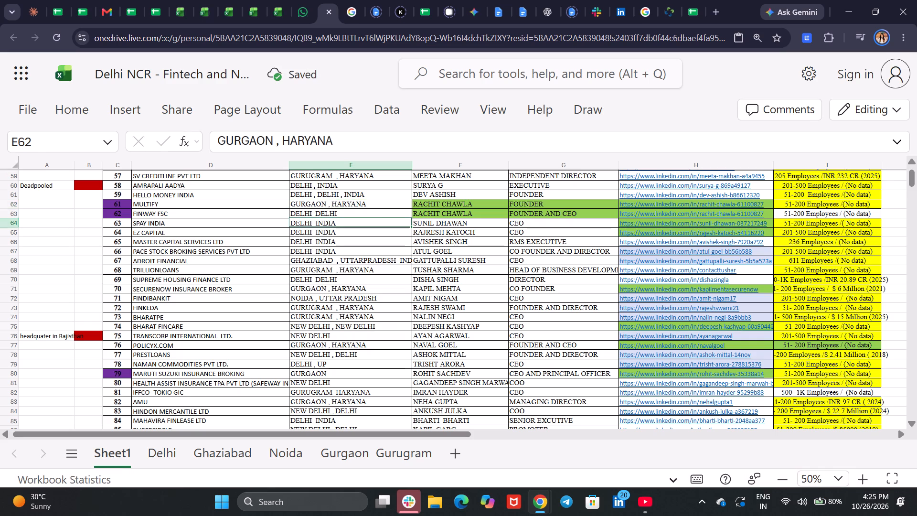
pyautogui.tripleClick(352, 213)
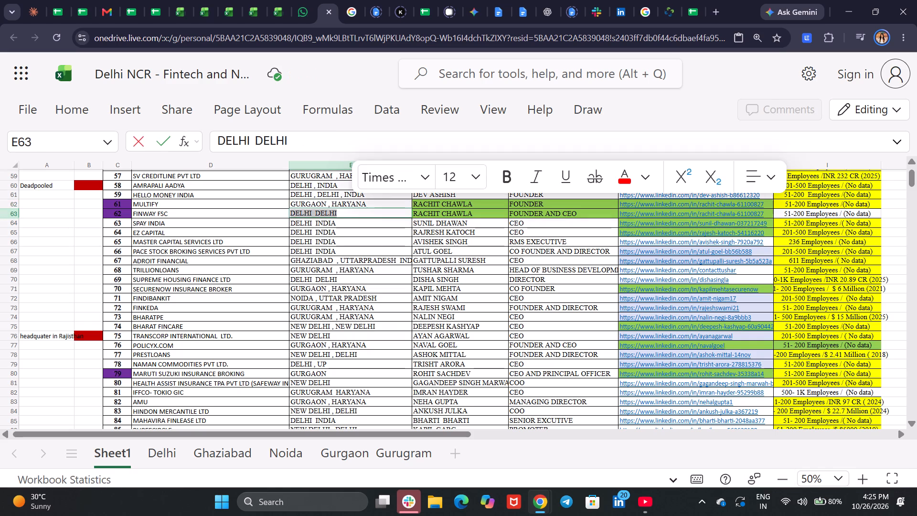
pyautogui.write('GURG')
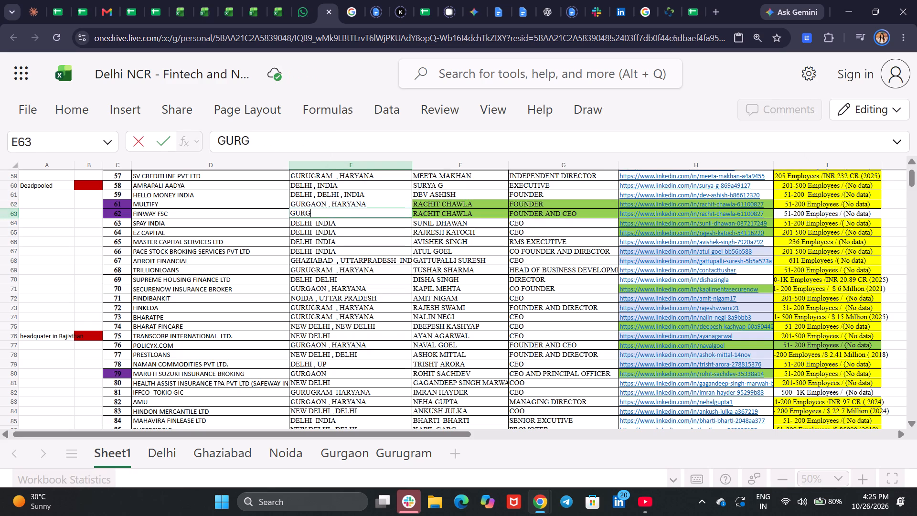
pyautogui.click(367, 254)
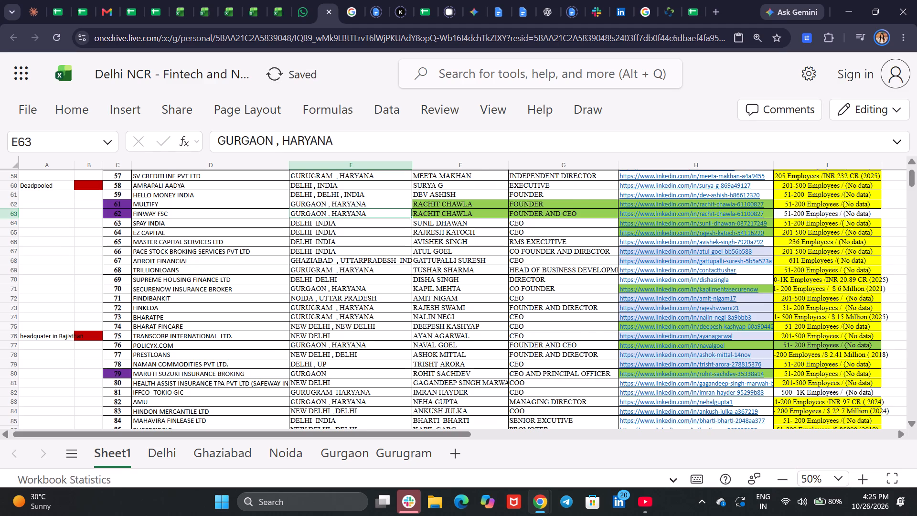
# Examine Sheet1's second company list, rows 103 to 133, for further Gurgaon companies.
pyautogui.scroll(-5, 358, 226)
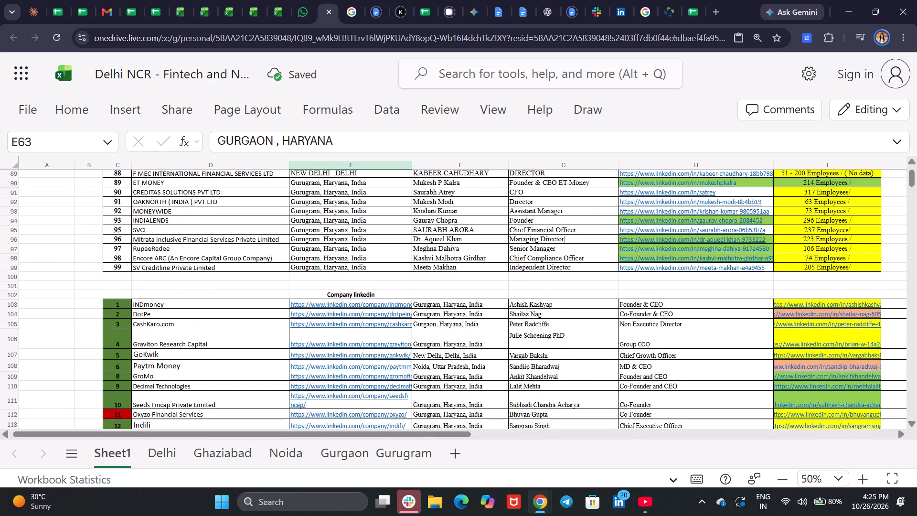
pyautogui.scroll(-1, 411, 311)
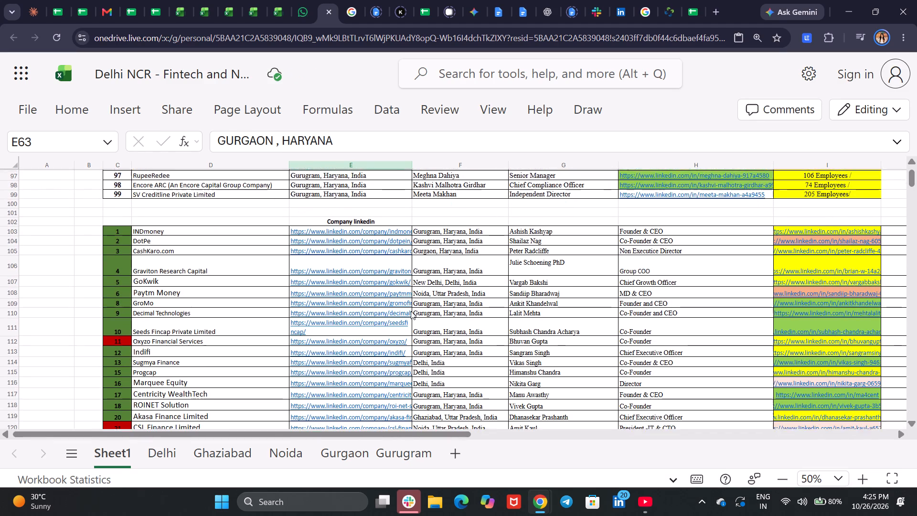
pyautogui.scroll(-2, 411, 311)
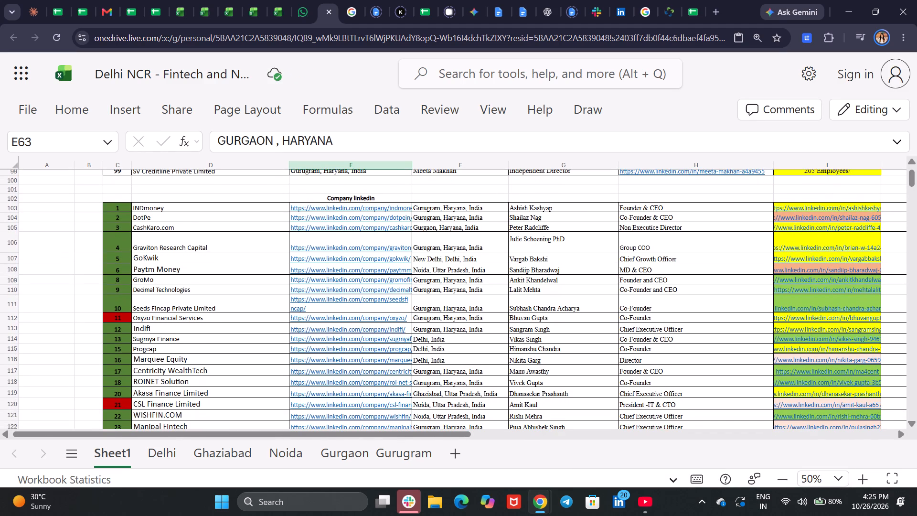
pyautogui.scroll(-1, 411, 311)
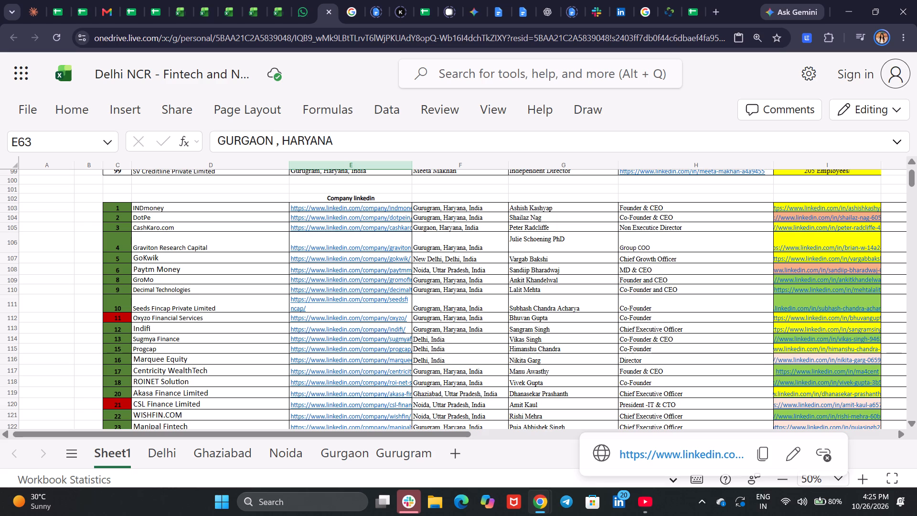
pyautogui.scroll(1, 437, 233)
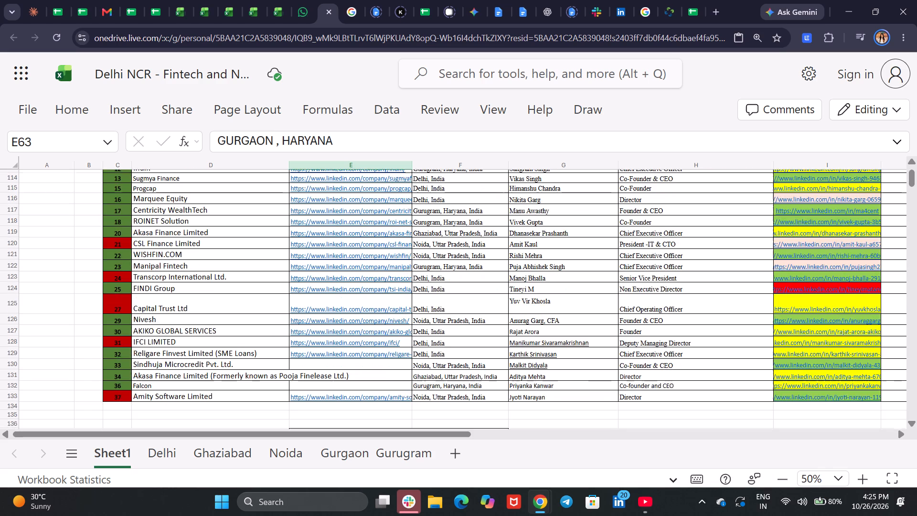
pyautogui.scroll(1, 437, 233)
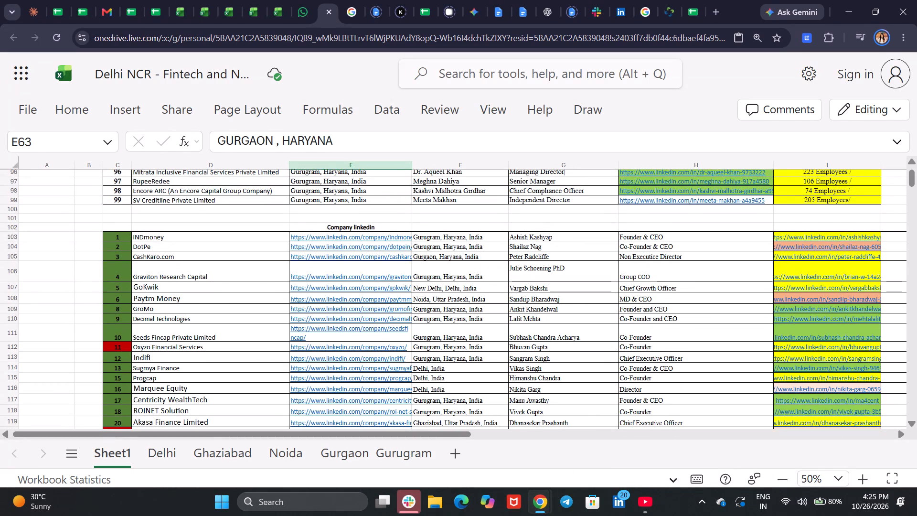
# Copy INDmoney from Sheet1, close the Encore ARC website, and rerun the Google headquarters search with INDmoney replacing the Maruti Suzuki name.
pyautogui.tripleClick(151, 238)
pyautogui.hotkey('ctrl', 'c')
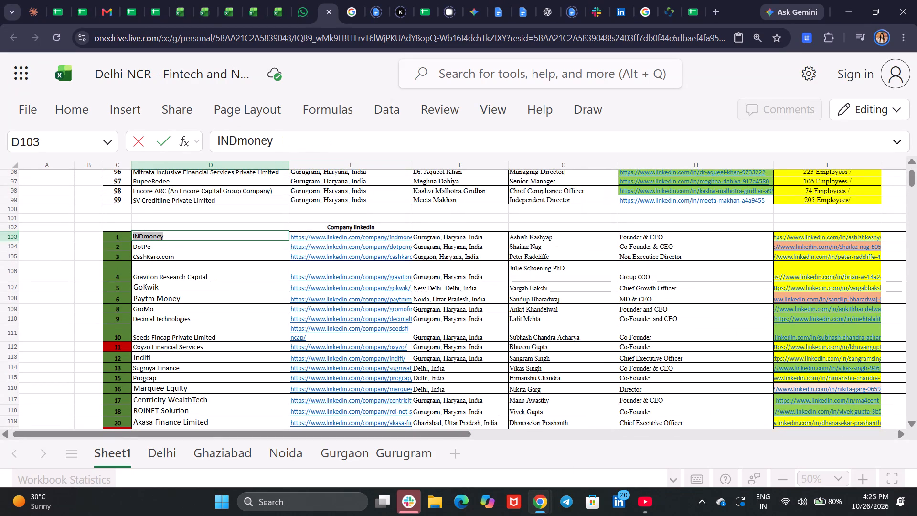
pyautogui.click(672, 0)
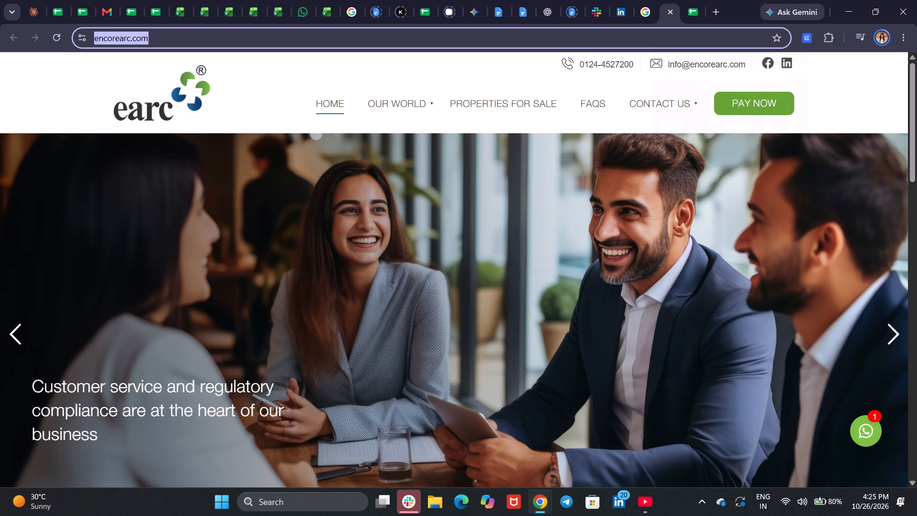
pyautogui.click(672, 13)
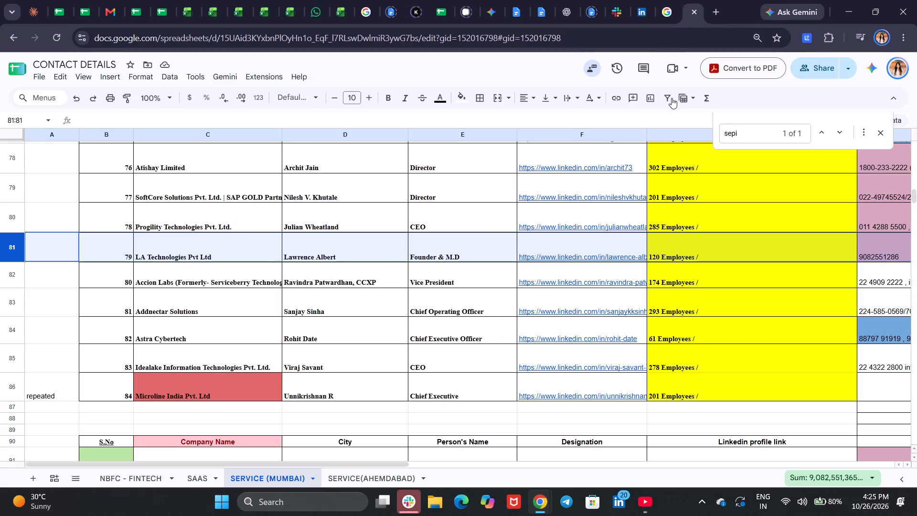
pyautogui.click(659, 21)
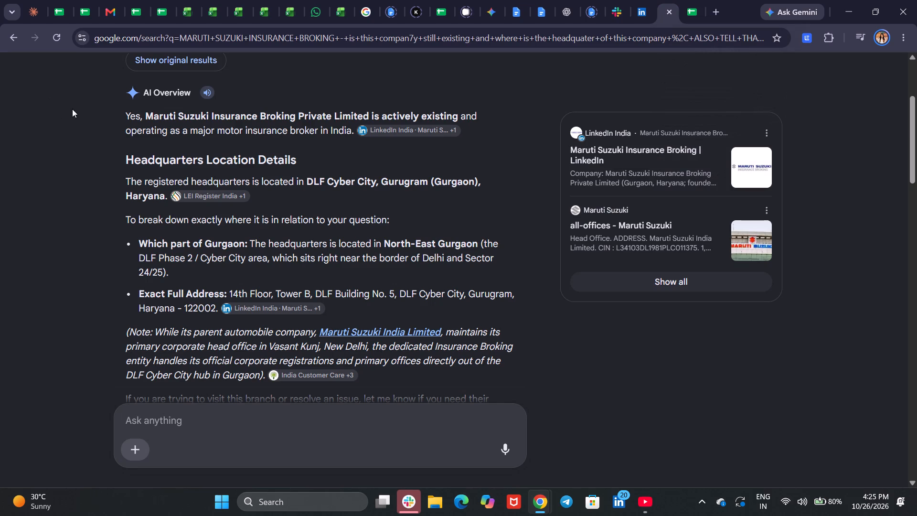
pyautogui.scroll(7, 264, 117)
pyautogui.moveTo(293, 83); pyautogui.dragTo(262, 83)
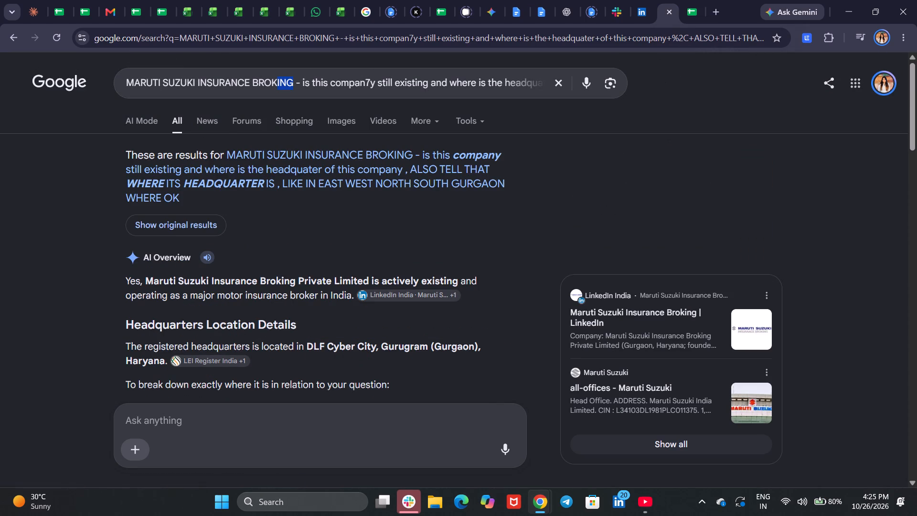
pyautogui.moveTo(262, 83); pyautogui.dragTo(11, 93)
pyautogui.hotkey('ctrl', 'v')
pyautogui.press('Return')
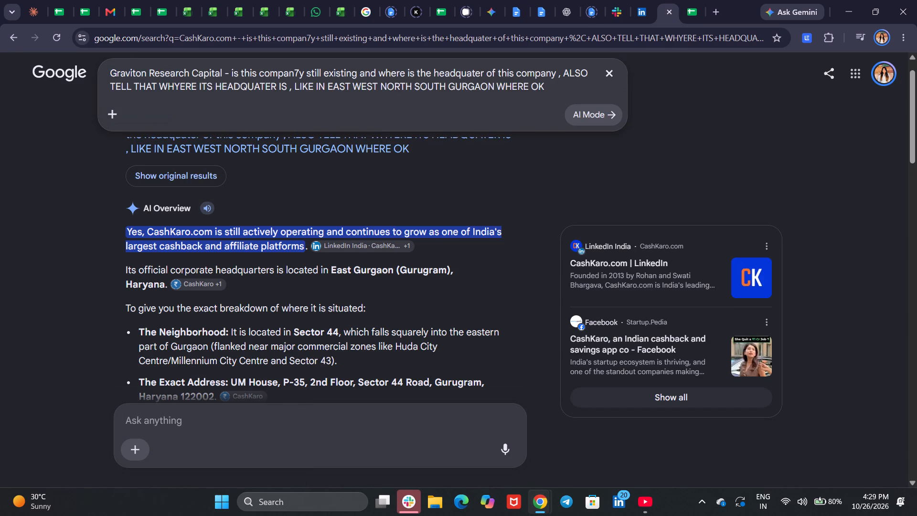
pyautogui.press('Return')
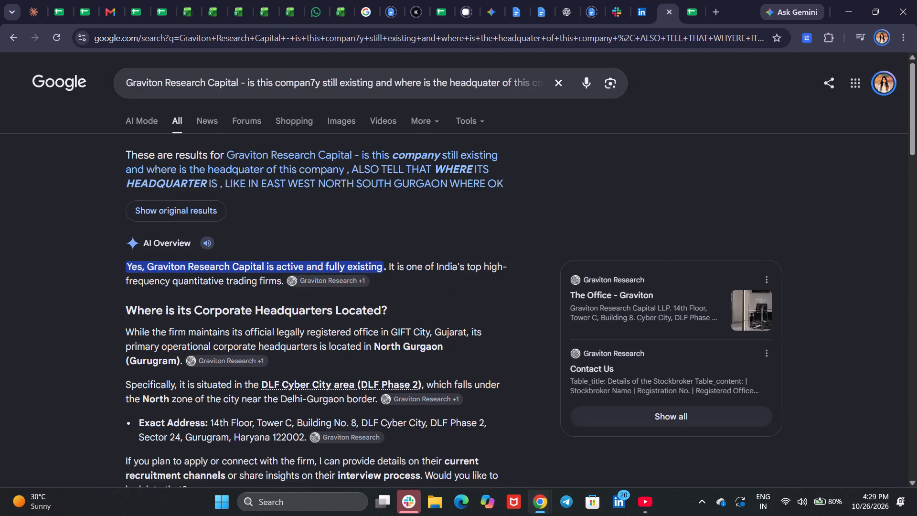
pyautogui.scroll(-2, 287, 247)
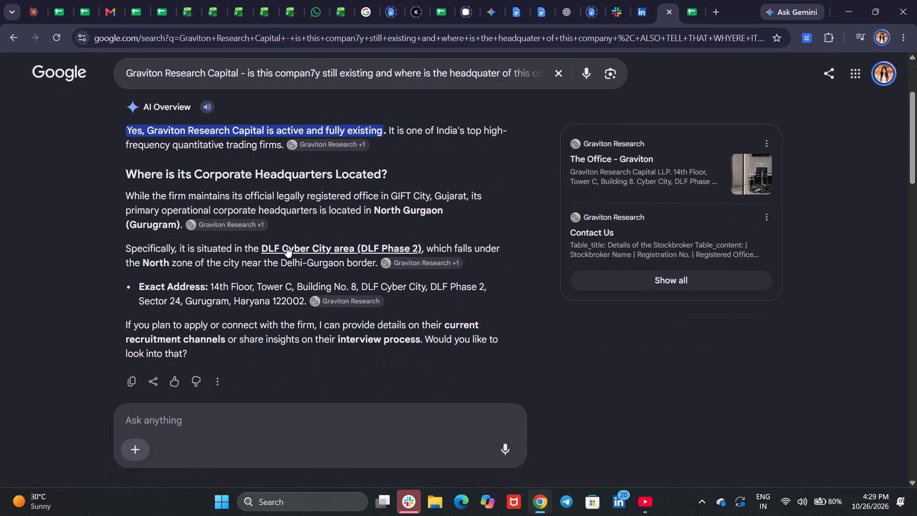
pyautogui.scroll(-4, 580, 277)
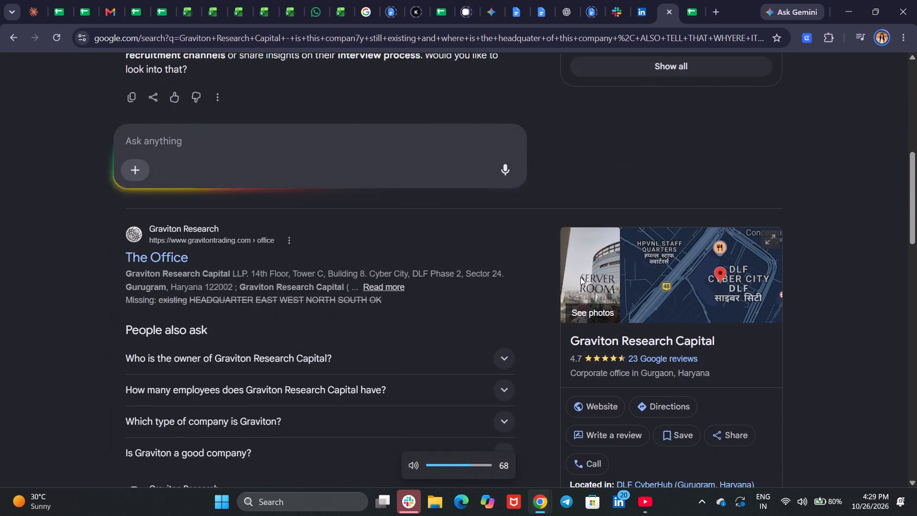
pyautogui.scroll(-1, 580, 277)
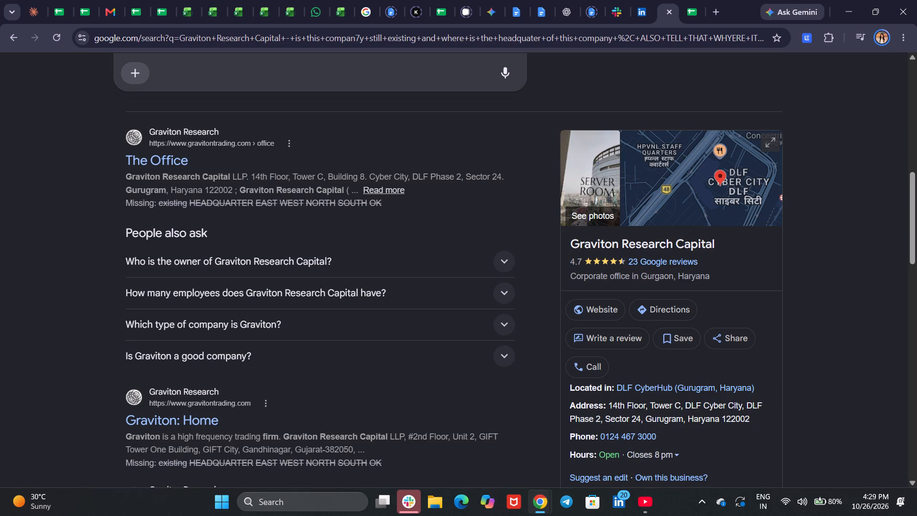
pyautogui.scroll(5, 580, 277)
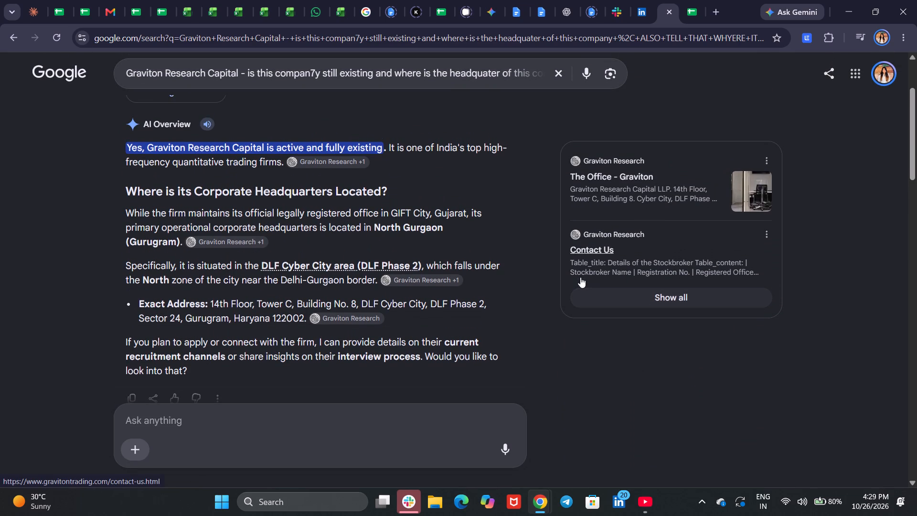
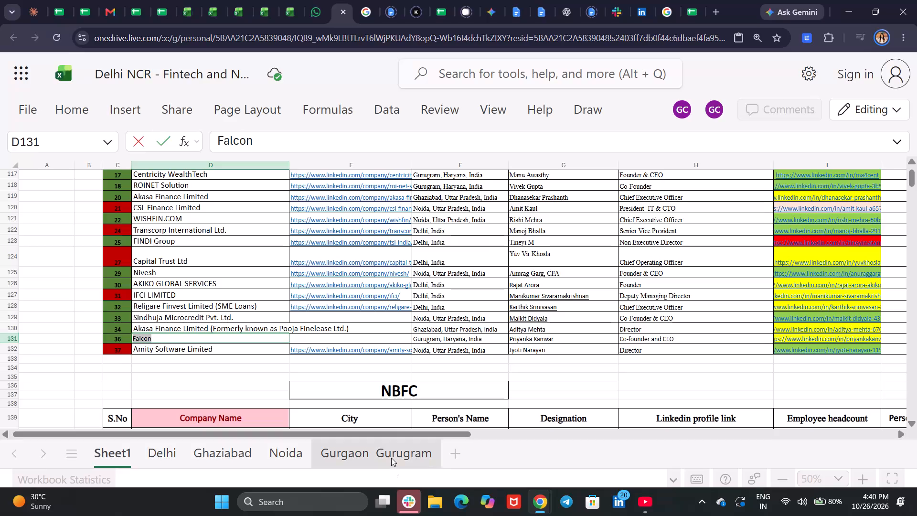
pyautogui.click(391, 458)
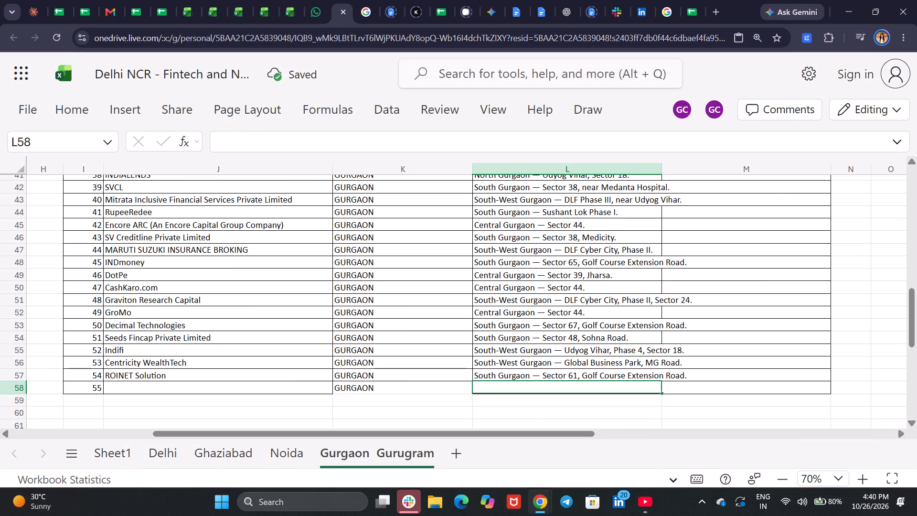
pyautogui.doubleClick(567, 388)
pyautogui.hotkey('ctrl', 'v')
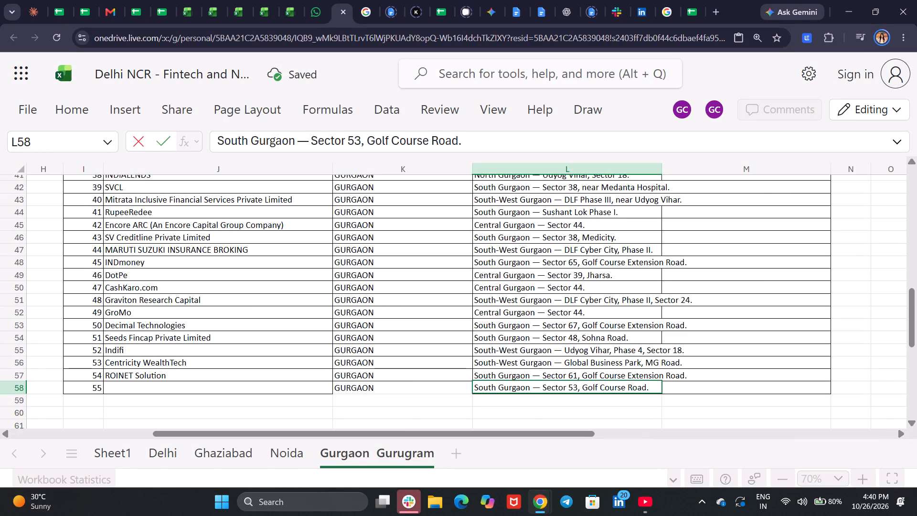
# Copy the company name Falcon from Sheet1 cell D131 into cell J58 of the Gurgaon Gurugram sheet as cell text.
pyautogui.click(294, 387)
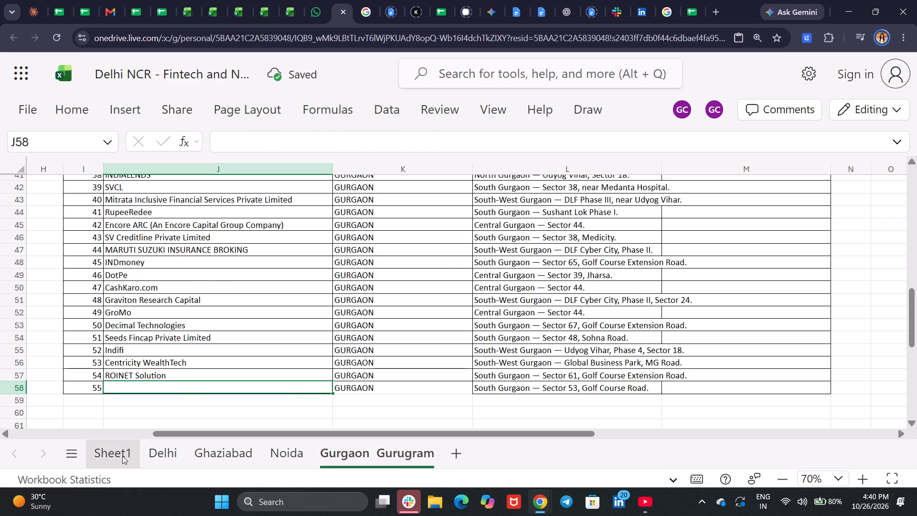
pyautogui.click(121, 456)
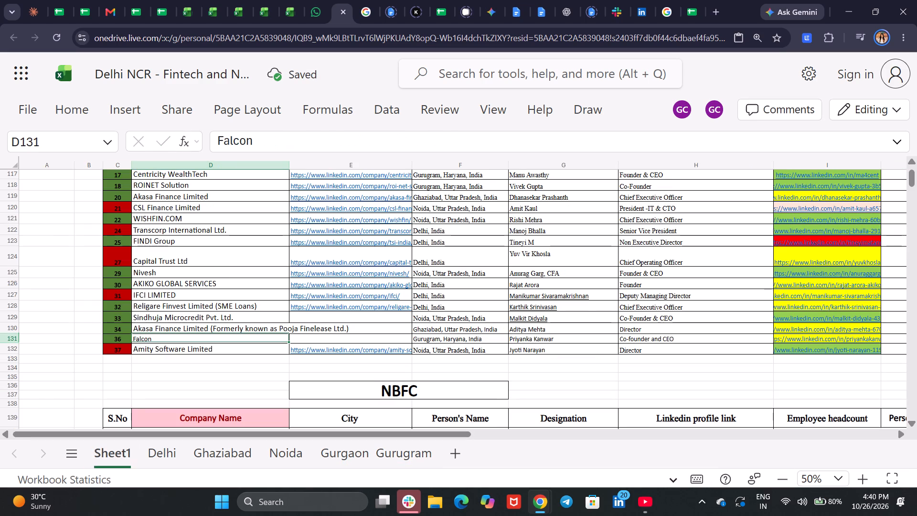
pyautogui.tripleClick(189, 340)
pyautogui.hotkey('ctrl', 'c')
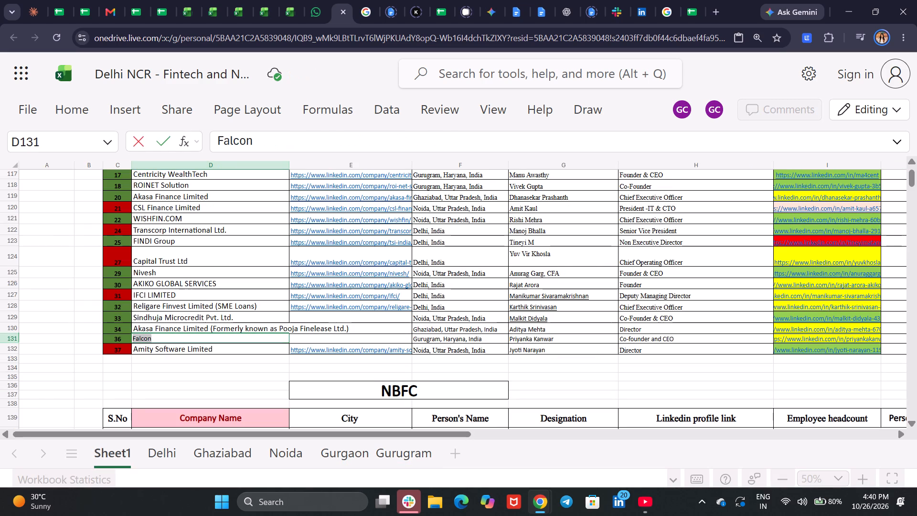
pyautogui.click(399, 461)
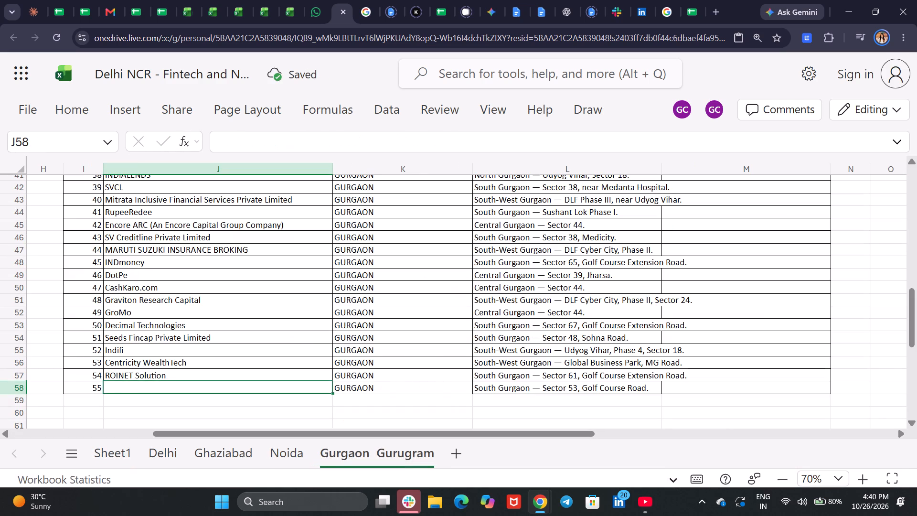
pyautogui.hotkey('ctrl', 'v')
pyautogui.scroll(-1, 285, 388)
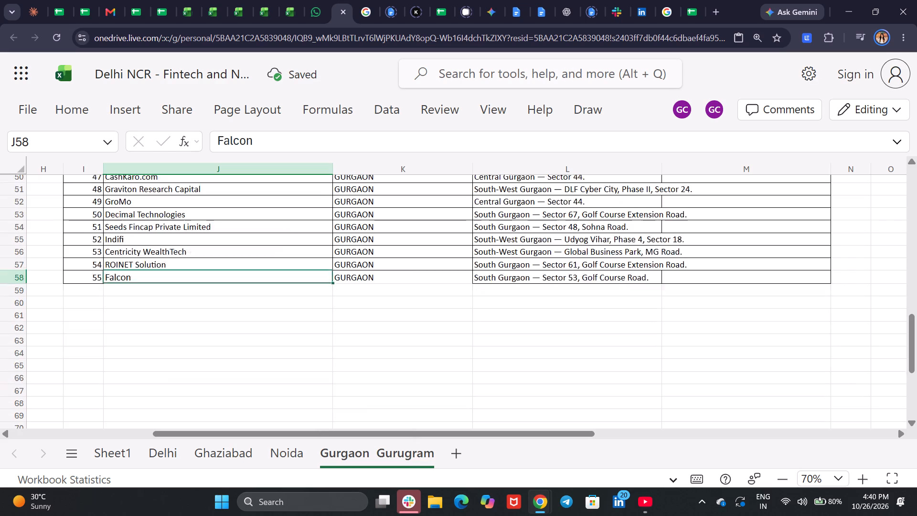
pyautogui.scroll(-1, 285, 388)
pyautogui.tripleClick(266, 213)
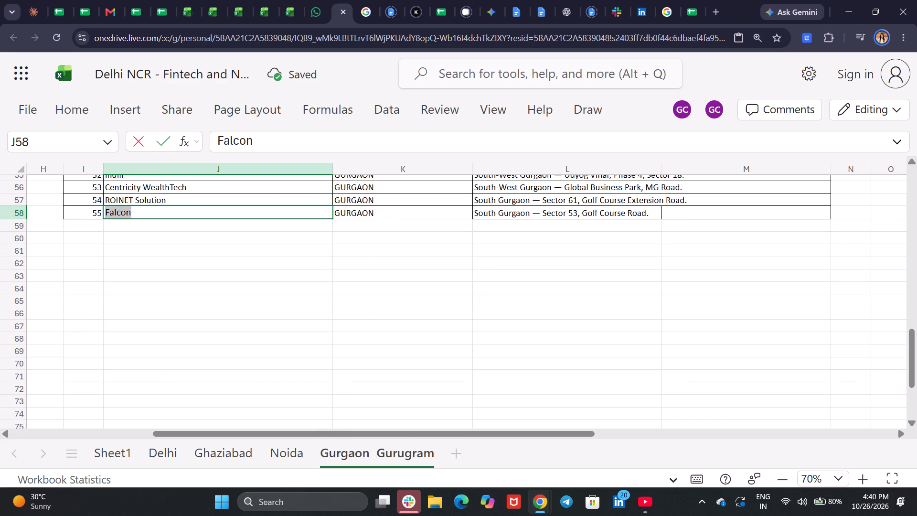
pyautogui.press('BackSpace')
pyautogui.hotkey('ctrl', 'v')
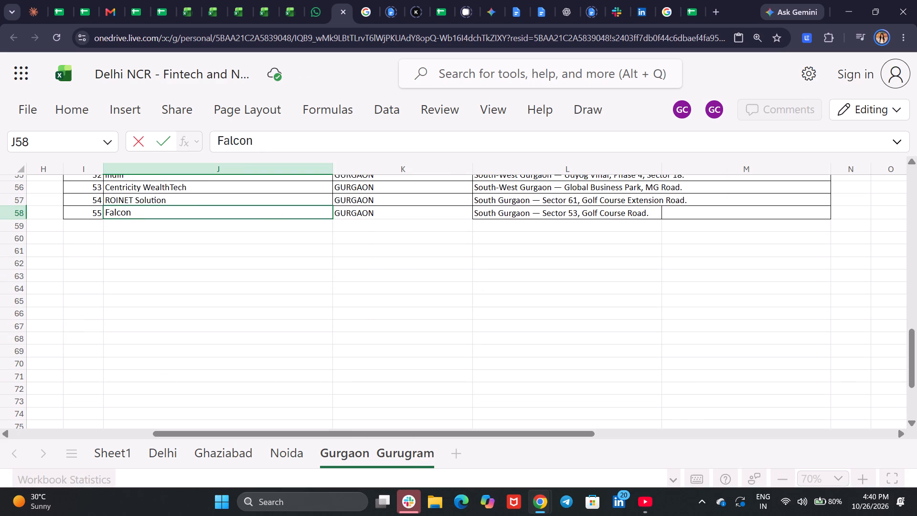
pyautogui.click(281, 225)
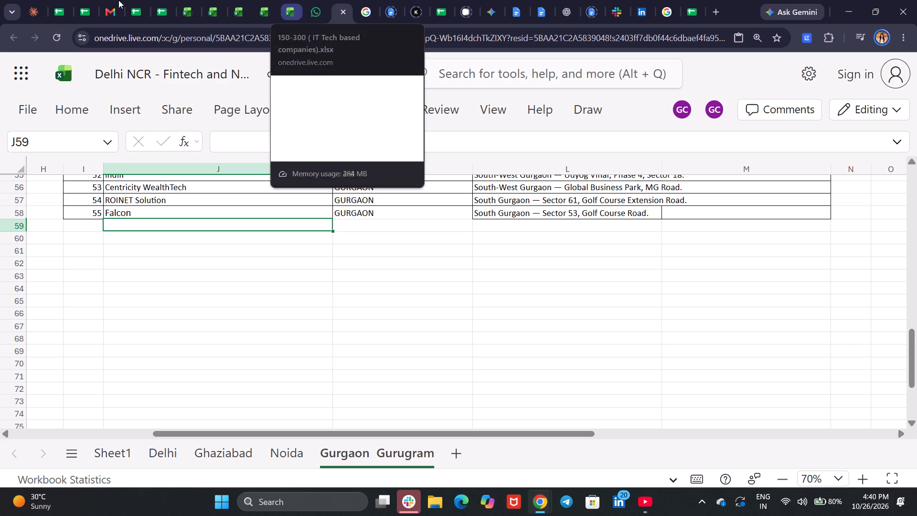
# Examine Sheet1 below the completed company list, checking the NBFC and Fintech tables for Gurgaon companies still missing from the Gurgaon Gurugram sheet.
pyautogui.click(107, 457)
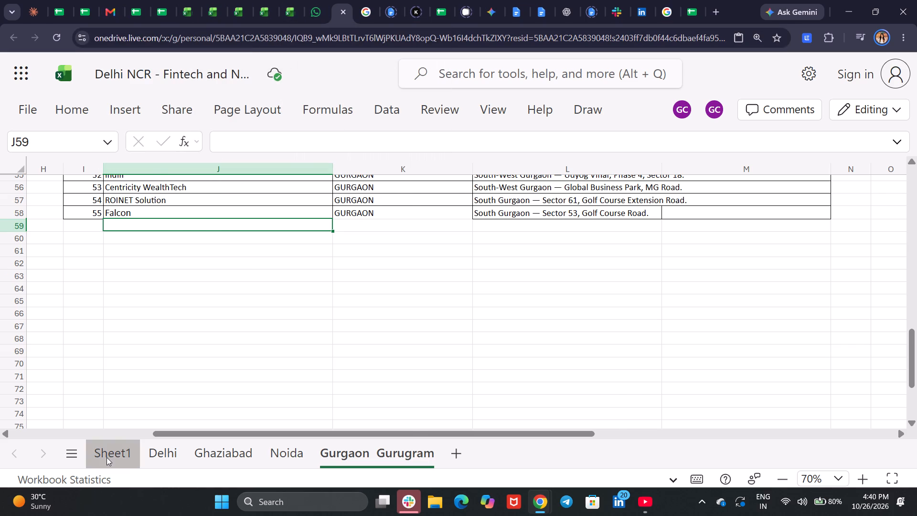
pyautogui.click(273, 377)
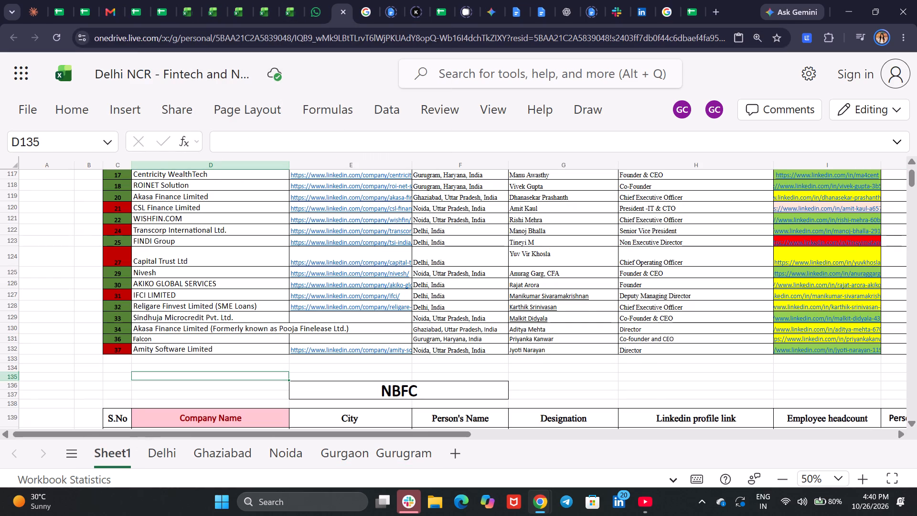
pyautogui.scroll(-3, 452, 322)
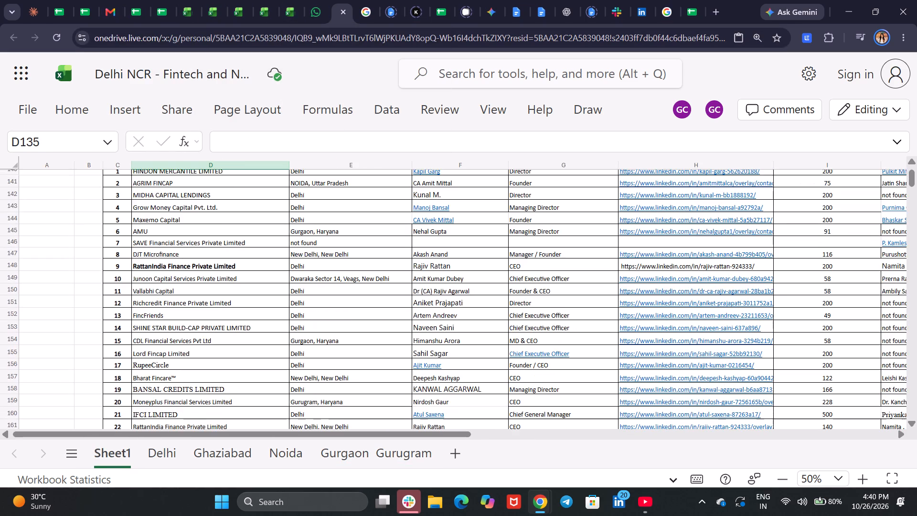
pyautogui.scroll(2, 452, 322)
pyautogui.scroll(-1, 452, 322)
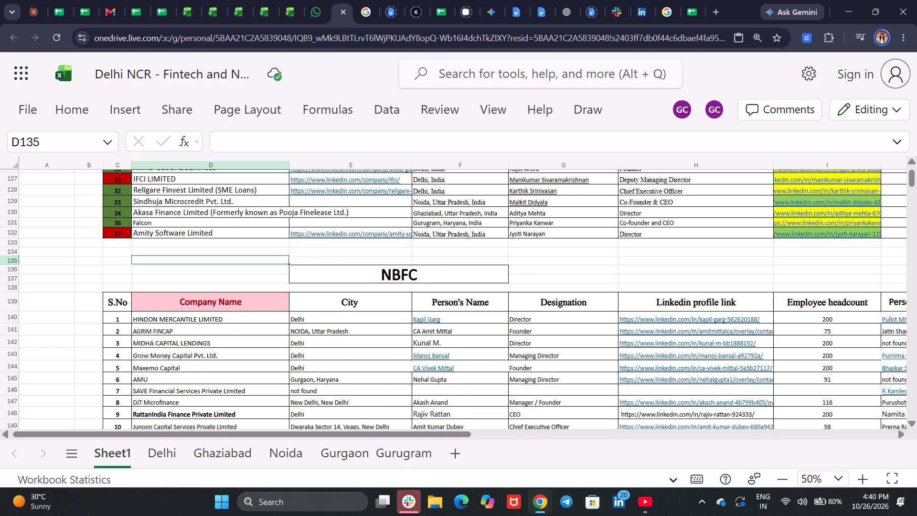
pyautogui.scroll(-11, 452, 322)
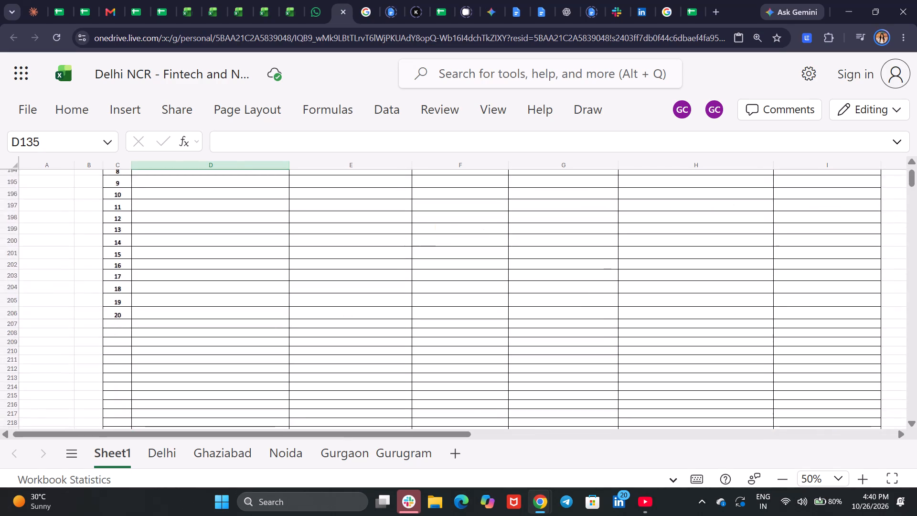
pyautogui.scroll(-2, 452, 322)
pyautogui.scroll(3, 452, 322)
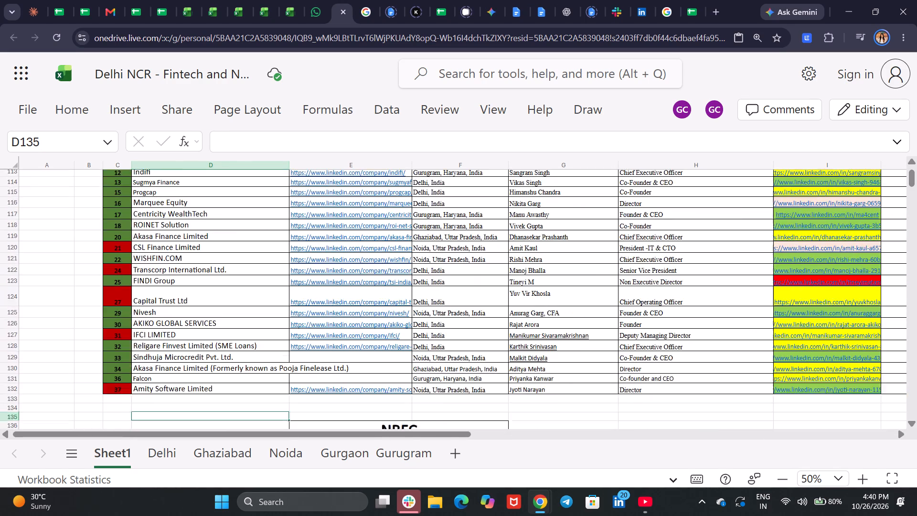
pyautogui.scroll(2, 452, 322)
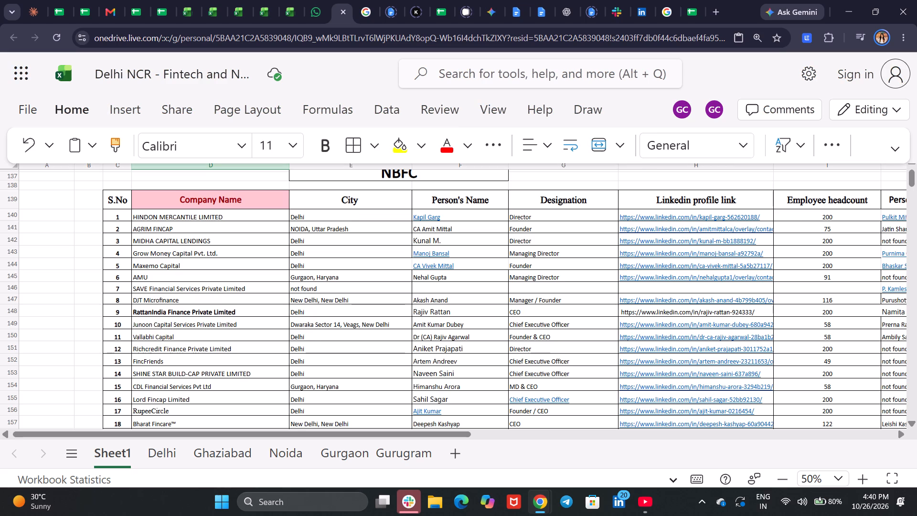
pyautogui.scroll(1, 416, 225)
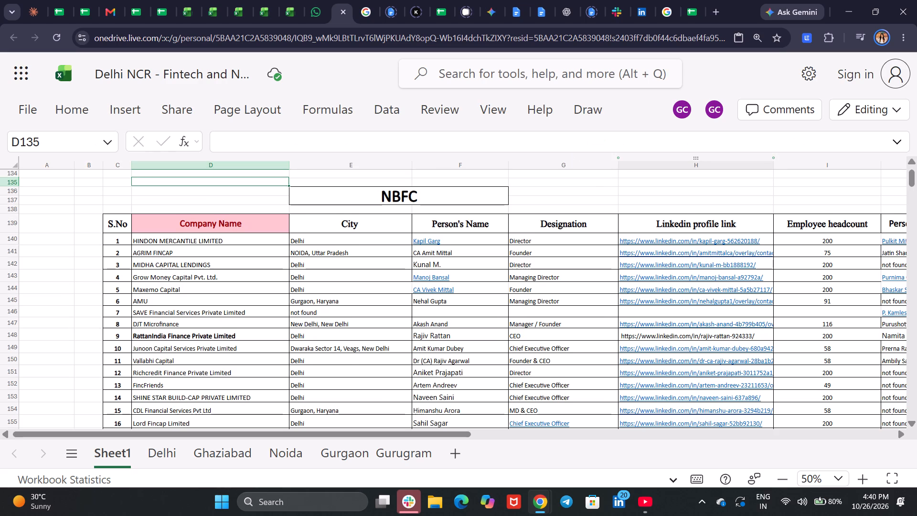
pyautogui.scroll(-5, 628, 214)
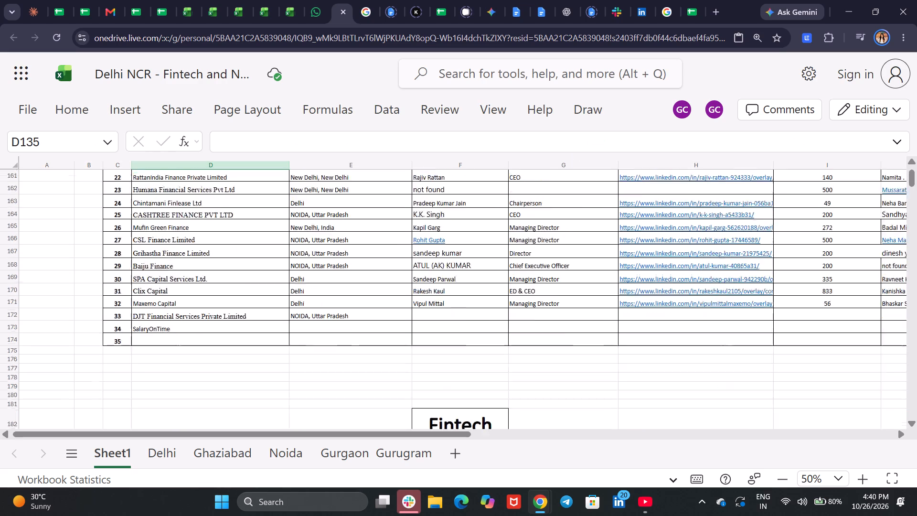
pyautogui.scroll(-2, 628, 214)
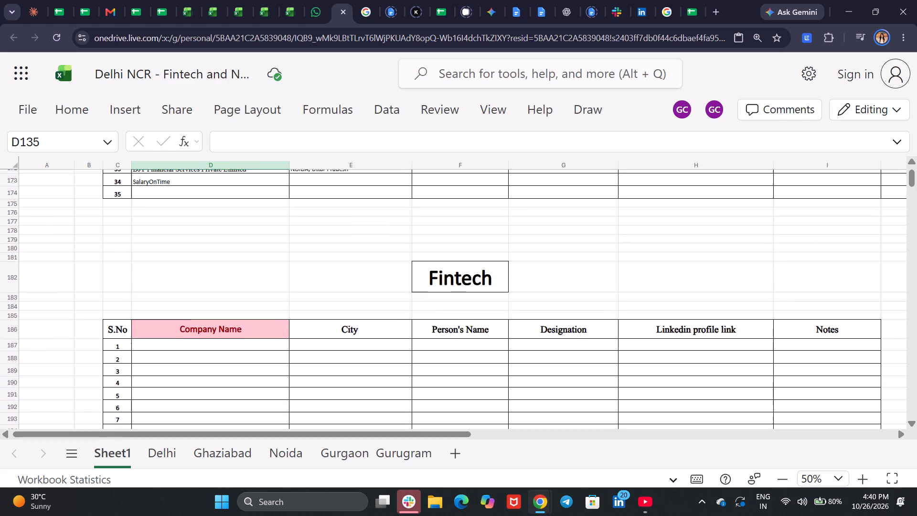
pyautogui.scroll(-1, 628, 214)
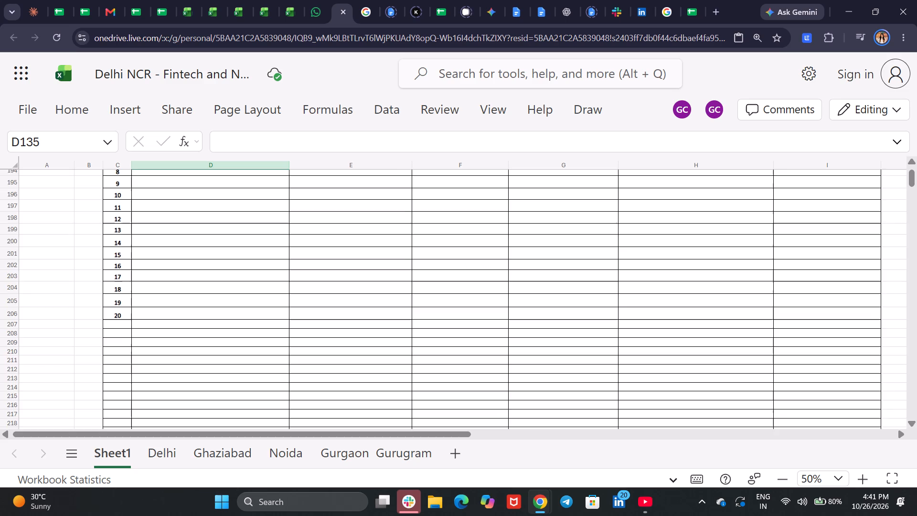
pyautogui.scroll(9, 628, 214)
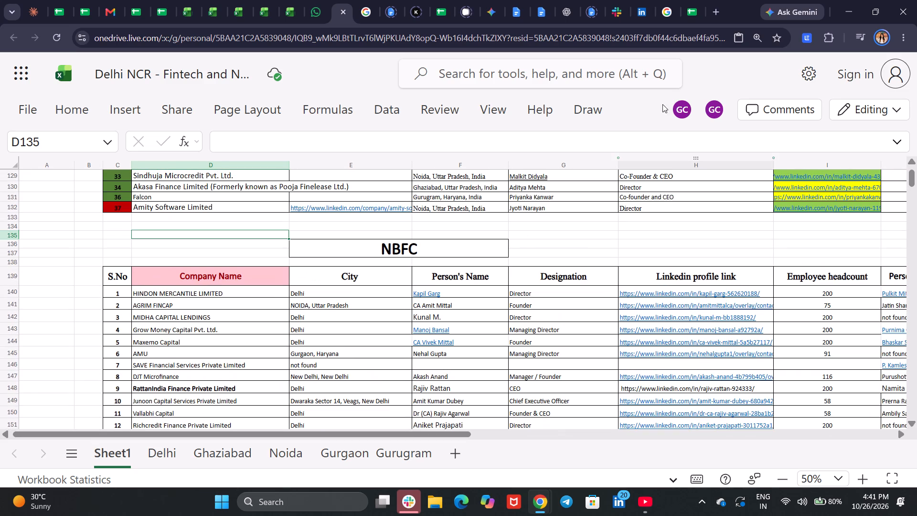
pyautogui.hscroll(-1, 549, 289)
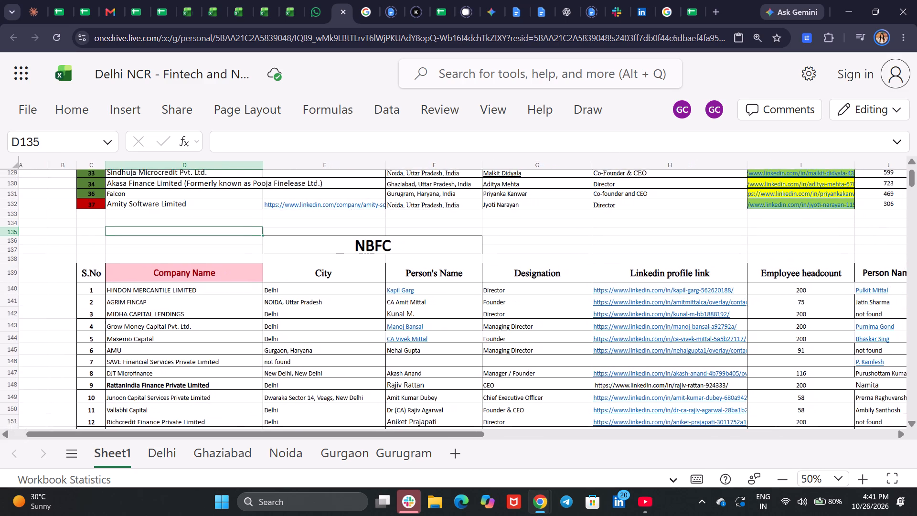
pyautogui.hscroll(-2, 549, 289)
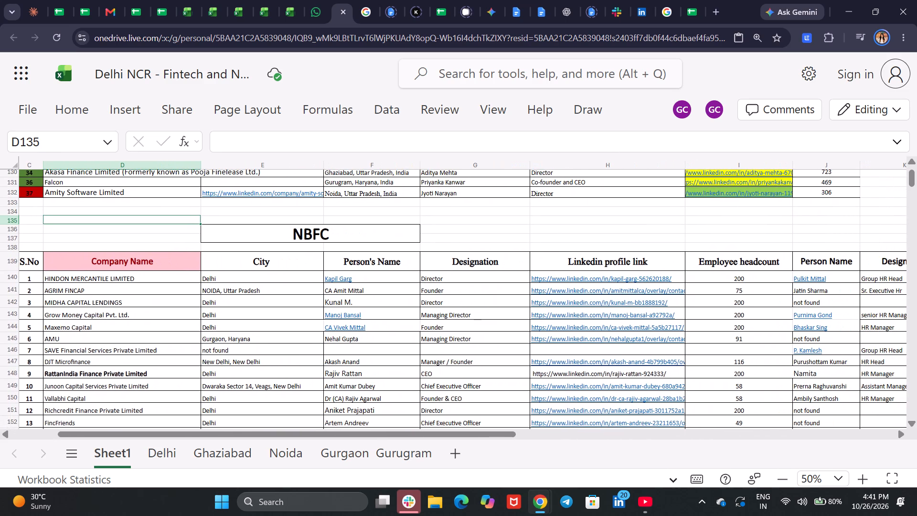
pyautogui.scroll(-1, 549, 289)
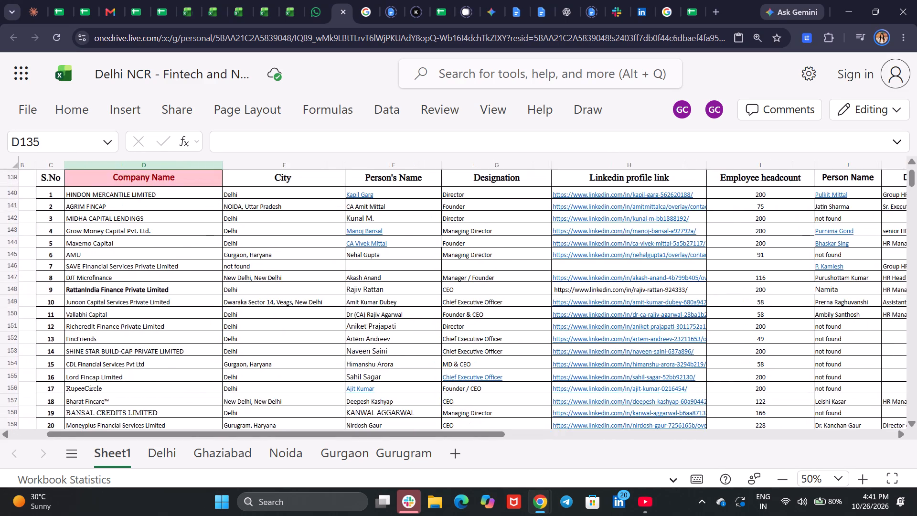
pyautogui.scroll(-1, 549, 289)
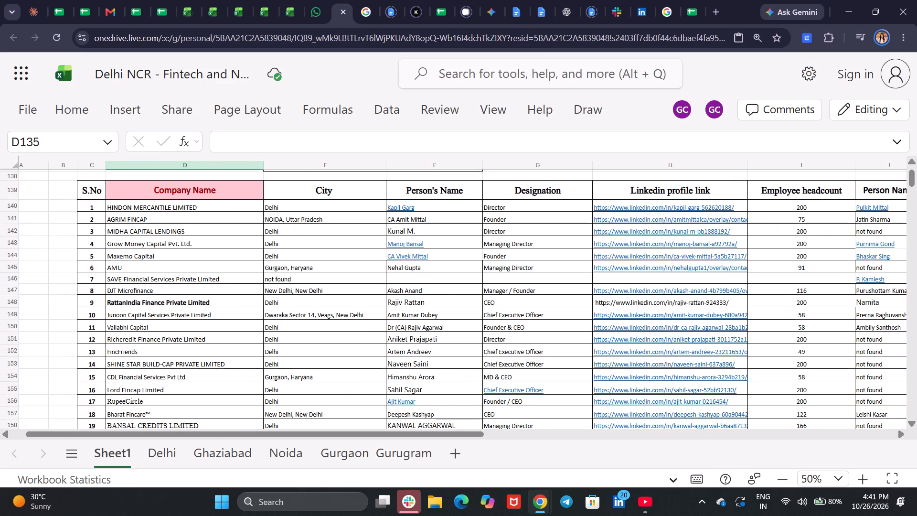
# Find all occurrences of AMU, the company in cell D145 of the NBFC table, and check Sheet1's upper company list for a duplicate entry.
pyautogui.click(230, 268)
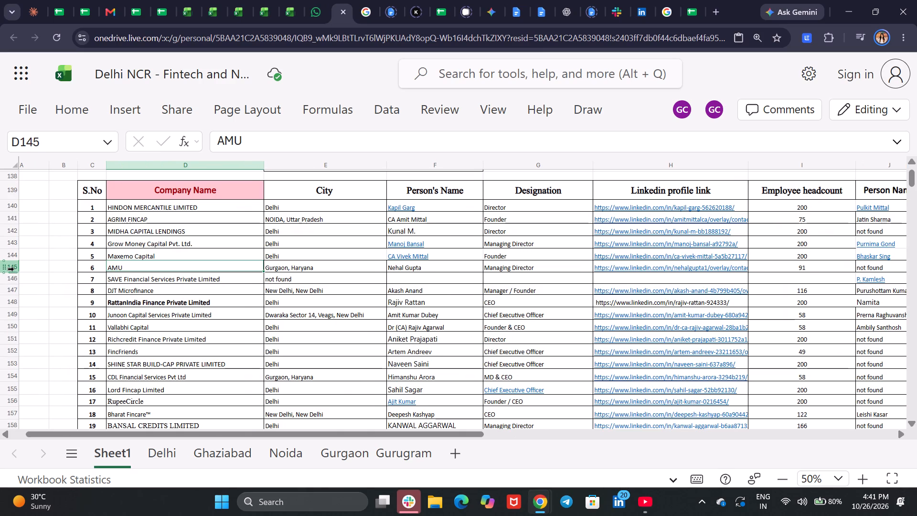
pyautogui.scroll(1, 128, 273)
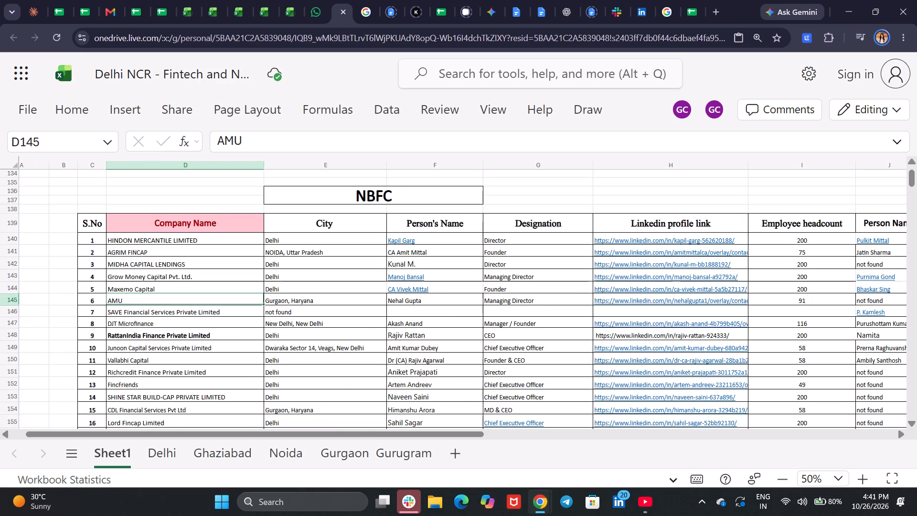
pyautogui.hotkey('ctrl', 'f')
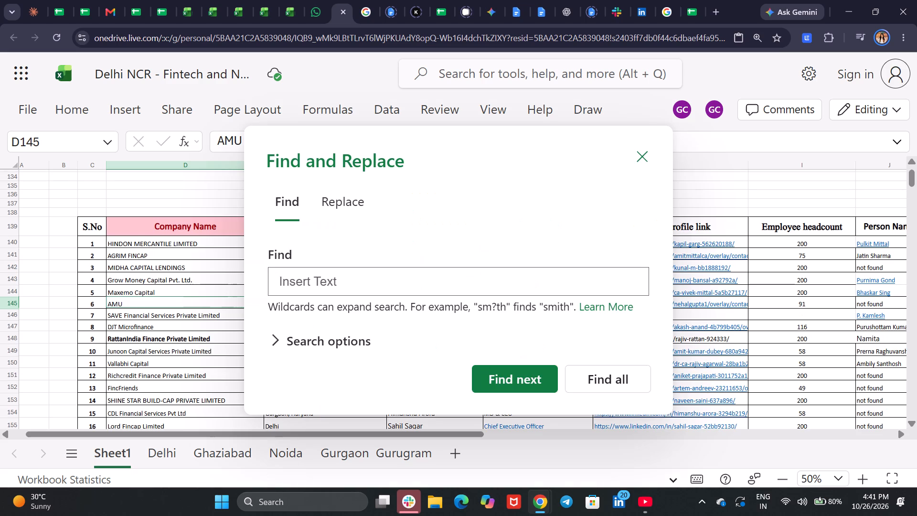
pyautogui.press('a')
pyautogui.press('m')
pyautogui.press('u')
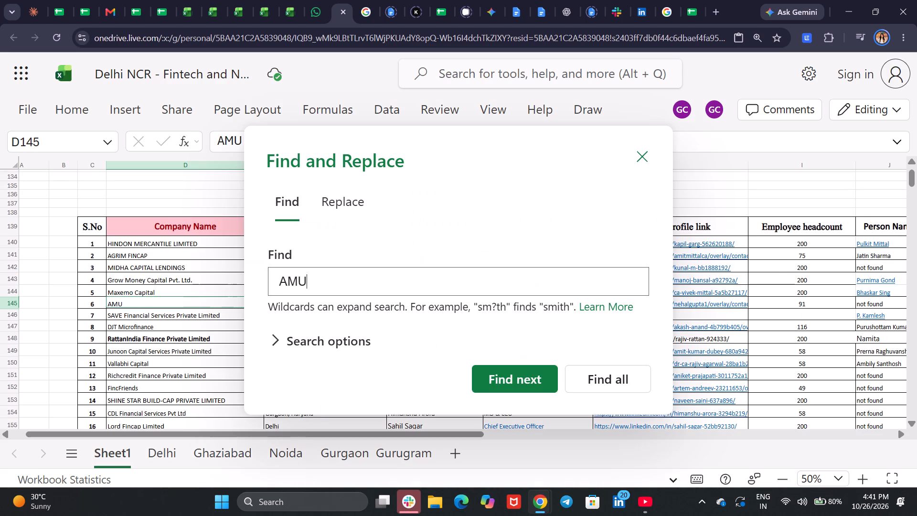
pyautogui.click(587, 372)
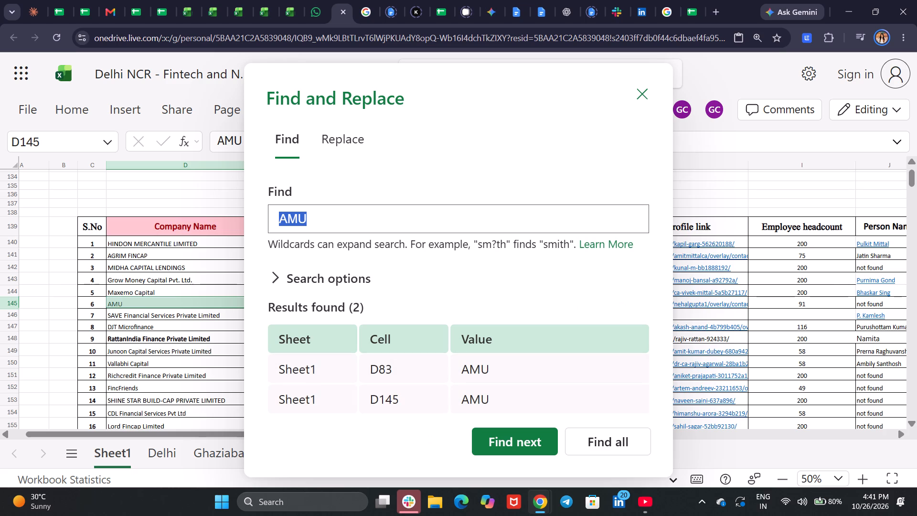
pyautogui.scroll(-1, 144, 344)
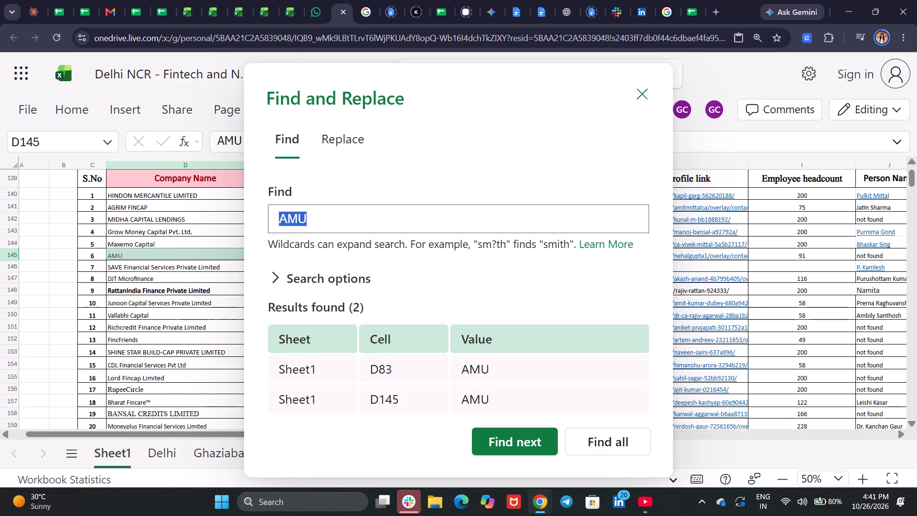
pyautogui.scroll(-9, 118, 256)
pyautogui.scroll(5, 118, 256)
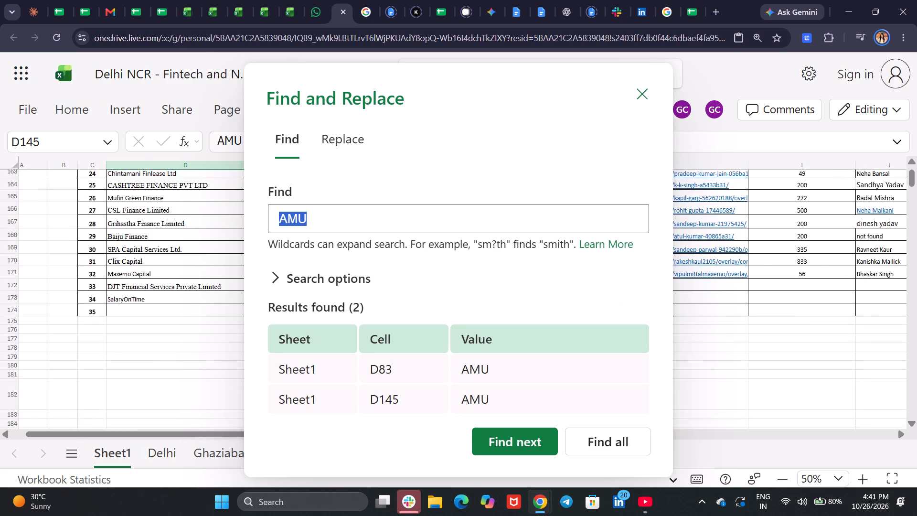
pyautogui.scroll(5, 118, 256)
pyautogui.scroll(-5, 118, 256)
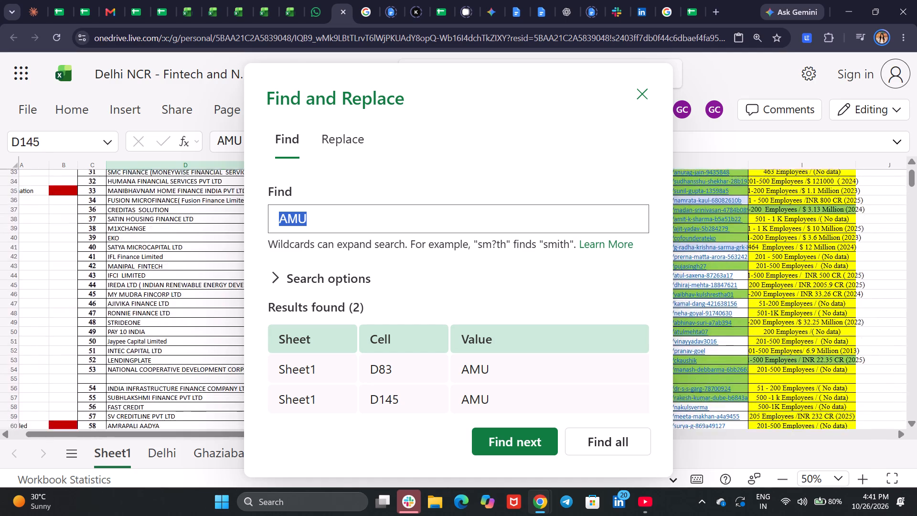
pyautogui.scroll(-4, 118, 256)
pyautogui.scroll(1, 118, 256)
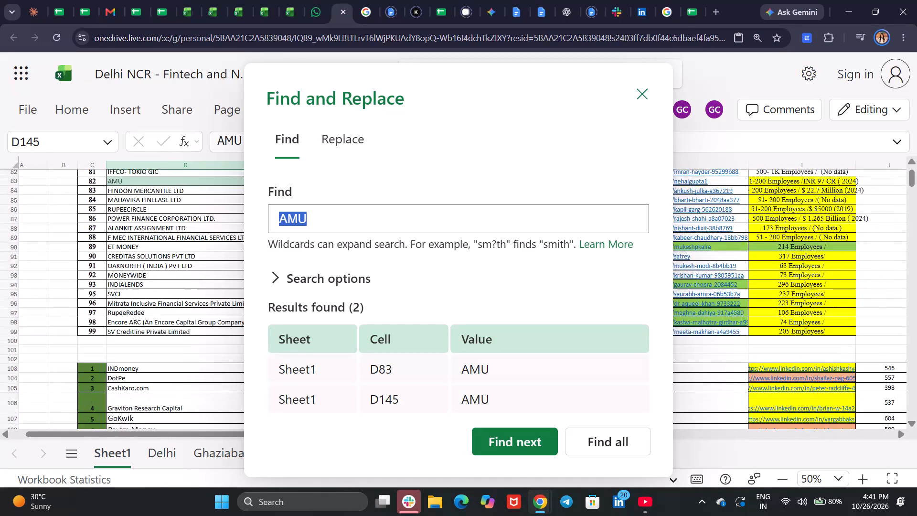
pyautogui.scroll(1, 118, 256)
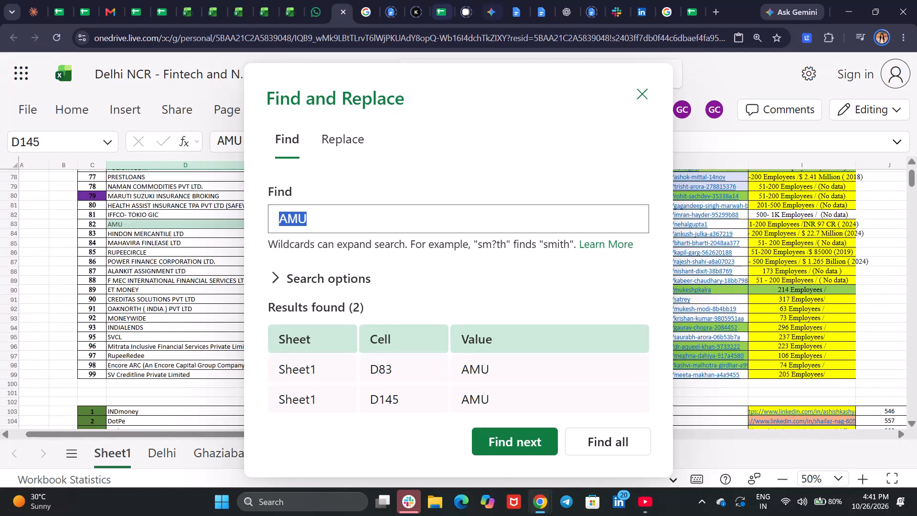
pyautogui.click(640, 93)
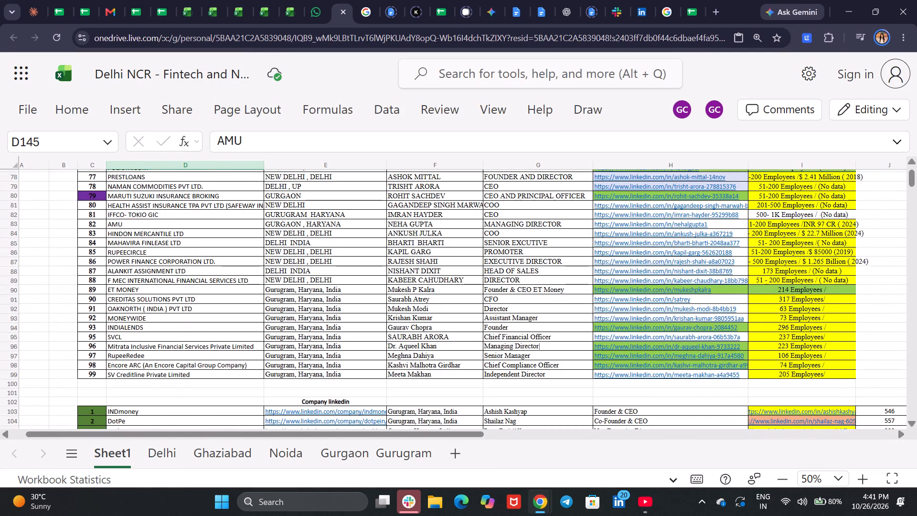
# Examine the company names and cities in the rest of Sheet1's NBFC table for further Gurgaon or Gurugram entries and duplicates.
pyautogui.scroll(-8, 359, 279)
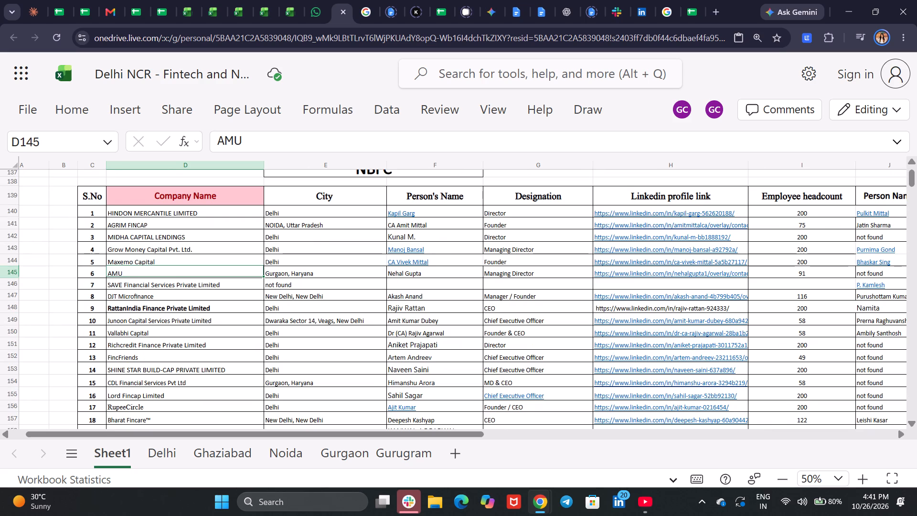
pyautogui.click(320, 321)
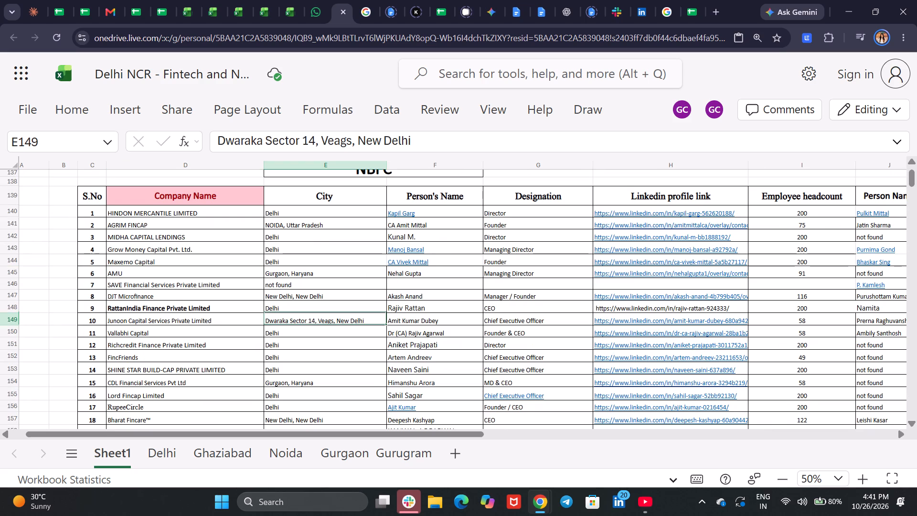
pyautogui.scroll(-1, 348, 378)
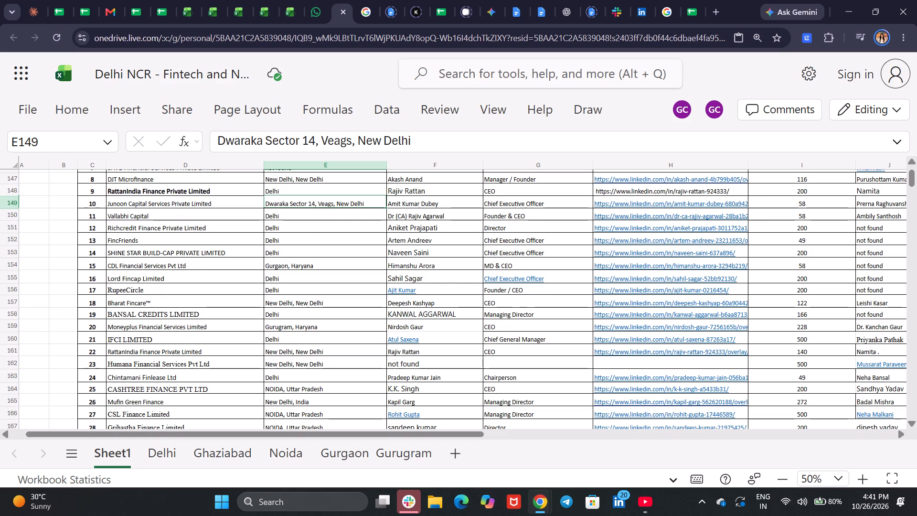
pyautogui.scroll(-4, 208, 326)
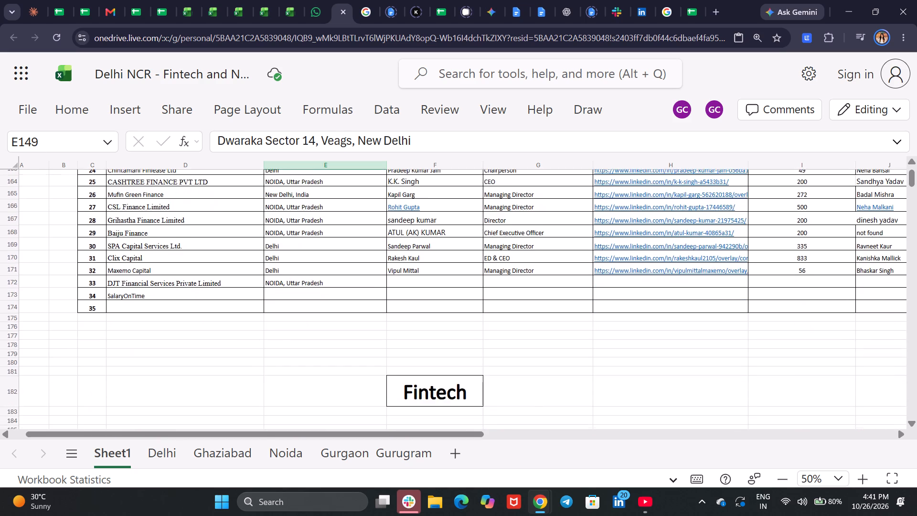
pyautogui.scroll(3, 208, 326)
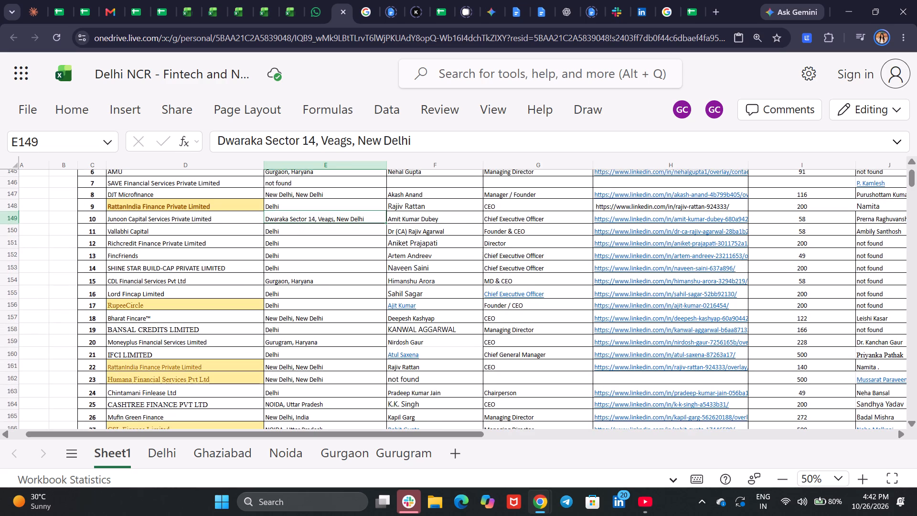
pyautogui.hotkey('ctrl', 'f')
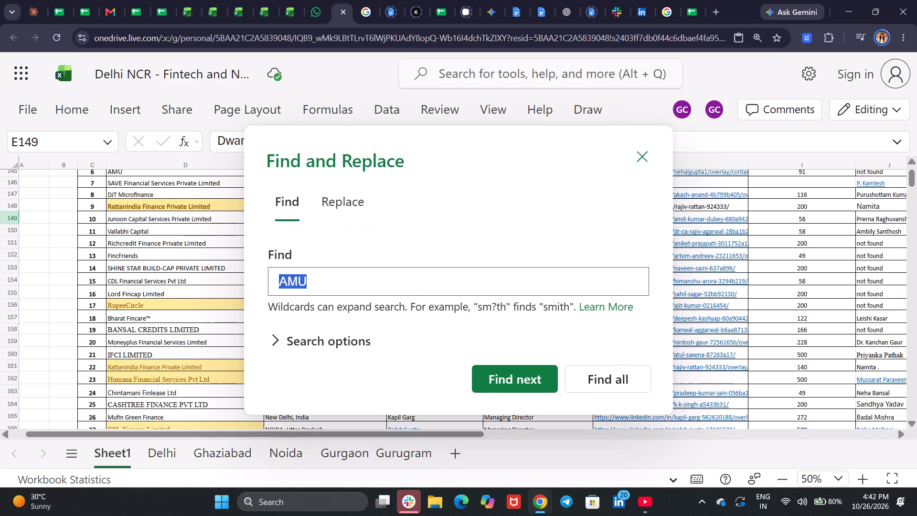
pyautogui.click(649, 159)
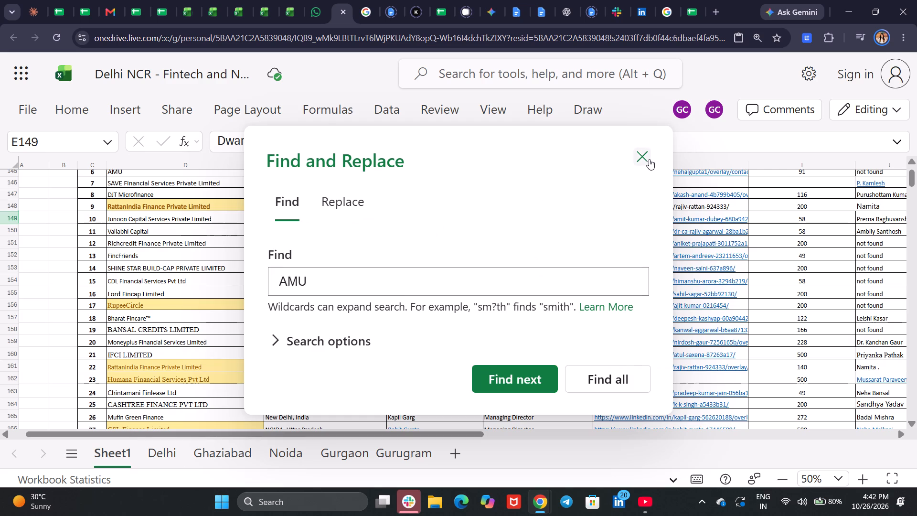
# Examine Sheet1's company lists above the NBFC table for highlighted duplicate names and remaining Gurgaon or Gurugram companies.
pyautogui.scroll(-3, 350, 319)
pyautogui.scroll(6, 350, 319)
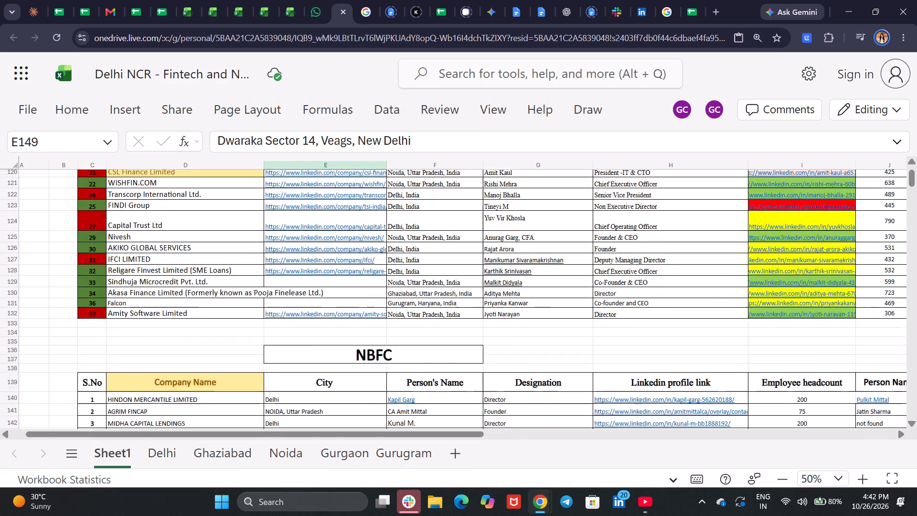
pyautogui.scroll(5, 350, 319)
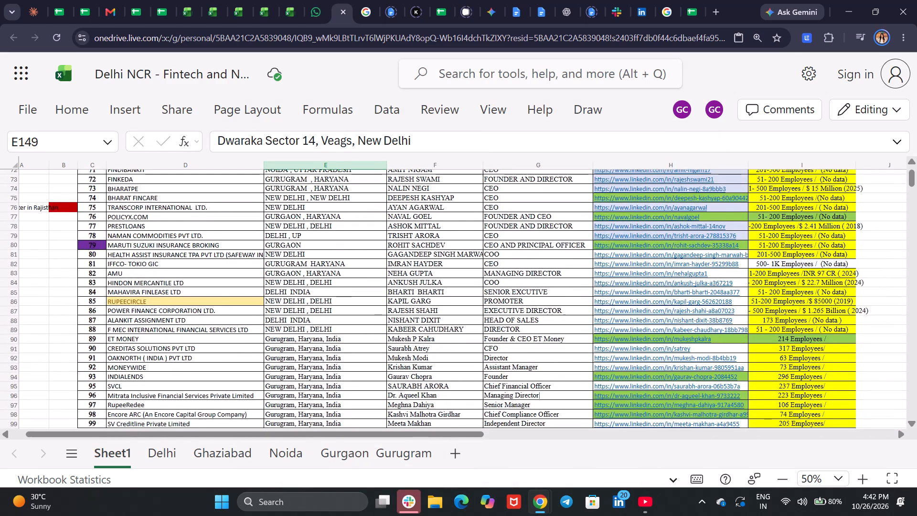
pyautogui.scroll(7, 350, 319)
pyautogui.scroll(-2, 350, 319)
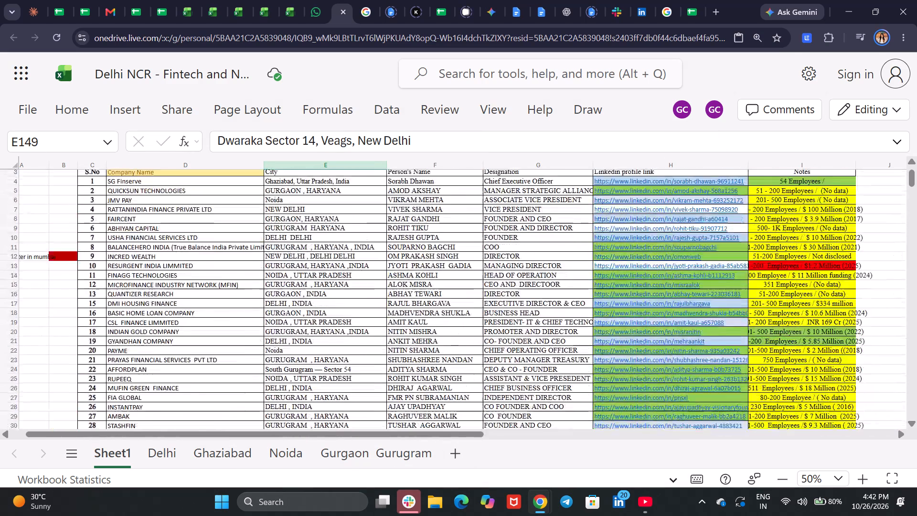
pyautogui.scroll(-7, 350, 319)
pyautogui.scroll(2, 350, 319)
pyautogui.scroll(-2, 350, 319)
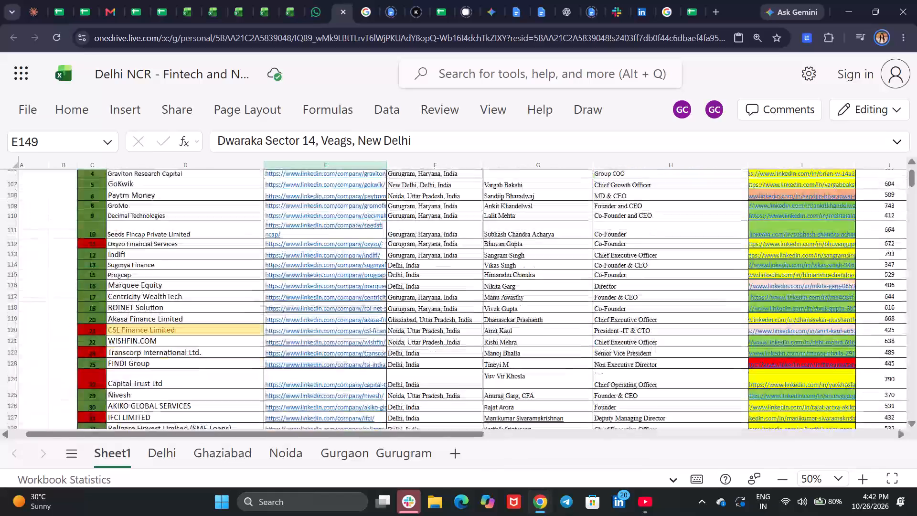
pyautogui.scroll(-5, 350, 319)
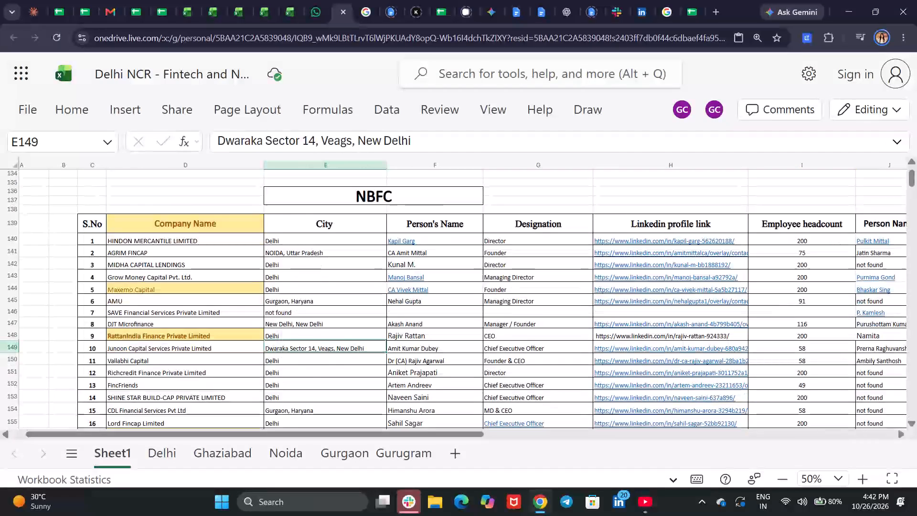
# Examine the NBFC table's company names and cities down to the Fintech table, comparing them with the lists above for duplicates.
pyautogui.scroll(-3, 350, 319)
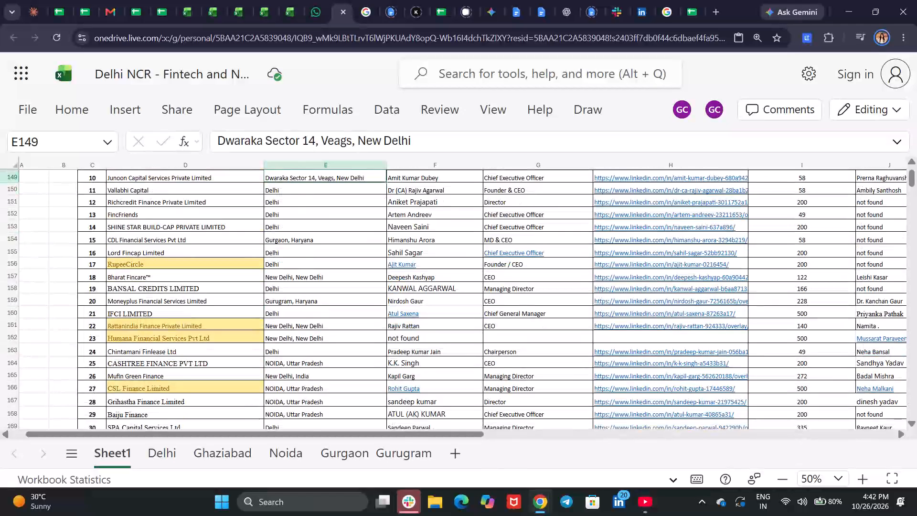
pyautogui.scroll(-3, 350, 319)
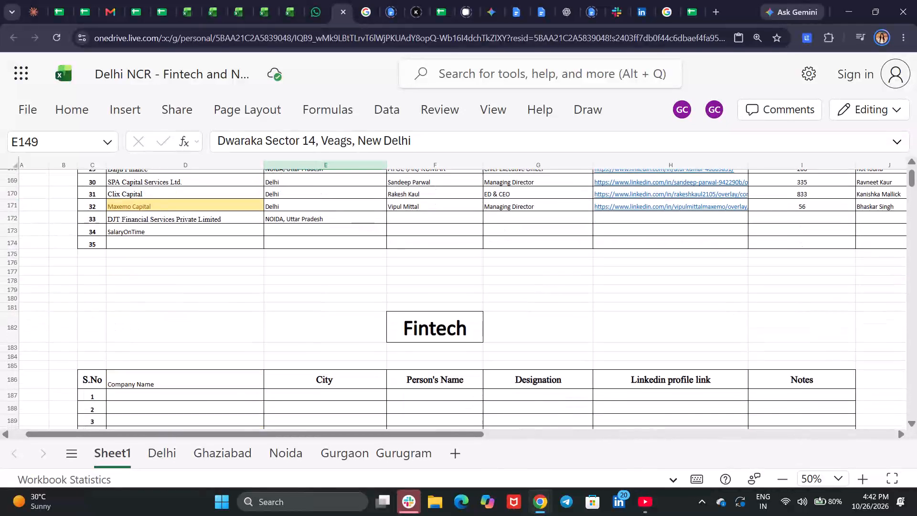
pyautogui.scroll(-3, 350, 319)
pyautogui.scroll(6, 350, 319)
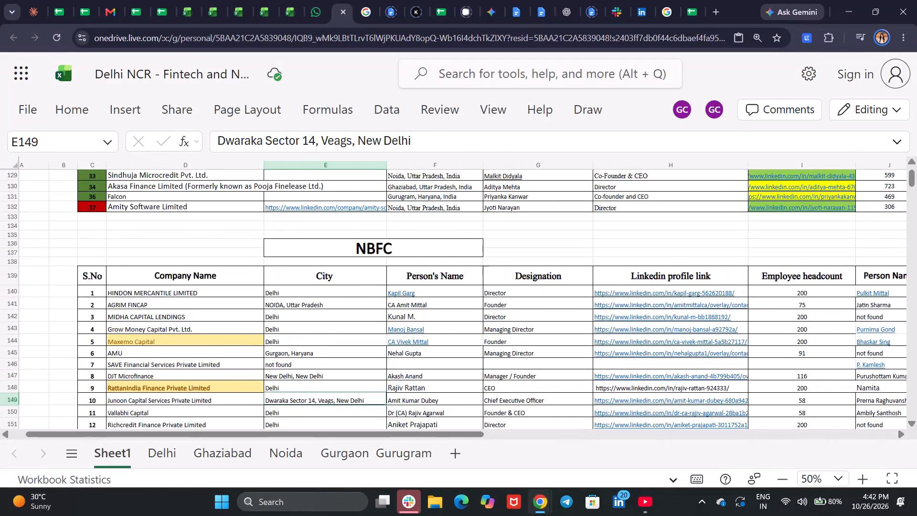
pyautogui.scroll(2, 350, 319)
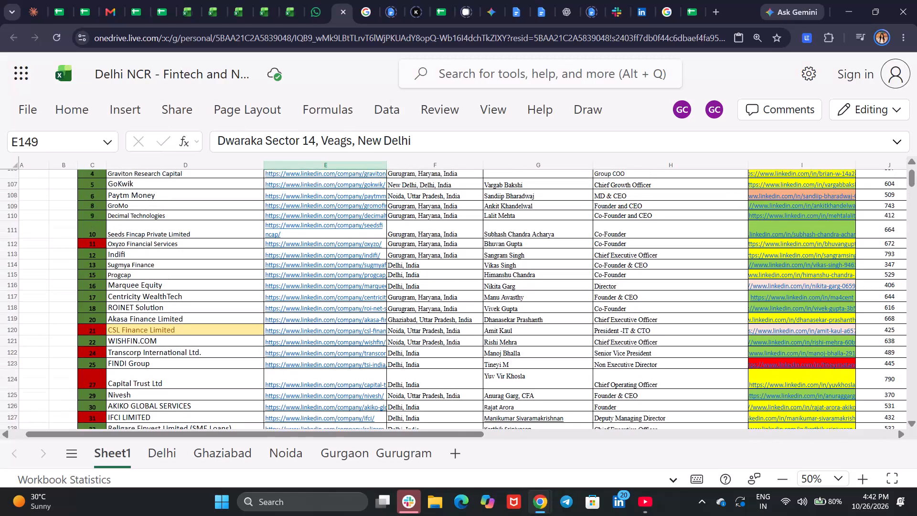
pyautogui.scroll(6, 350, 319)
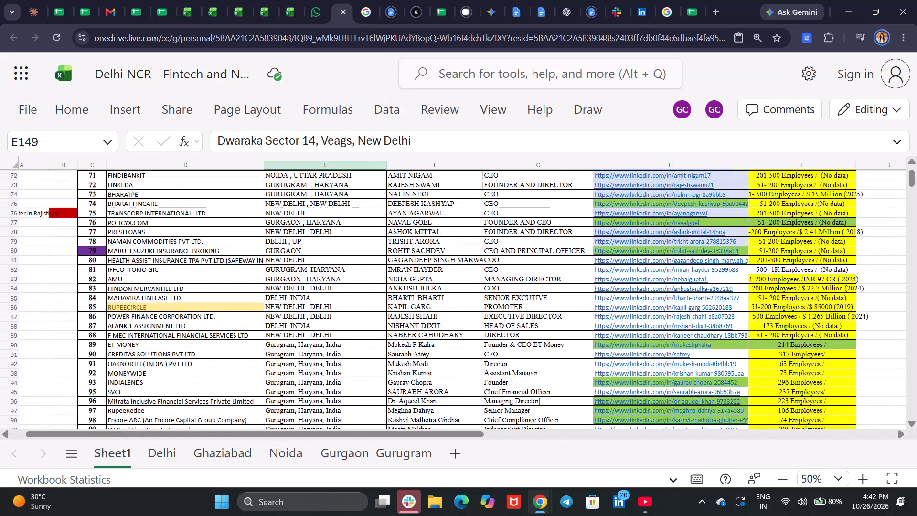
pyautogui.scroll(-6, 350, 319)
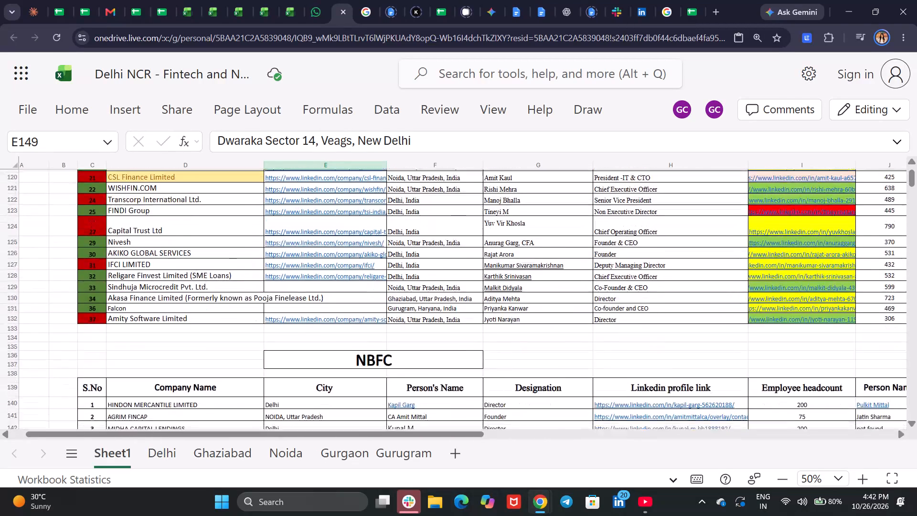
pyautogui.scroll(-4, 350, 319)
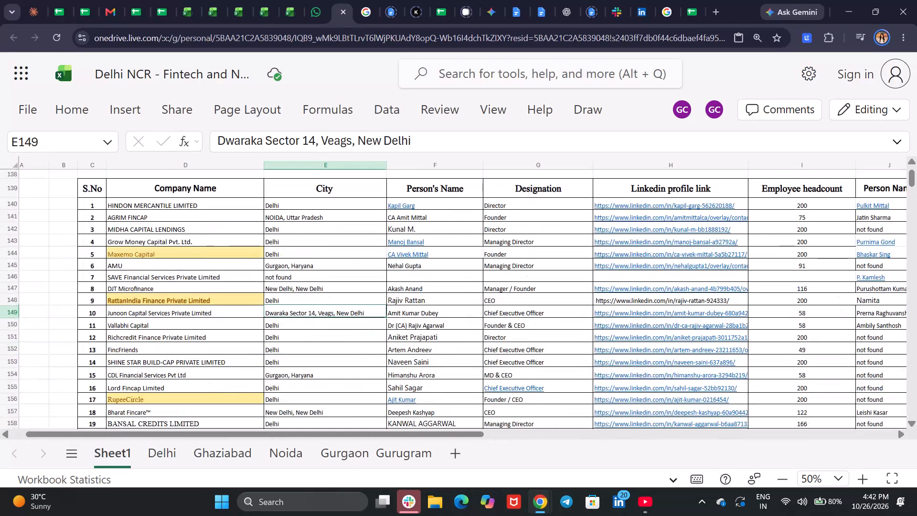
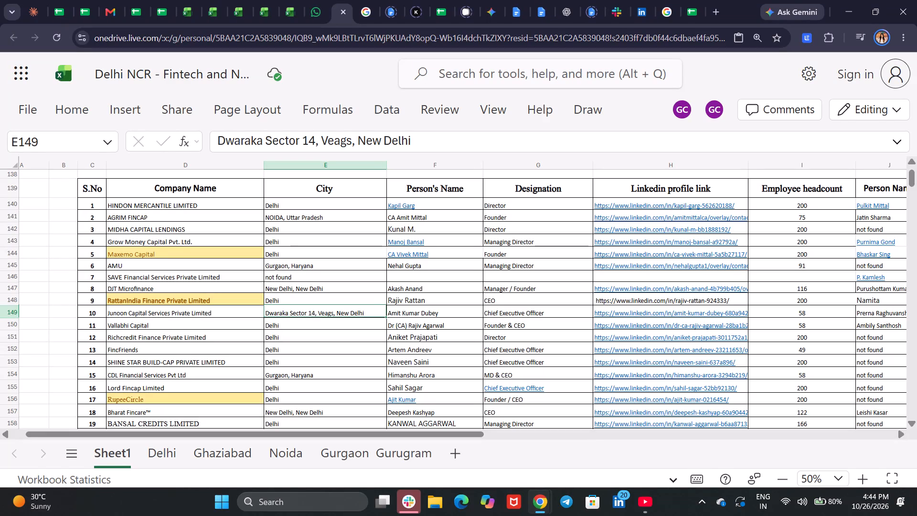
# Delete the entire AMU row, row 145, from Sheet1's NBFC table.
pyautogui.click(192, 269)
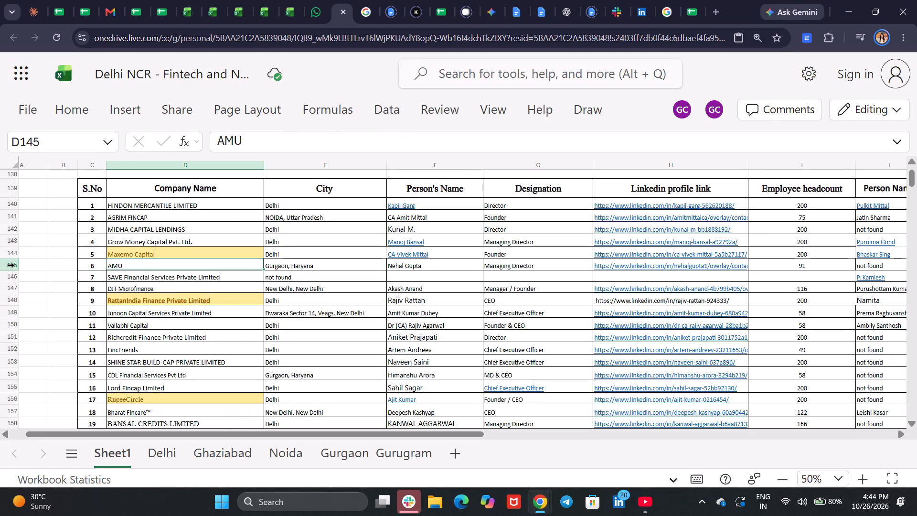
pyautogui.rightClick(13, 265)
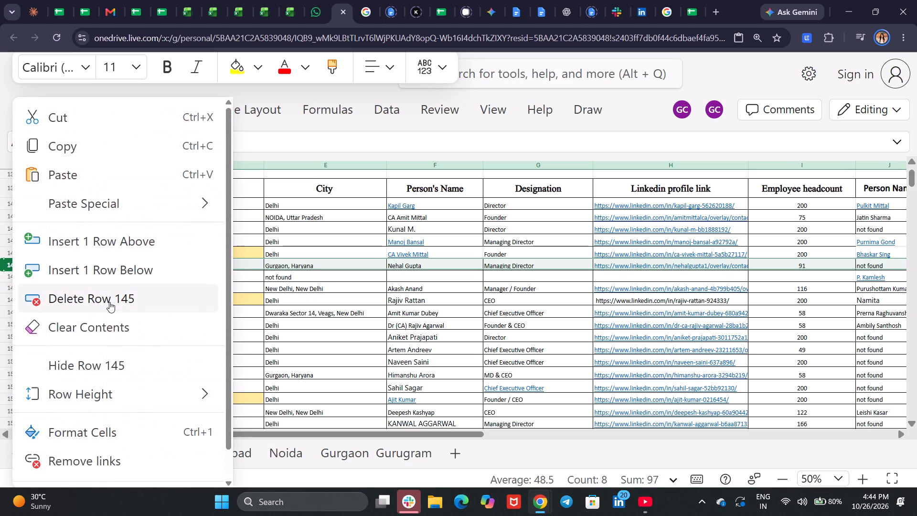
pyautogui.click(264, 288)
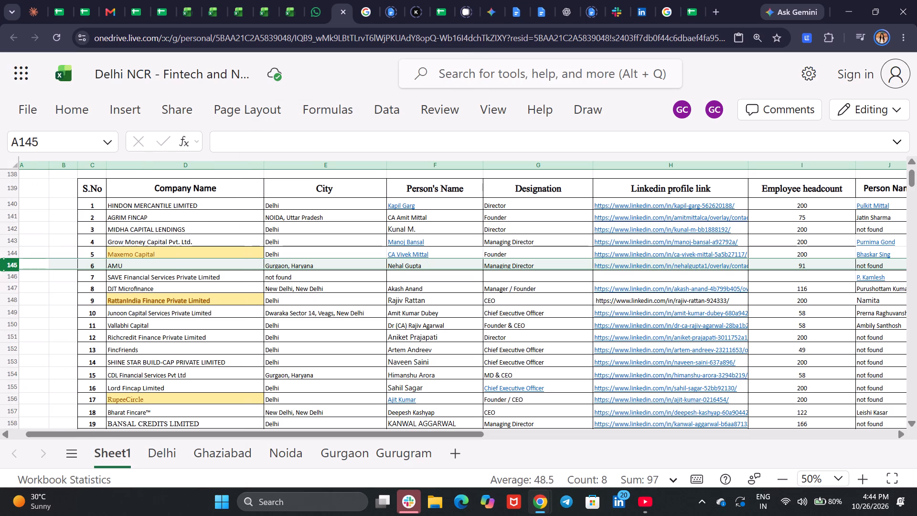
pyautogui.rightClick(8, 267)
pyautogui.click(111, 300)
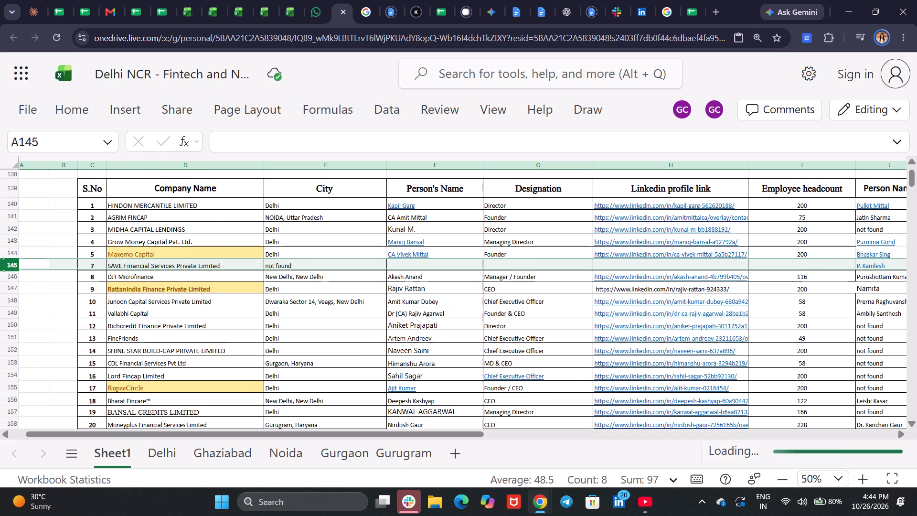
pyautogui.click(239, 303)
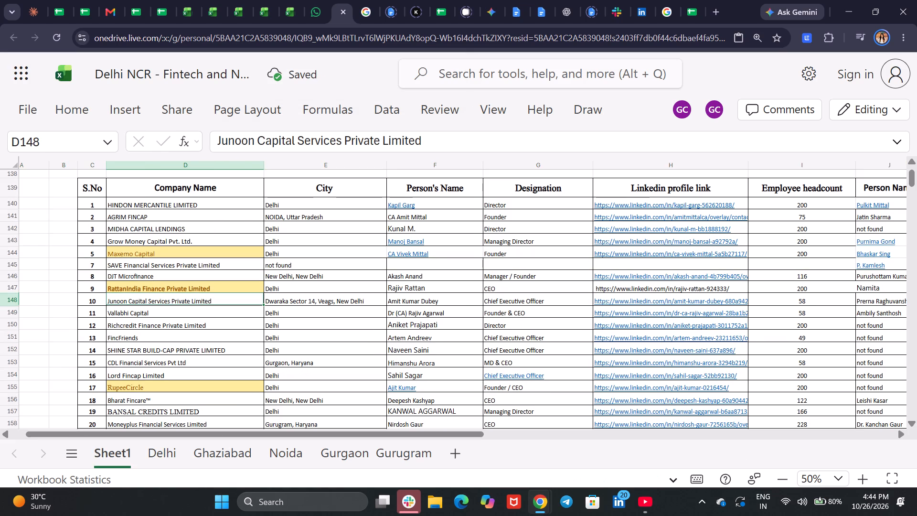
pyautogui.scroll(-1, 301, 355)
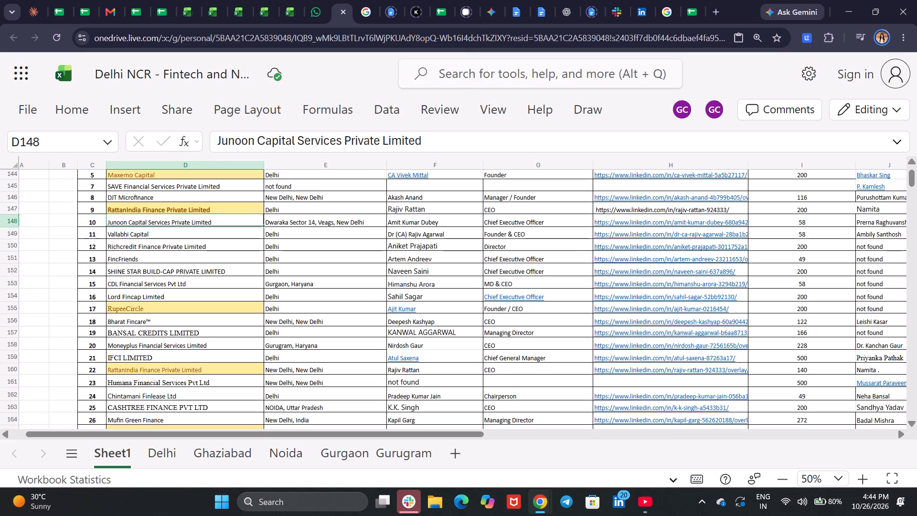
pyautogui.tripleClick(190, 282)
pyautogui.hotkey('ctrl', 'c')
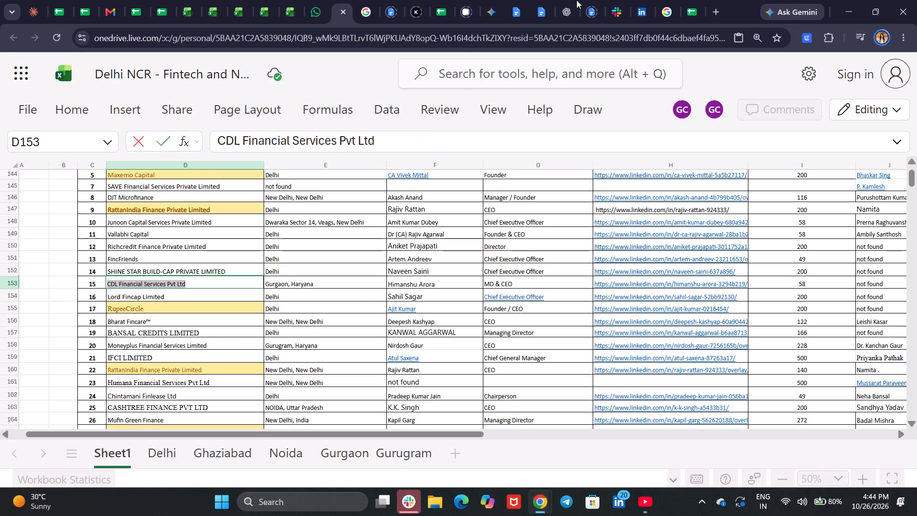
pyautogui.click(563, 12)
pyautogui.hotkey('ctrl', 'v')
pyautogui.press('Return')
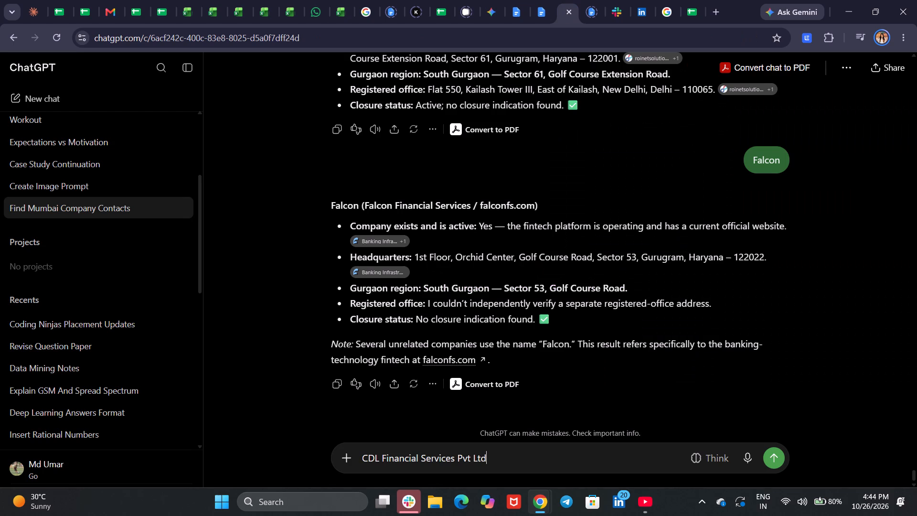
pyautogui.click(671, 7)
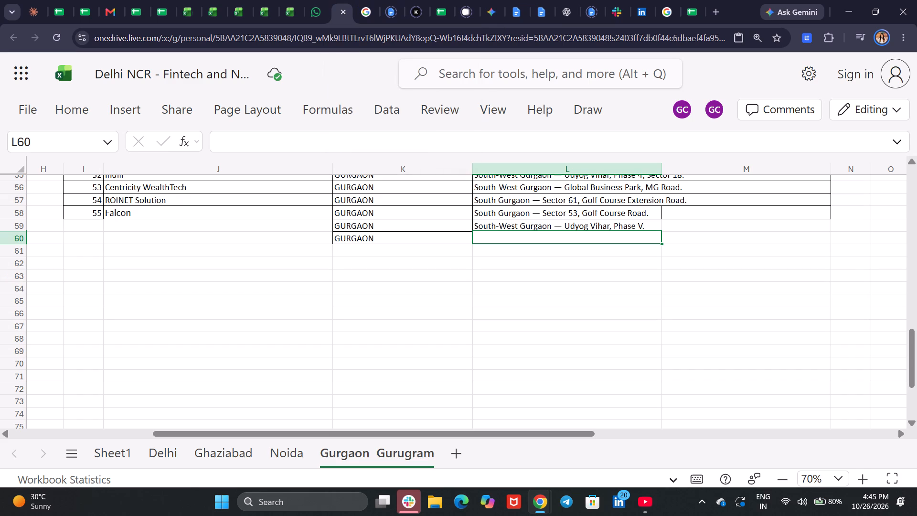
pyautogui.doubleClick(193, 224)
pyautogui.hotkey('ctrl', 'v')
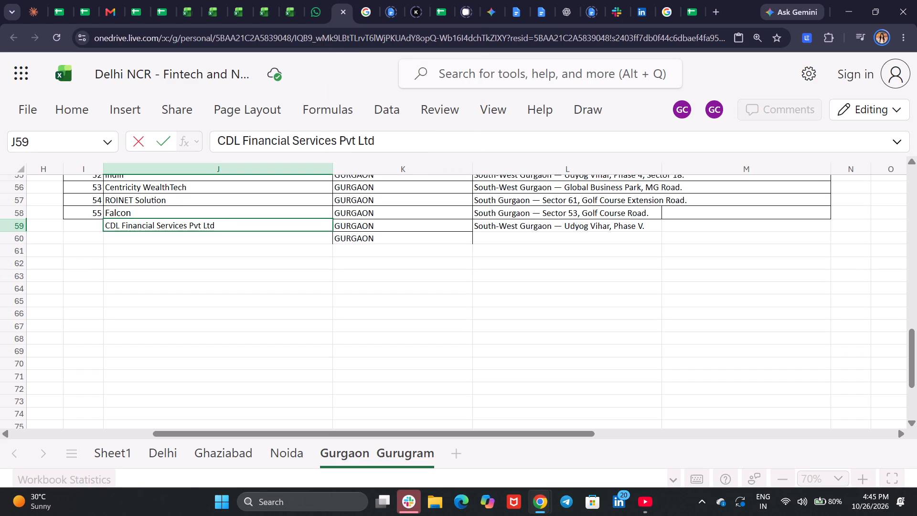
# Extend the serial numbers from 54 and 55 down column I to add 56 through 59 in I59:I62.
pyautogui.doubleClick(92, 229)
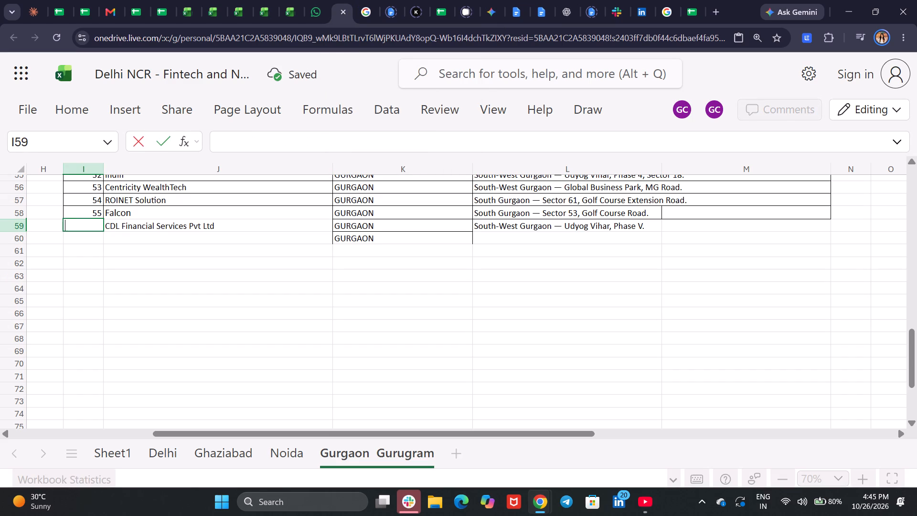
pyautogui.click(101, 214)
pyautogui.click(99, 204)
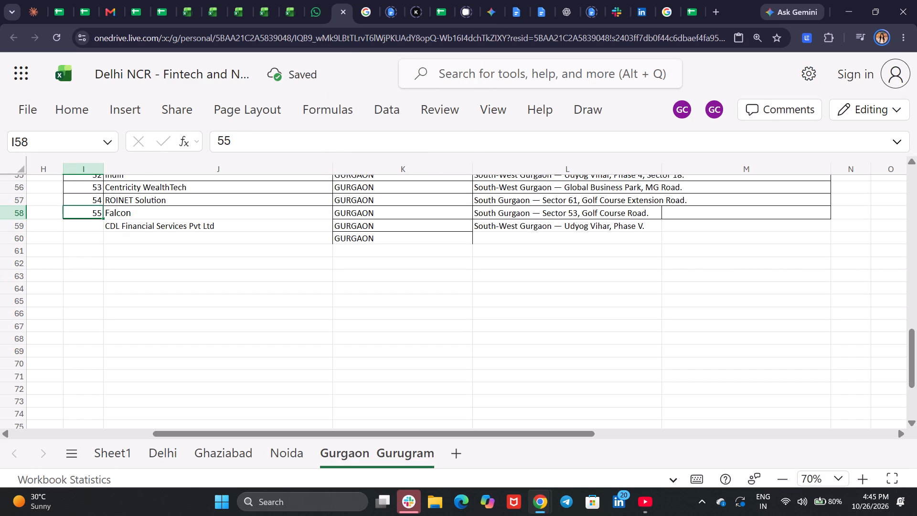
pyautogui.click(98, 202)
pyautogui.moveTo(96, 198); pyautogui.dragTo(110, 218)
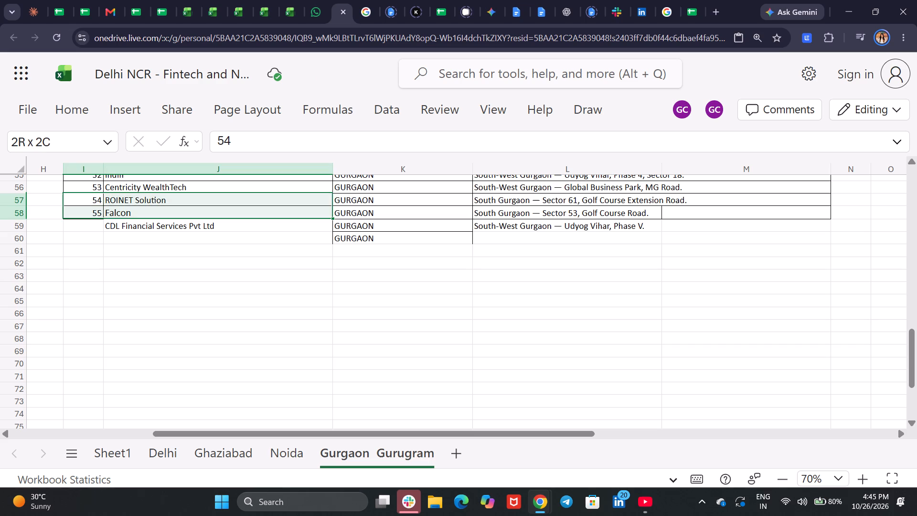
pyautogui.moveTo(110, 218); pyautogui.dragTo(102, 218)
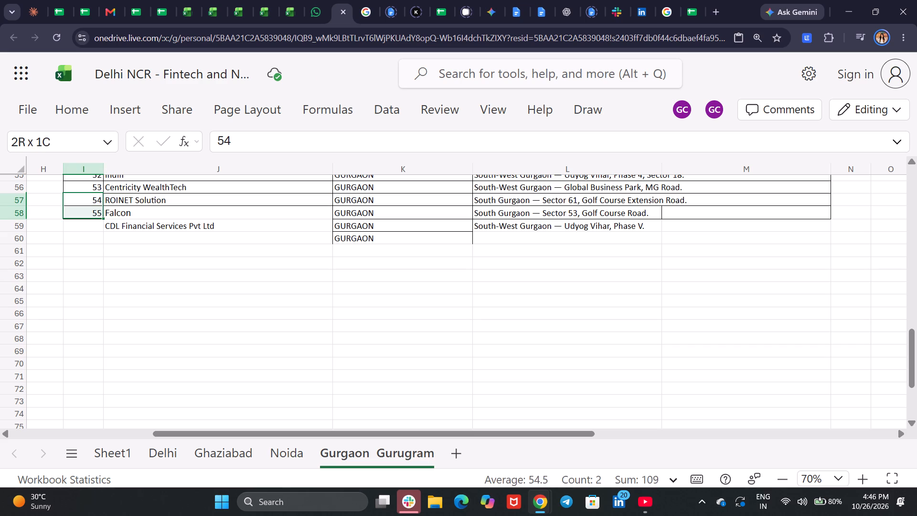
pyautogui.moveTo(102, 218); pyautogui.dragTo(103, 217)
pyautogui.moveTo(103, 217); pyautogui.dragTo(103, 233)
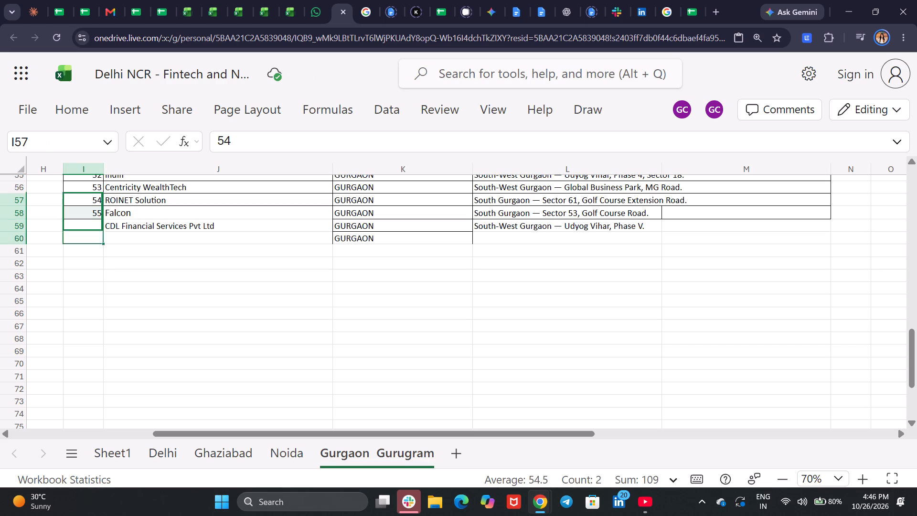
pyautogui.moveTo(103, 233); pyautogui.dragTo(107, 267)
pyautogui.click(195, 264)
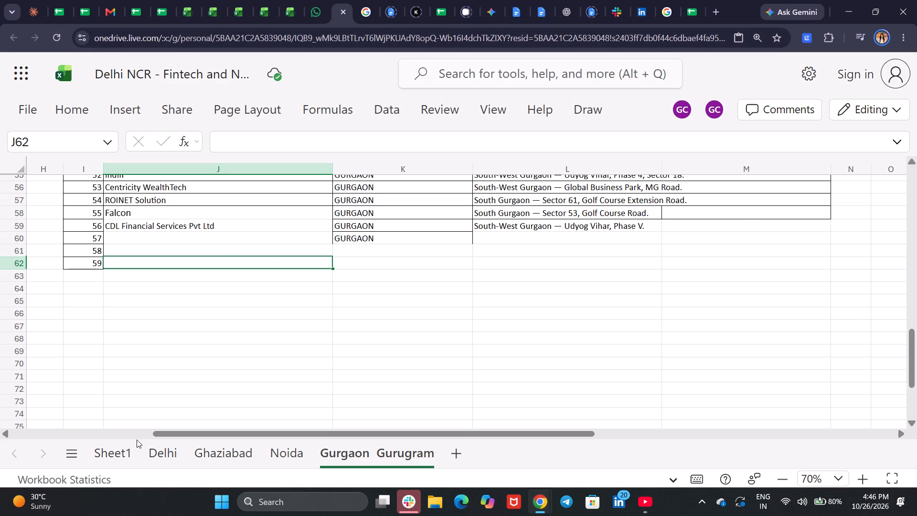
# Copy Moneyplus Financial Services Limited from Sheet1 cell D158 and submit it in the ChatGPT company conversation.
pyautogui.click(112, 444)
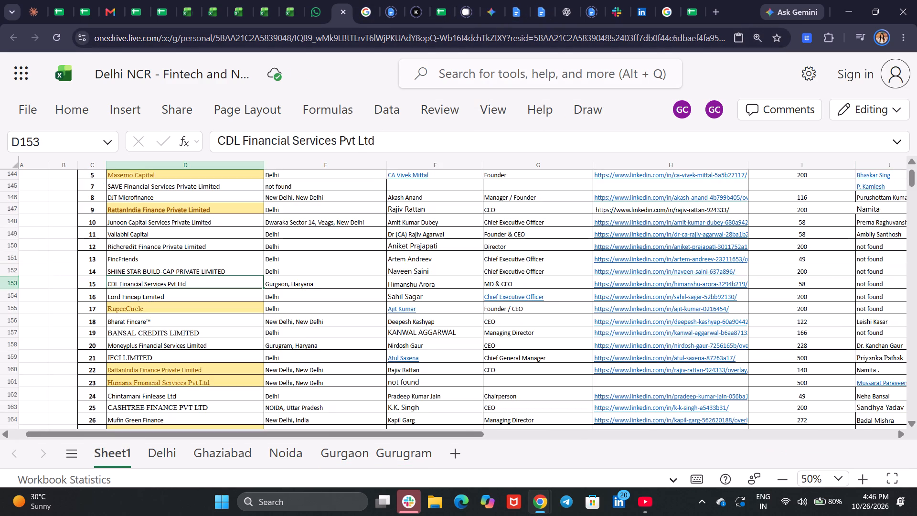
pyautogui.tripleClick(213, 348)
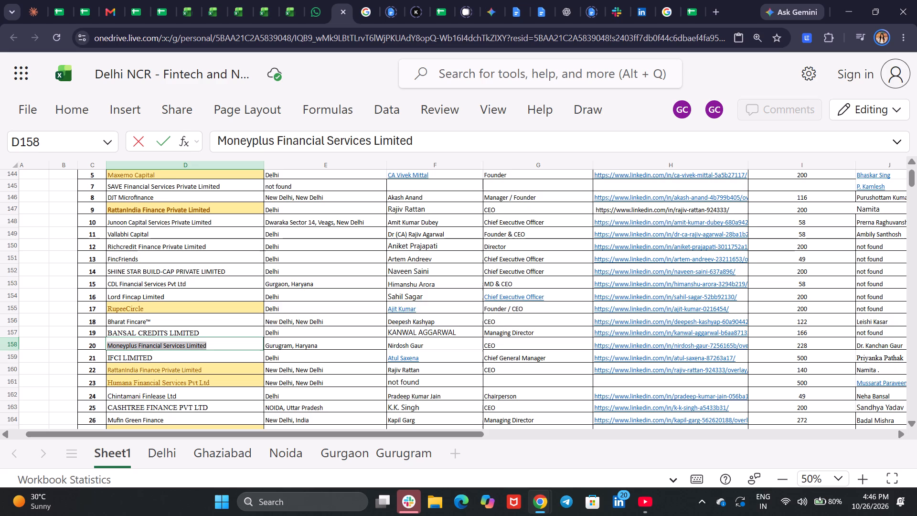
pyautogui.hotkey('ctrl', 'c')
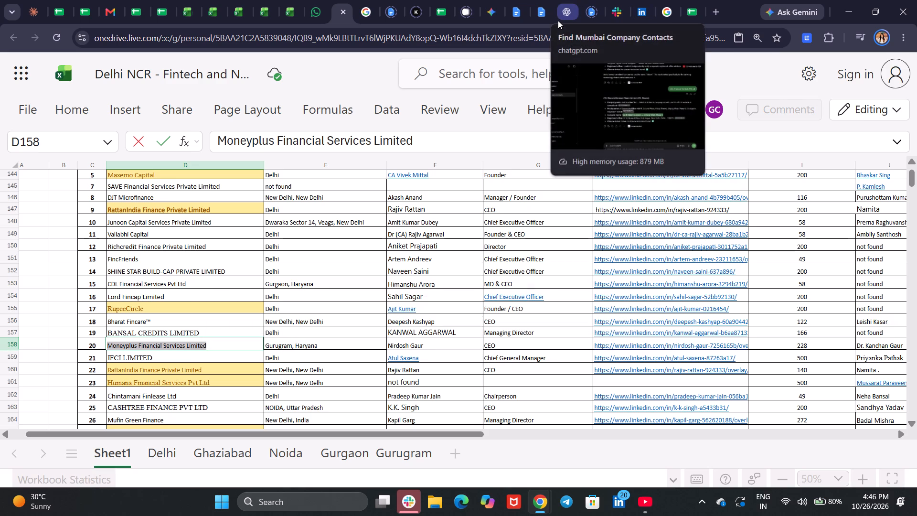
pyautogui.click(558, 21)
pyautogui.hotkey('ctrl', 'v')
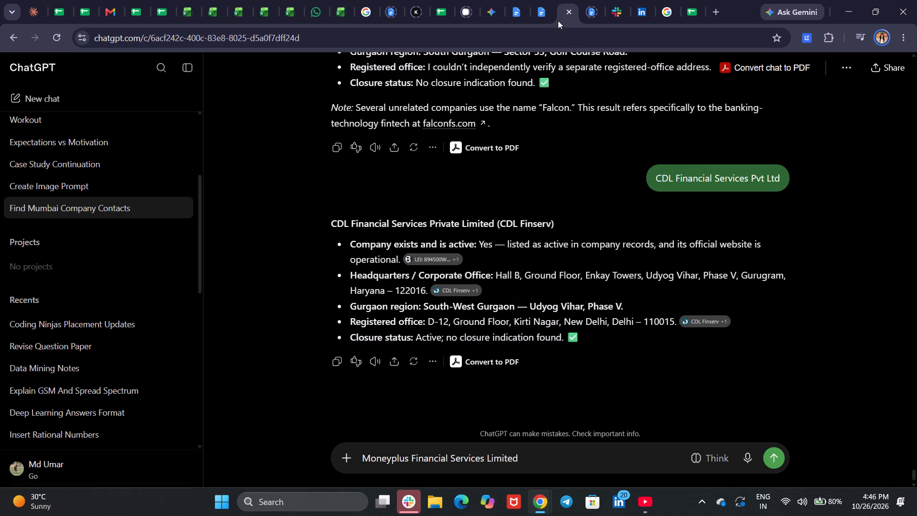
pyautogui.press('Return')
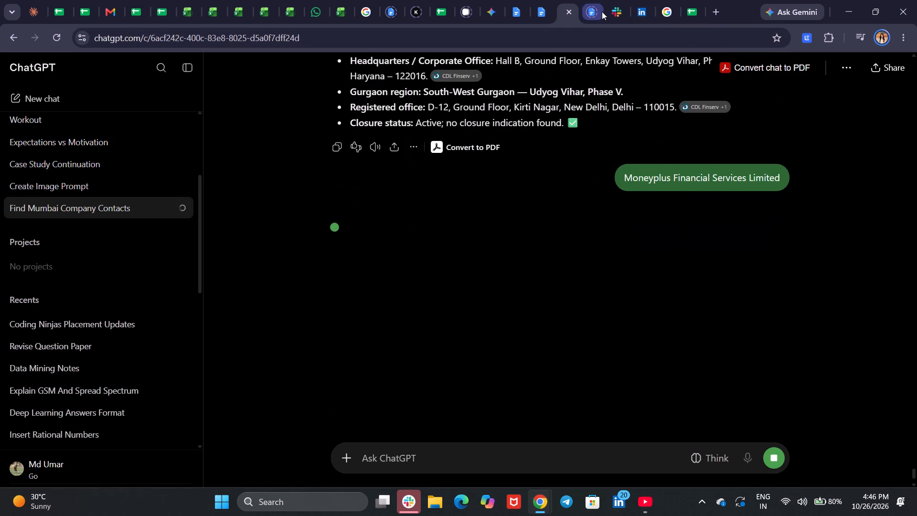
# Search Google for whether Moneyplus Financial Services Limited still exists and where in Gurgaon its headquarters is, reusing the previous query wording.
pyautogui.click(668, 7)
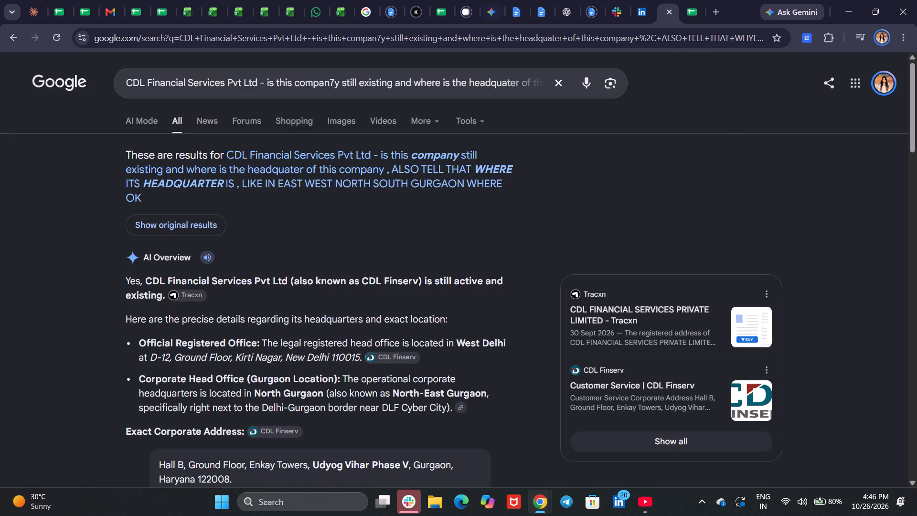
pyautogui.moveTo(255, 80); pyautogui.dragTo(116, 90)
pyautogui.hotkey('ctrl', 'v')
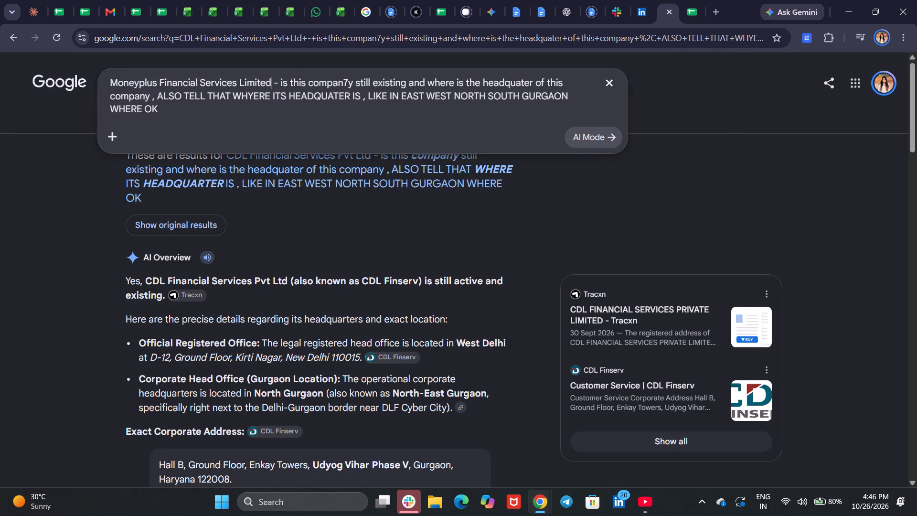
pyautogui.press('Return')
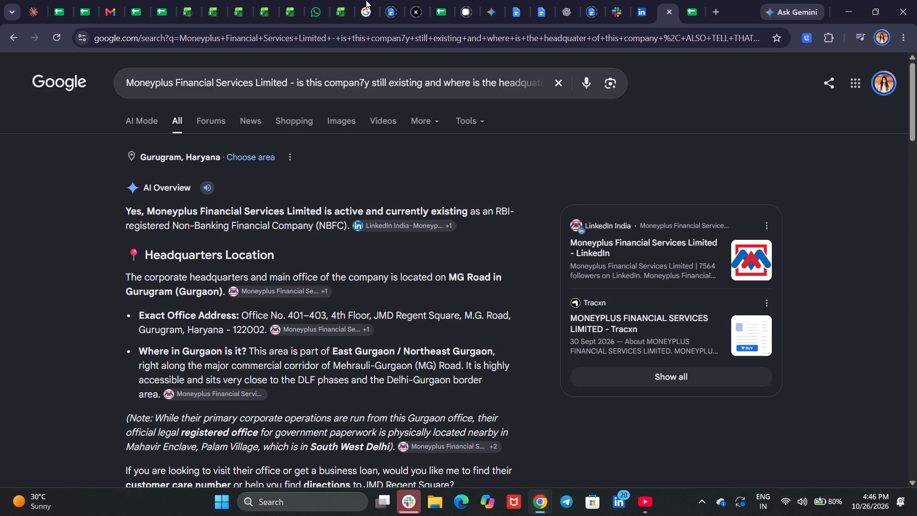
# Copy ChatGPT's region "South-West Gurgaon — MG Road, JMD Regent Square." into cell L60 of the Gurgaon Gurugram sheet.
pyautogui.click(572, 7)
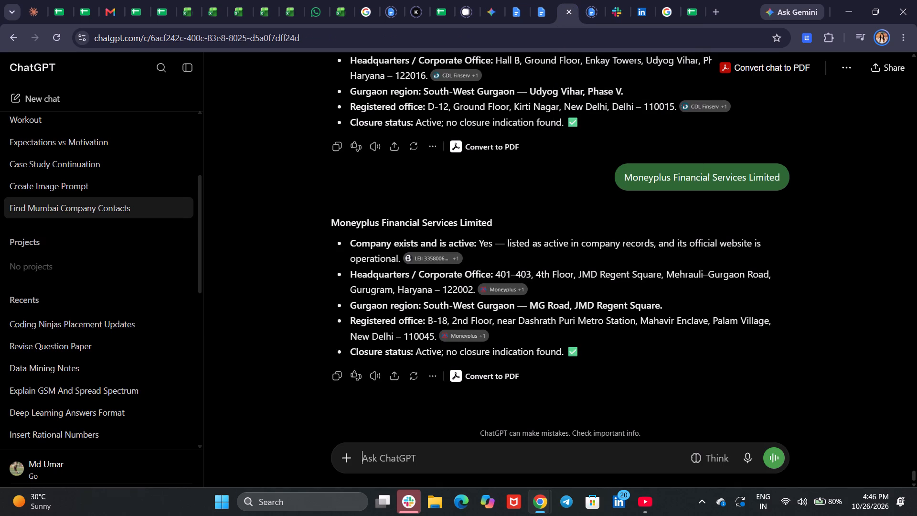
pyautogui.moveTo(422, 301); pyautogui.dragTo(565, 303)
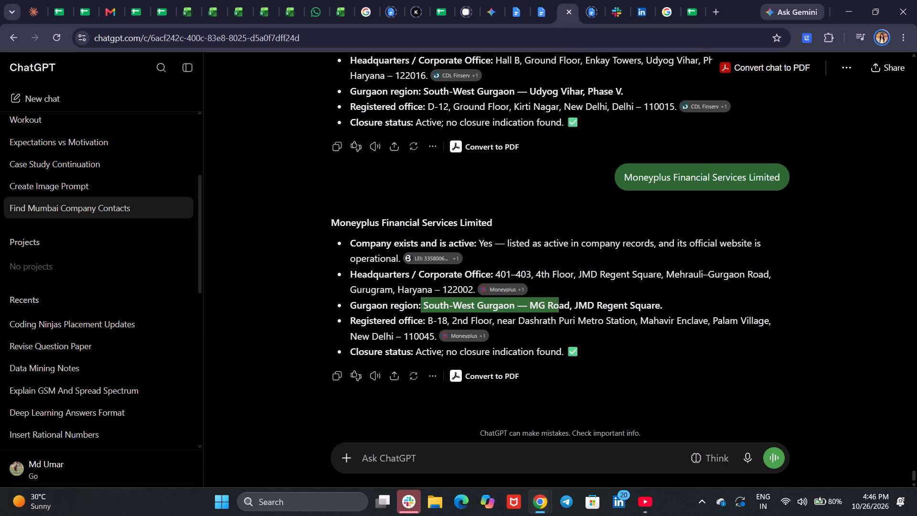
pyautogui.moveTo(565, 303); pyautogui.dragTo(708, 302)
pyautogui.hotkey('ctrl', 'c')
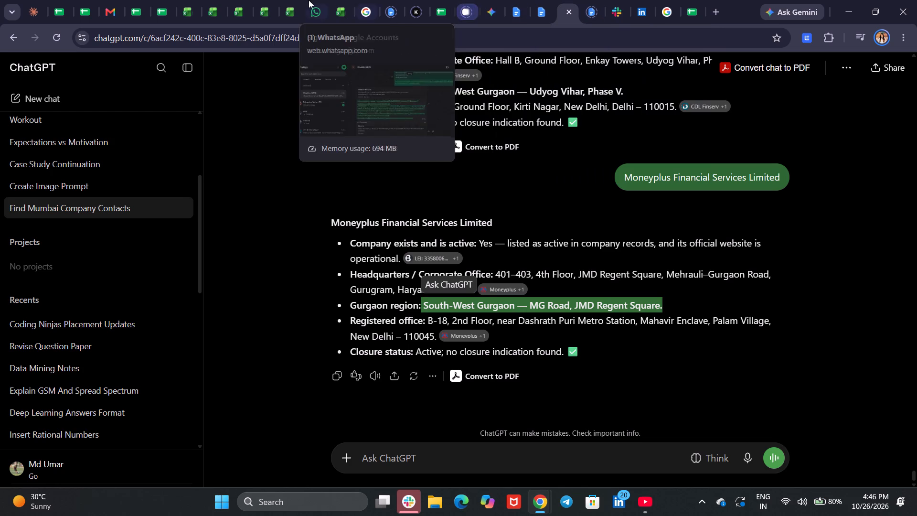
pyautogui.click(346, 5)
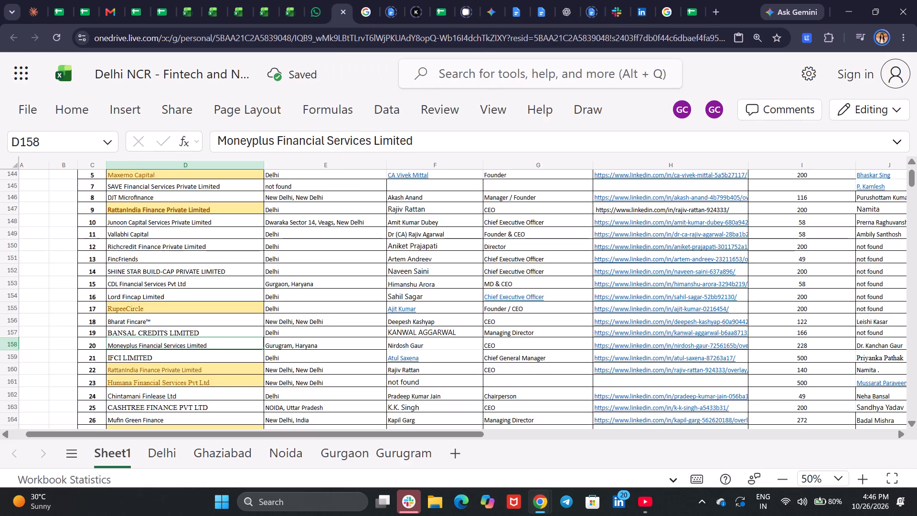
pyautogui.click(385, 446)
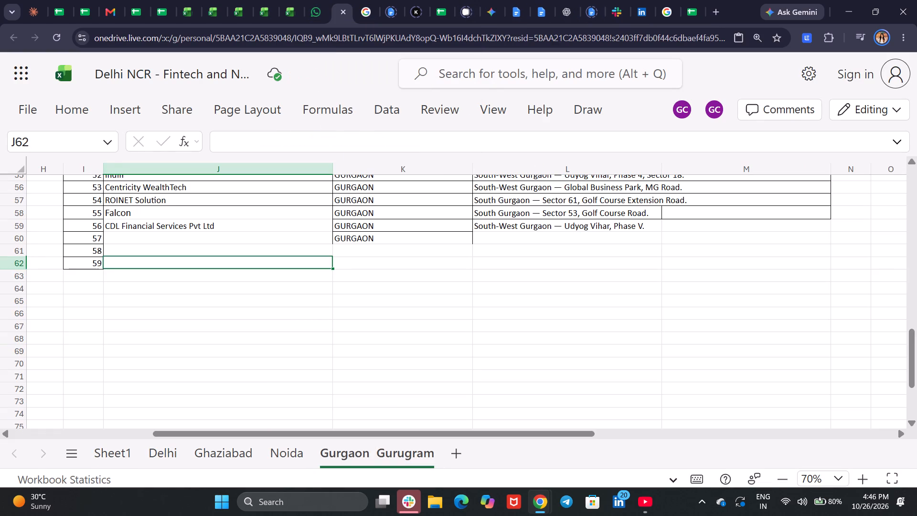
pyautogui.doubleClick(598, 238)
pyautogui.hotkey('ctrl', 'v')
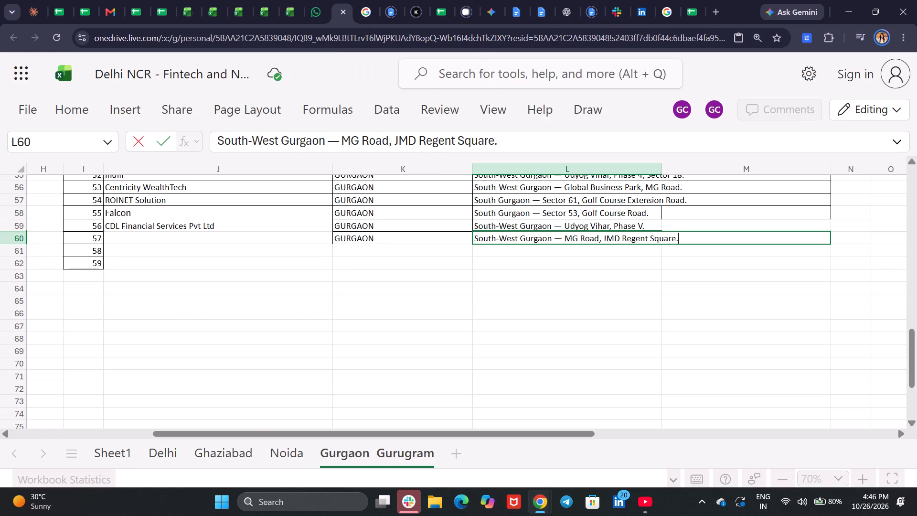
# Copy the company name Moneyplus Financial Services Limited from the ChatGPT conversation into cell J60 of the Gurgaon Gurugram sheet.
pyautogui.click(561, 14)
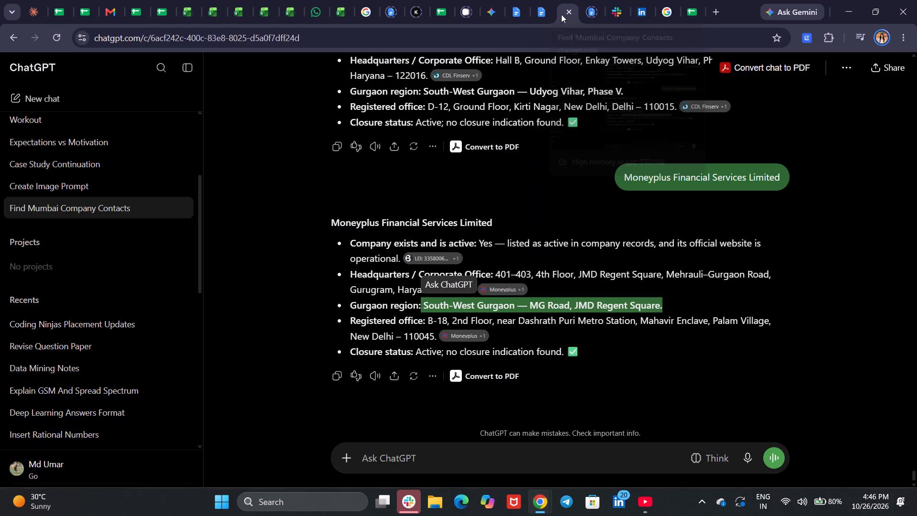
pyautogui.click(737, 200)
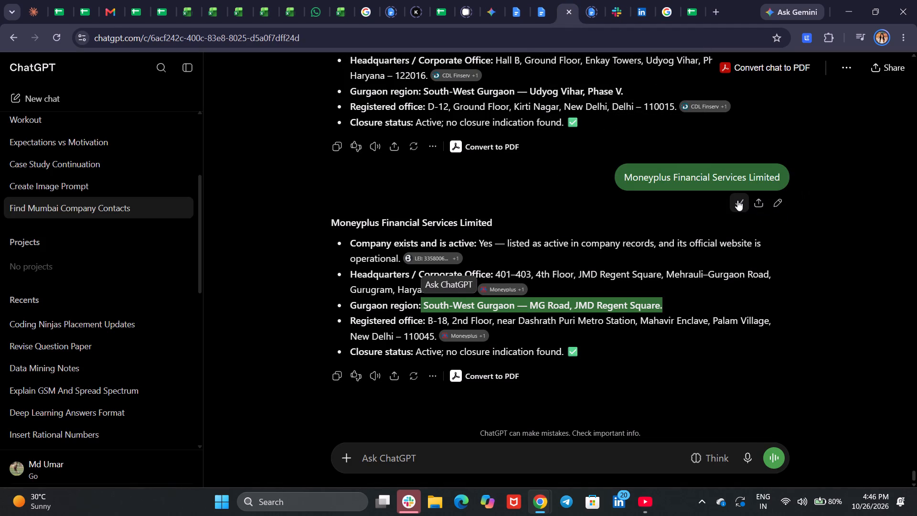
pyautogui.click(346, 8)
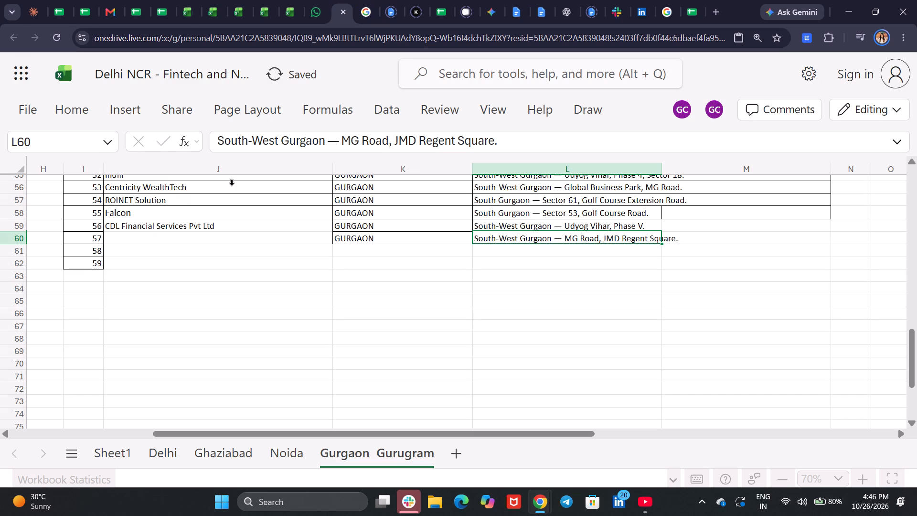
pyautogui.doubleClick(201, 237)
pyautogui.hotkey('ctrl', 'v')
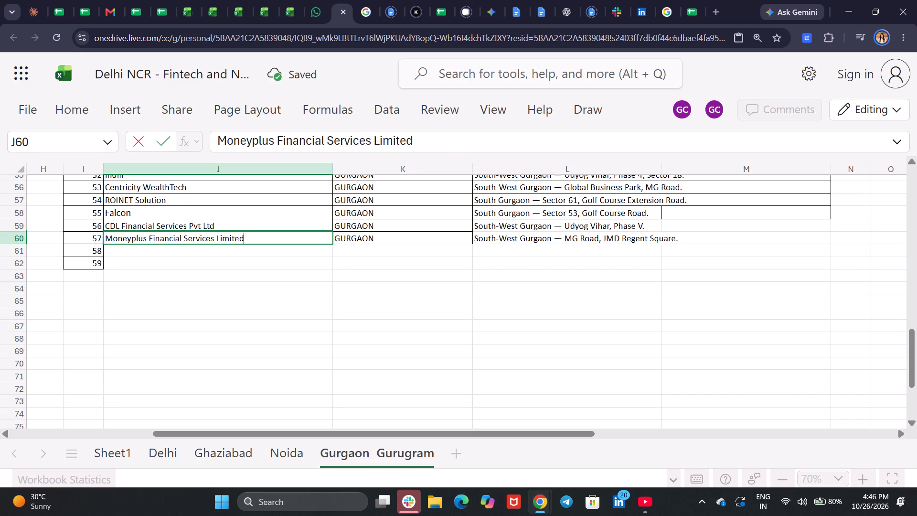
pyautogui.click(277, 255)
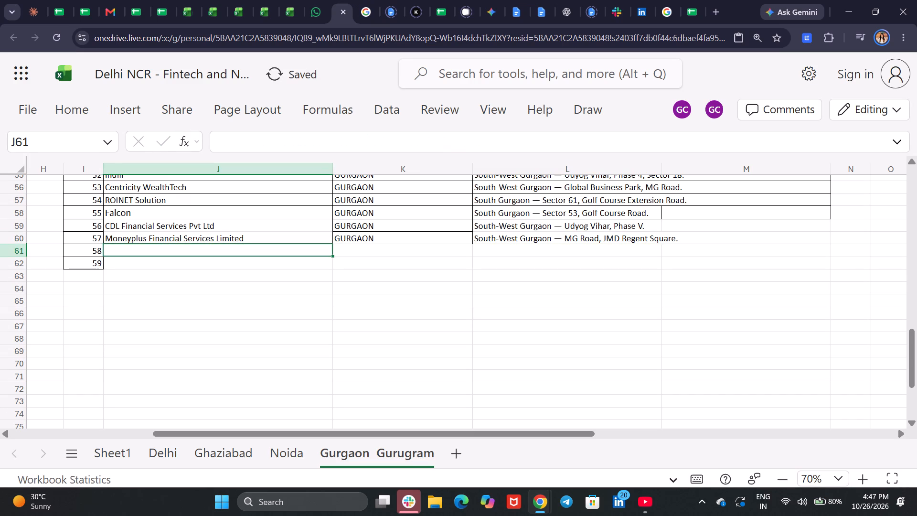
pyautogui.click(573, 254)
# Copy the company name GoKwik from Sheet1 cell D107 and submit it in the ChatGPT company conversation.
pyautogui.click(571, 2)
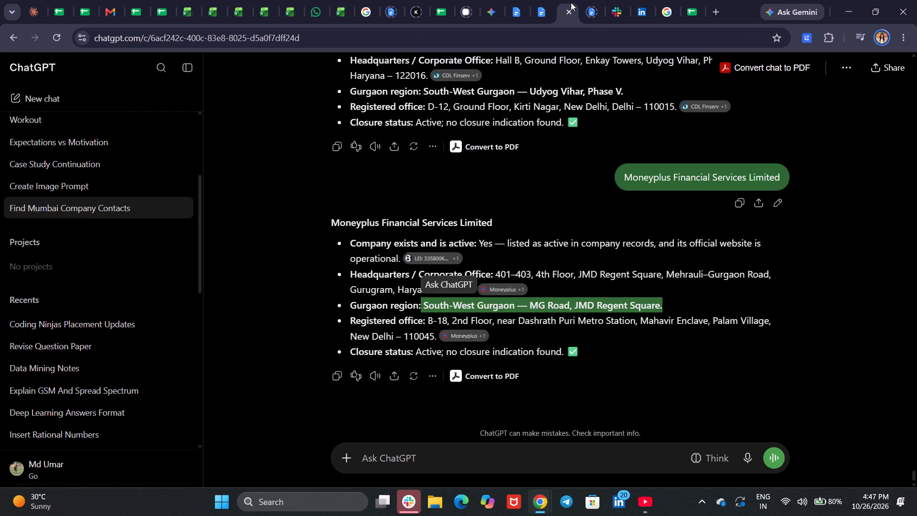
pyautogui.click(338, 5)
pyautogui.click(112, 450)
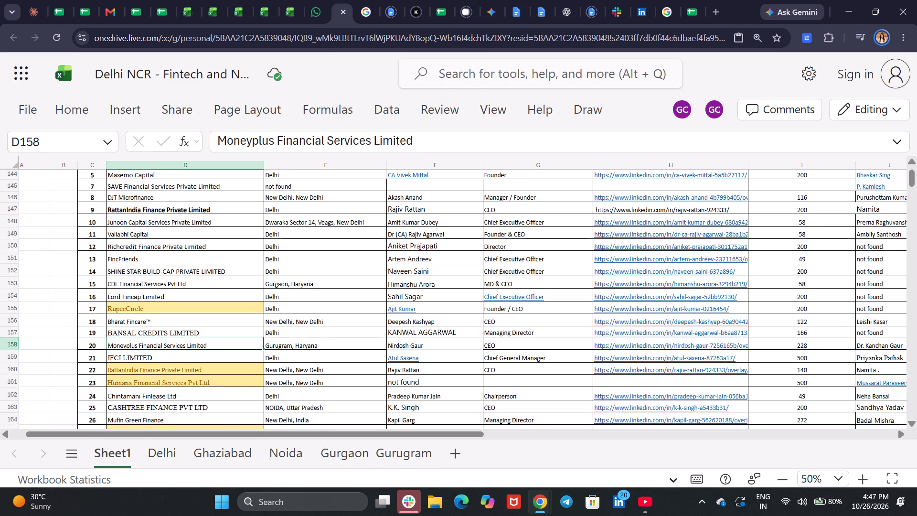
pyautogui.scroll(-2, 385, 290)
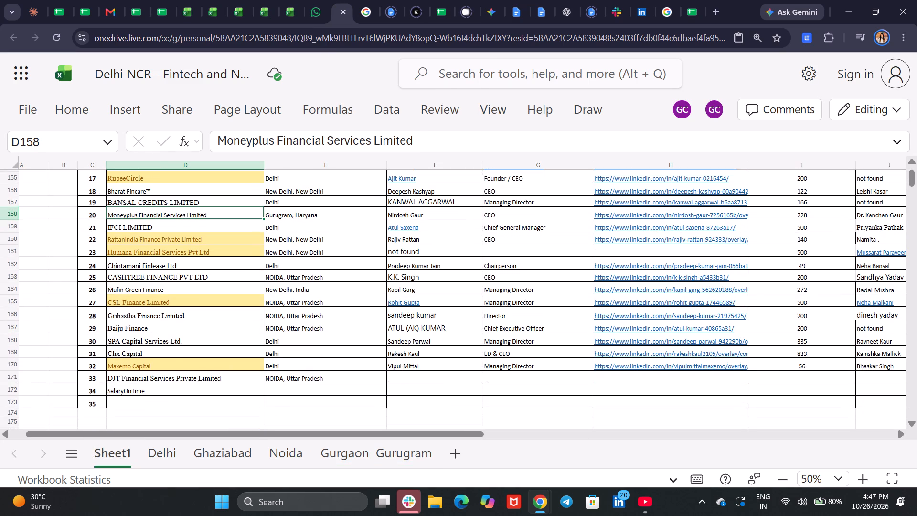
pyautogui.scroll(6, 315, 398)
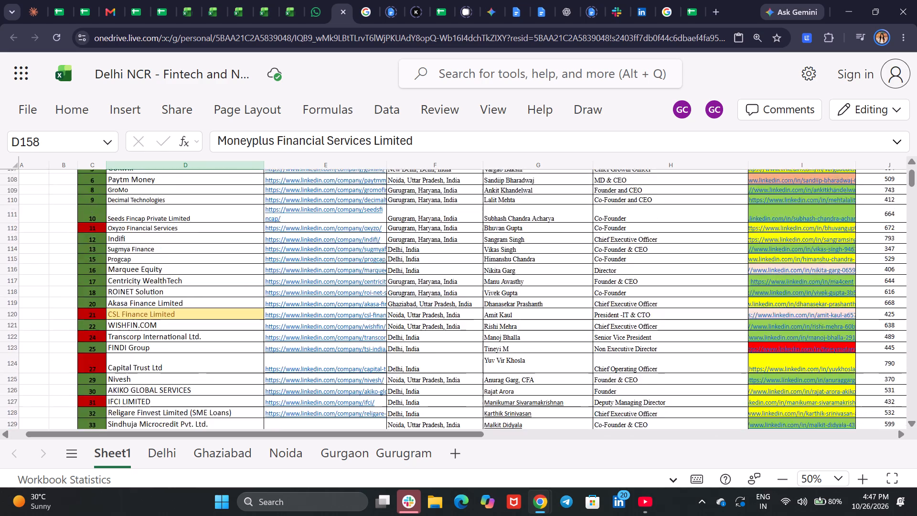
pyautogui.scroll(2, 315, 398)
pyautogui.tripleClick(130, 305)
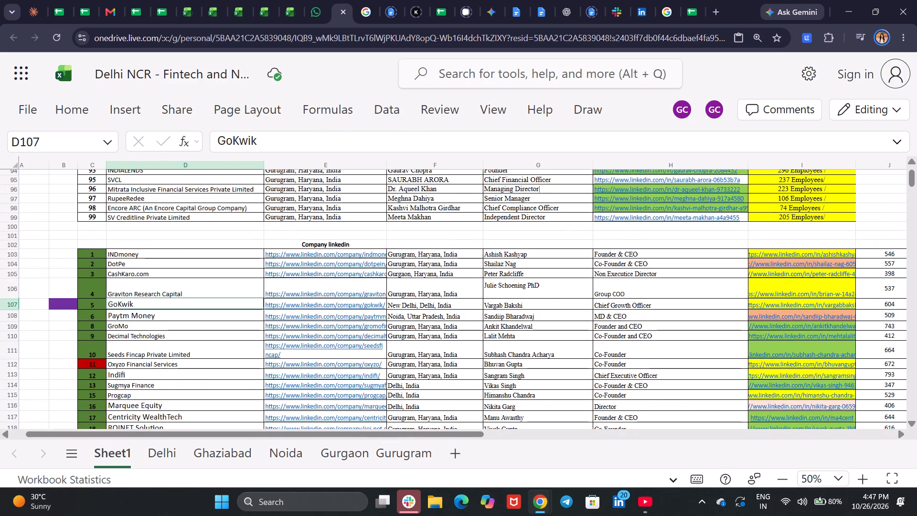
pyautogui.hotkey('ctrl', 'c')
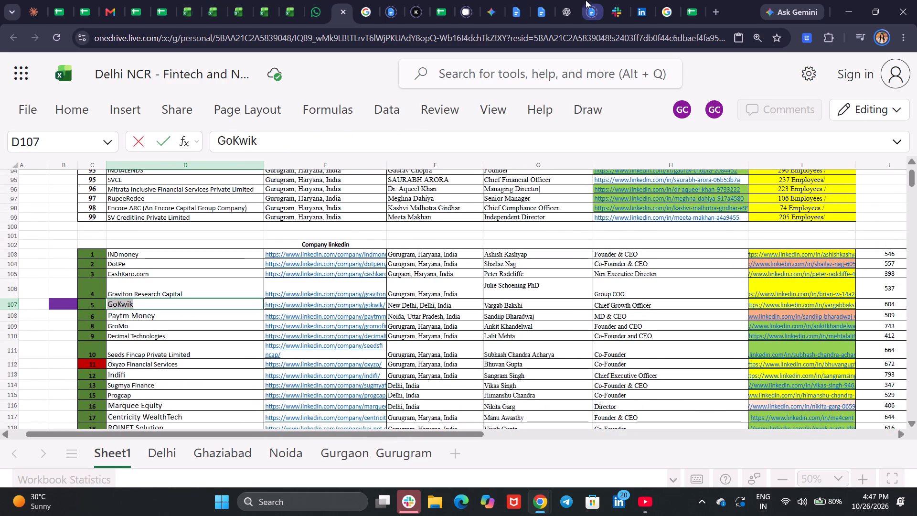
pyautogui.click(567, 8)
pyautogui.click(490, 459)
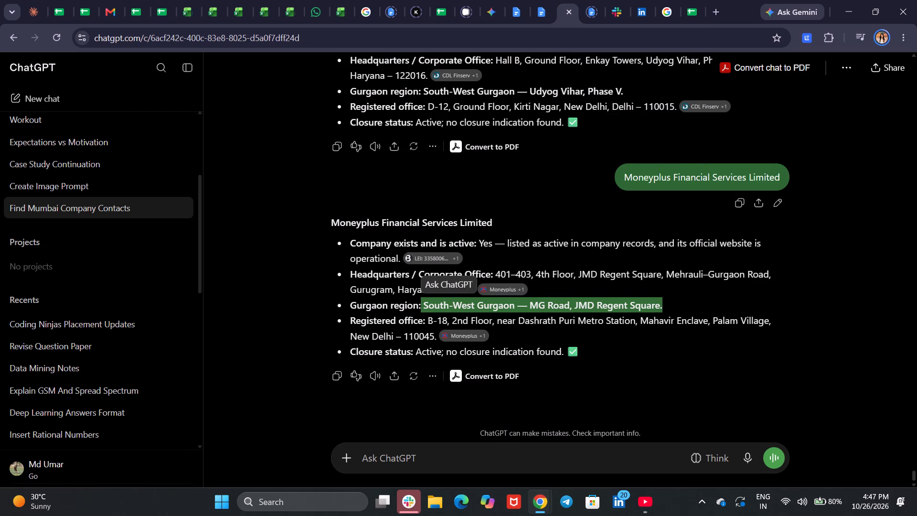
pyautogui.hotkey('ctrl', 'v')
pyautogui.press('Return')
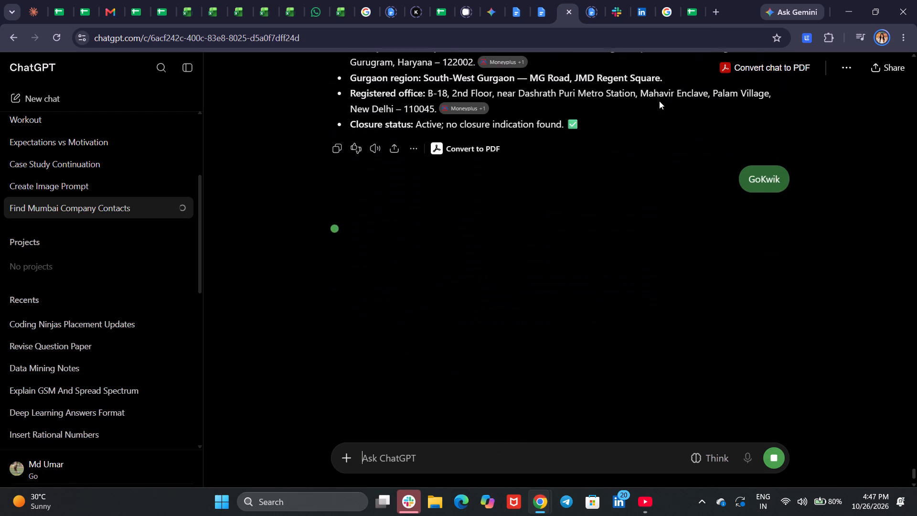
pyautogui.click(672, 6)
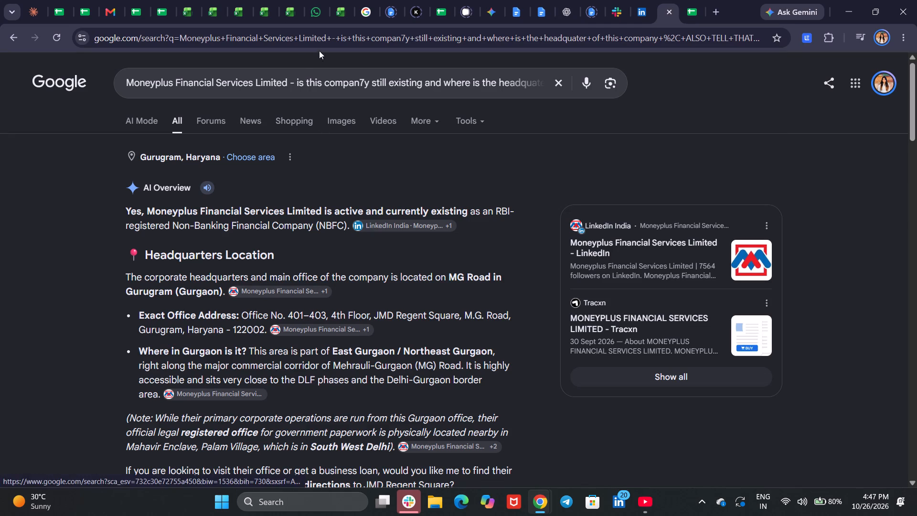
pyautogui.moveTo(286, 81); pyautogui.dragTo(115, 62)
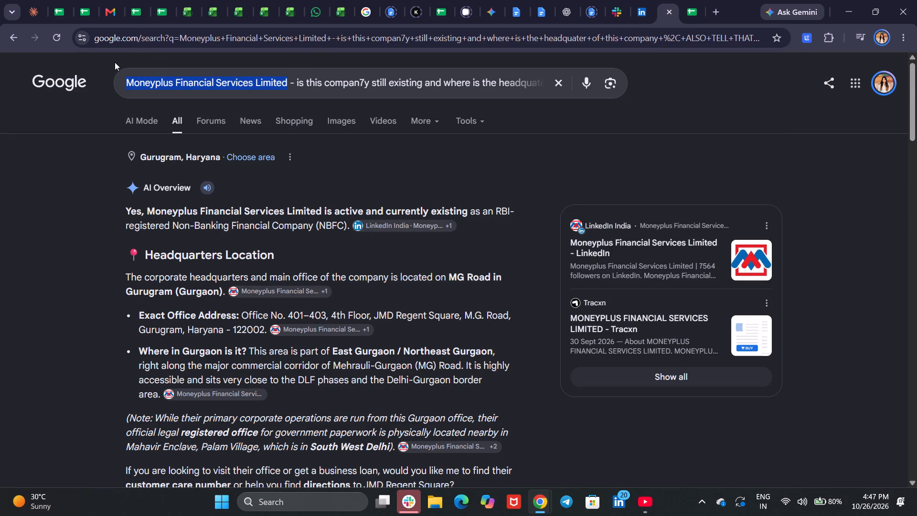
pyautogui.hotkey('ctrl', 'v')
pyautogui.press('Return')
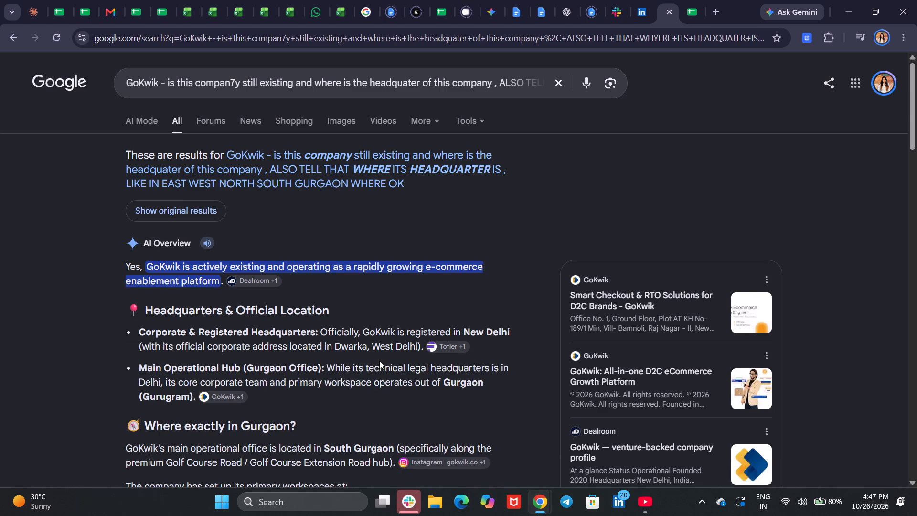
pyautogui.click(567, 13)
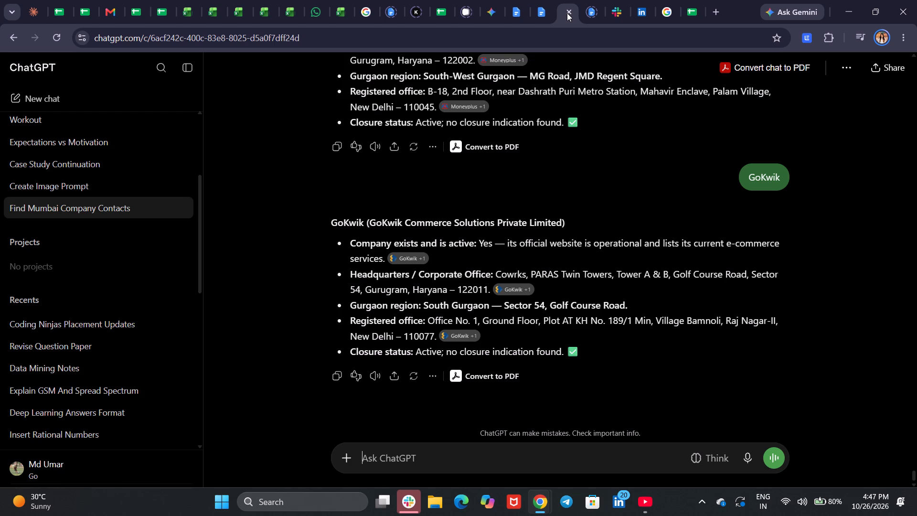
pyautogui.click(671, 11)
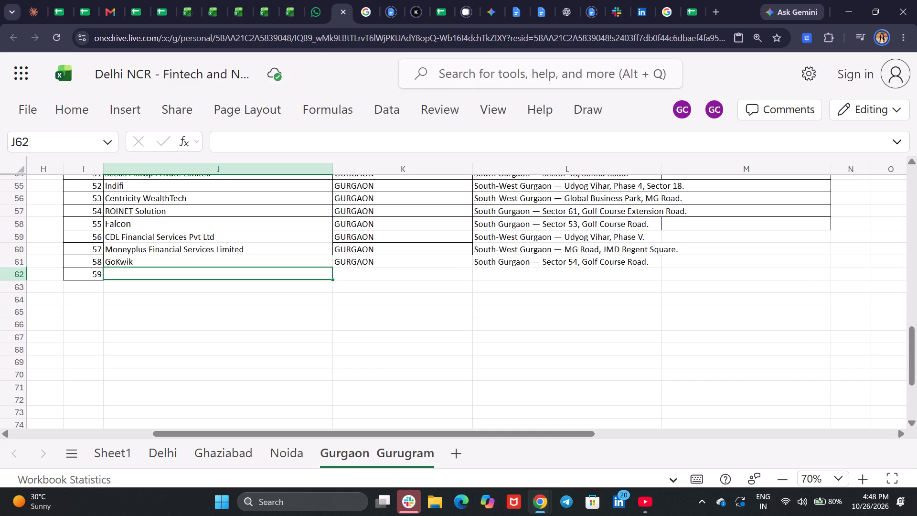
pyautogui.moveTo(114, 222); pyautogui.dragTo(772, 285)
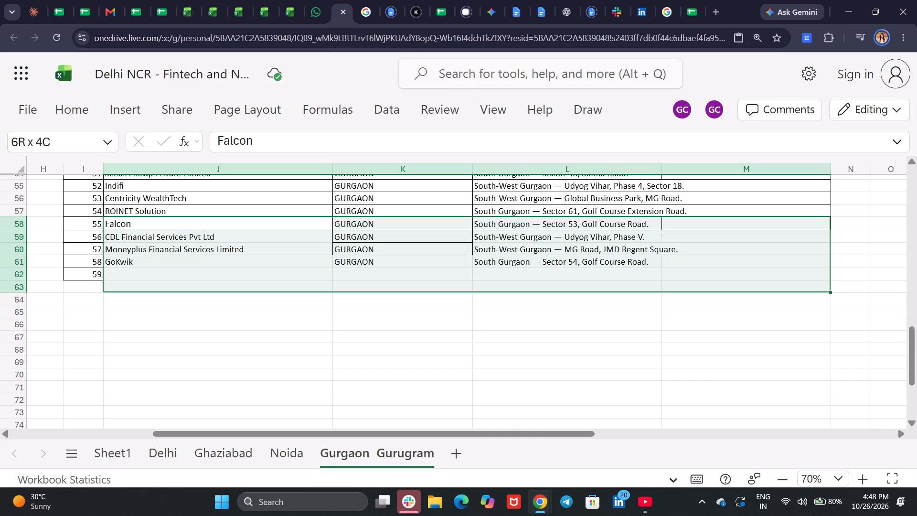
pyautogui.moveTo(772, 285); pyautogui.dragTo(772, 274)
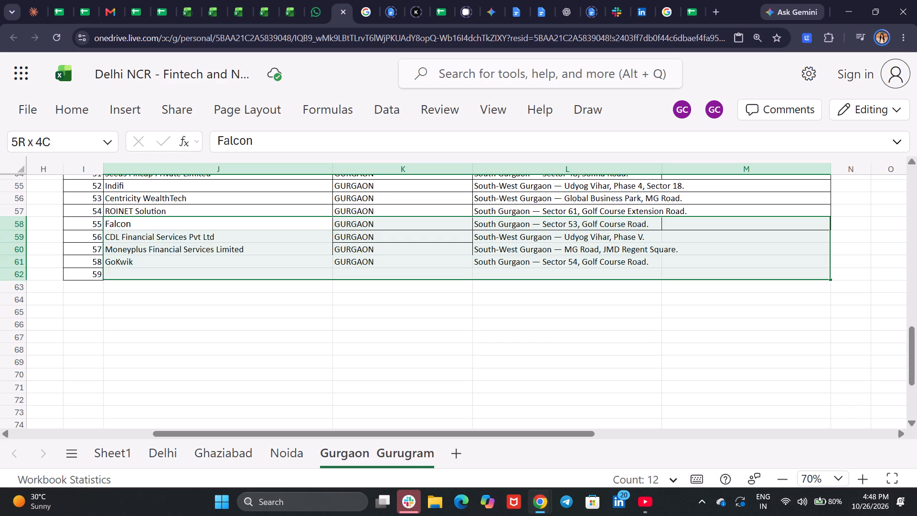
pyautogui.moveTo(772, 274); pyautogui.dragTo(772, 274)
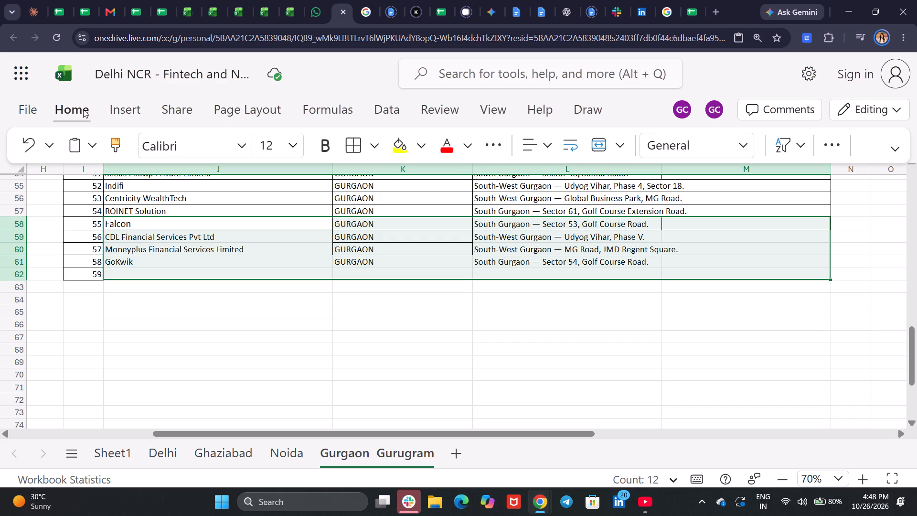
pyautogui.click(355, 145)
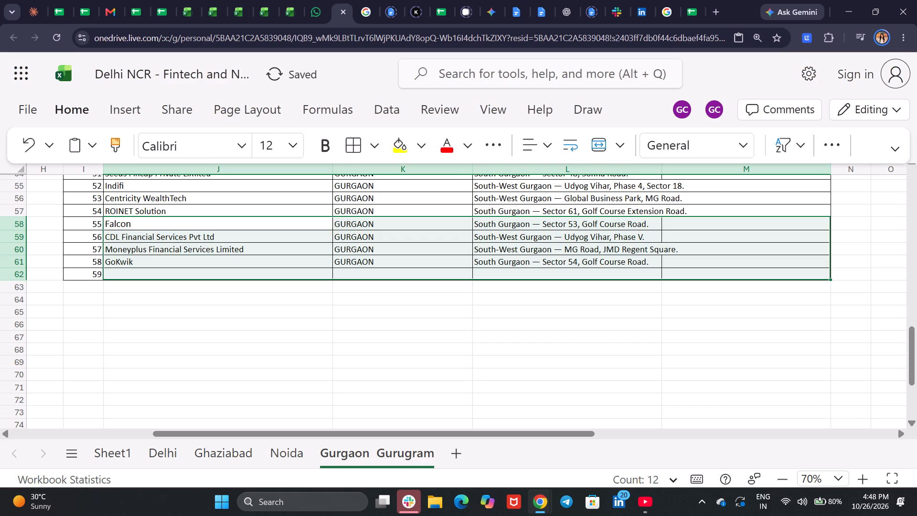
pyautogui.click(391, 353)
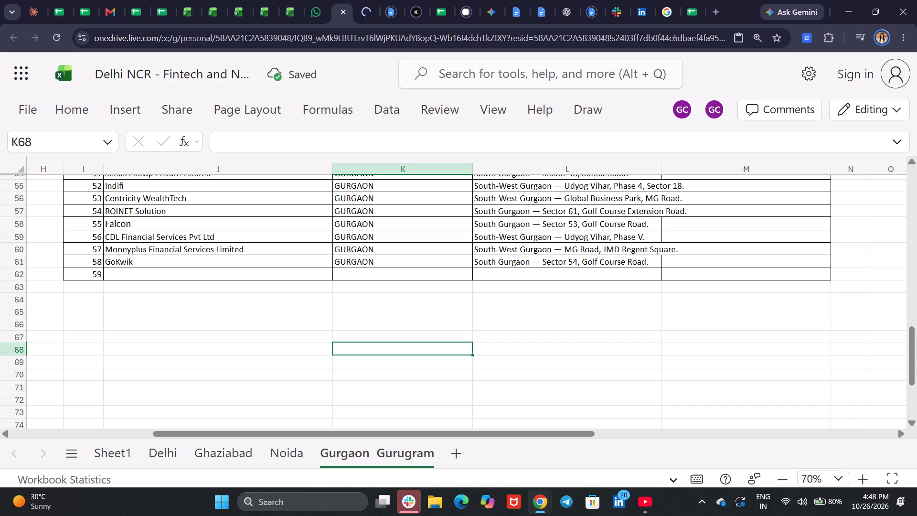
# Widen column L, headed LOCATION IN DELHI, slightly in the Gurgaon Gurugram sheet.
pyautogui.scroll(8, 381, 288)
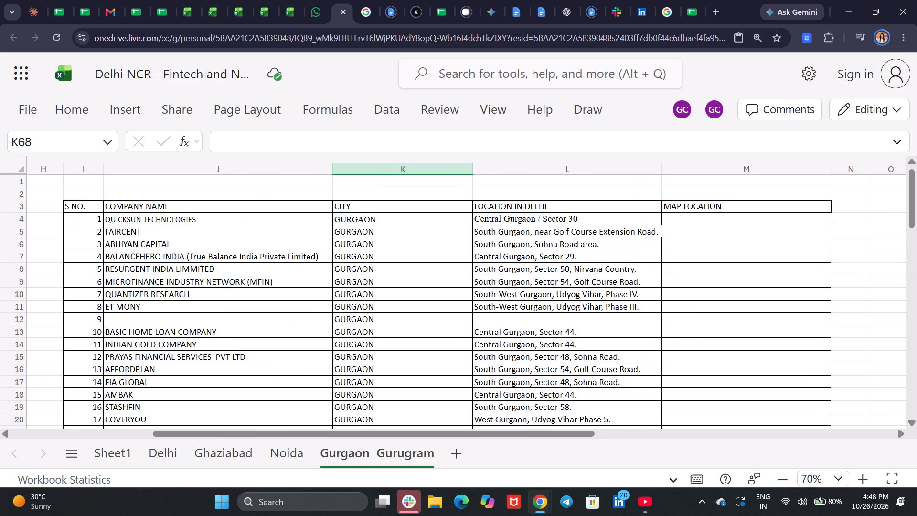
pyautogui.scroll(1, 381, 288)
pyautogui.moveTo(660, 172); pyautogui.dragTo(670, 171)
pyautogui.moveTo(670, 171); pyautogui.dragTo(676, 178)
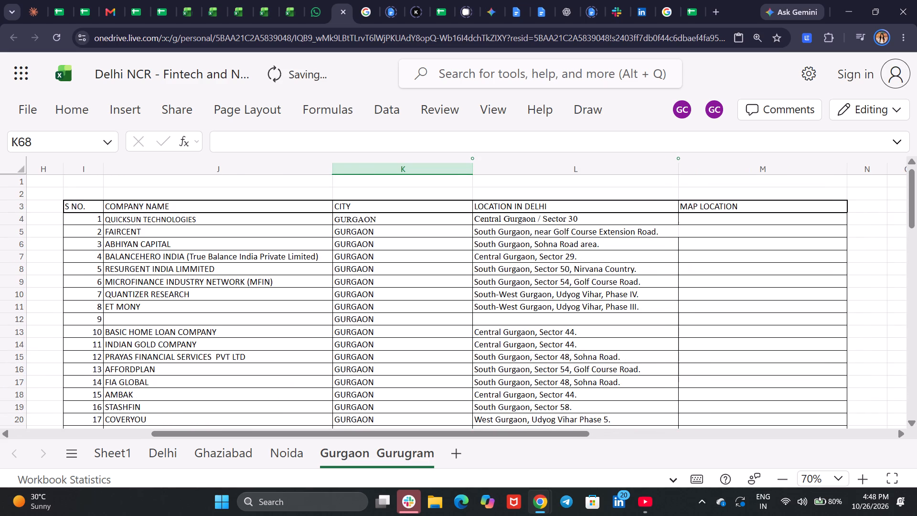
# Review the company, city and location entries throughout the Gurgaon Gurugram table.
pyautogui.scroll(-5, 670, 328)
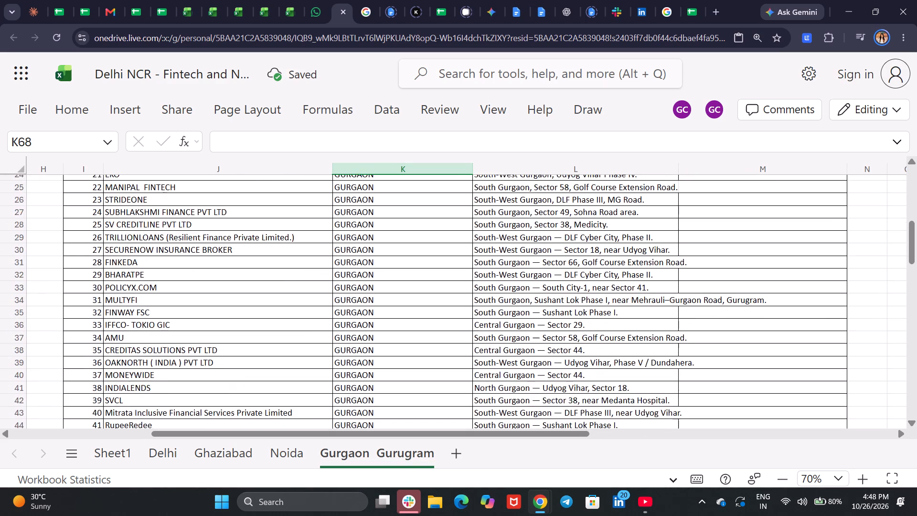
pyautogui.scroll(1, 670, 328)
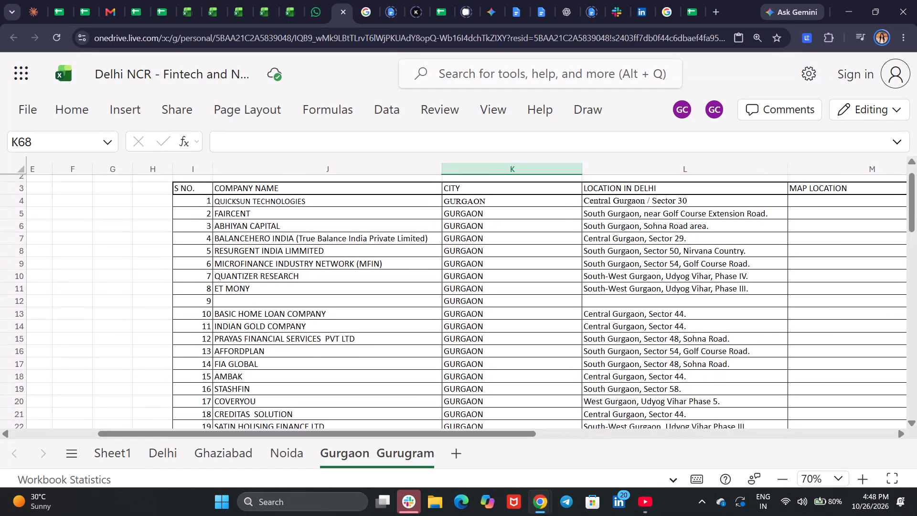
pyautogui.scroll(-5, 670, 328)
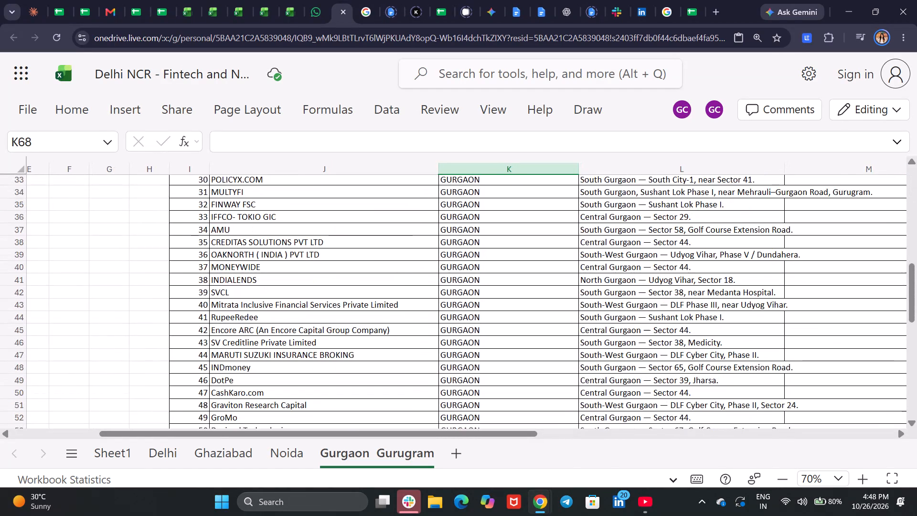
pyautogui.scroll(-2, 670, 328)
pyautogui.scroll(5, 670, 328)
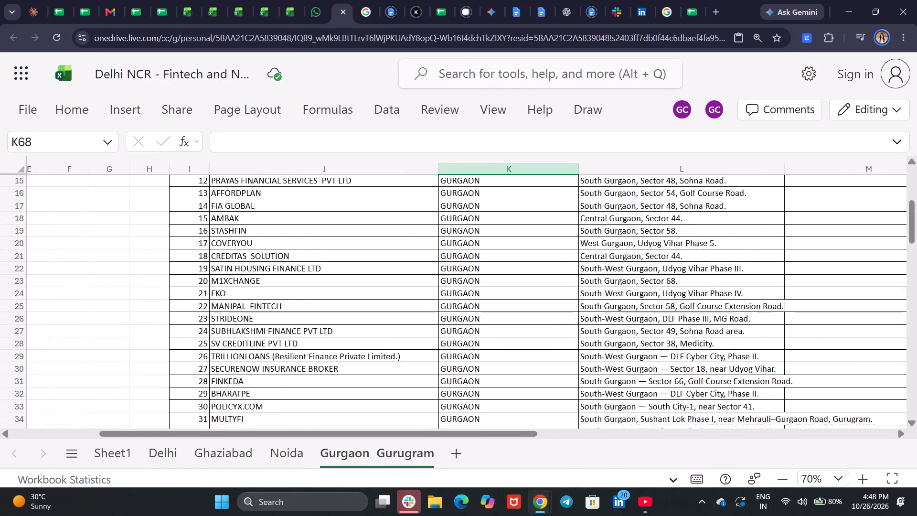
pyautogui.scroll(4, 670, 328)
# Replace GoKwik's location in Sheet1 cell F107 with GURGAON.
pyautogui.click(117, 451)
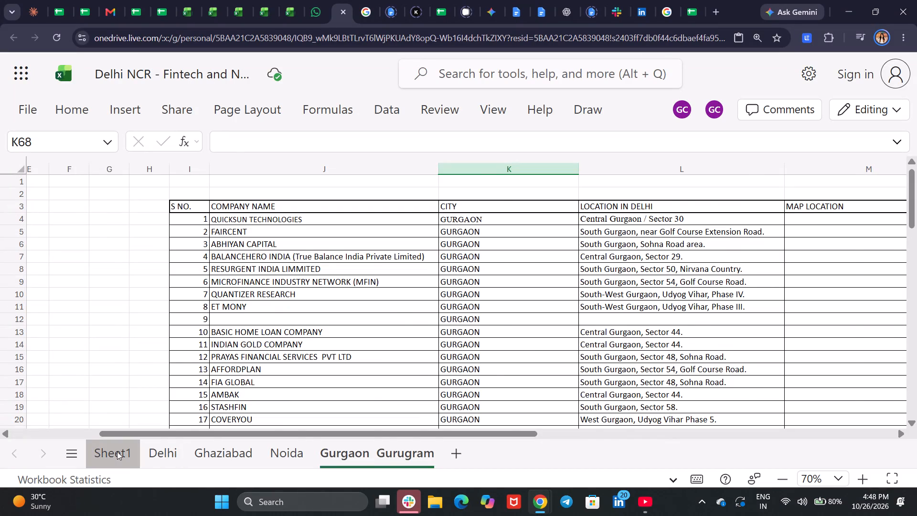
pyautogui.scroll(-4, 345, 316)
pyautogui.scroll(4, 345, 316)
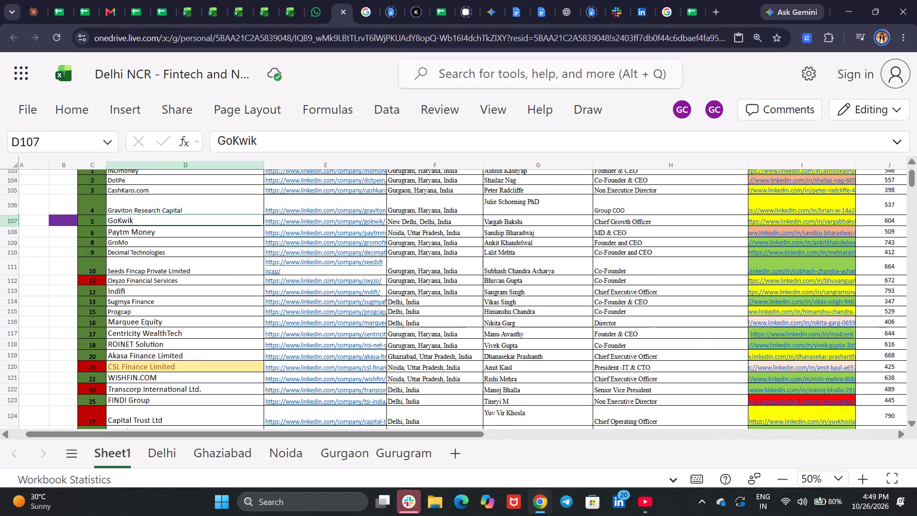
pyautogui.scroll(1, 265, 253)
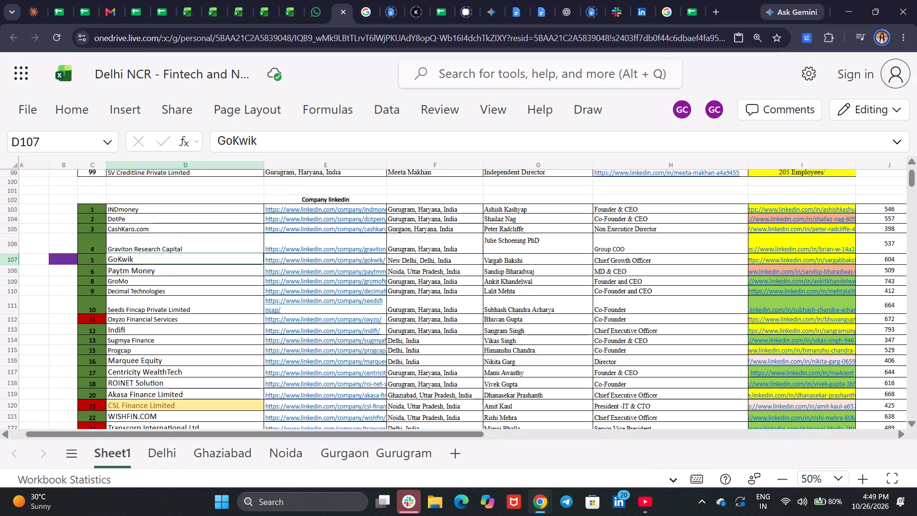
pyautogui.doubleClick(422, 261)
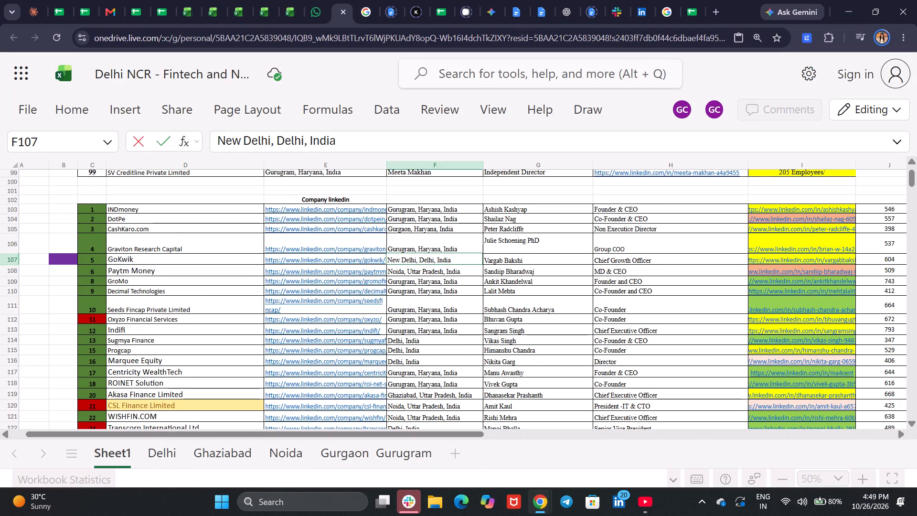
pyautogui.tripleClick(422, 261)
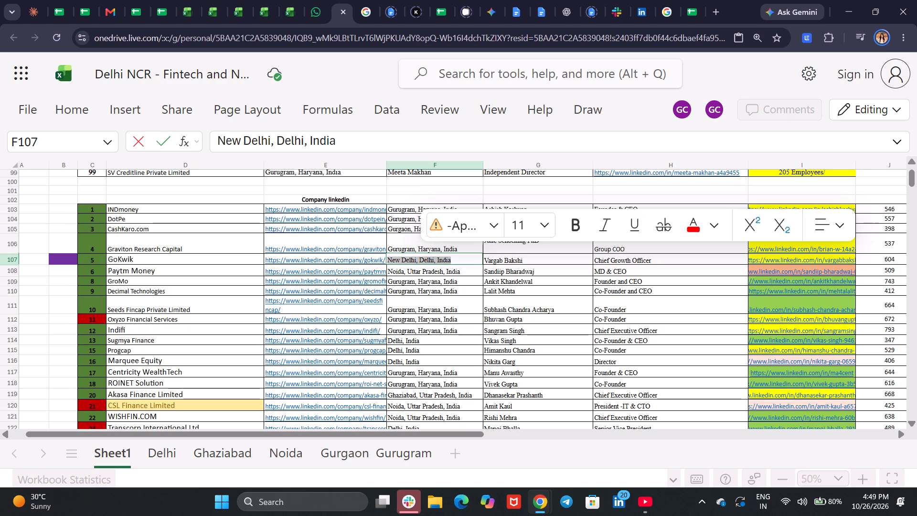
pyautogui.write('GURG')
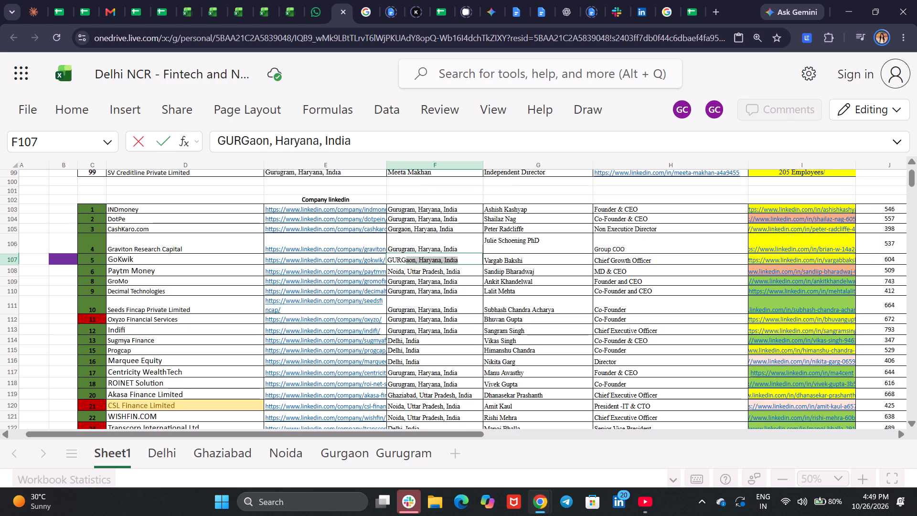
pyautogui.write('AON')
pyautogui.press('space')
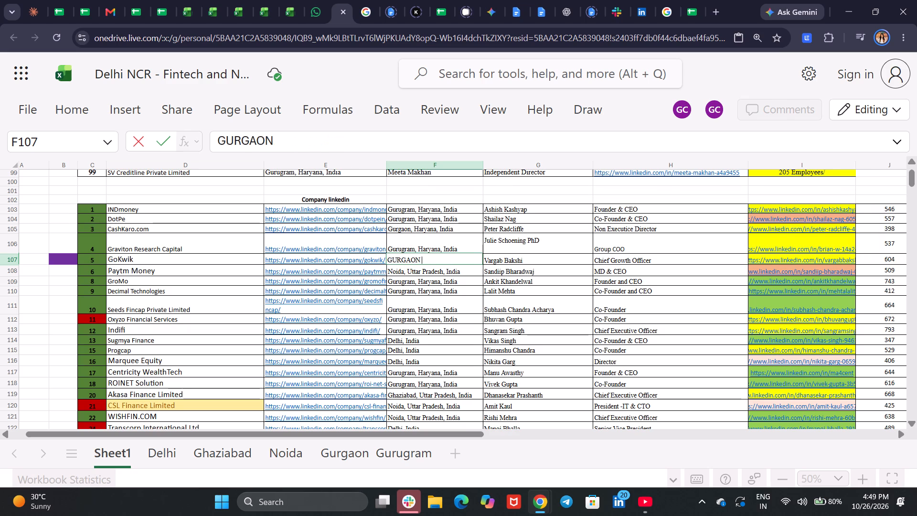
pyautogui.click(444, 313)
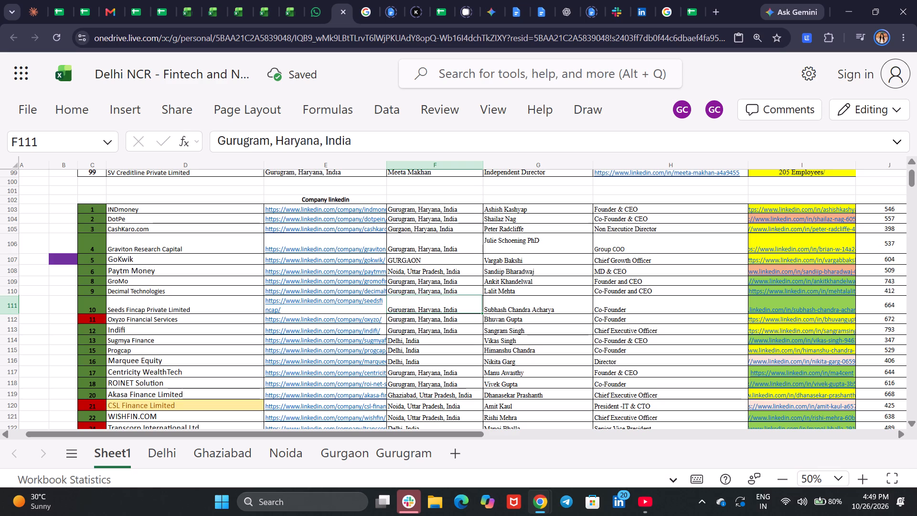
pyautogui.click(444, 313)
# Fill the serial-number cell of Maruti Suzuki Insurance Broking (C80) in Sheet1 with white.
pyautogui.scroll(3, 444, 313)
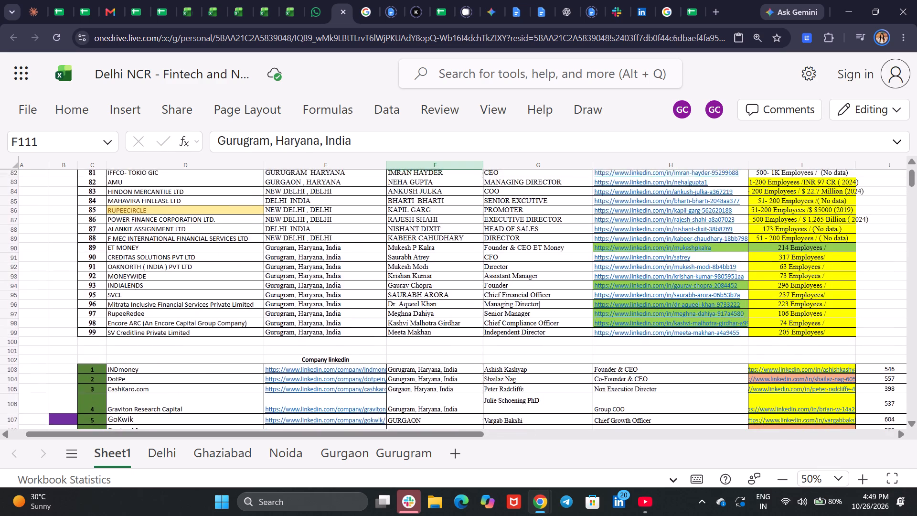
pyautogui.scroll(1, 444, 313)
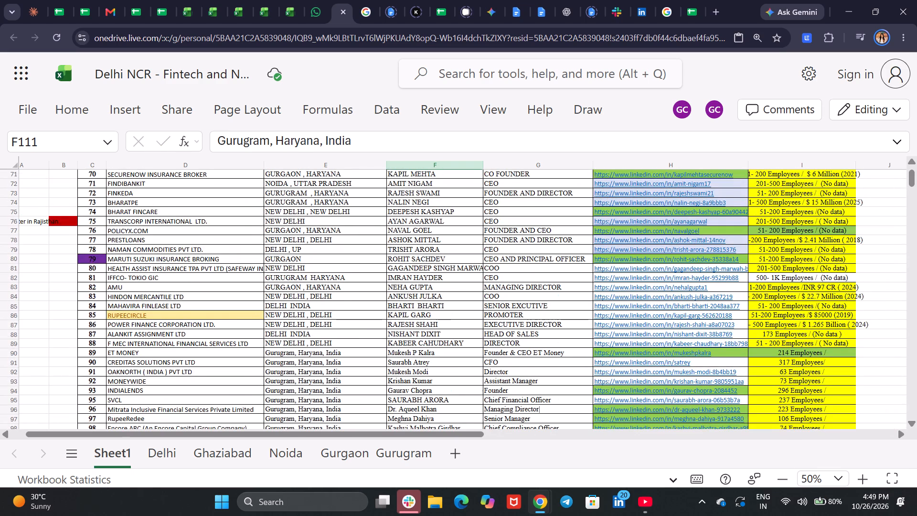
pyautogui.scroll(1, 293, 257)
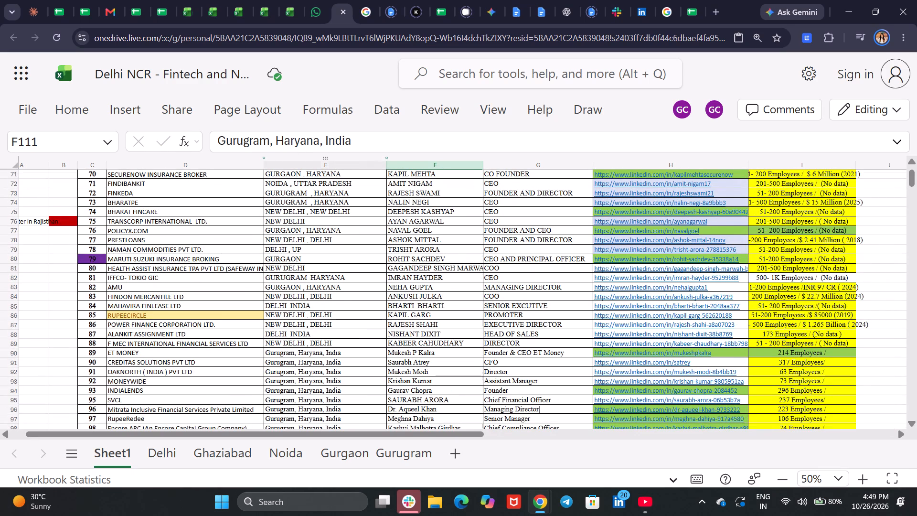
pyautogui.scroll(1, 293, 257)
pyautogui.click(91, 275)
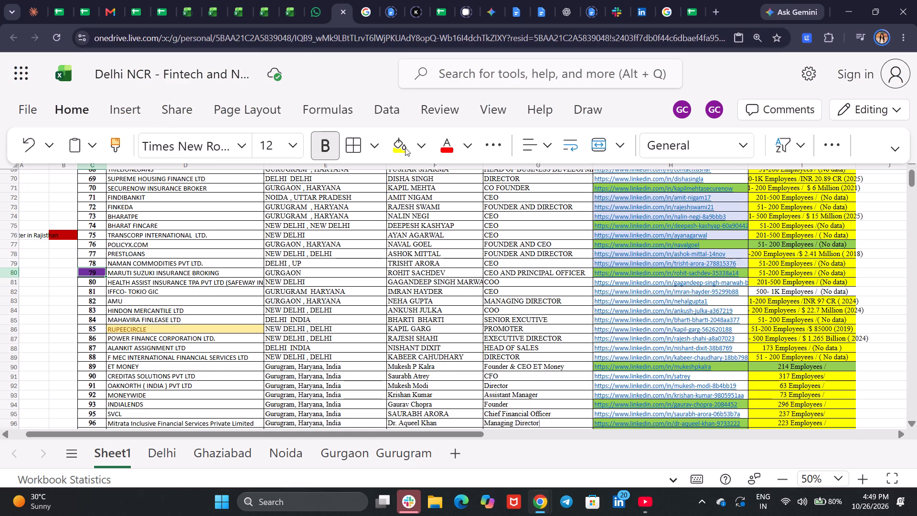
pyautogui.click(421, 143)
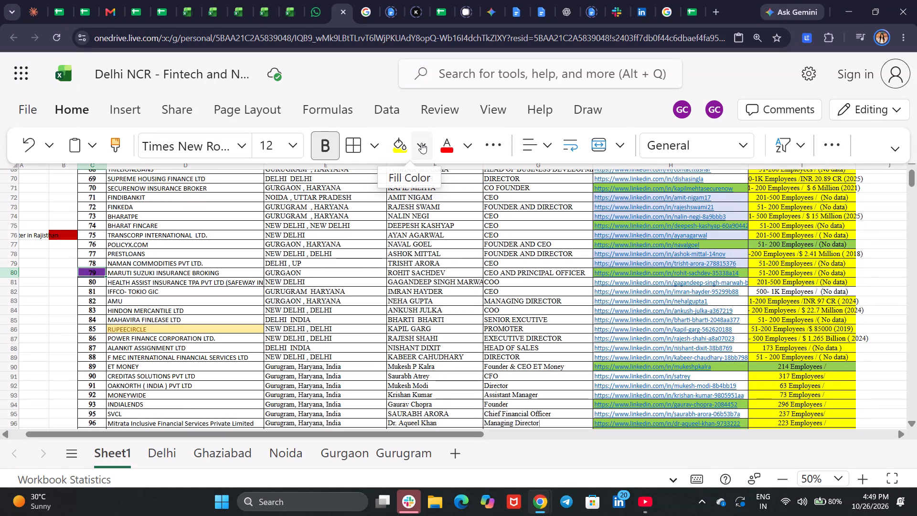
pyautogui.click(421, 143)
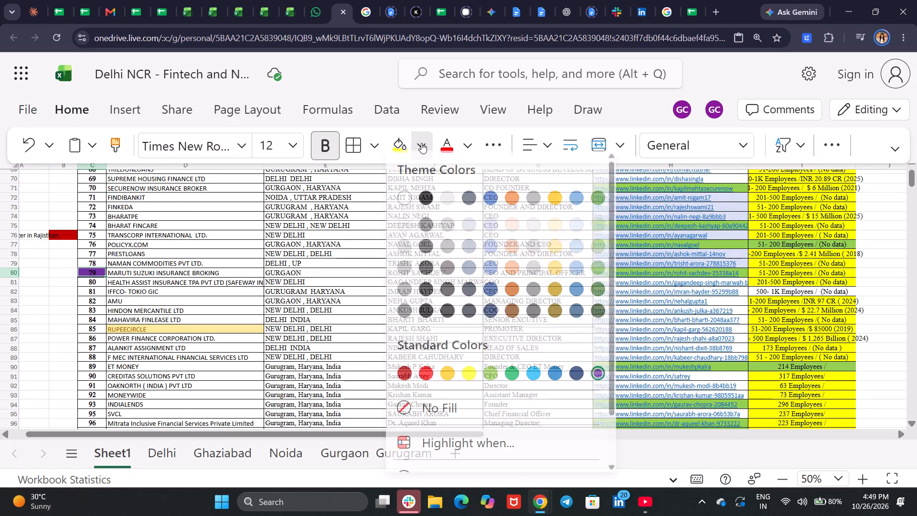
pyautogui.click(403, 204)
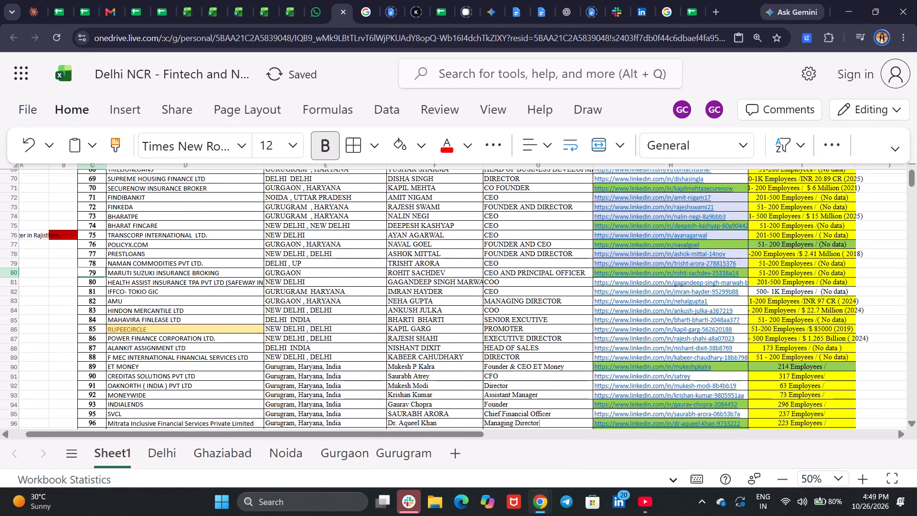
# Fill Finway FSC's serial-number cell (C63) with white and copy its formatting to Multify's serial-number cell (C62).
pyautogui.scroll(3, 187, 360)
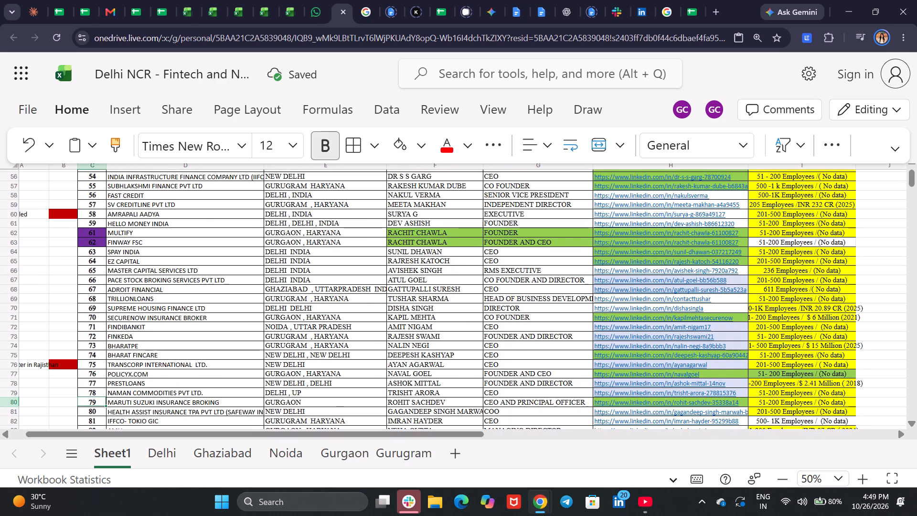
pyautogui.click(99, 241)
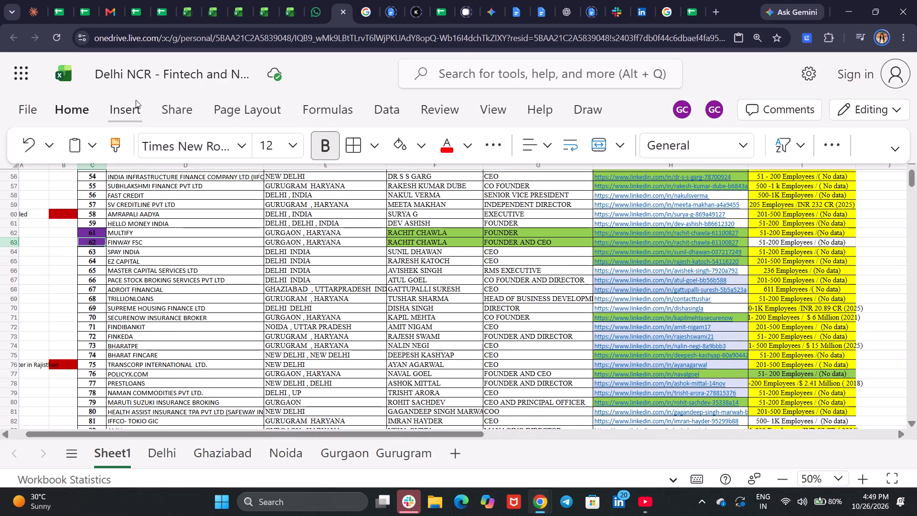
pyautogui.click(399, 147)
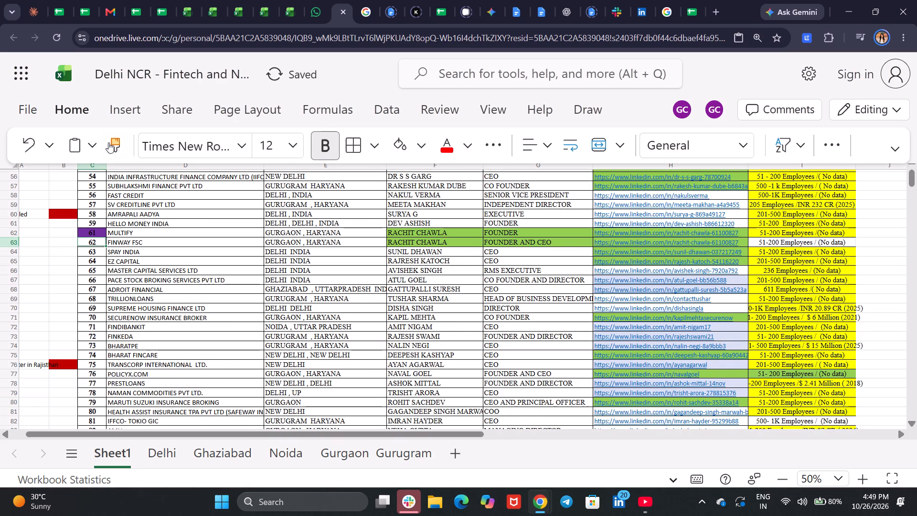
pyautogui.click(105, 143)
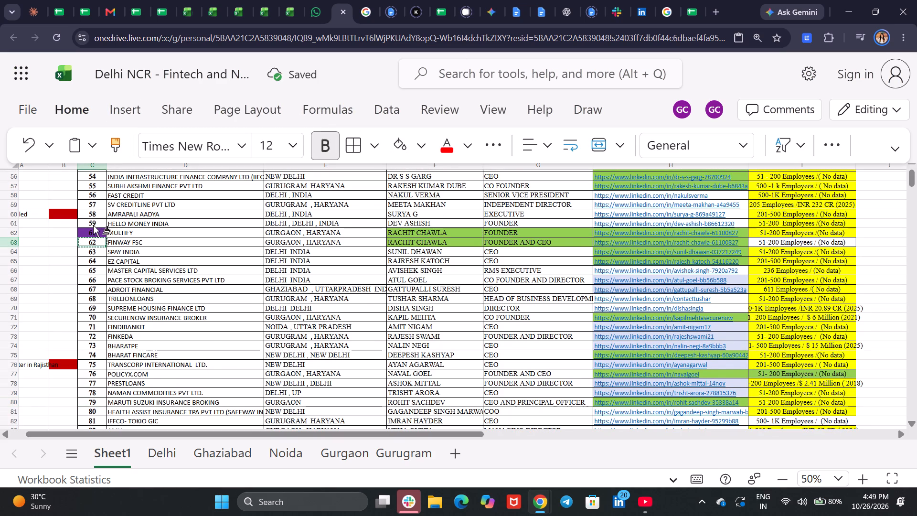
pyautogui.click(93, 228)
pyautogui.click(272, 253)
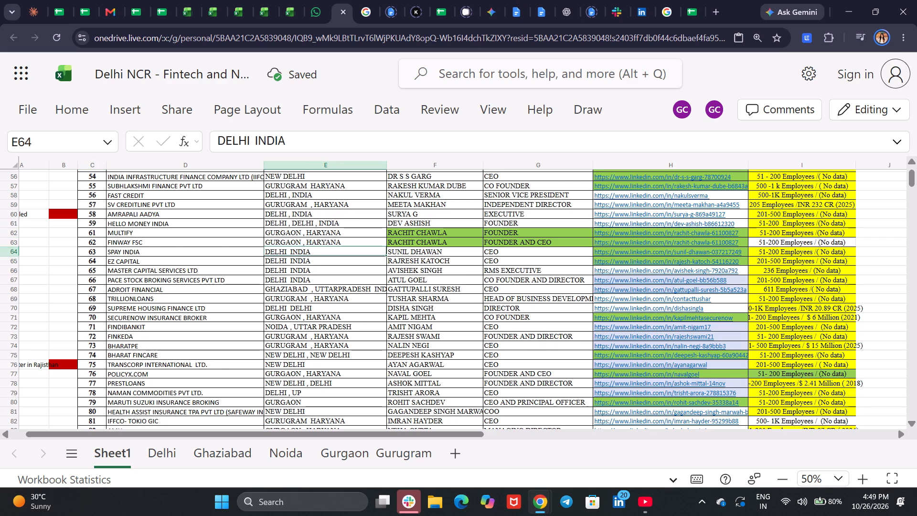
# Fill the marker cell B107, beside GoKwik's serial number in Sheet1, with white.
pyautogui.scroll(8, 272, 253)
pyautogui.scroll(-8, 272, 253)
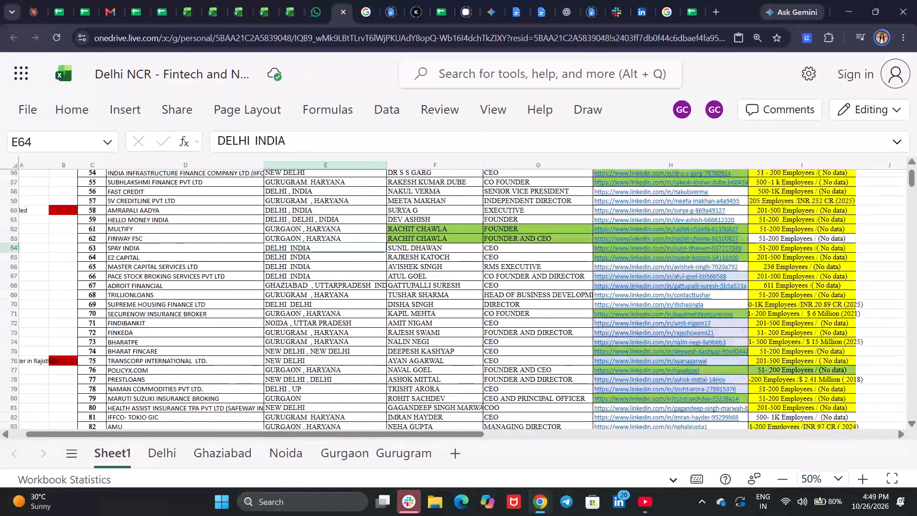
pyautogui.scroll(-3, 272, 253)
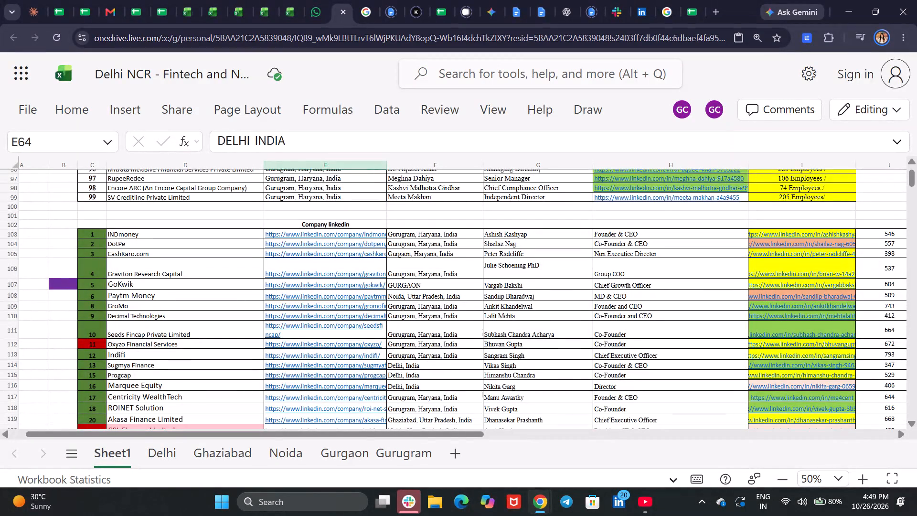
pyautogui.click(68, 284)
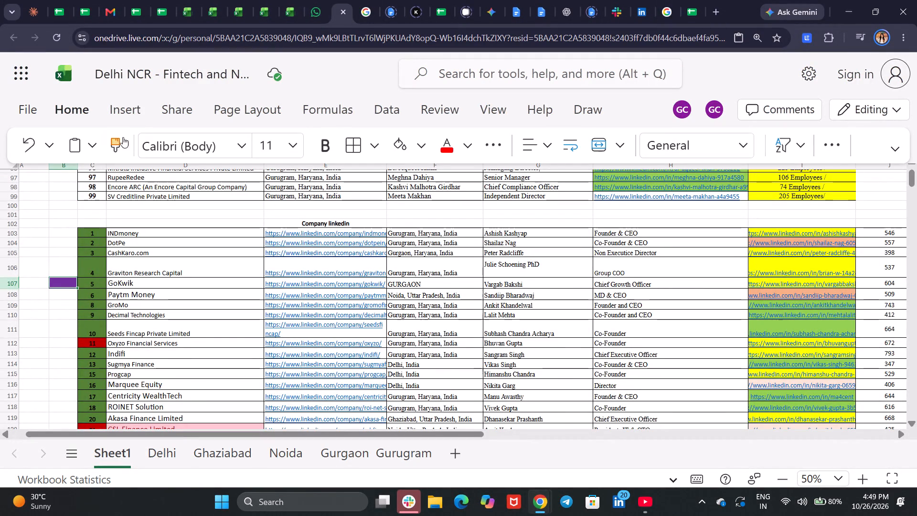
pyautogui.click(115, 144)
pyautogui.click(57, 279)
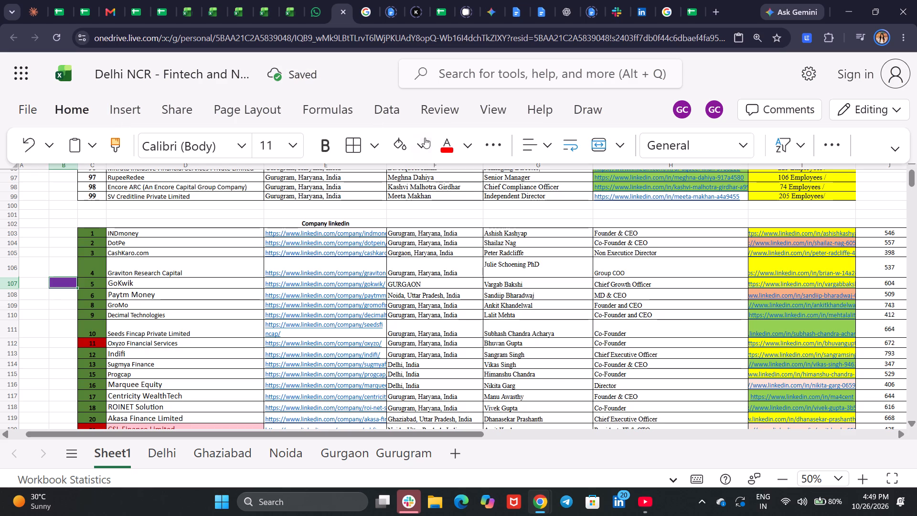
pyautogui.click(402, 150)
pyautogui.click(370, 301)
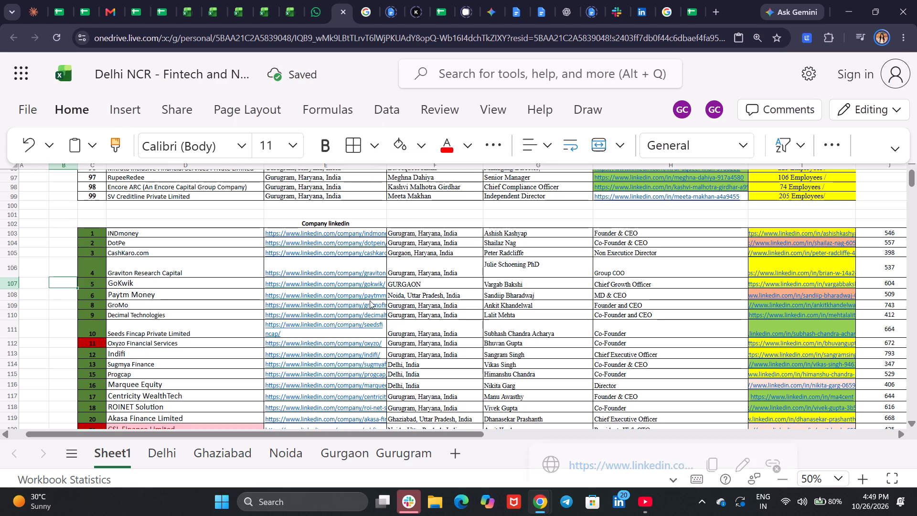
# Look through the remaining Sheet1 rows below GoKwik, down to the end of the NBFC table, checking their cell highlighting and locations.
pyautogui.scroll(-3, 370, 301)
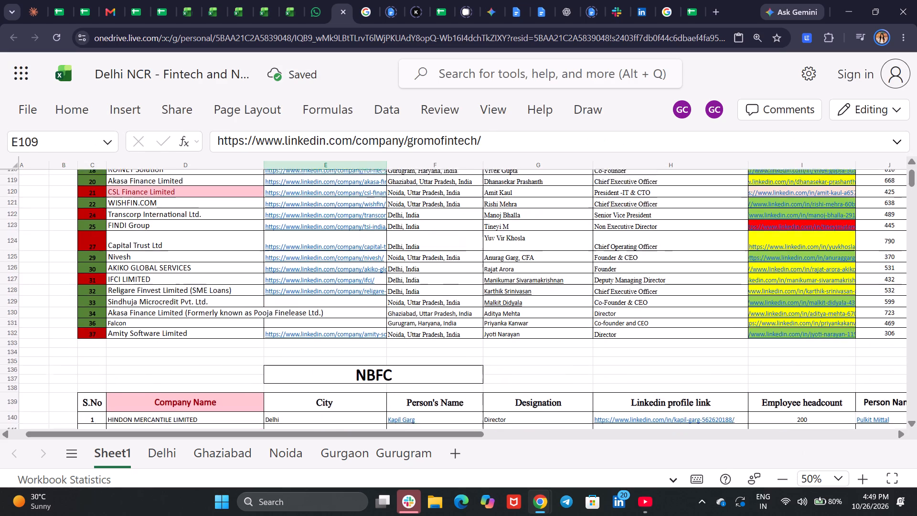
pyautogui.scroll(-6, 370, 301)
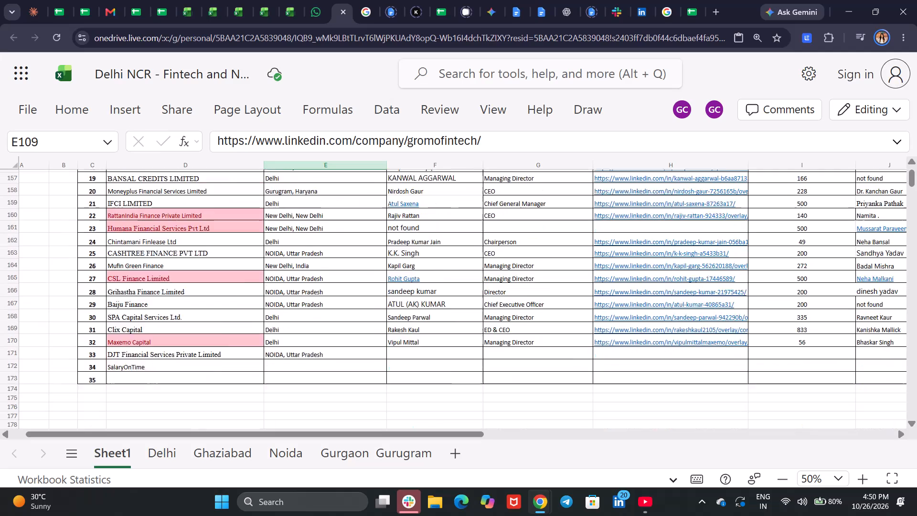
pyautogui.scroll(-1, 370, 301)
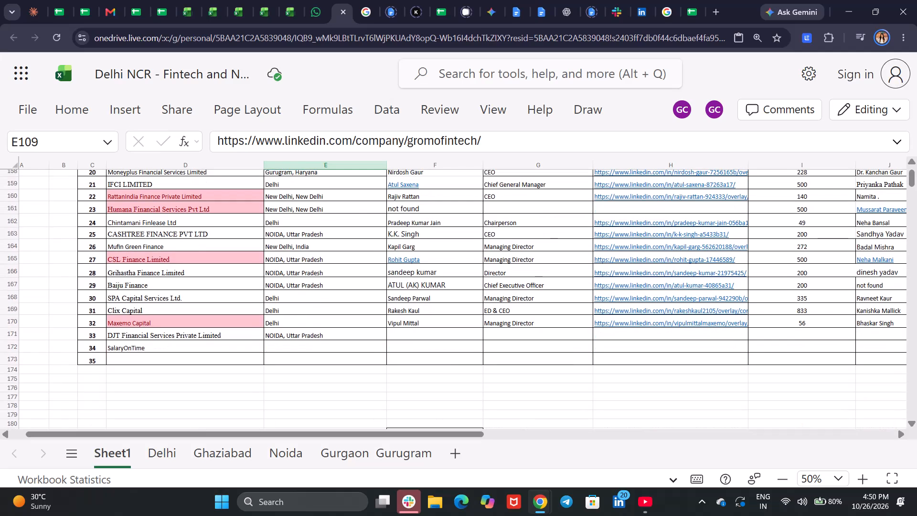
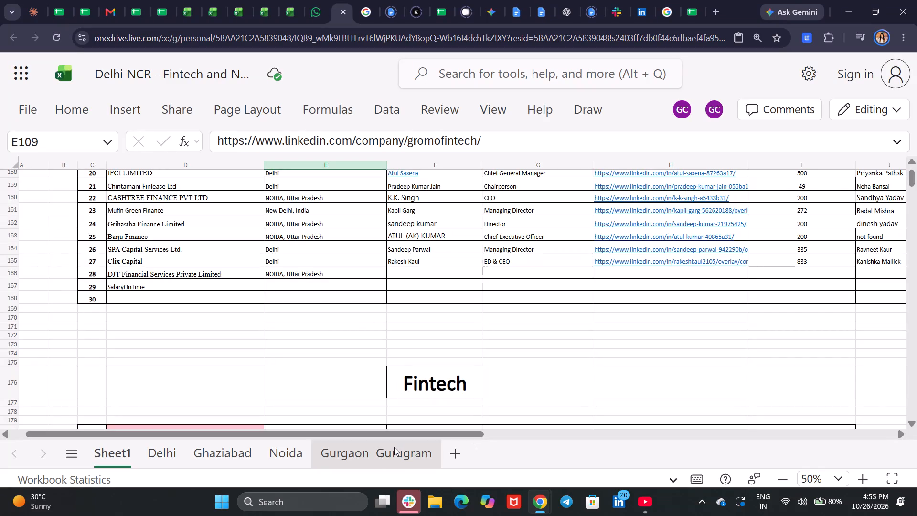
# Open the Gurgaon Gurugram sheet and examine its company list with the city, location and map location columns.
pyautogui.click(357, 456)
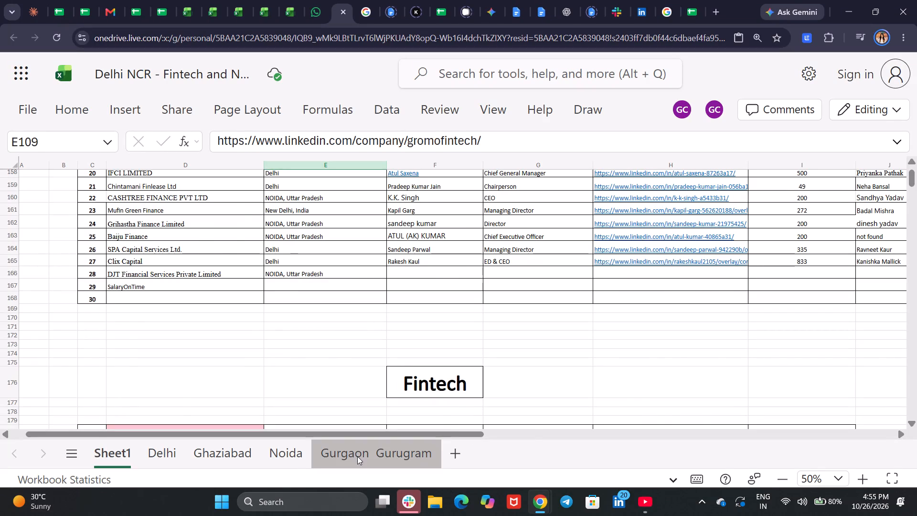
pyautogui.hscroll(-2, 567, 263)
pyautogui.scroll(-1, 567, 263)
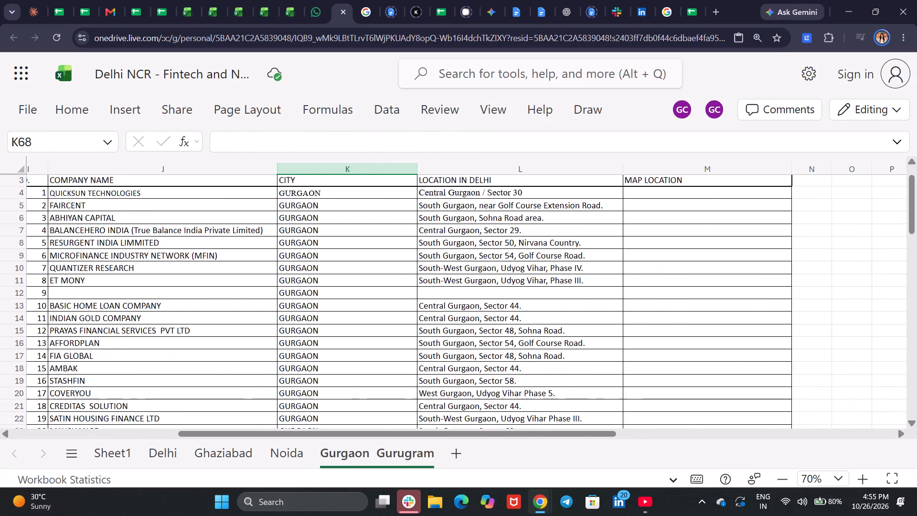
pyautogui.scroll(-7, 567, 263)
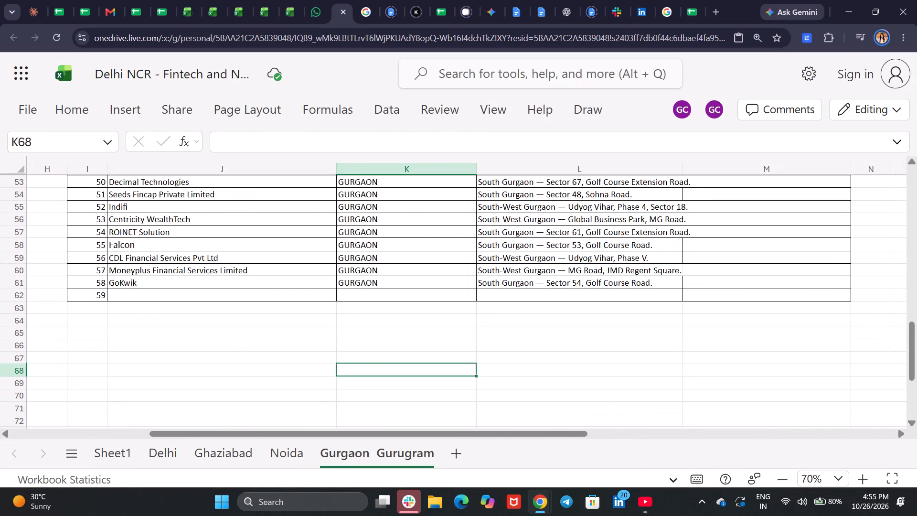
pyautogui.scroll(9, 567, 263)
pyautogui.hscroll(-1, 567, 263)
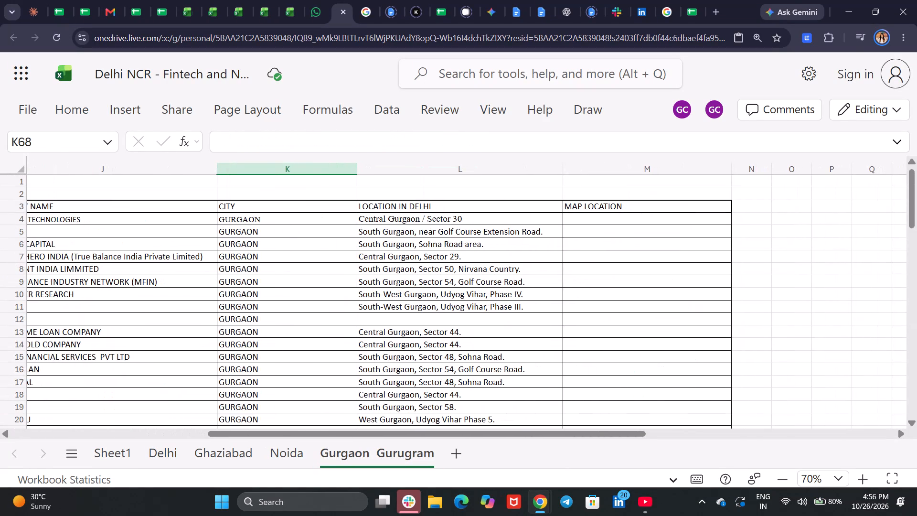
pyautogui.hscroll(-2, 567, 263)
pyautogui.hscroll(1, 567, 263)
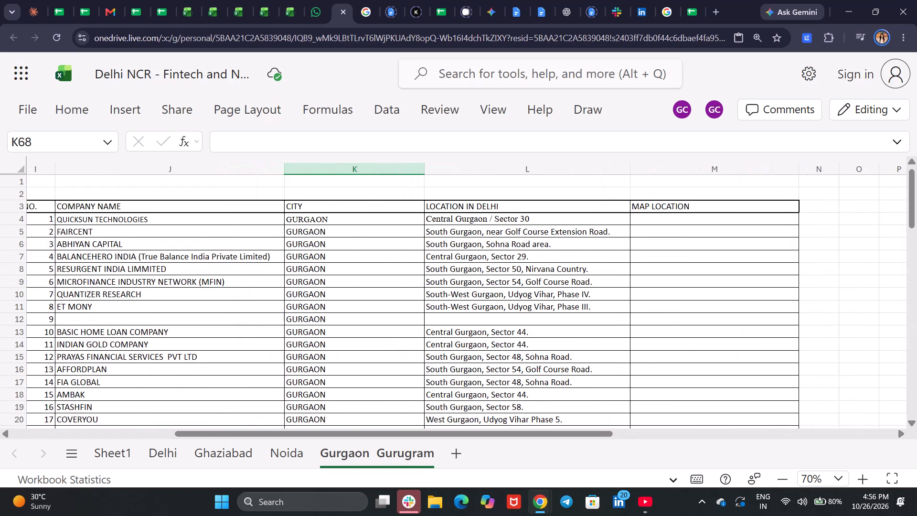
pyautogui.hscroll(1, 567, 263)
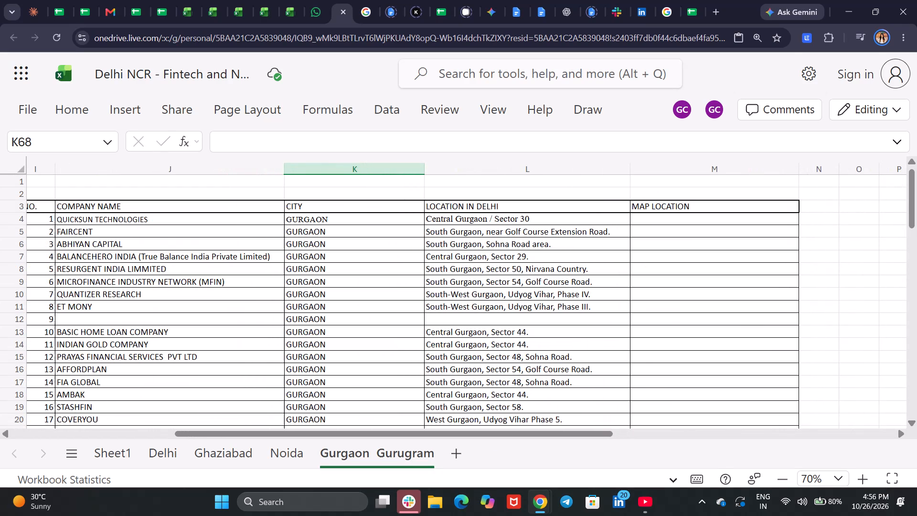
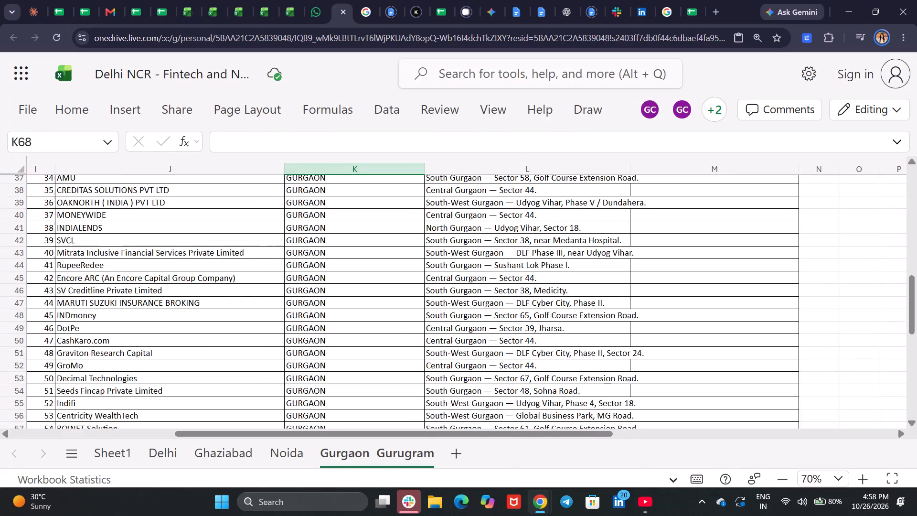
# Copy the company name QUICKSUN TECHNOLOGIES from the first entry of the Gurgaon Gurugram list.
pyautogui.scroll(1, 562, 227)
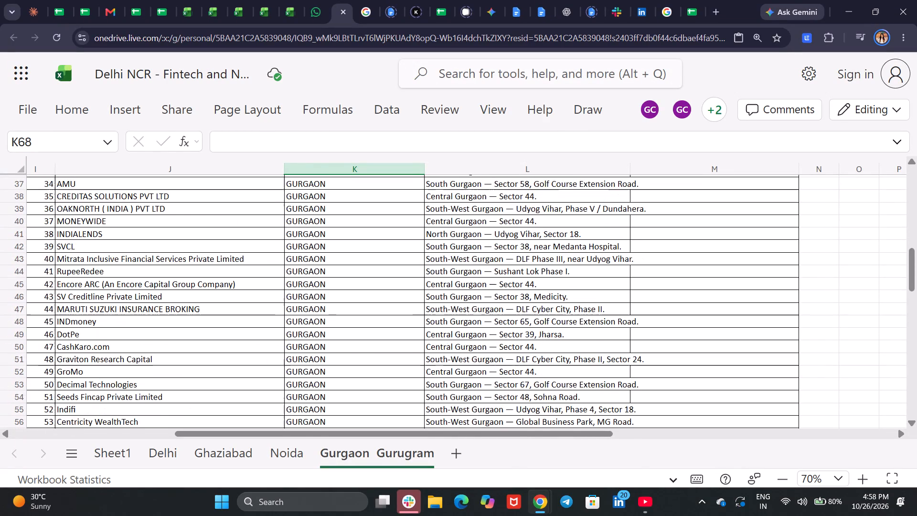
pyautogui.scroll(5, 562, 227)
pyautogui.click(697, 224)
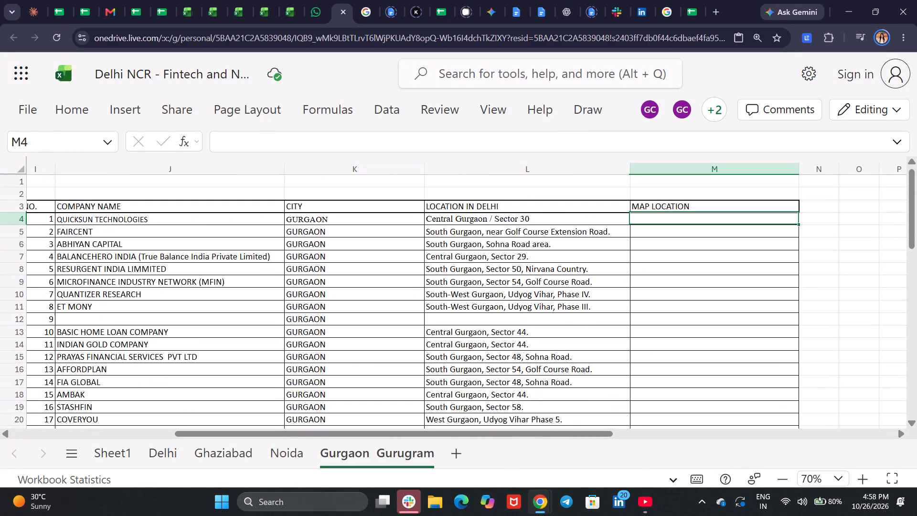
pyautogui.hscroll(2, 571, 240)
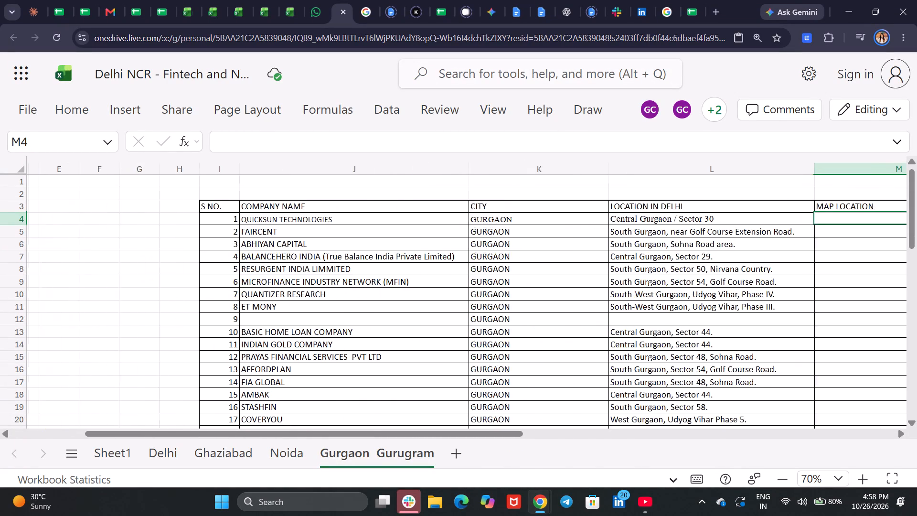
pyautogui.hscroll(1, 571, 240)
pyautogui.hscroll(-5, 571, 240)
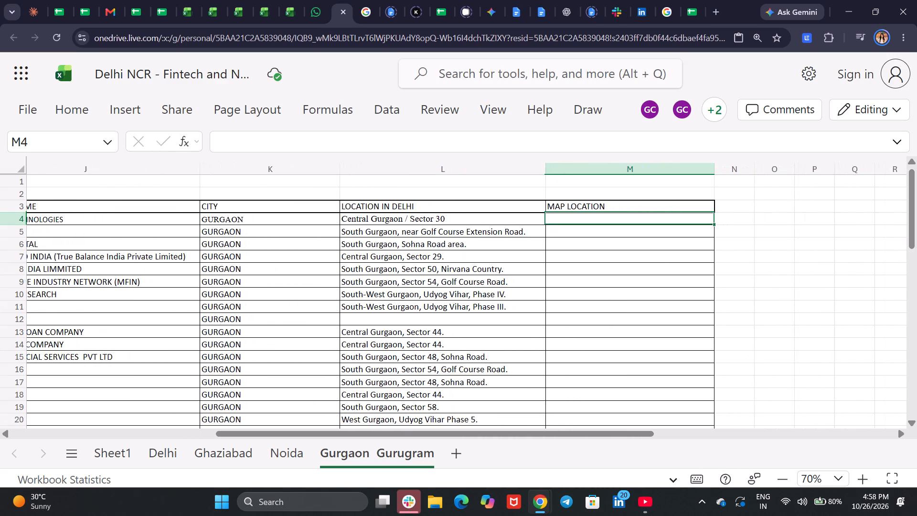
pyautogui.click(581, 215)
pyautogui.hscroll(3, 396, 216)
pyautogui.tripleClick(280, 219)
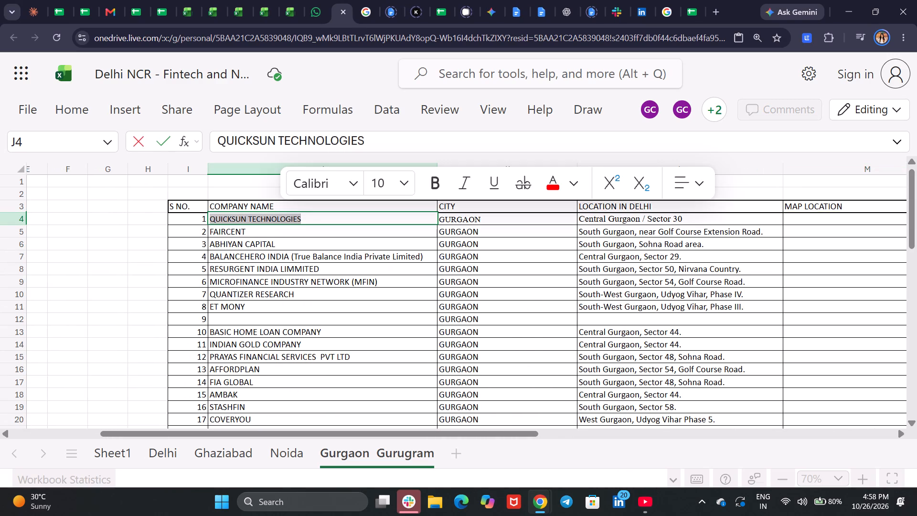
pyautogui.hotkey('ctrl', 'c')
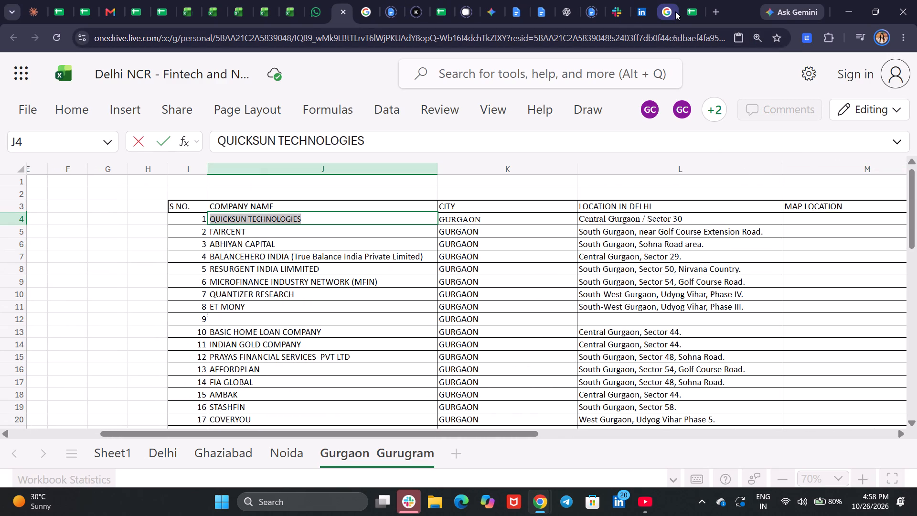
# Go back through the earlier company searches in the GoKwik Google search tab and close that tab.
pyautogui.click(675, 11)
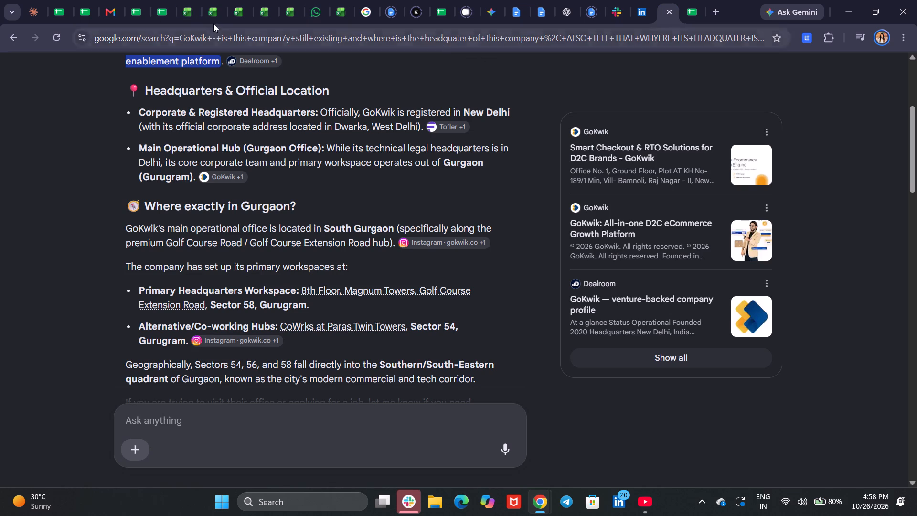
pyautogui.tripleClick(6, 33)
pyautogui.tripleClick(6, 33)
pyautogui.tripleClick(6, 33)
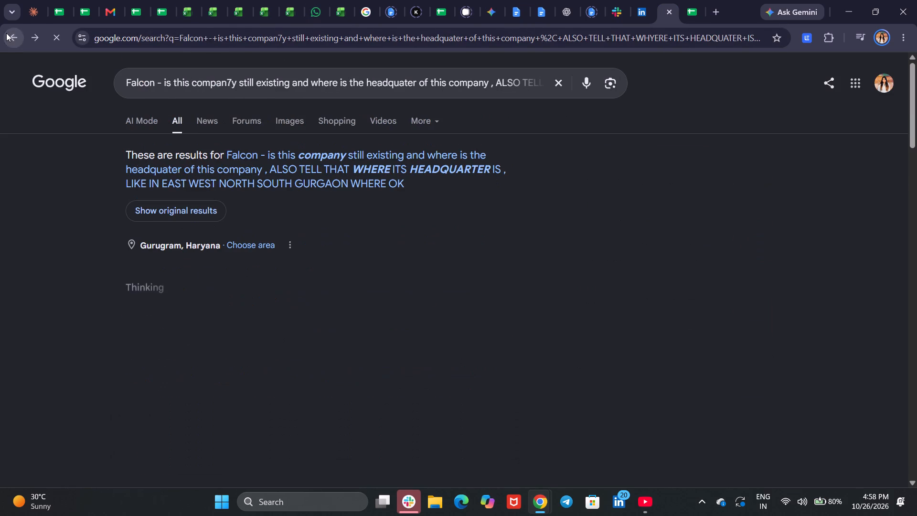
pyautogui.tripleClick(6, 33)
pyautogui.tripleClick(6, 33)
pyautogui.tripleClick(6, 33)
pyautogui.tripleClick(6, 33)
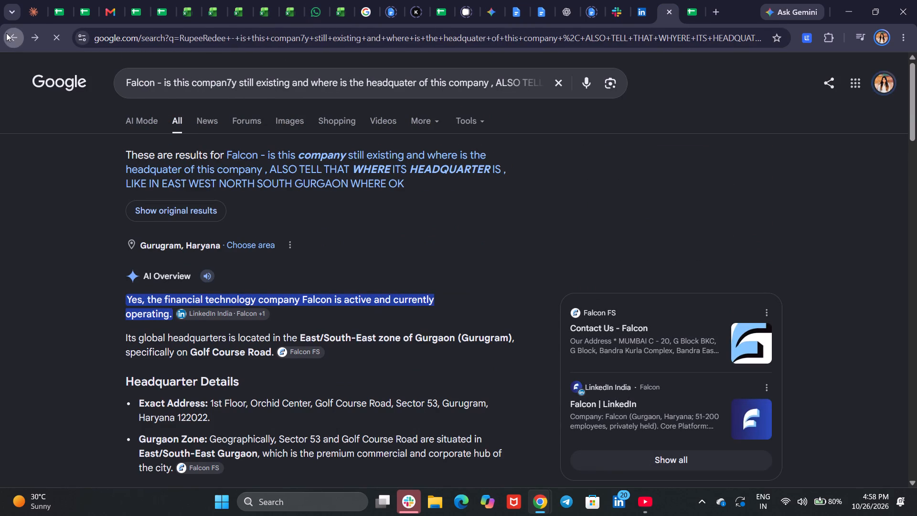
pyautogui.moveTo(6, 33); pyautogui.dragTo(670, 9)
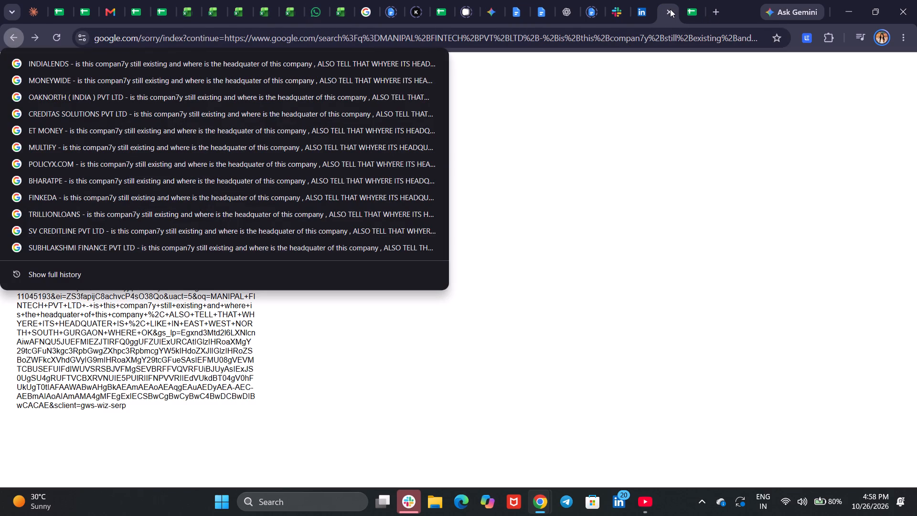
pyautogui.click(670, 9)
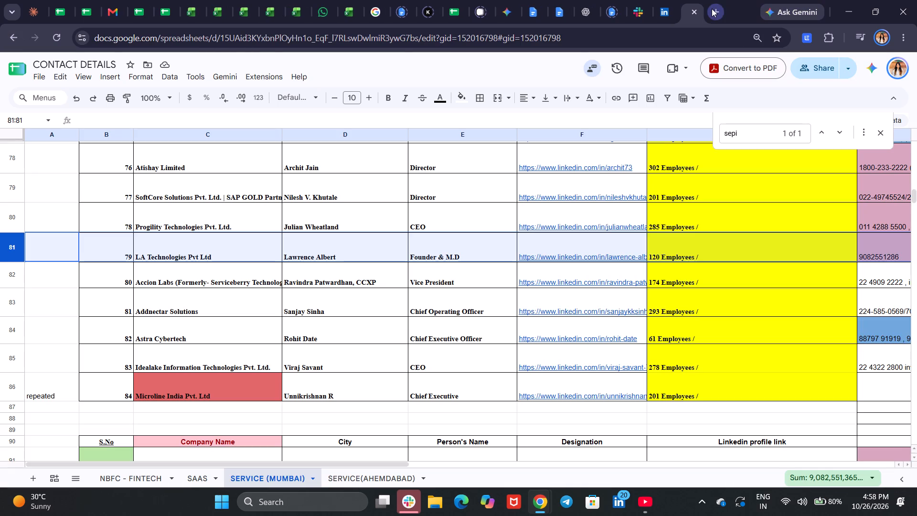
# Search Google for QUICKSUN TECHNOLOGIES in a new tab and copy the share link of the results page.
pyautogui.click(712, 9)
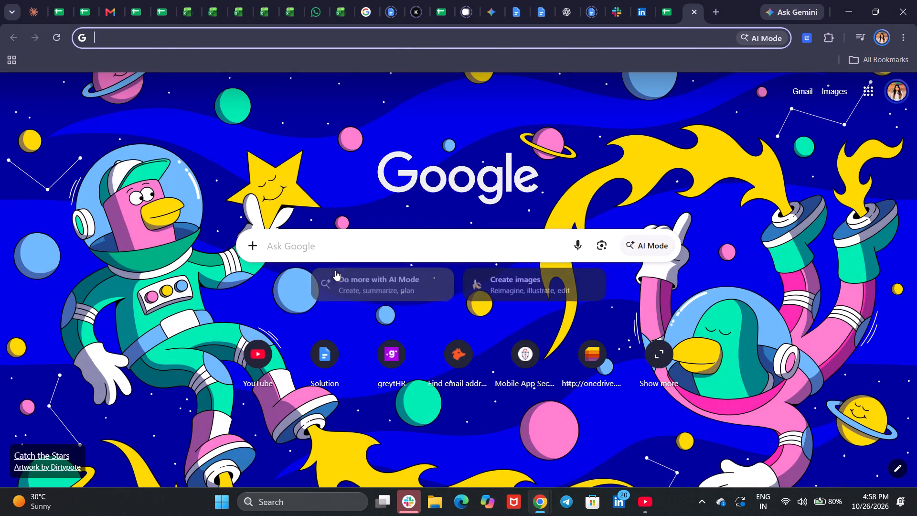
pyautogui.click(338, 251)
pyautogui.hotkey('ctrl', 'v')
pyautogui.press('Return')
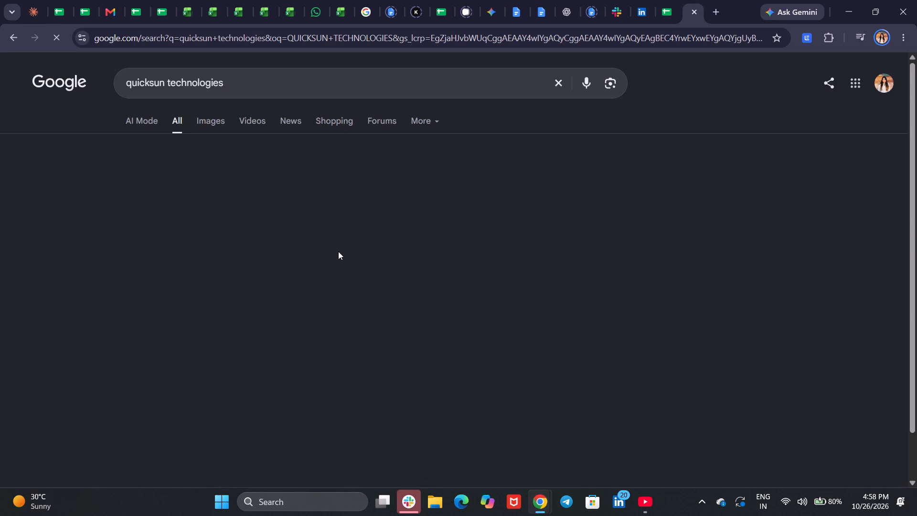
pyautogui.scroll(-2, 665, 371)
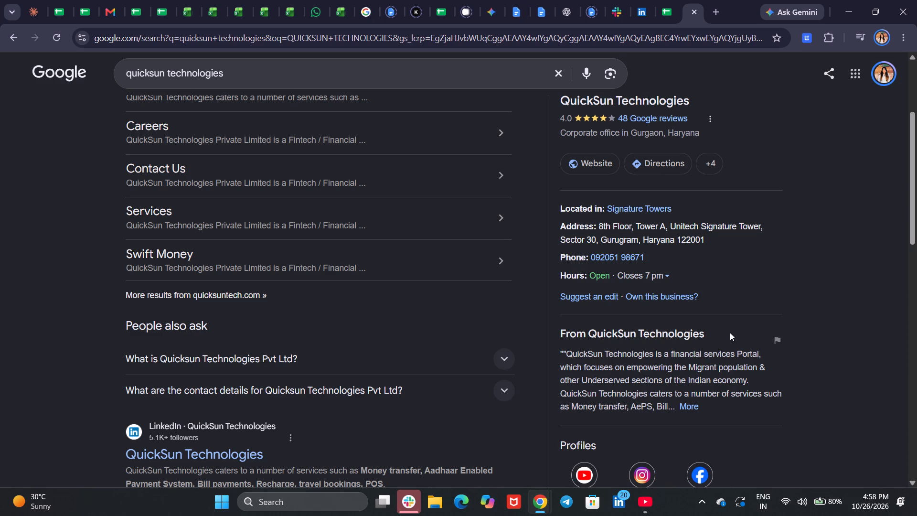
pyautogui.scroll(1, 723, 162)
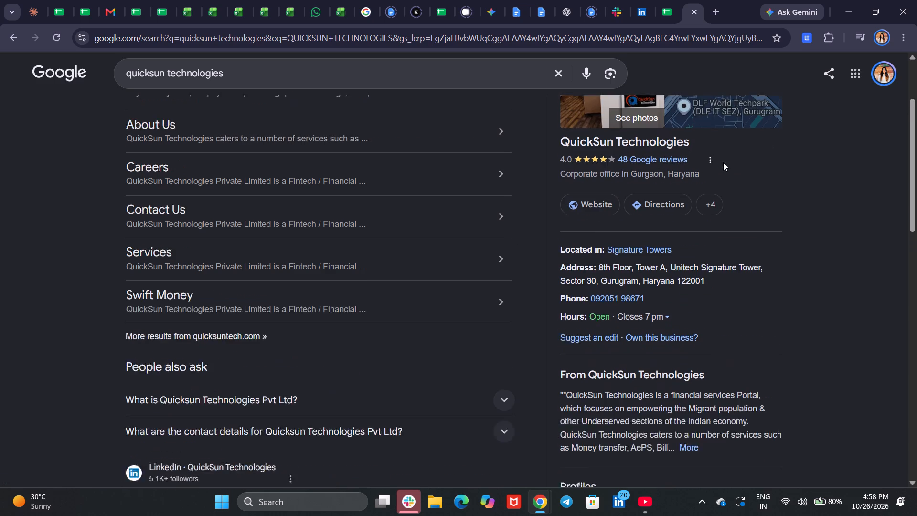
pyautogui.scroll(1, 723, 162)
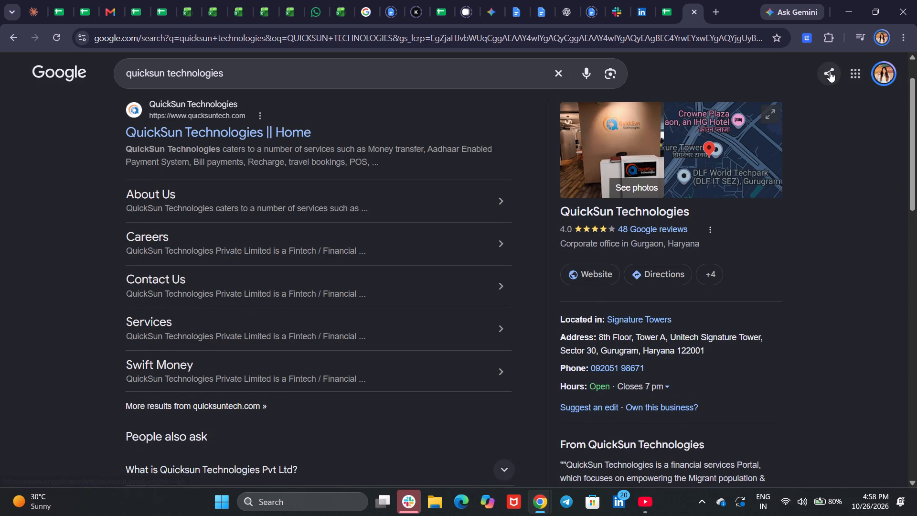
pyautogui.click(830, 72)
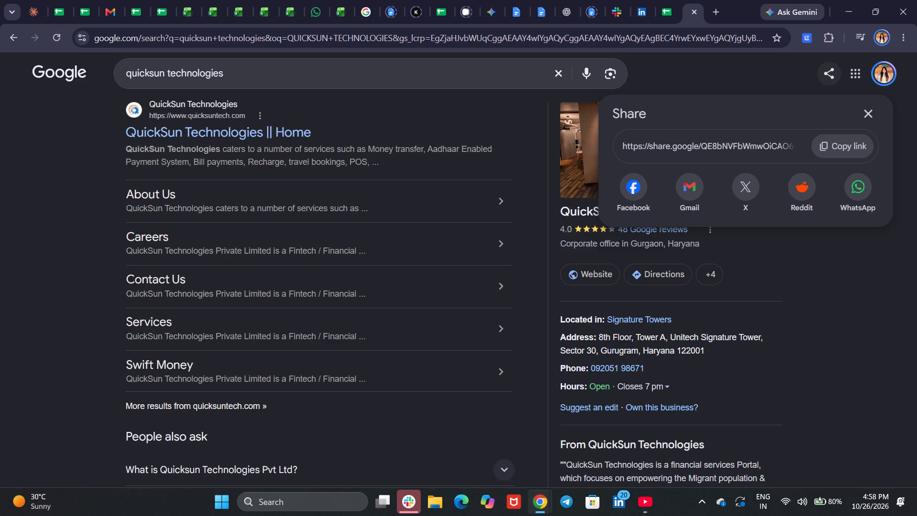
pyautogui.hscroll(-2, 747, 147)
pyautogui.click(851, 143)
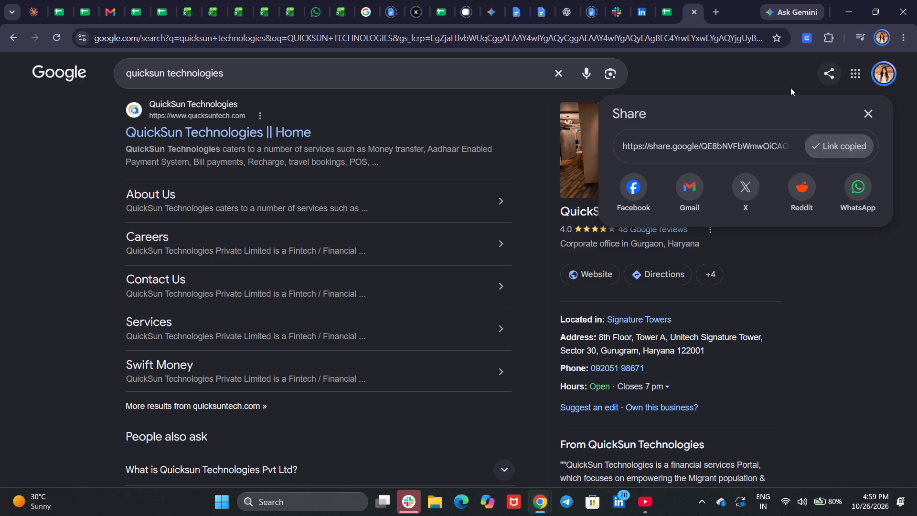
pyautogui.click(665, 11)
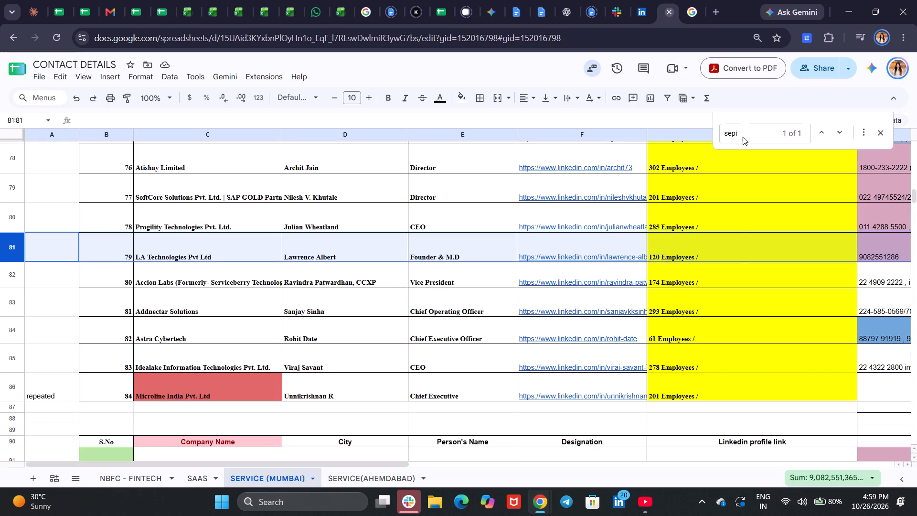
pyautogui.click(340, 8)
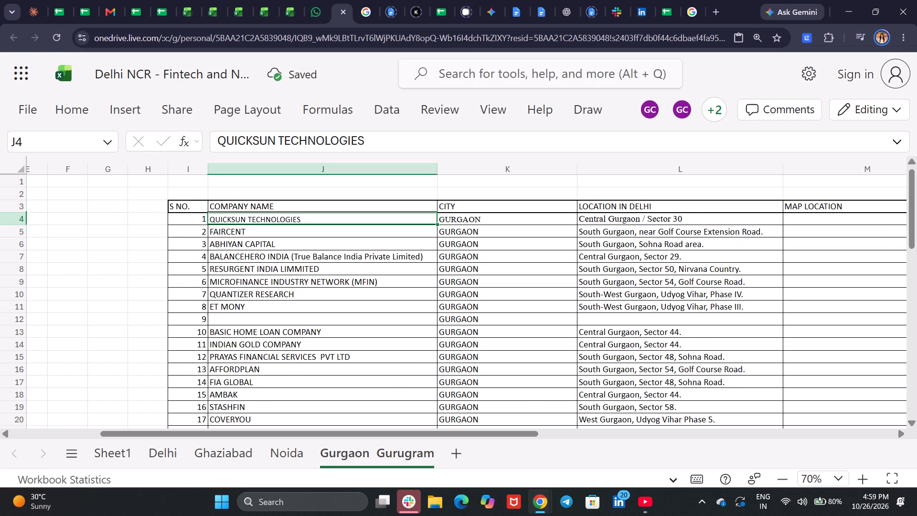
pyautogui.doubleClick(827, 218)
pyautogui.hotkey('ctrl', 'c')
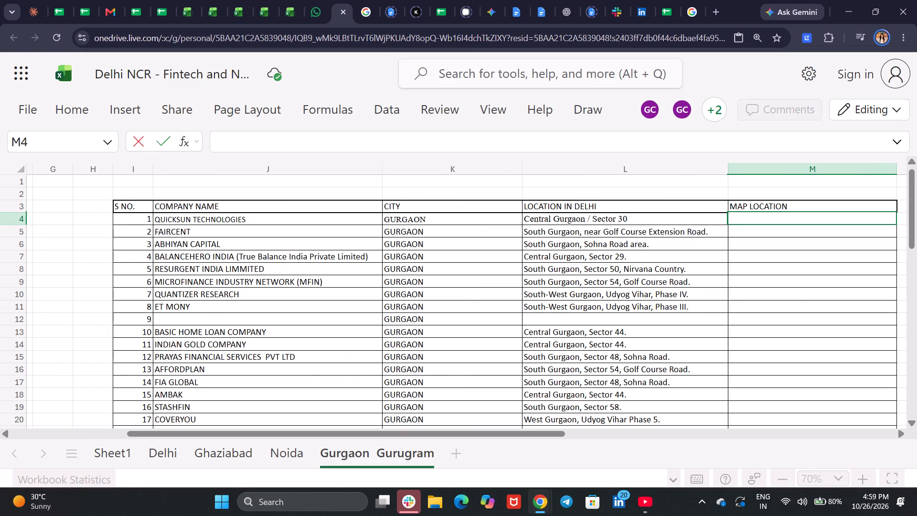
pyautogui.hotkey('ctrl', 'c')
pyautogui.hotkey('ctrl', 'v')
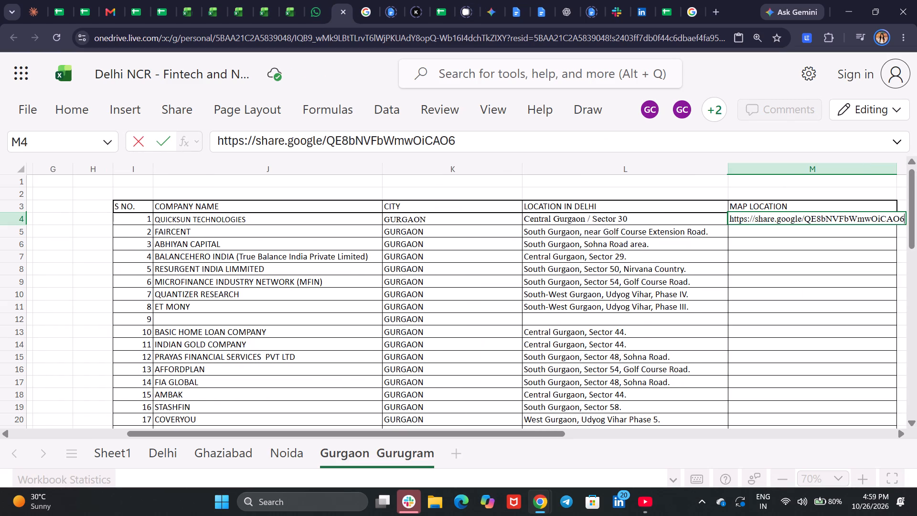
pyautogui.click(851, 271)
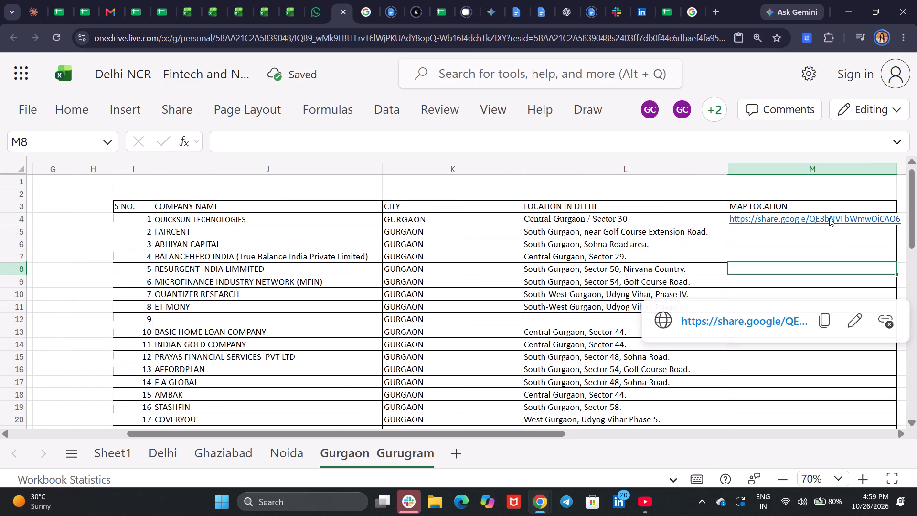
# Open the QUICKSUN TECHNOLOGIES map location link to check its target page, and return to the workbook.
pyautogui.click(829, 218)
pyautogui.doubleClick(829, 218)
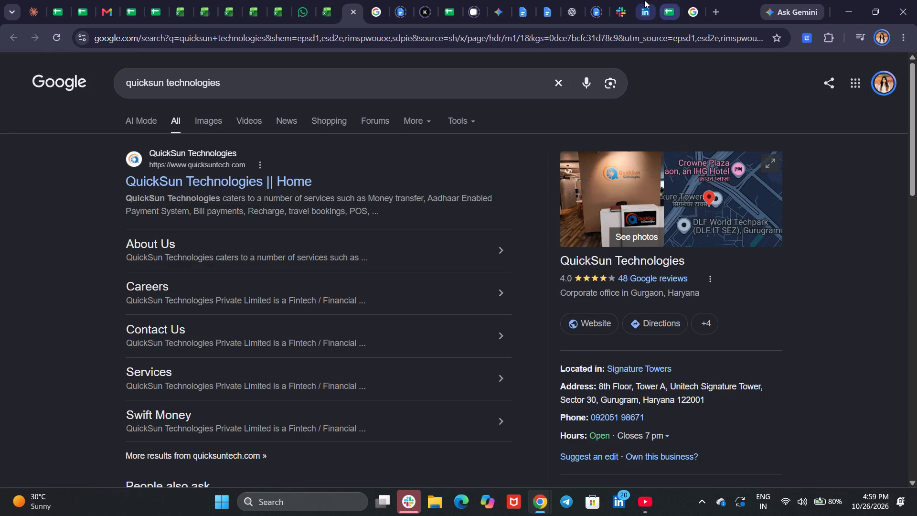
pyautogui.click(330, 10)
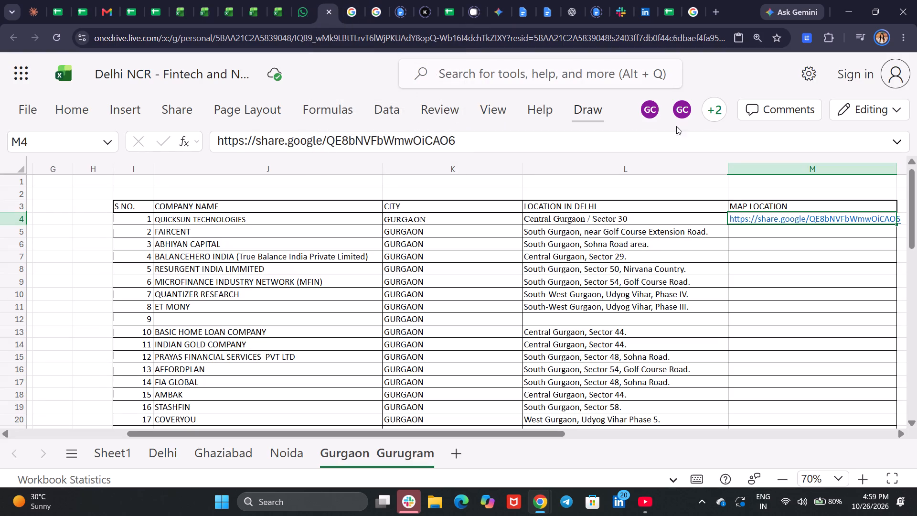
# Search Google for the second listed company, FAIRCENT, and copy the share link of its results page.
pyautogui.click(746, 236)
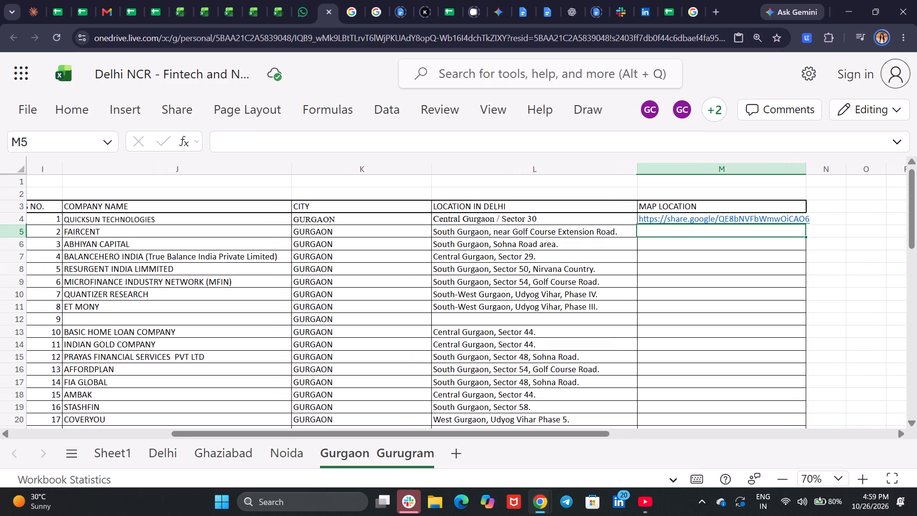
pyautogui.tripleClick(240, 232)
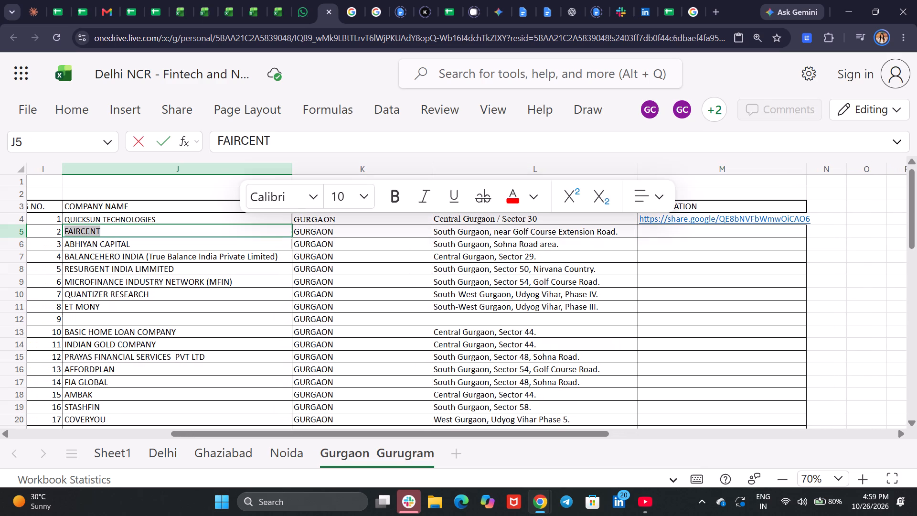
pyautogui.hotkey('ctrl', 'c')
pyautogui.click(690, 0)
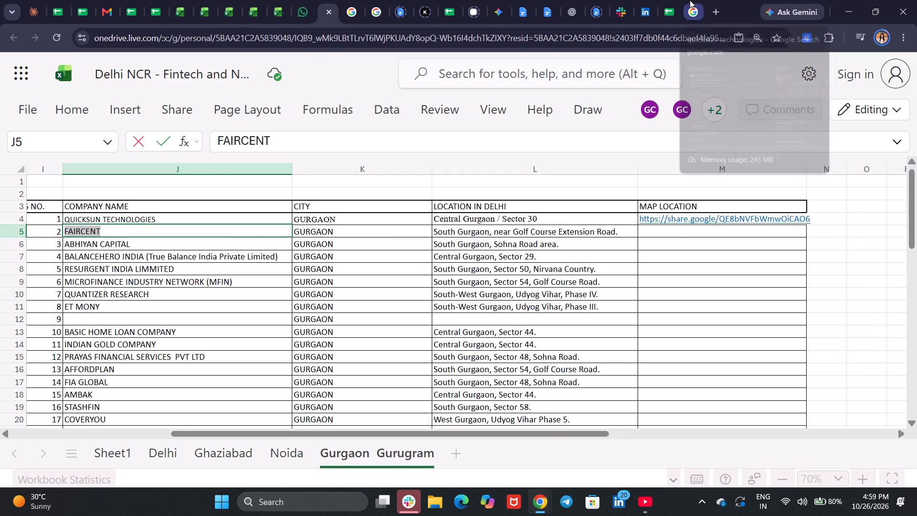
pyautogui.moveTo(300, 81); pyautogui.dragTo(118, 84)
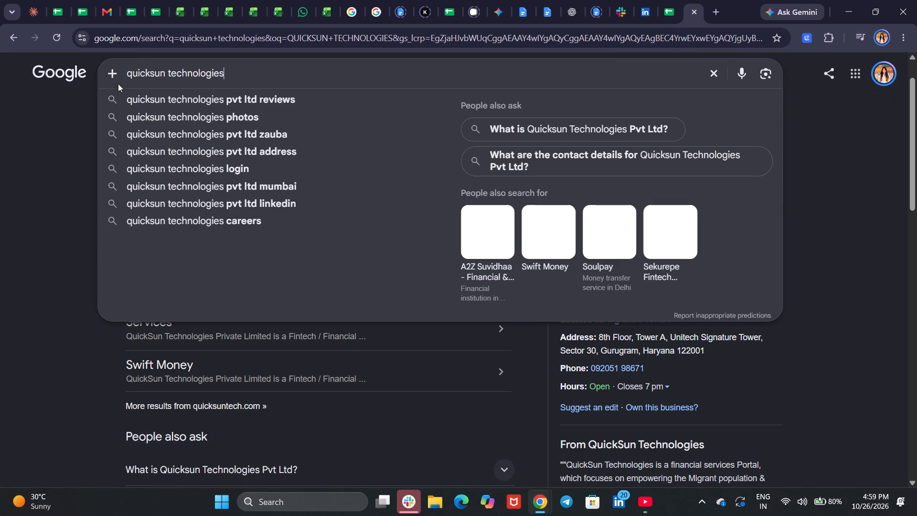
pyautogui.moveTo(240, 73); pyautogui.dragTo(94, 66)
pyautogui.hotkey('ctrl', 'v')
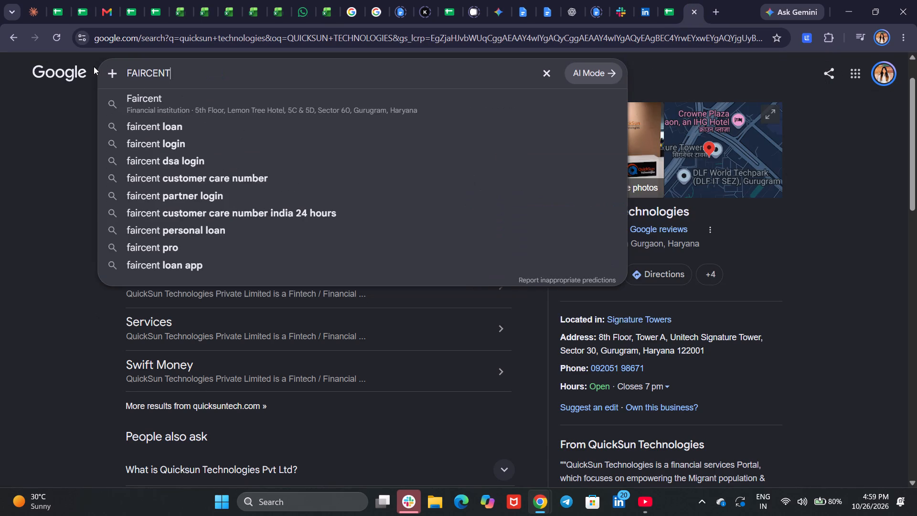
pyautogui.press('\\')
pyautogui.press('Return')
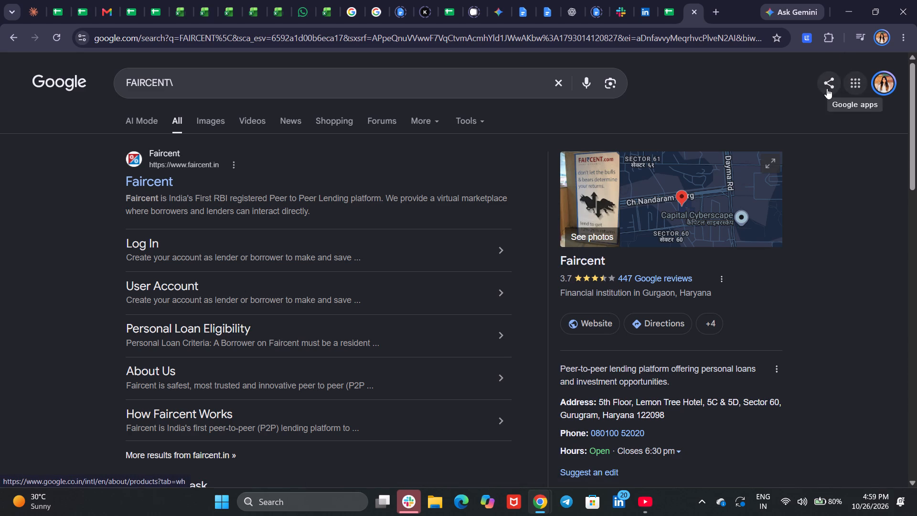
pyautogui.click(827, 75)
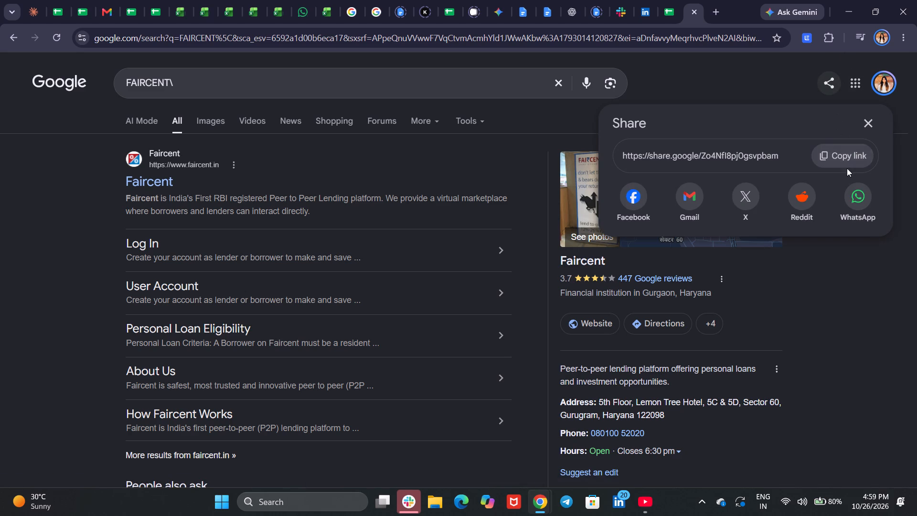
pyautogui.click(843, 155)
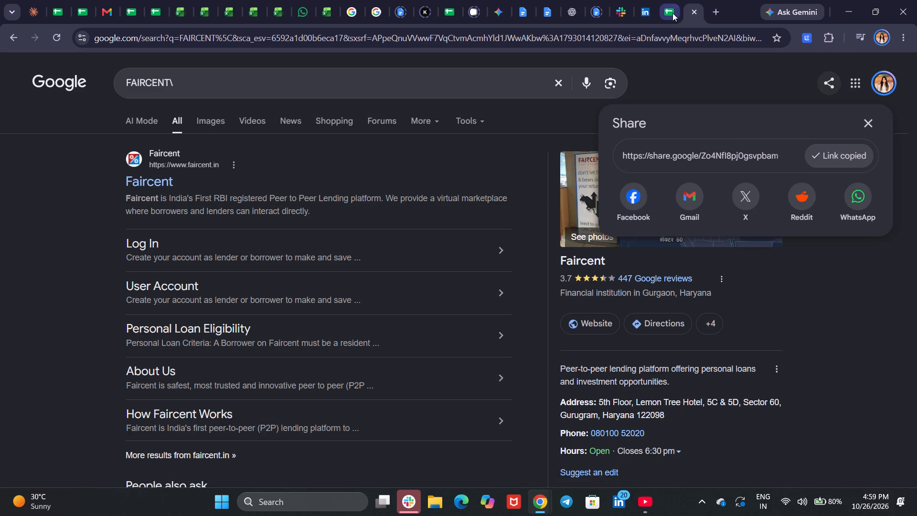
pyautogui.click(329, 6)
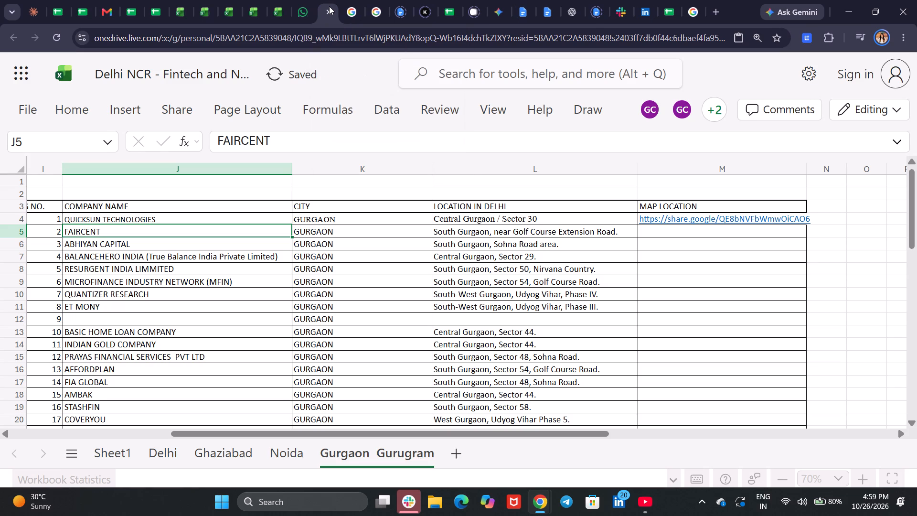
pyautogui.doubleClick(657, 232)
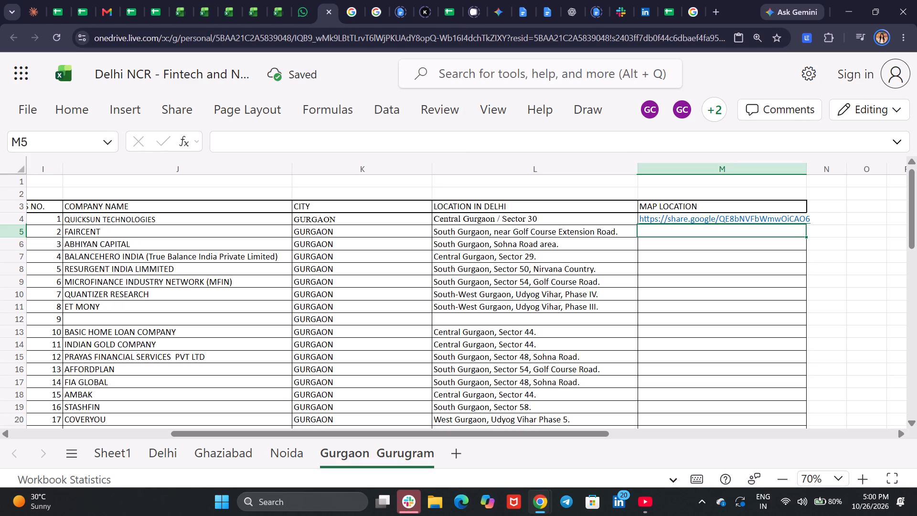
pyautogui.hotkey('ctrl', 'v')
pyautogui.click(665, 243)
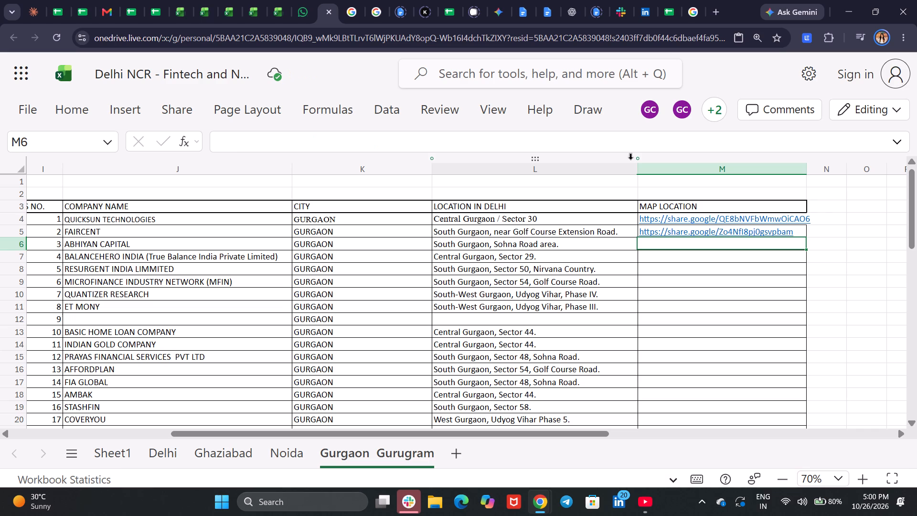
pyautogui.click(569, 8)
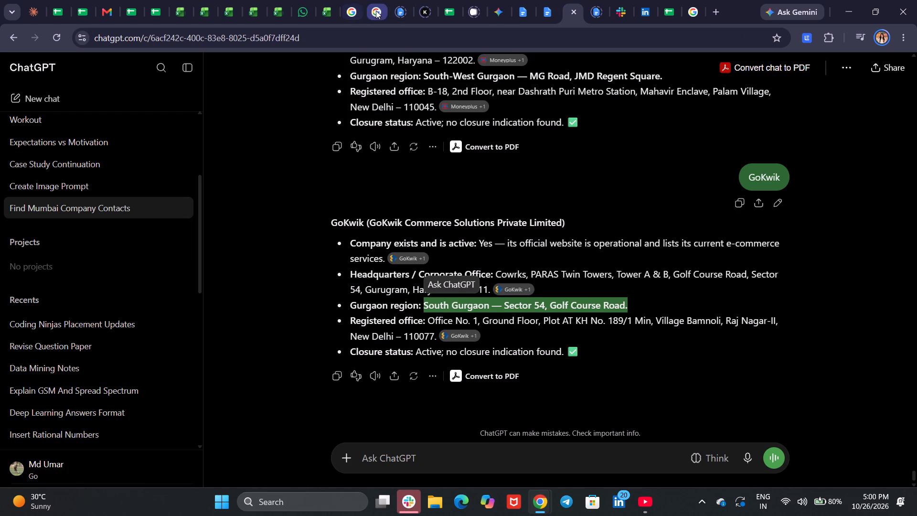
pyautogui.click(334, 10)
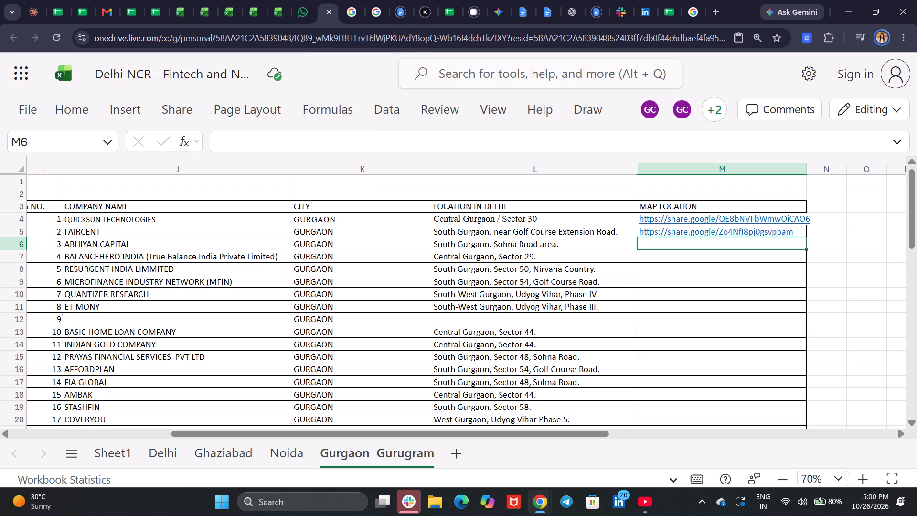
# Copy the company name ABHIYAN CAPITAL from the workbook, search Google for it and look through the results for a map listing.
pyautogui.tripleClick(113, 247)
pyautogui.hotkey('ctrl', 'c')
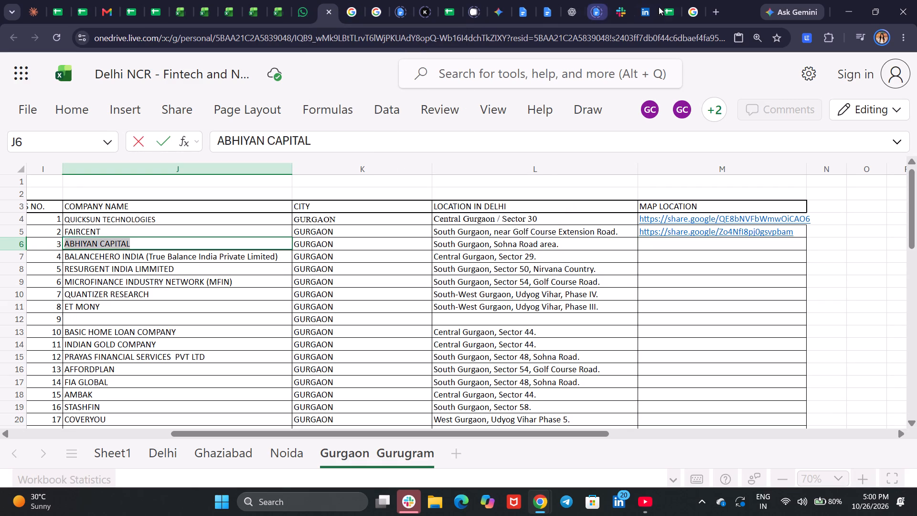
pyautogui.click(690, 14)
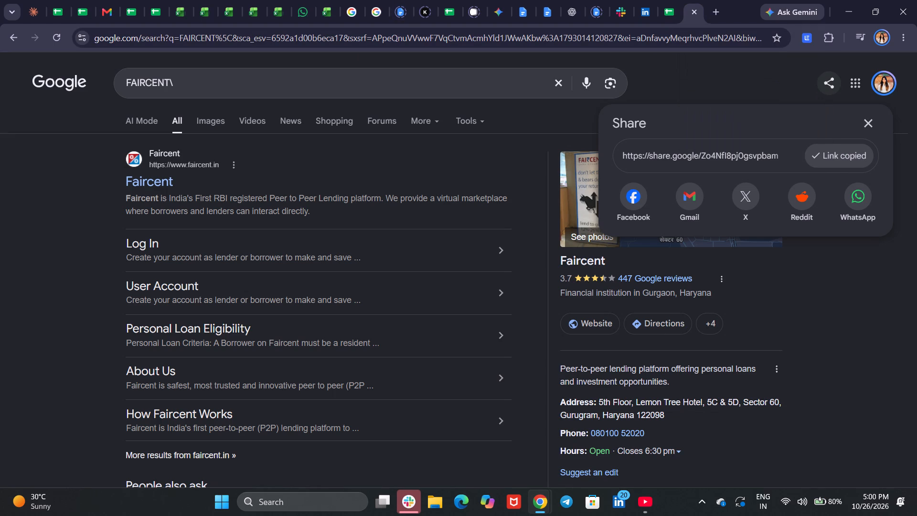
pyautogui.moveTo(329, 84); pyautogui.dragTo(126, 86)
pyautogui.moveTo(185, 85); pyautogui.dragTo(117, 77)
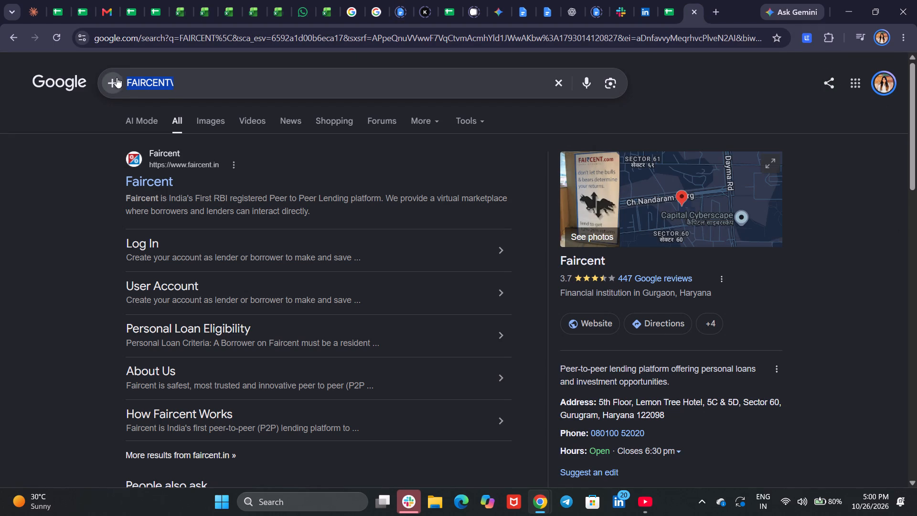
pyautogui.moveTo(117, 77); pyautogui.dragTo(107, 80)
pyautogui.hotkey('ctrl', 'v')
pyautogui.press('Return')
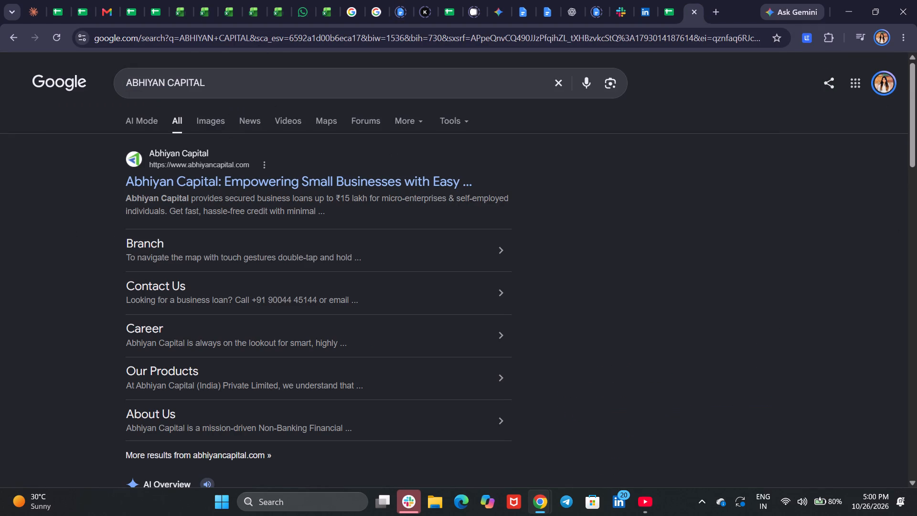
pyautogui.scroll(1, 458, 196)
pyautogui.scroll(-4, 744, 259)
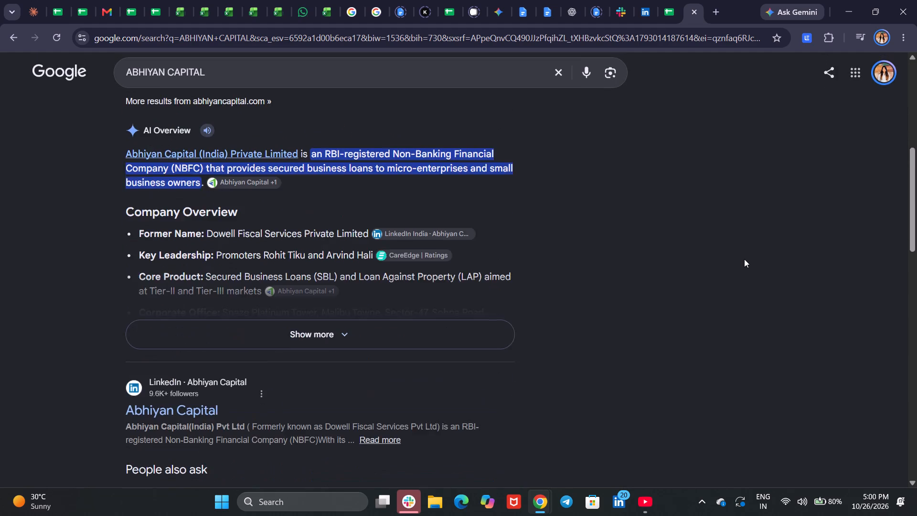
pyautogui.scroll(-6, 744, 259)
pyautogui.scroll(1, 744, 259)
pyautogui.scroll(-2, 744, 259)
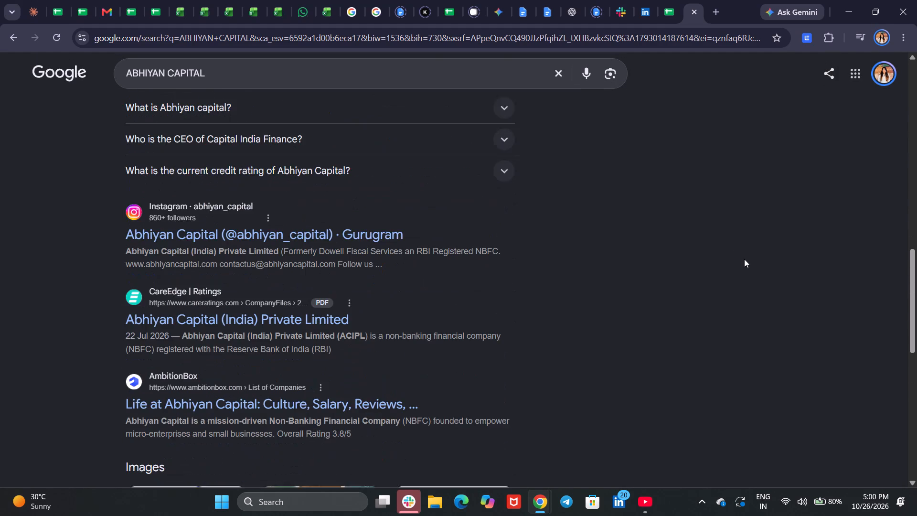
pyautogui.scroll(-2, 744, 259)
pyautogui.scroll(3, 744, 259)
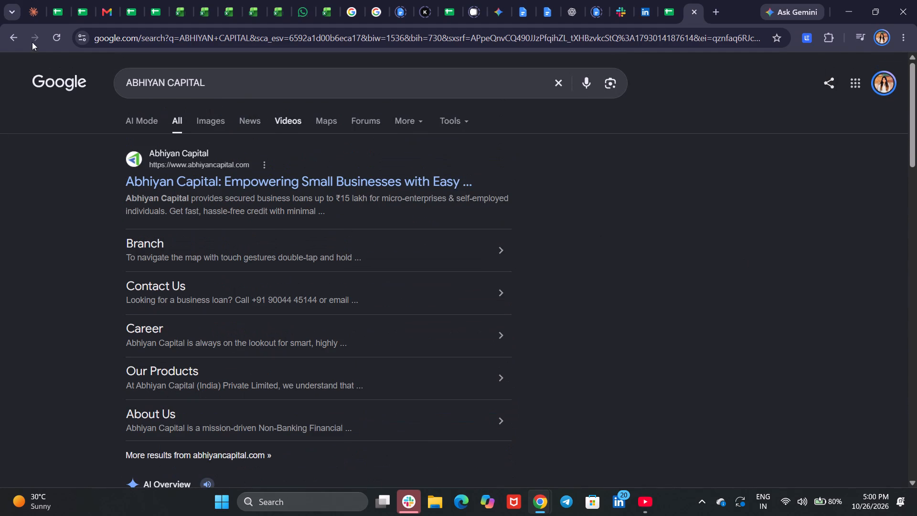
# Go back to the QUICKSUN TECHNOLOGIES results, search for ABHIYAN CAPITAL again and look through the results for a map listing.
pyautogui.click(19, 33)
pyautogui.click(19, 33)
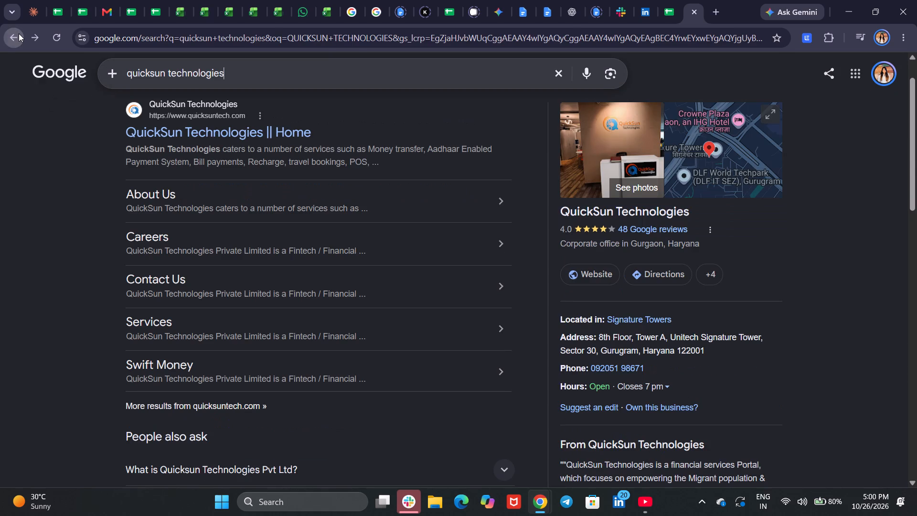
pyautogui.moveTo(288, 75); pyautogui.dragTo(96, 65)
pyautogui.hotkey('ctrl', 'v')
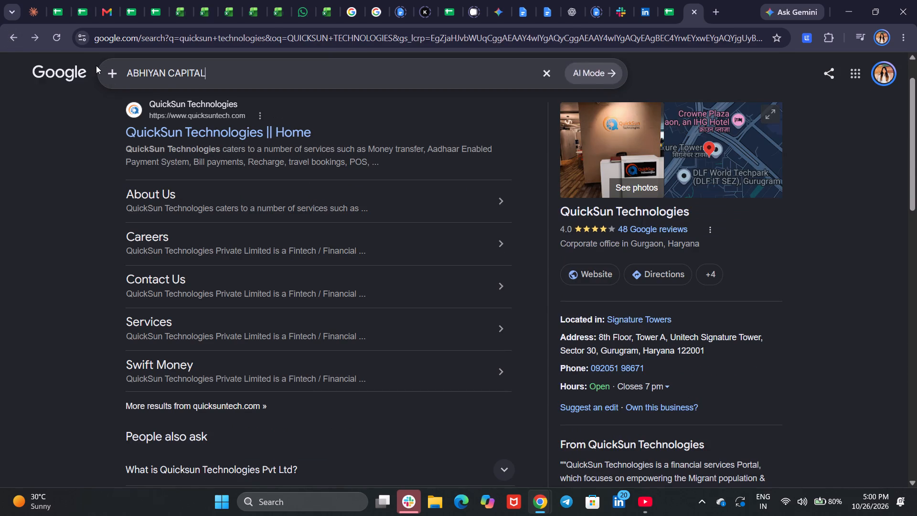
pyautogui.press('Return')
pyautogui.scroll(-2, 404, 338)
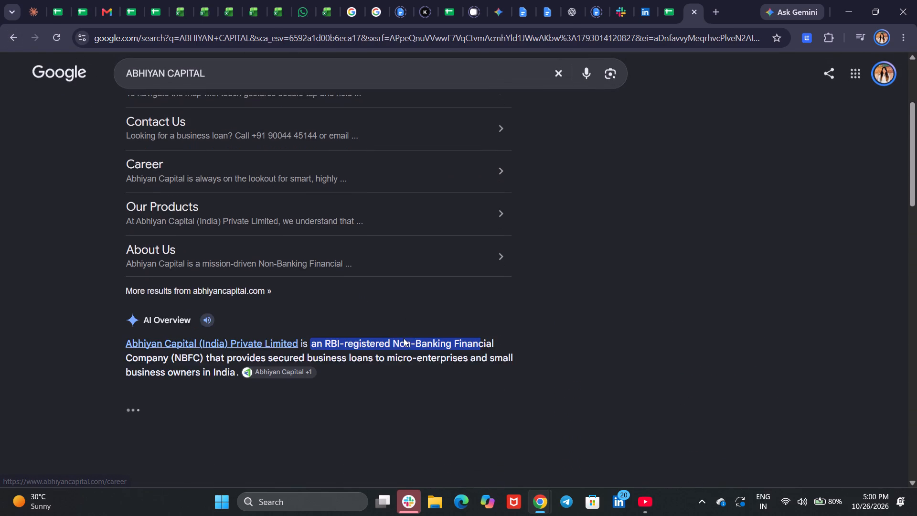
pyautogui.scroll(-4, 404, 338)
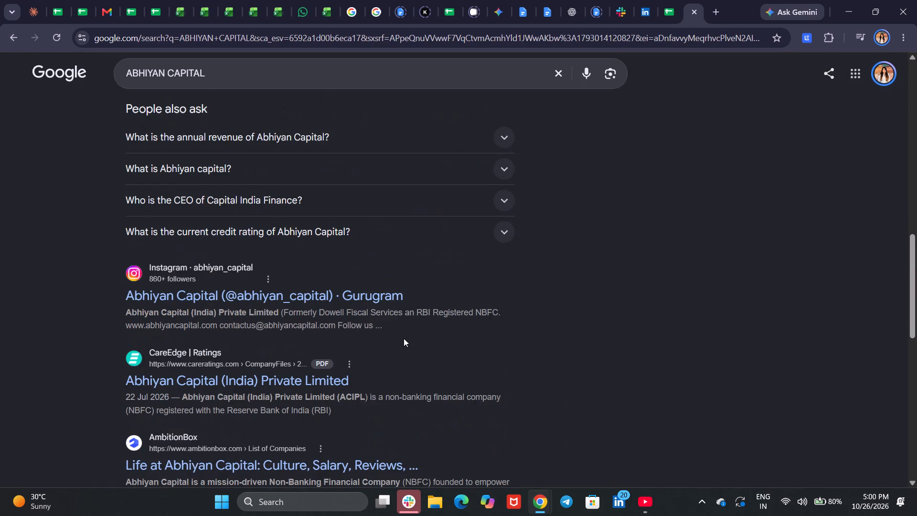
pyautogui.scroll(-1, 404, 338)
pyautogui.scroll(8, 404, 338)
# Search for the suggested query "abhiyan capital office gurgaon" and copy the share link of the Abhiyan Digital Marketing Services Pvt. Ltd listing.
pyautogui.click(324, 93)
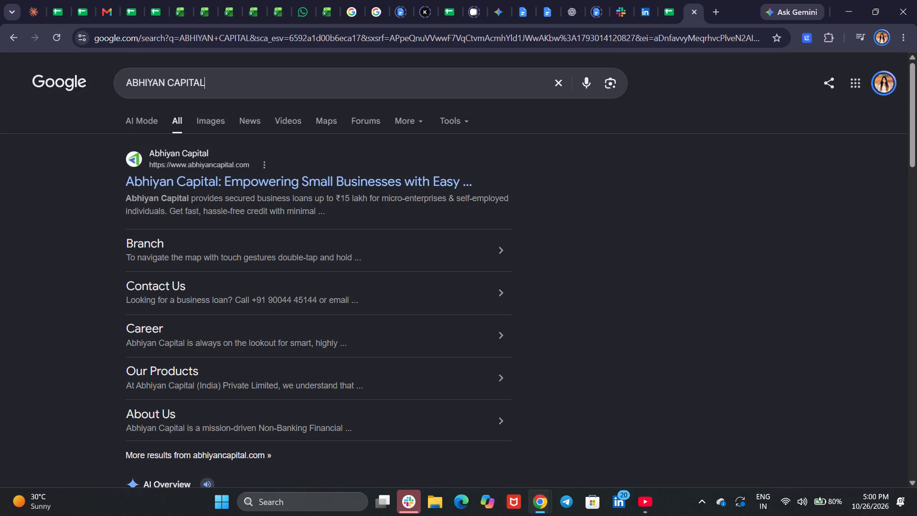
pyautogui.press('space')
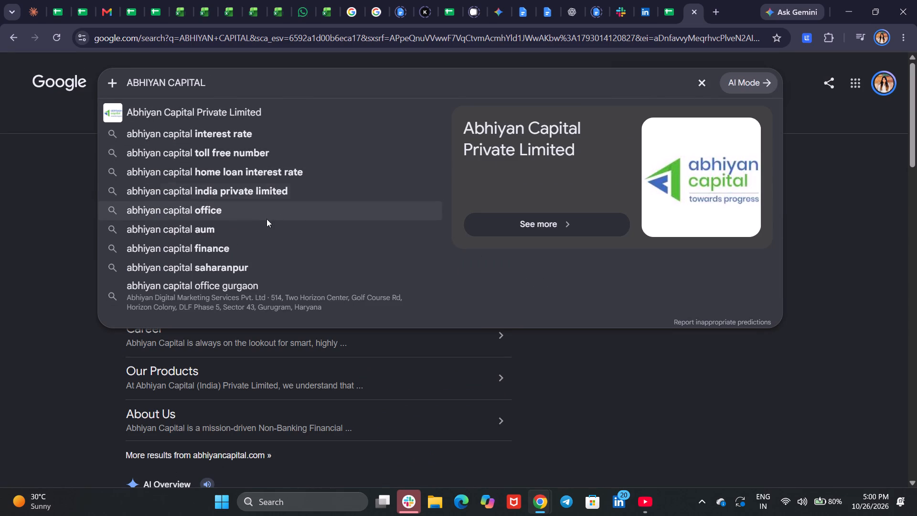
pyautogui.click(306, 290)
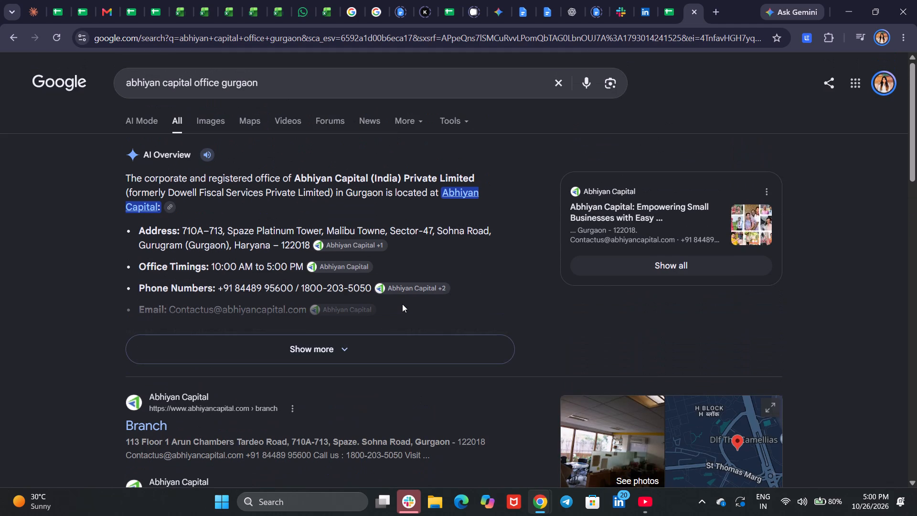
pyautogui.click(606, 258)
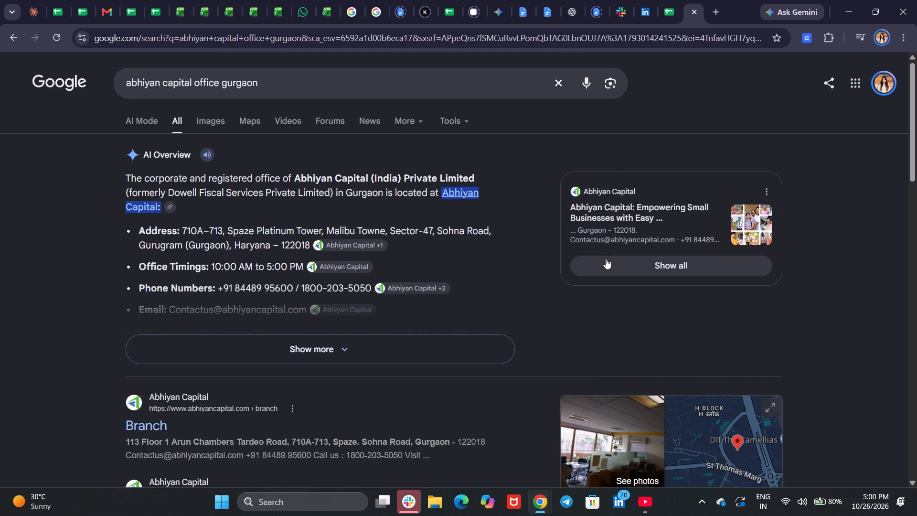
pyautogui.scroll(-4, 718, 463)
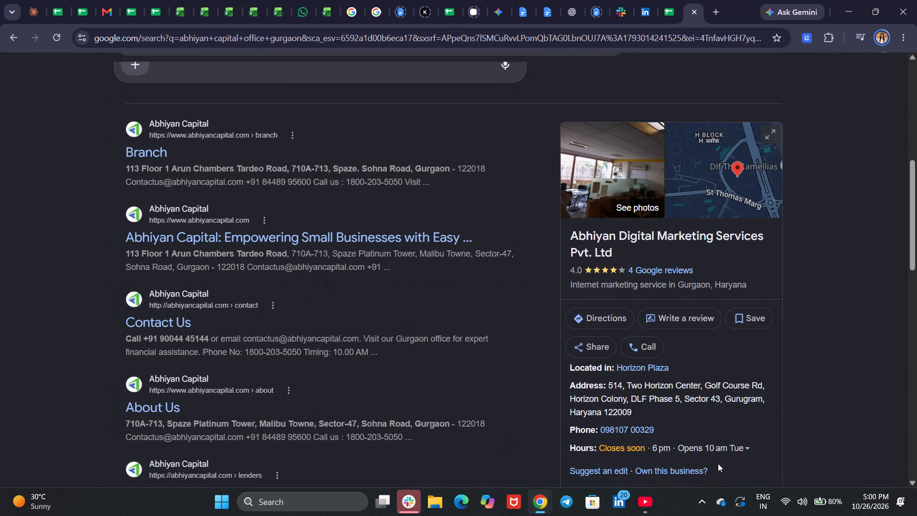
pyautogui.scroll(-1, 718, 463)
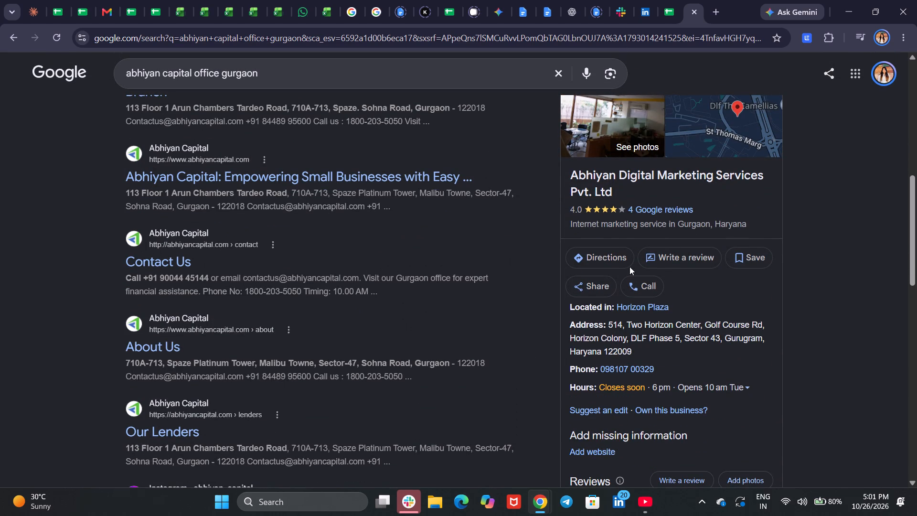
pyautogui.scroll(2, 705, 193)
pyautogui.scroll(1, 746, 249)
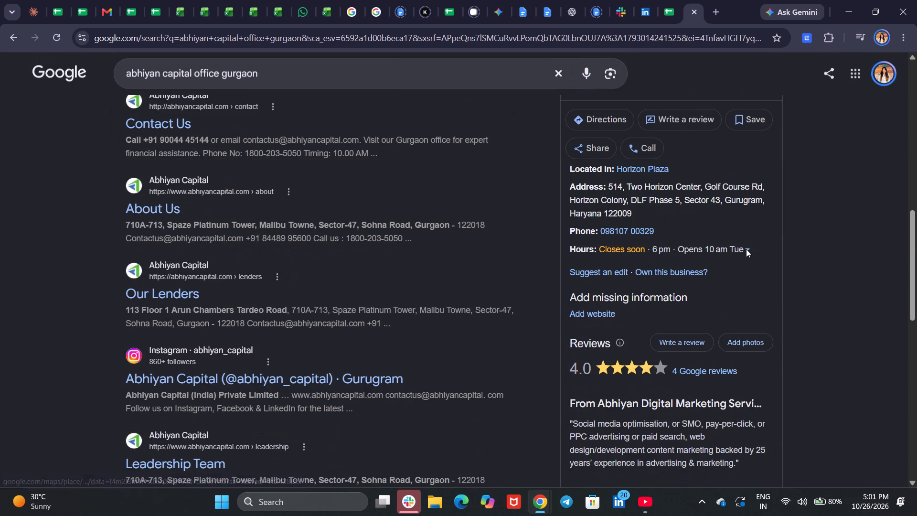
pyautogui.scroll(1, 746, 249)
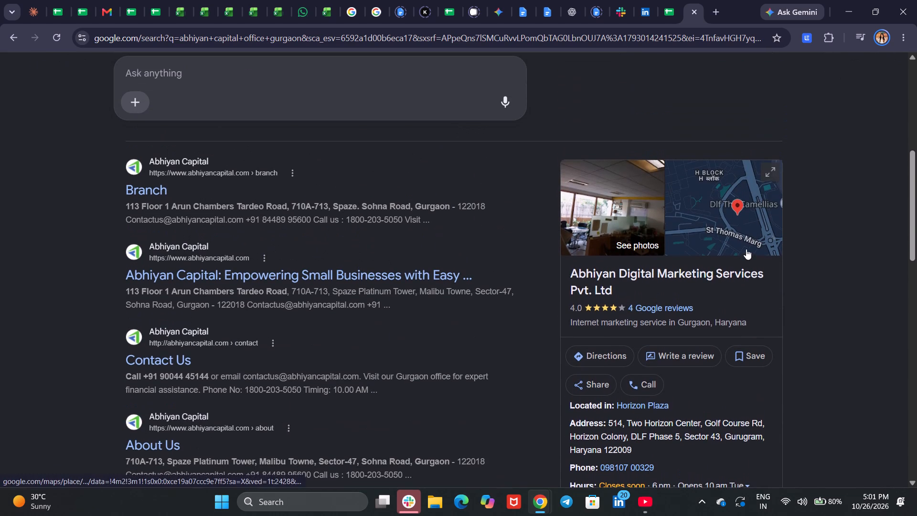
pyautogui.click(597, 380)
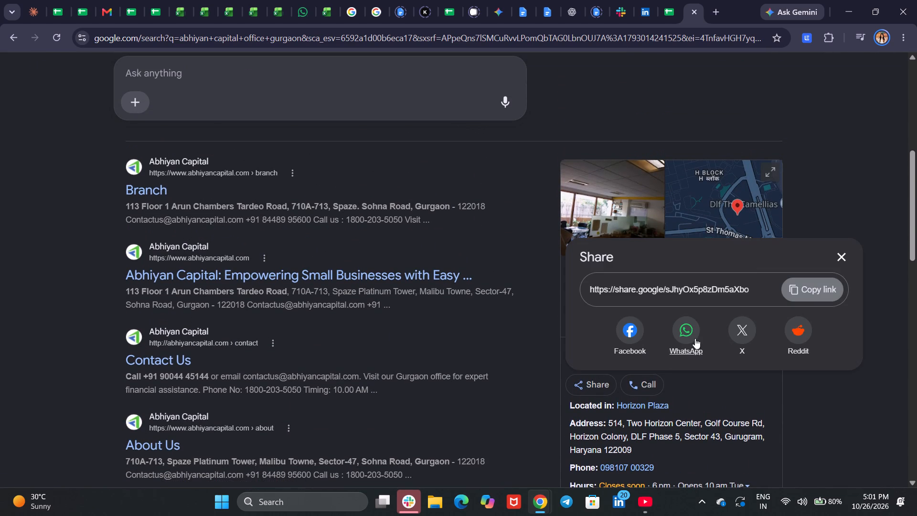
pyautogui.click(800, 287)
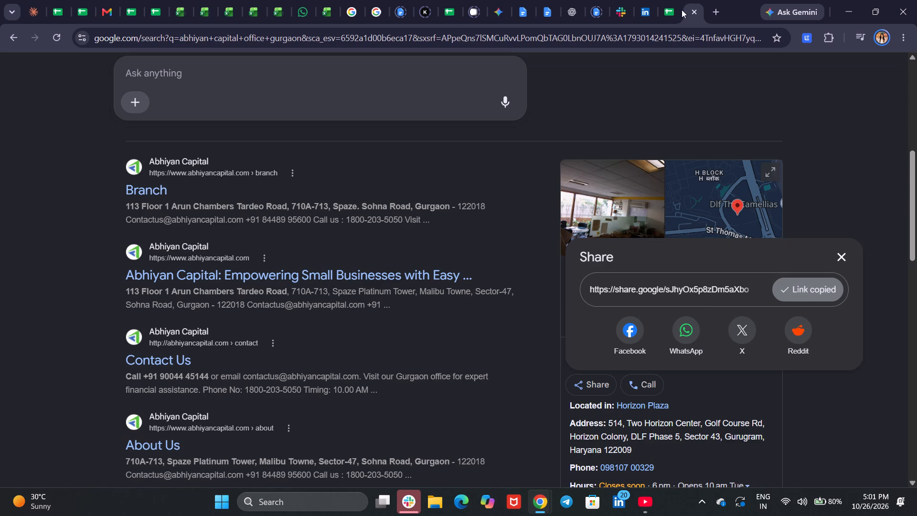
pyautogui.click(331, 13)
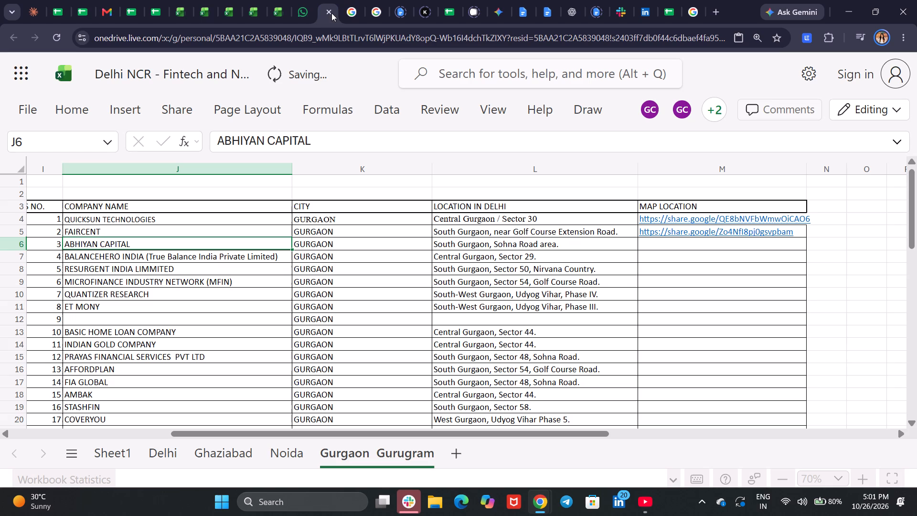
pyautogui.doubleClick(700, 243)
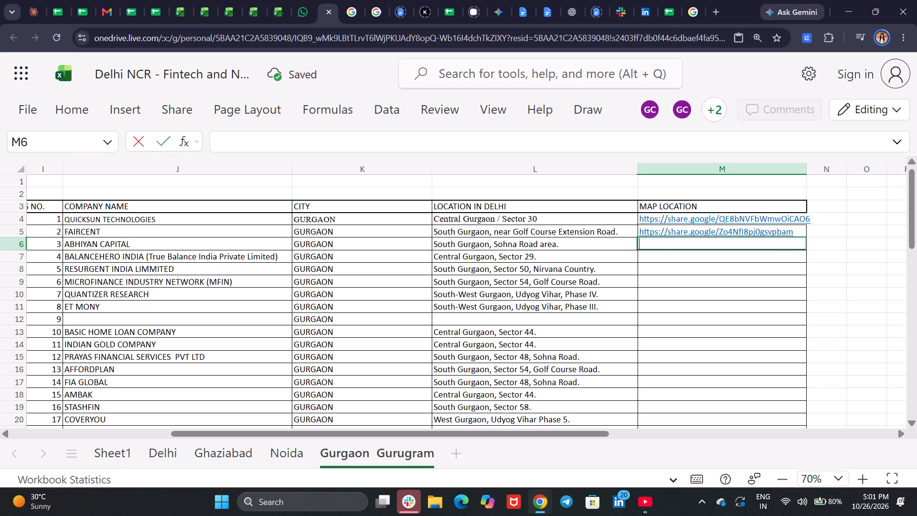
pyautogui.hotkey('ctrl', 'v')
pyautogui.click(673, 254)
# Copy the company name BALANCEHERO INDIA (True Balance India Private Limited) from the workbook and search Google for it.
pyautogui.hscroll(6, 673, 254)
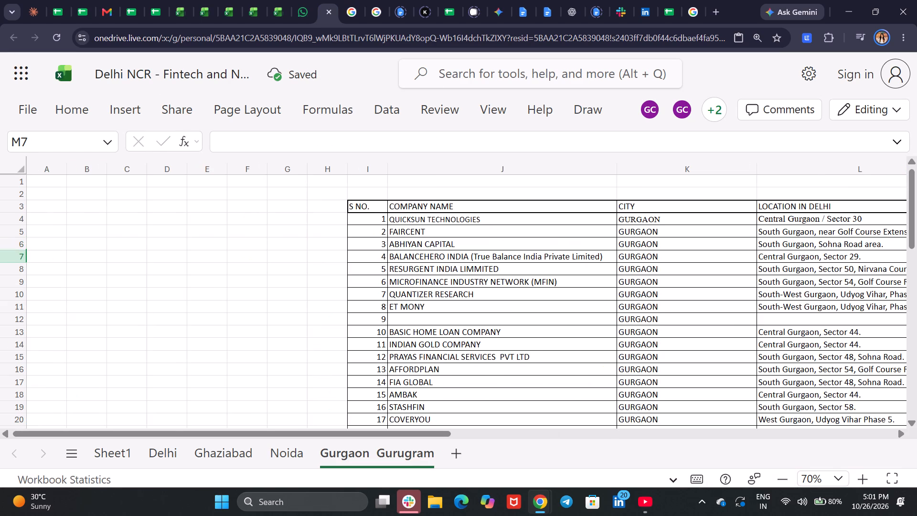
pyautogui.tripleClick(429, 257)
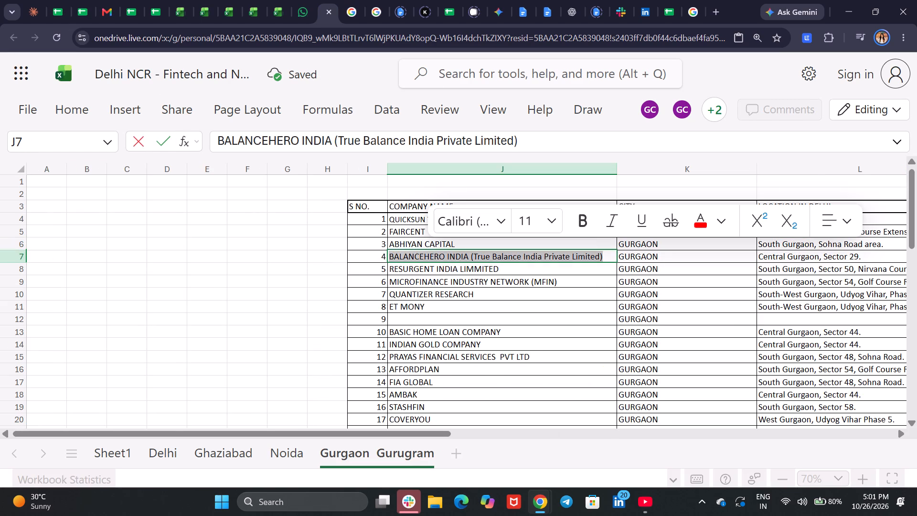
pyautogui.hotkey('ctrl', 'c')
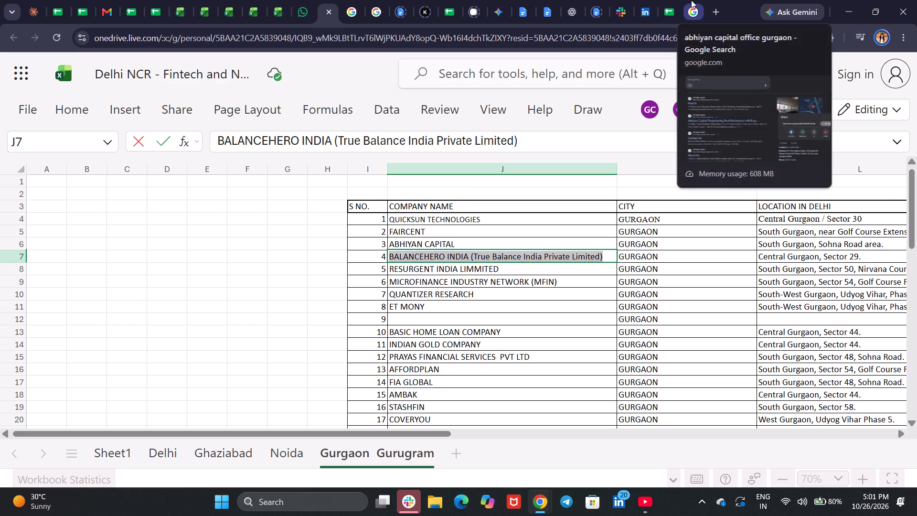
pyautogui.click(693, 6)
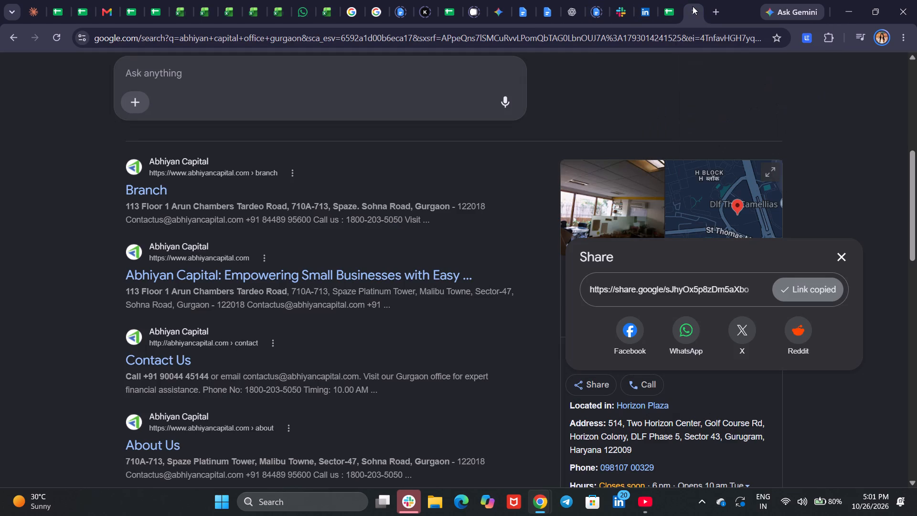
pyautogui.scroll(6, 375, 73)
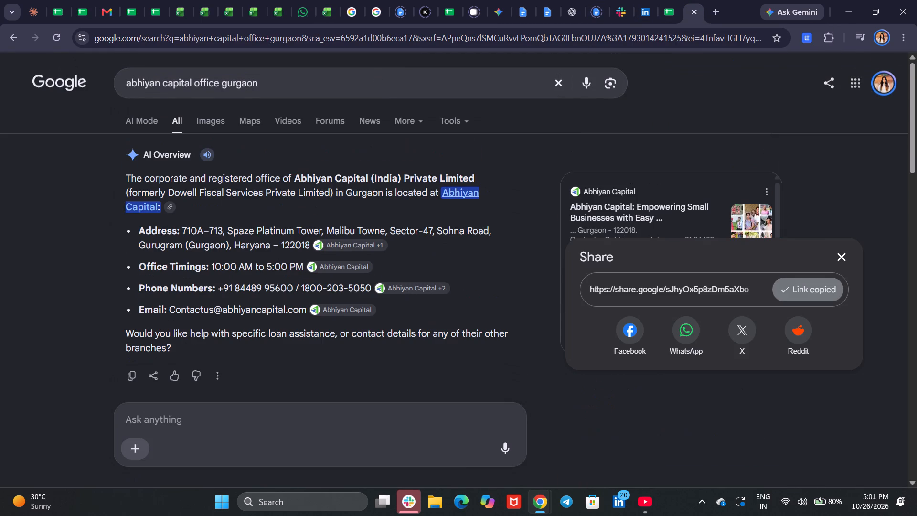
pyautogui.moveTo(281, 89); pyautogui.dragTo(96, 81)
pyautogui.hotkey('ctrl', 'v')
pyautogui.press('Return')
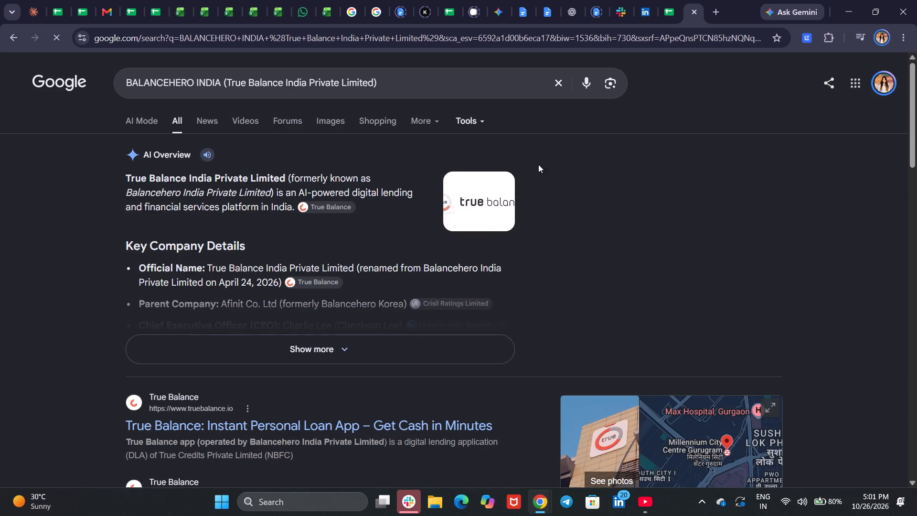
# Copy the share link of the True Balance India Private Limited business listing in the Google results.
pyautogui.scroll(-3, 539, 183)
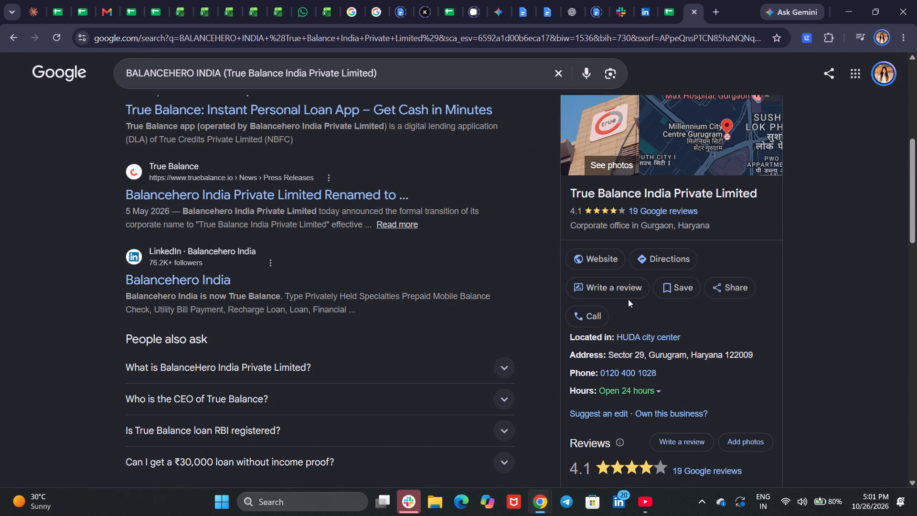
pyautogui.click(740, 287)
pyautogui.click(859, 350)
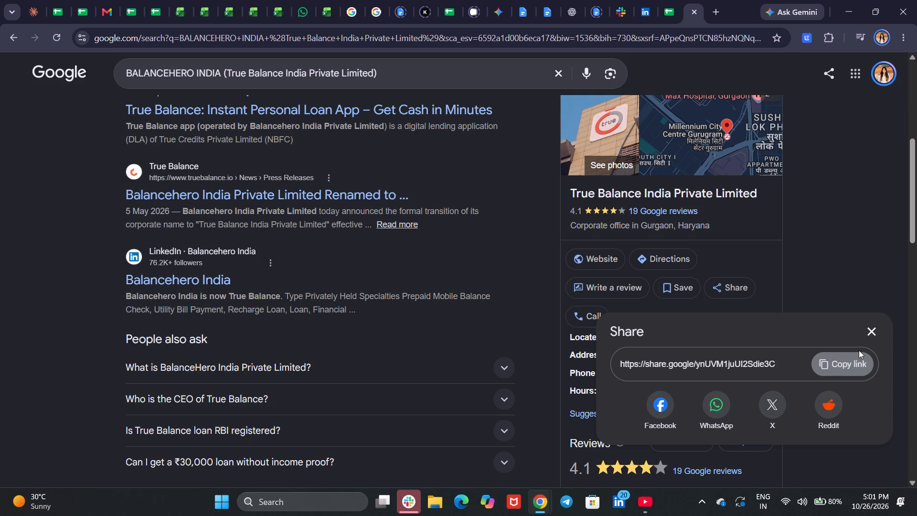
pyautogui.moveTo(859, 350); pyautogui.dragTo(858, 362)
pyautogui.click(792, 353)
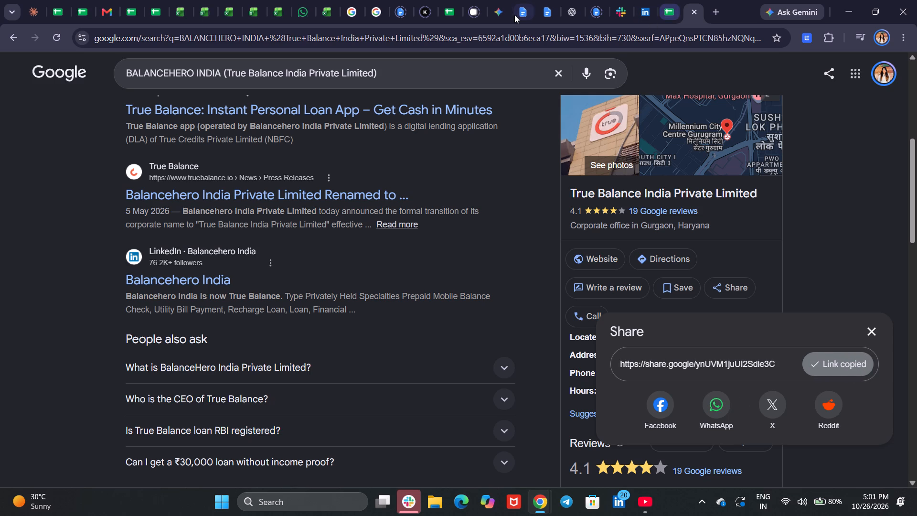
pyautogui.click(319, 6)
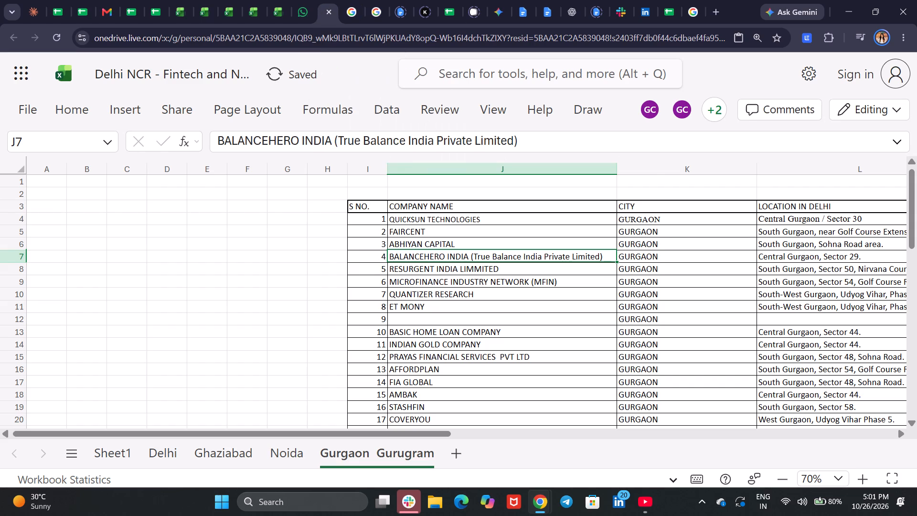
pyautogui.hscroll(-5, 633, 263)
pyautogui.doubleClick(636, 260)
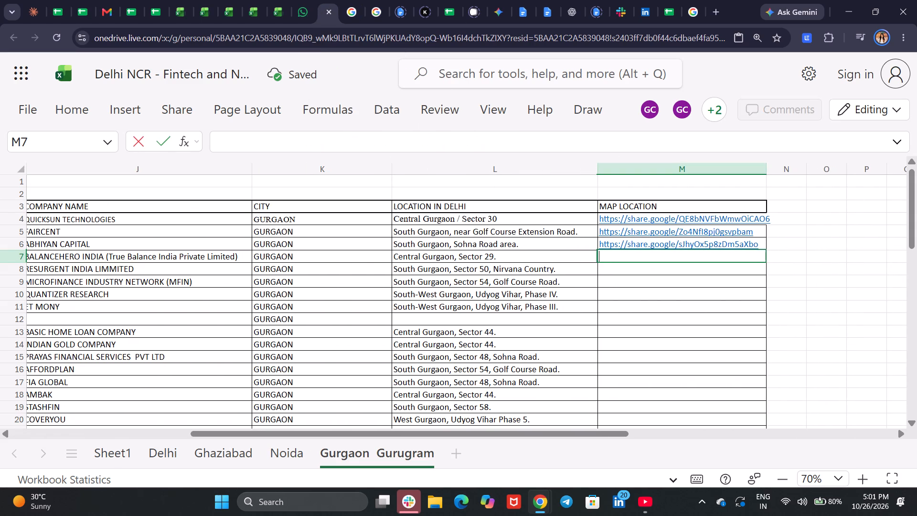
pyautogui.hotkey('ctrl', 'v')
pyautogui.click(634, 267)
# Copy the company name RESURGENT INDIA LIMMITED from the workbook and search Google for it.
pyautogui.hscroll(5, 634, 267)
pyautogui.tripleClick(455, 270)
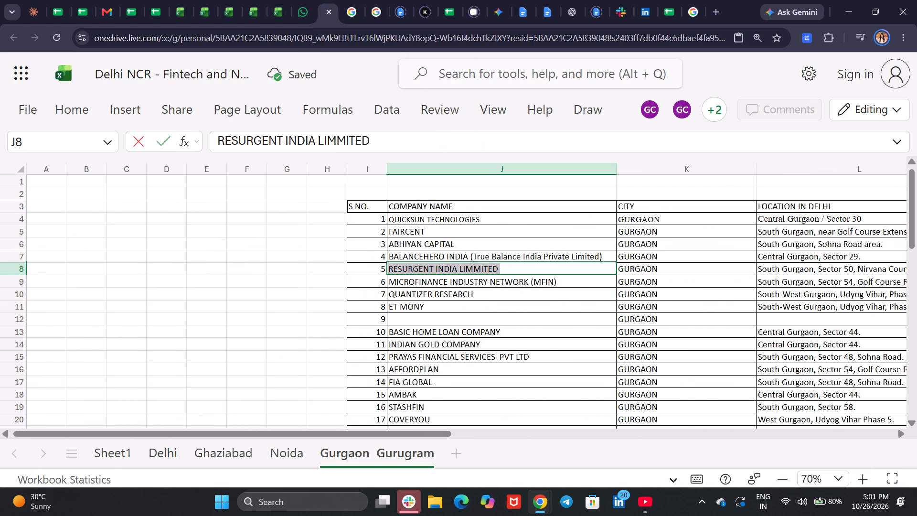
pyautogui.hotkey('ctrl', 'c')
pyautogui.click(686, 6)
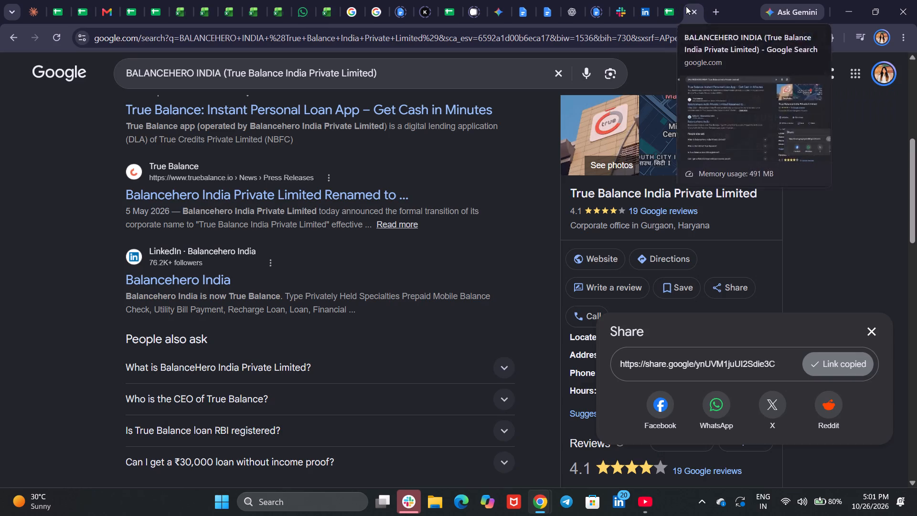
pyautogui.moveTo(427, 77); pyautogui.dragTo(373, 78)
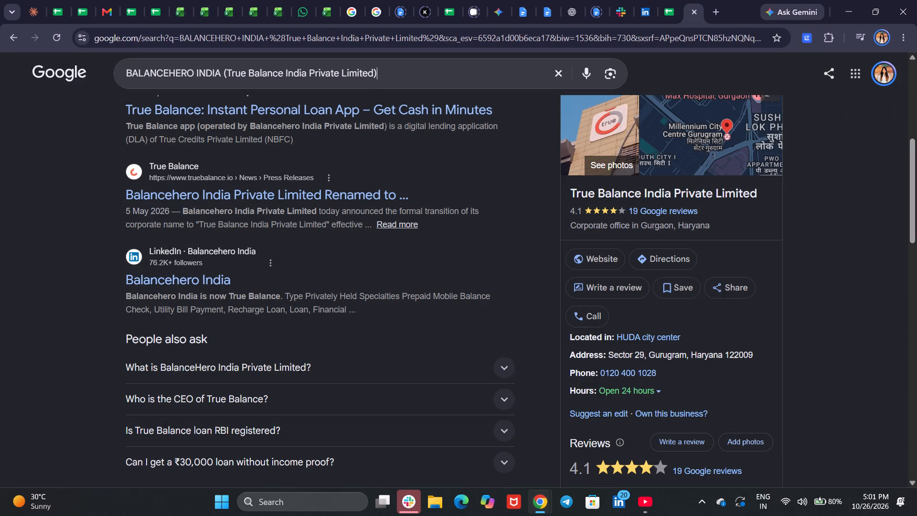
pyautogui.moveTo(373, 78); pyautogui.dragTo(114, 69)
pyautogui.hotkey('ctrl', 'v')
pyautogui.hotkey('shift', 'Return')
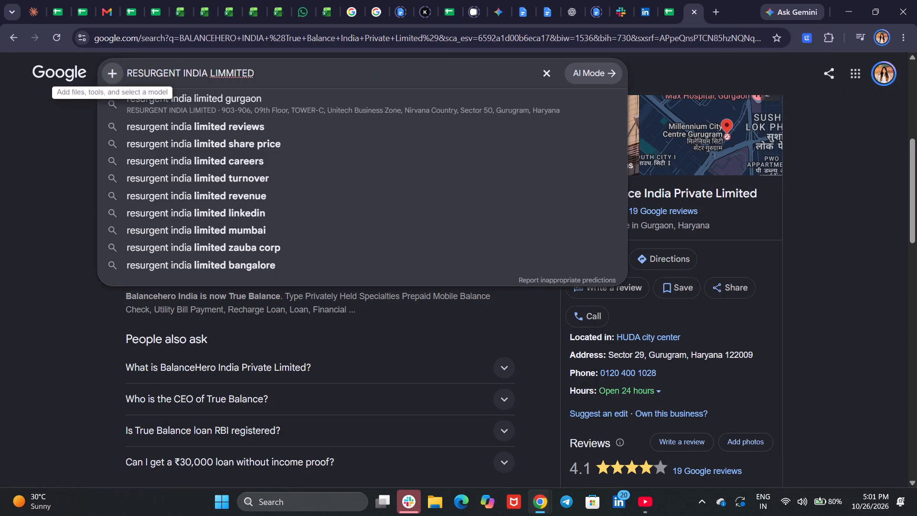
pyautogui.press('Return')
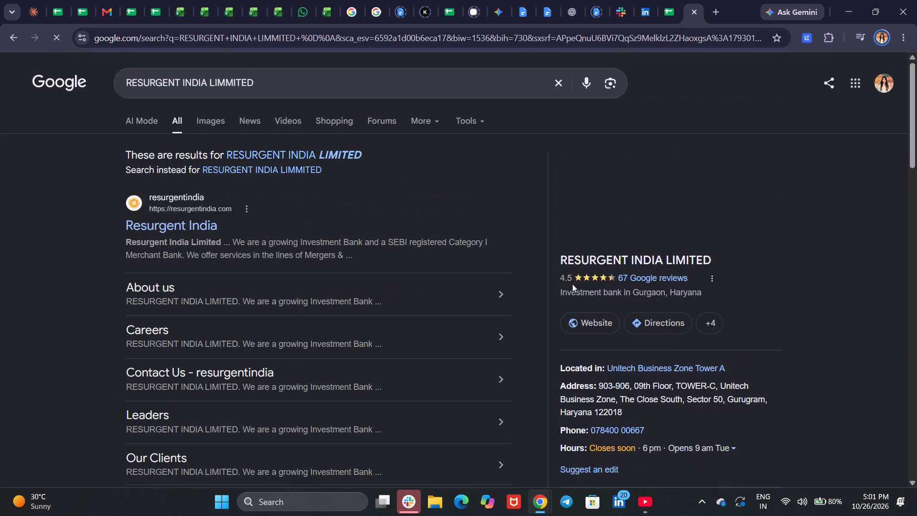
# Copy the share link of the Google results page for RESURGENT INDIA LIMMITED.
pyautogui.scroll(-1, 572, 284)
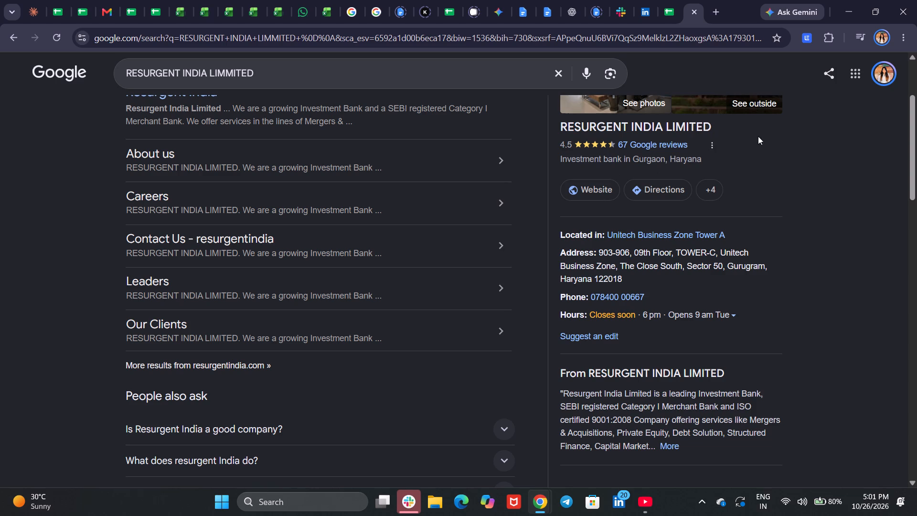
pyautogui.click(834, 70)
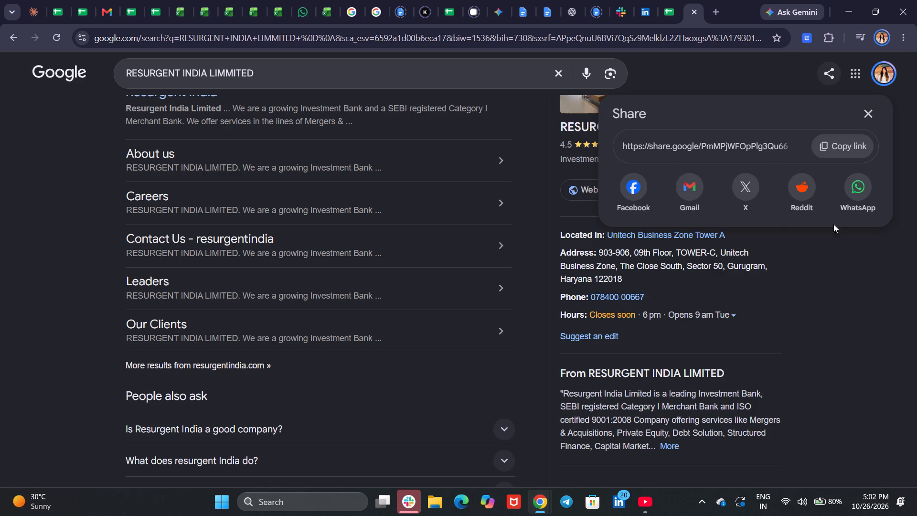
pyautogui.click(789, 149)
pyautogui.click(833, 143)
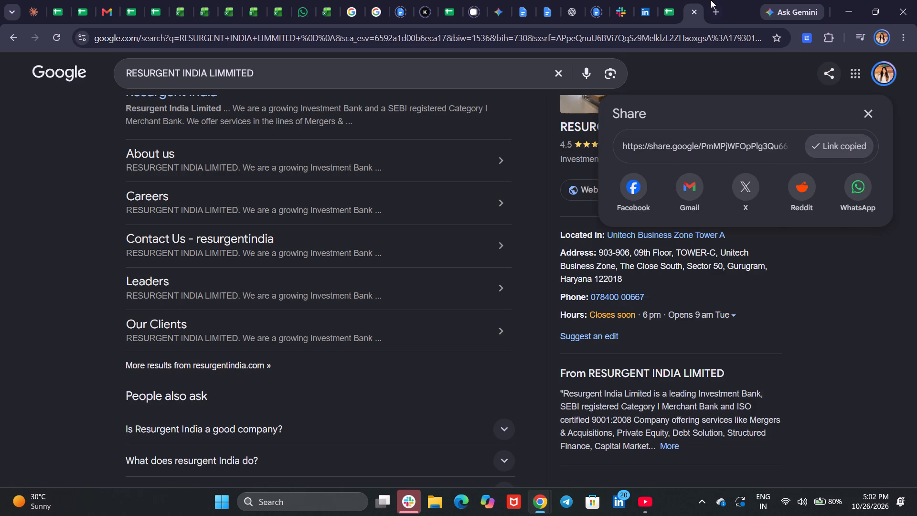
pyautogui.click(321, 11)
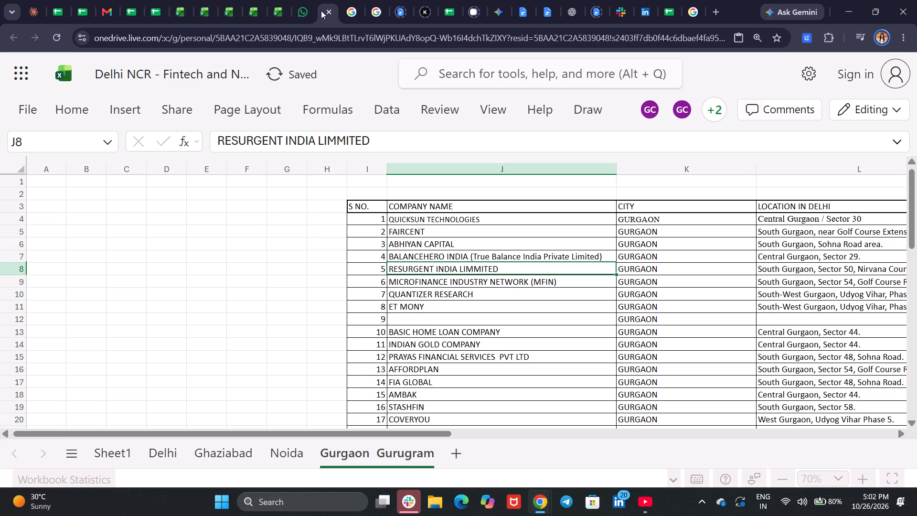
pyautogui.hscroll(-5, 550, 317)
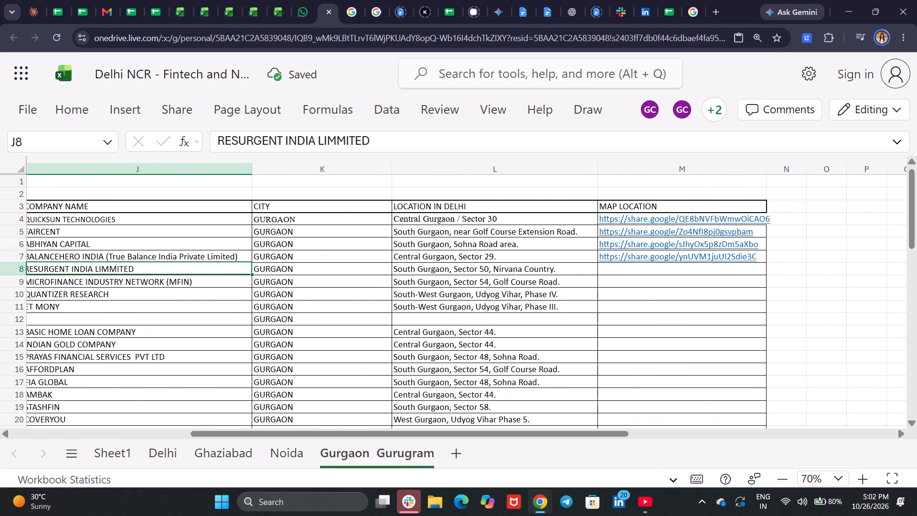
pyautogui.doubleClick(679, 269)
pyautogui.hotkey('ctrl', 'v')
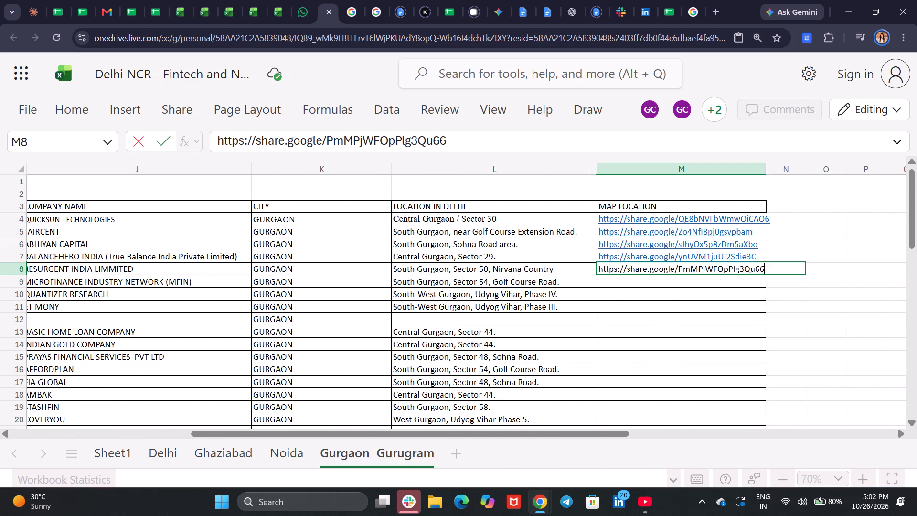
pyautogui.click(664, 280)
# Copy the company name MICROFINANCE INDUSTRY NETWORK (MFIN) from the workbook and search Google for it.
pyautogui.hscroll(5, 664, 280)
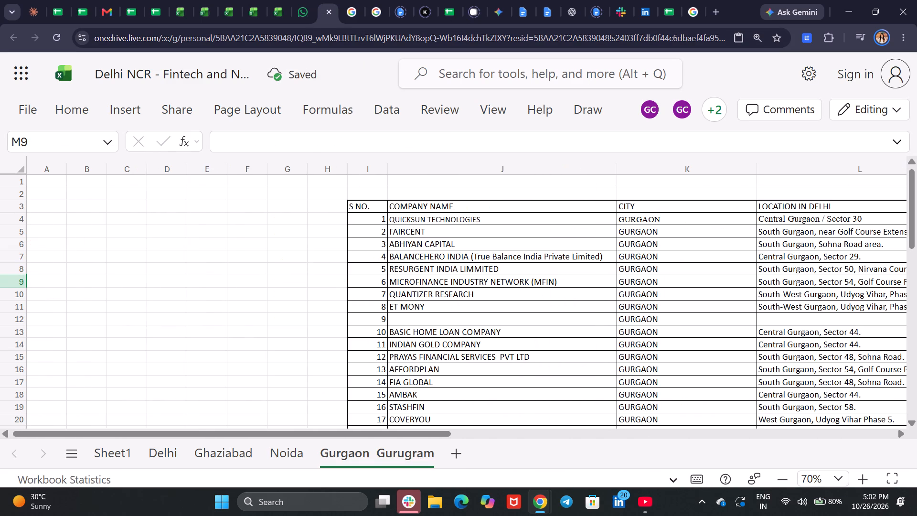
pyautogui.tripleClick(545, 281)
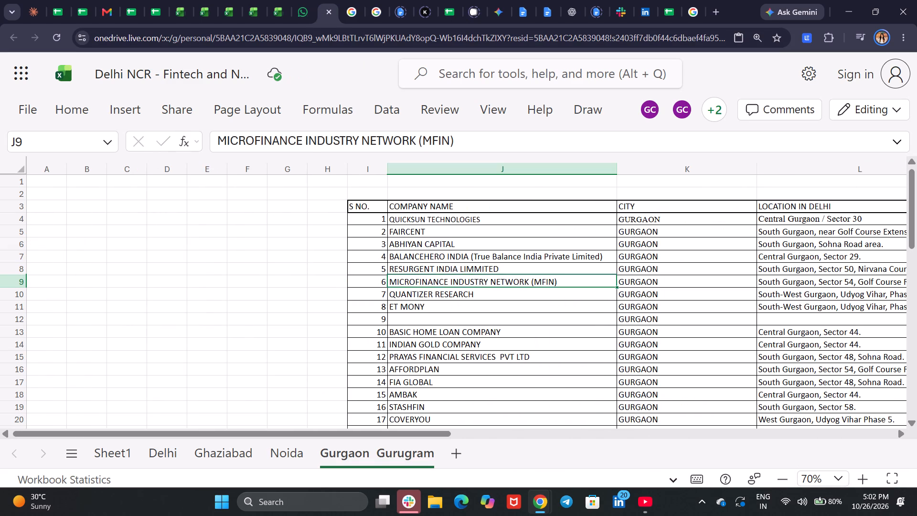
pyautogui.hotkey('ctrl', 'c')
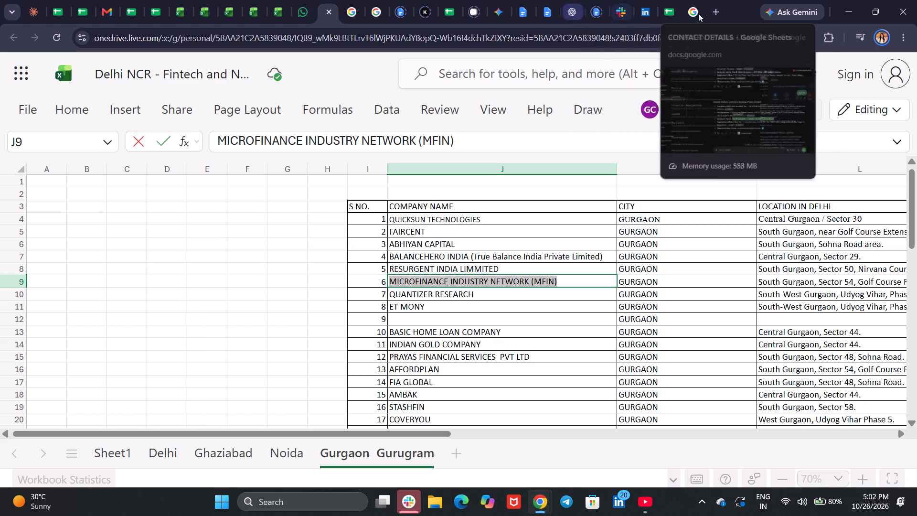
pyautogui.click(705, 14)
pyautogui.moveTo(368, 79); pyautogui.dragTo(43, 87)
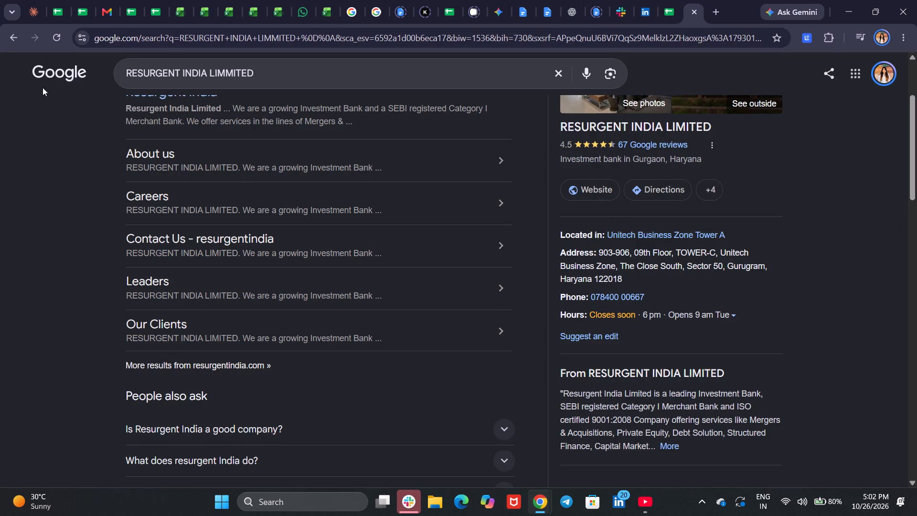
pyautogui.moveTo(43, 87); pyautogui.dragTo(75, 69)
pyautogui.click(557, 70)
pyautogui.hotkey('ctrl', 'v')
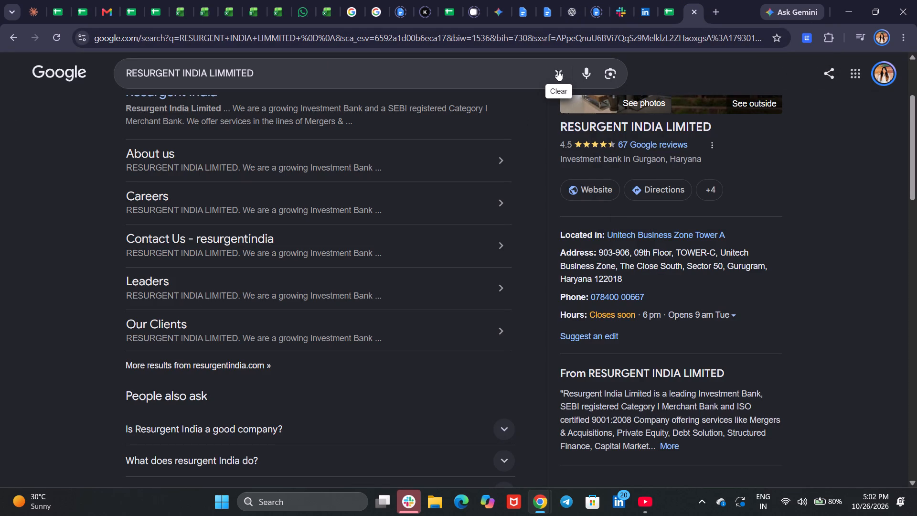
pyautogui.click(557, 70)
pyautogui.hotkey('ctrl', 'v')
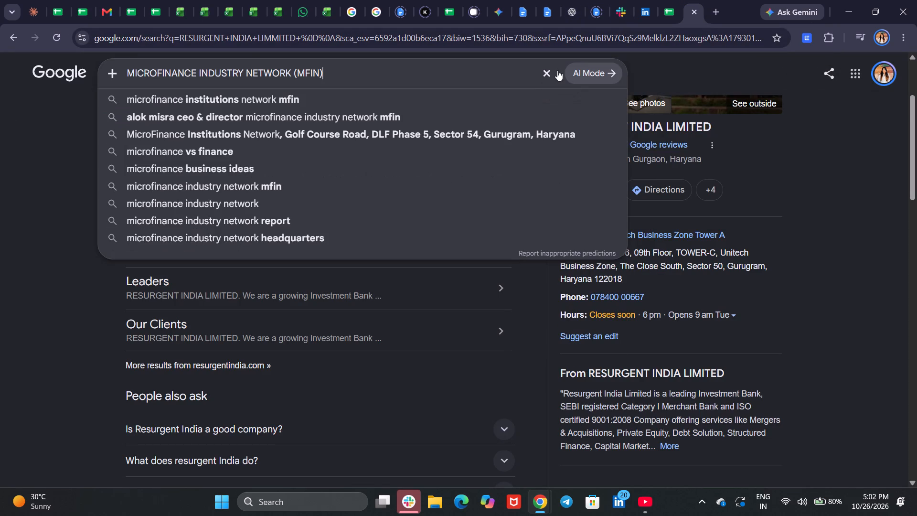
pyautogui.press('Return')
# Copy the share link of the MicroFinance Institutions Network business listing in the Google results.
pyautogui.scroll(-1, 916, 322)
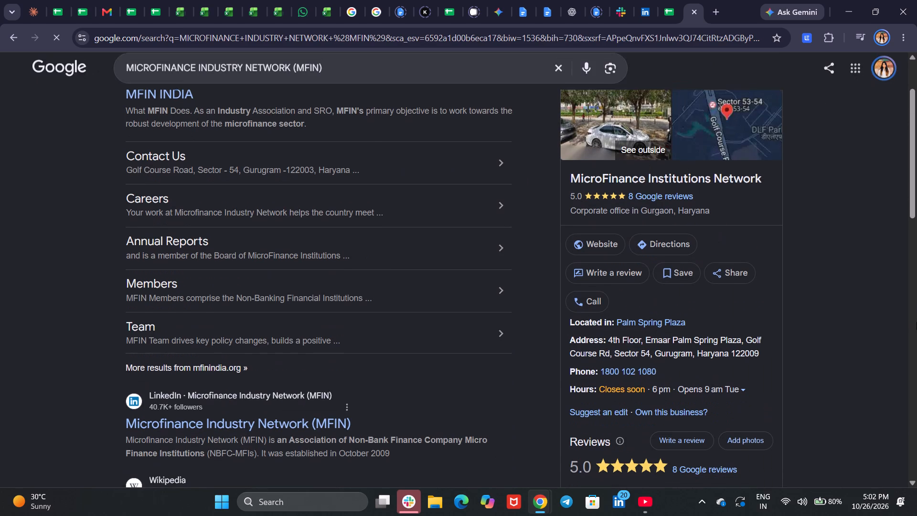
pyautogui.click(720, 268)
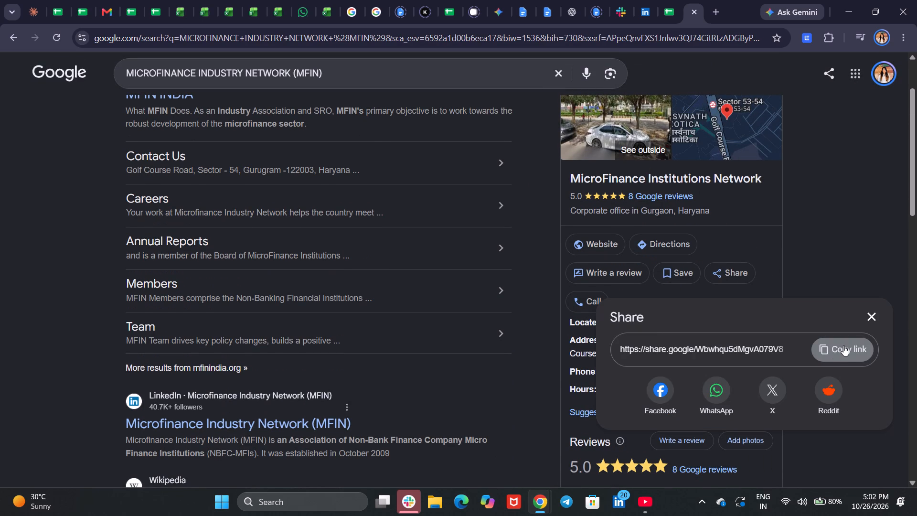
pyautogui.click(843, 344)
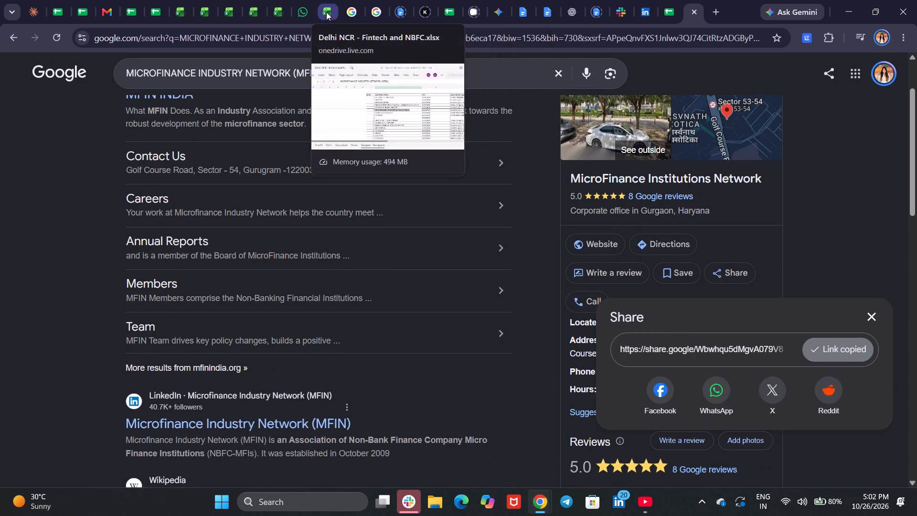
pyautogui.click(326, 12)
pyautogui.hscroll(-4, 684, 250)
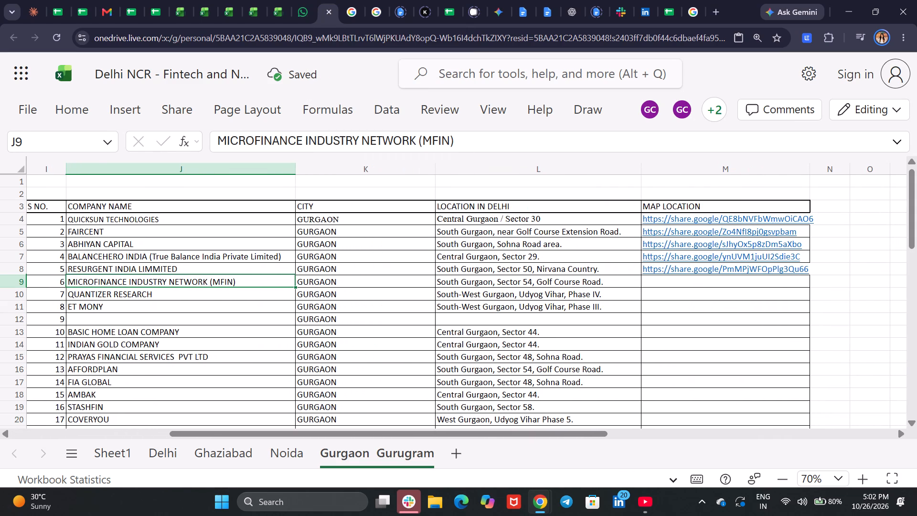
pyautogui.doubleClick(702, 284)
pyautogui.hotkey('ctrl', 'v')
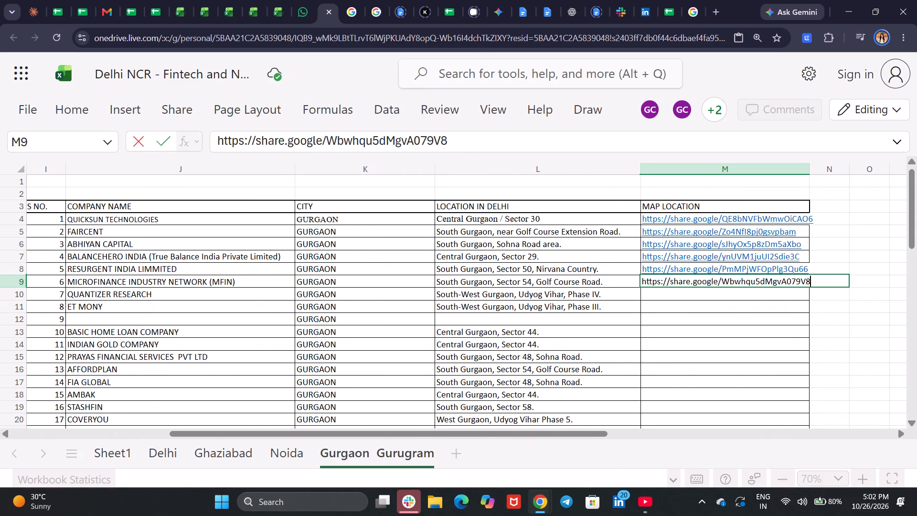
# Copy the company name QUANTIZER RESEARCH from the workbook and search Google for it.
pyautogui.doubleClick(123, 295)
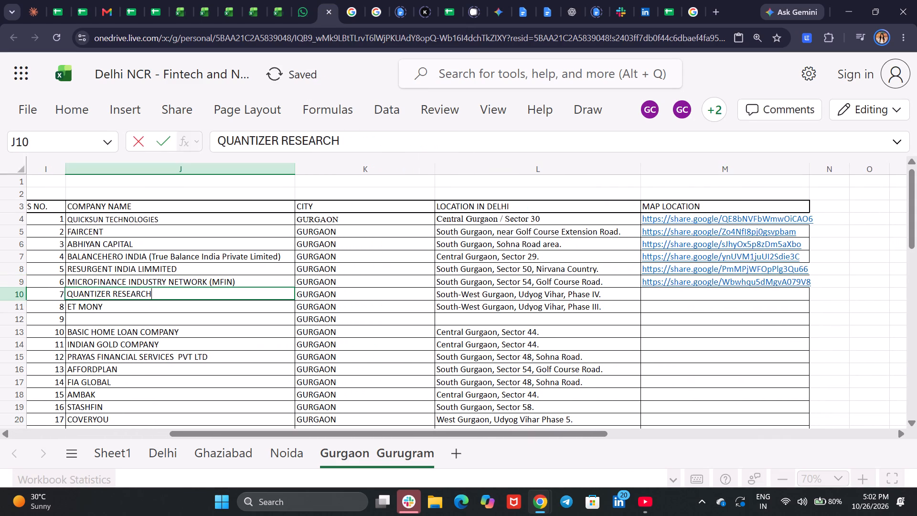
pyautogui.tripleClick(123, 295)
pyautogui.hotkey('ctrl', 'c')
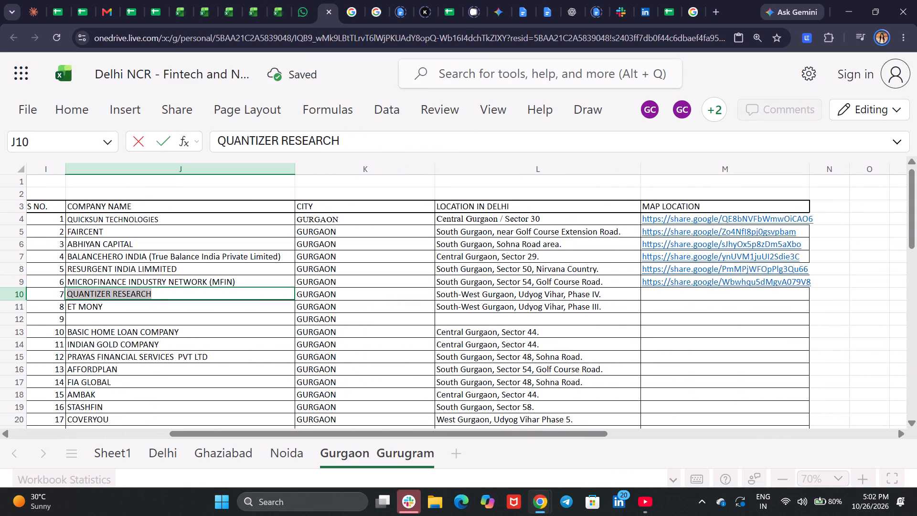
pyautogui.click(694, 11)
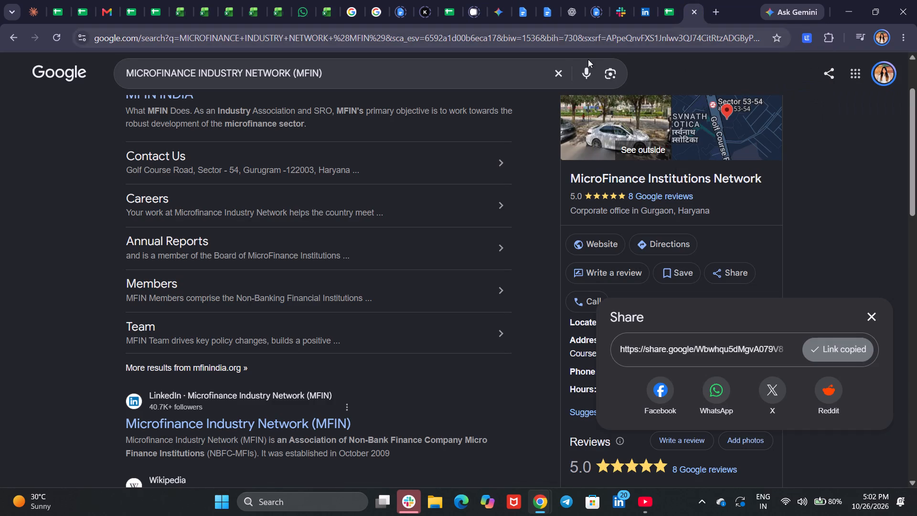
pyautogui.click(565, 69)
pyautogui.hotkey('ctrl', 'v')
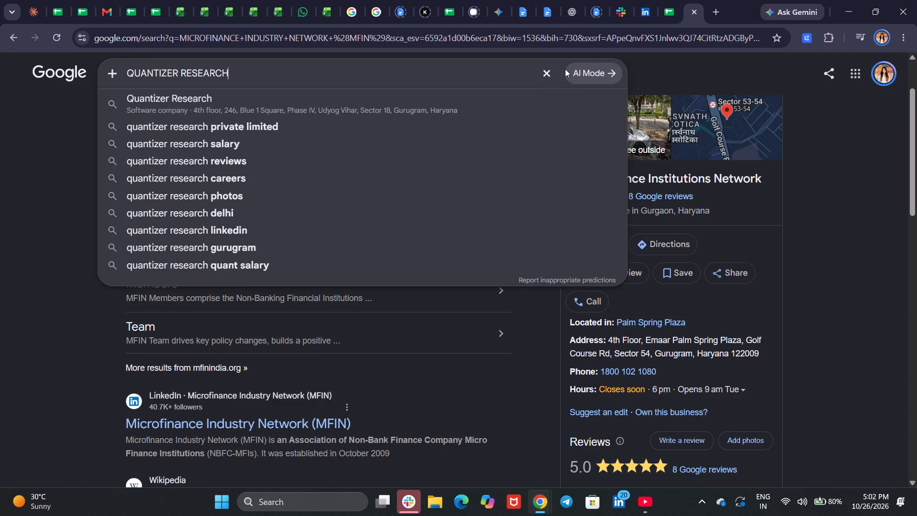
pyautogui.press('Return')
# Copy the share link of the Google results page for QUANTIZER RESEARCH.
pyautogui.scroll(-1, 704, 392)
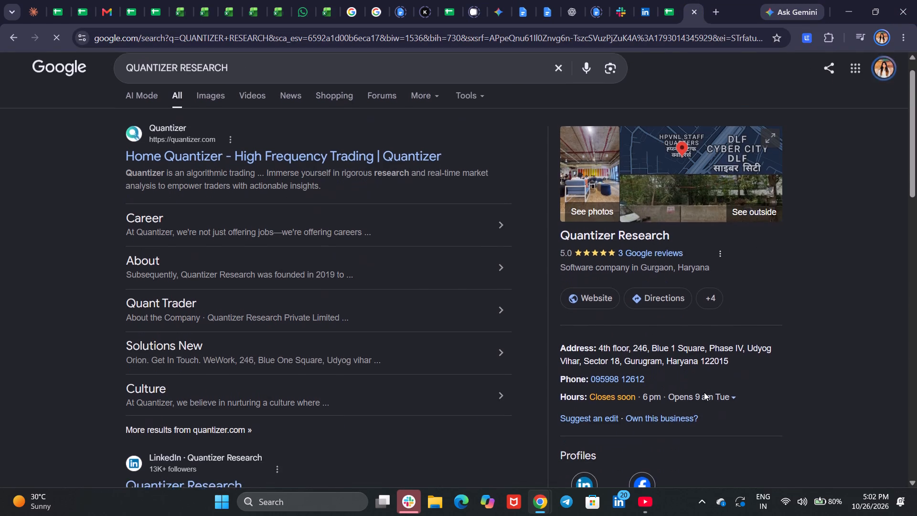
pyautogui.scroll(-2, 704, 392)
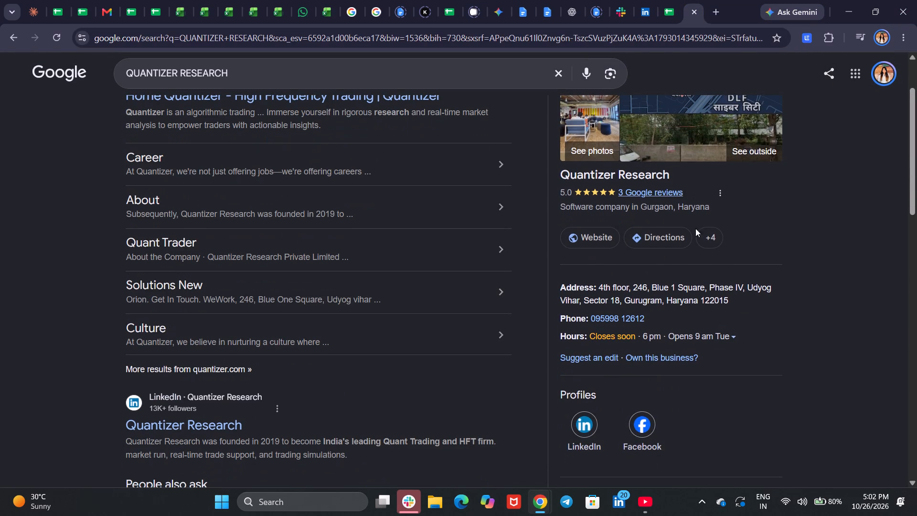
pyautogui.click(834, 74)
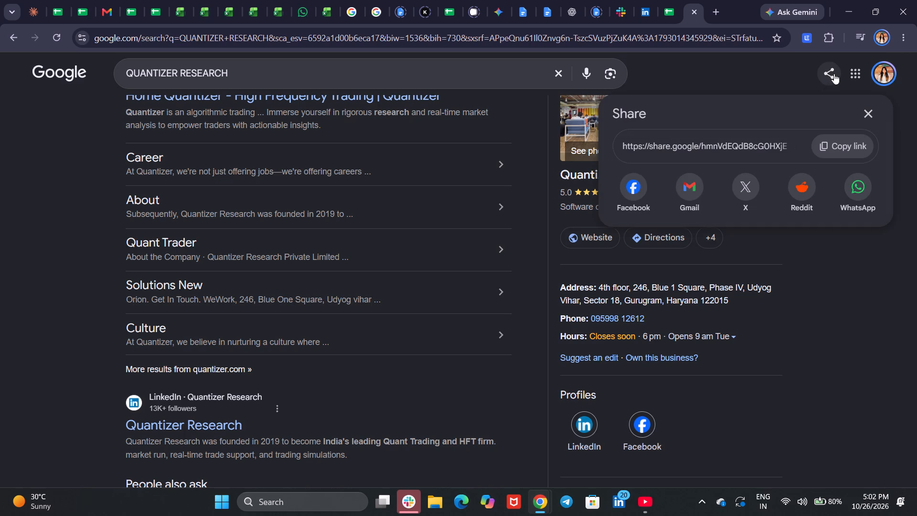
pyautogui.click(827, 142)
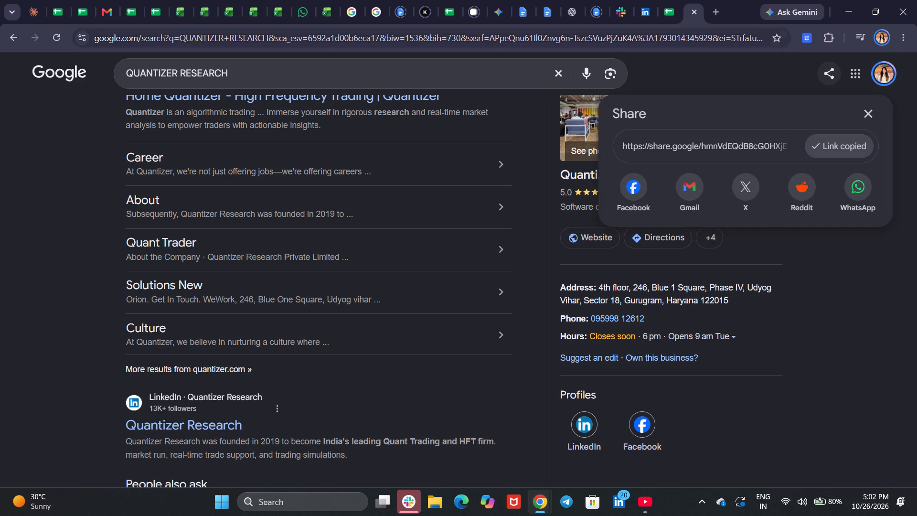
pyautogui.click(331, 7)
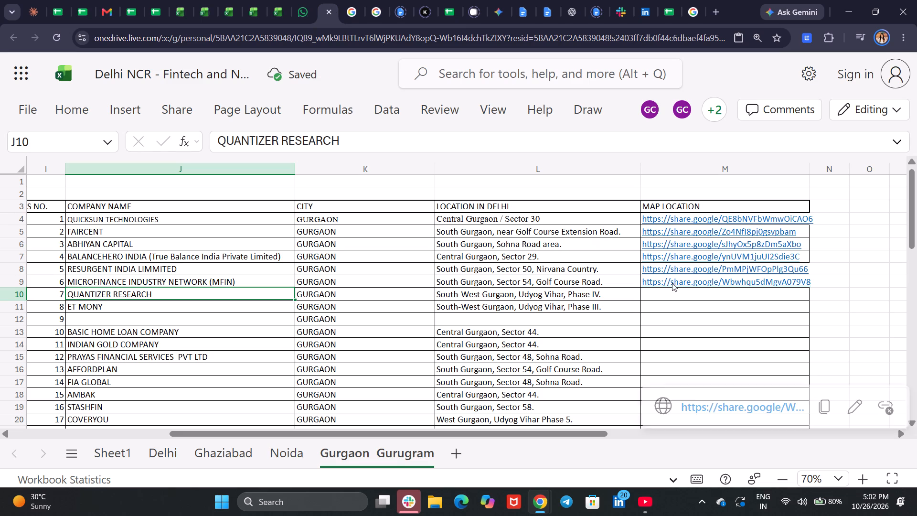
pyautogui.doubleClick(672, 294)
pyautogui.hotkey('ctrl', 'v')
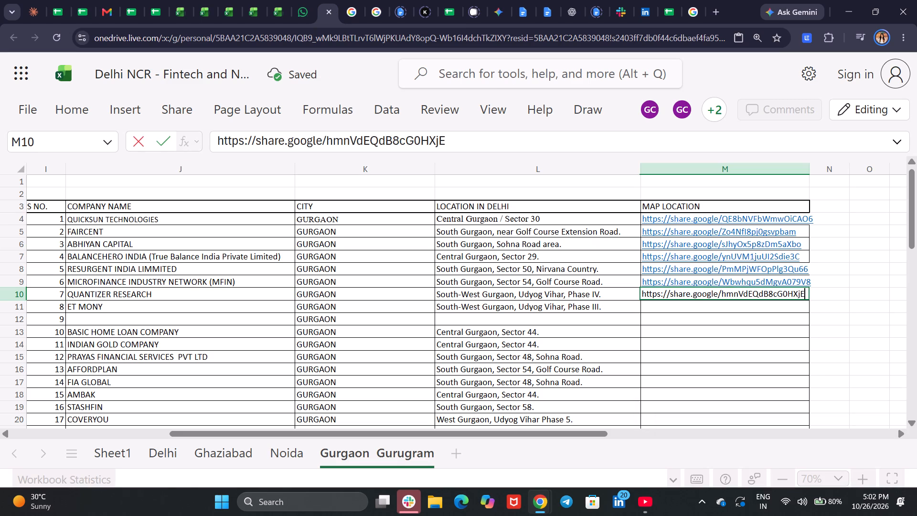
pyautogui.click(672, 313)
pyautogui.click(666, 304)
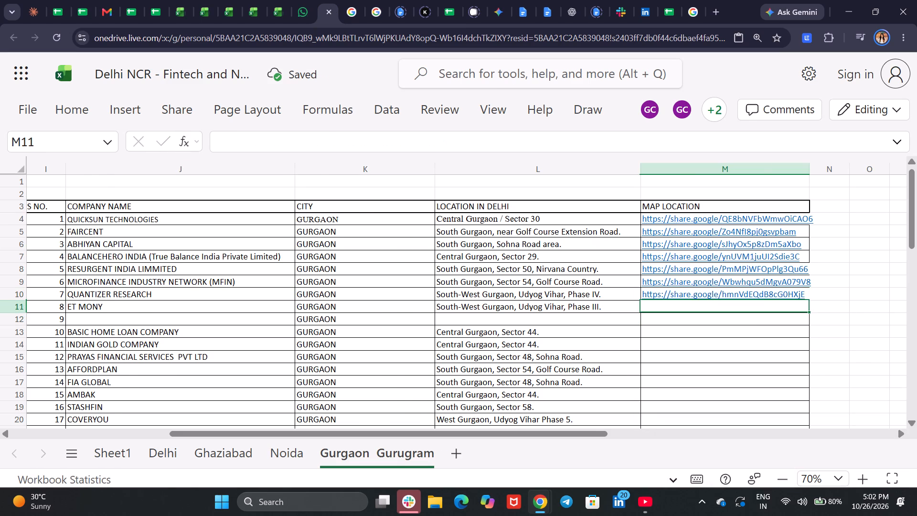
# Copy the company name ET MONY from the workbook and search Google for it.
pyautogui.hscroll(6, 666, 304)
pyautogui.tripleClick(408, 308)
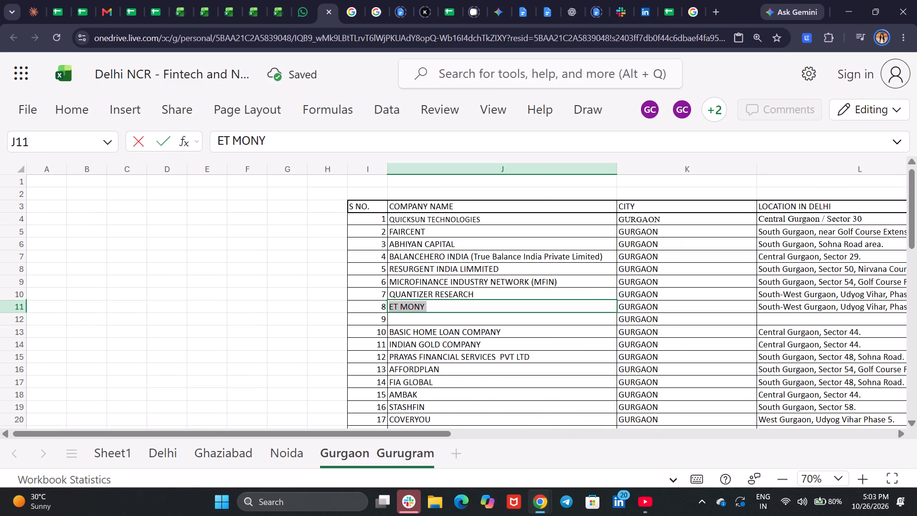
pyautogui.hotkey('ctrl', 'c')
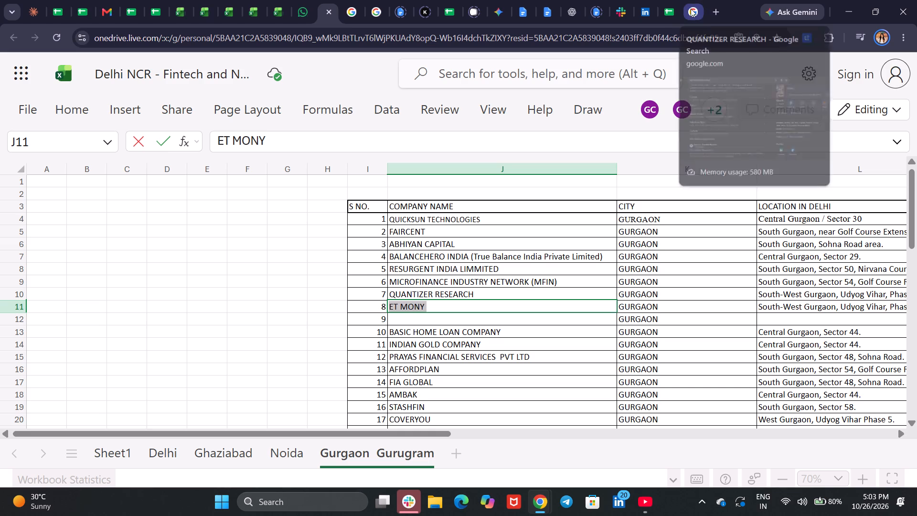
pyautogui.click(691, 9)
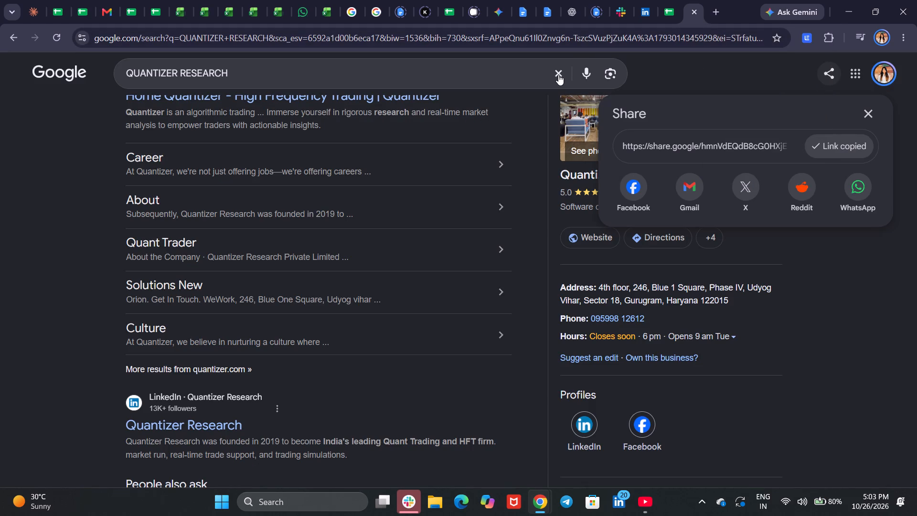
pyautogui.click(558, 75)
pyautogui.hotkey('ctrl', 'v')
pyautogui.click(558, 75)
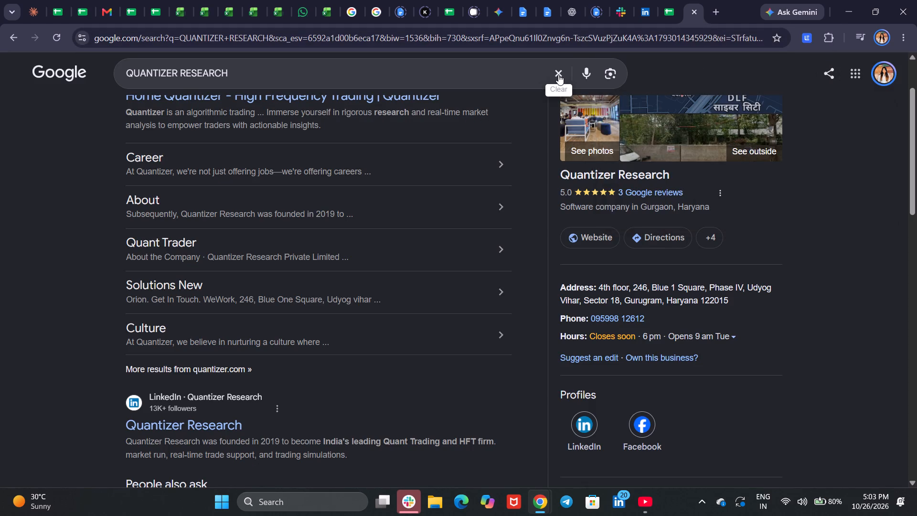
pyautogui.hotkey('ctrl', 'v')
pyautogui.press('Return')
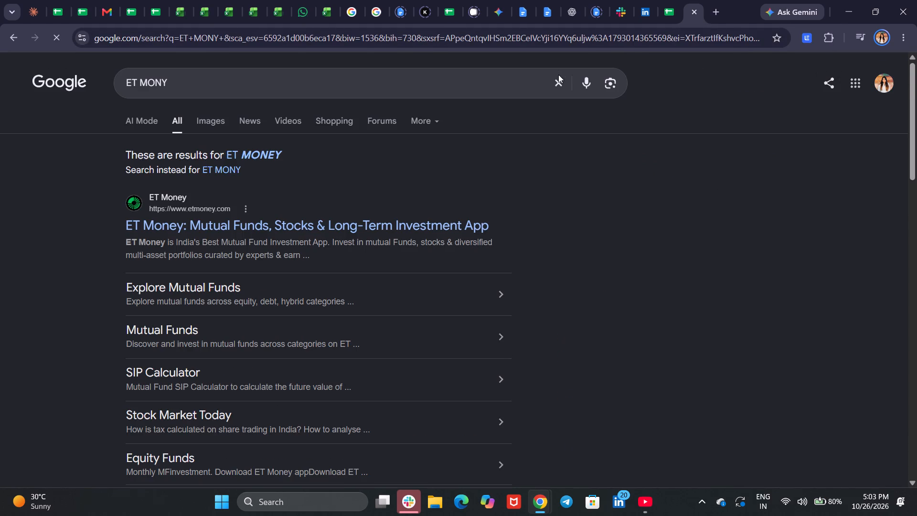
pyautogui.scroll(-4, 650, 223)
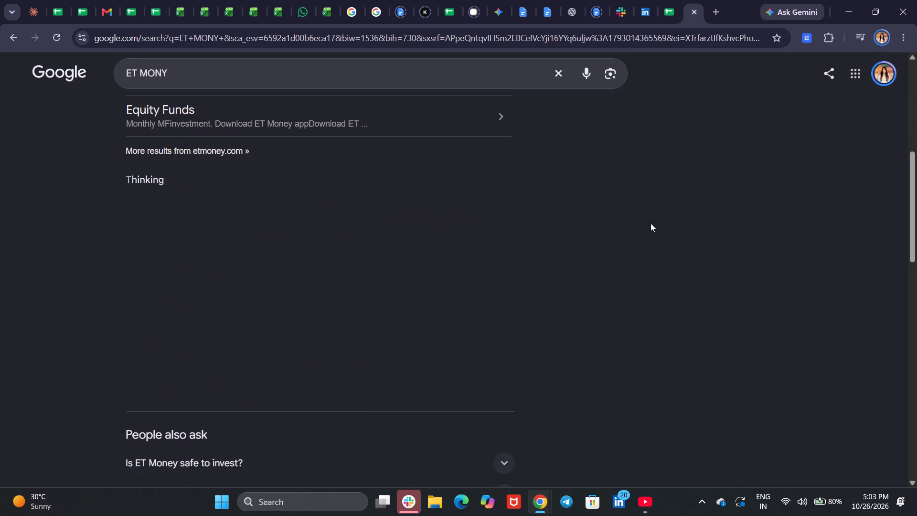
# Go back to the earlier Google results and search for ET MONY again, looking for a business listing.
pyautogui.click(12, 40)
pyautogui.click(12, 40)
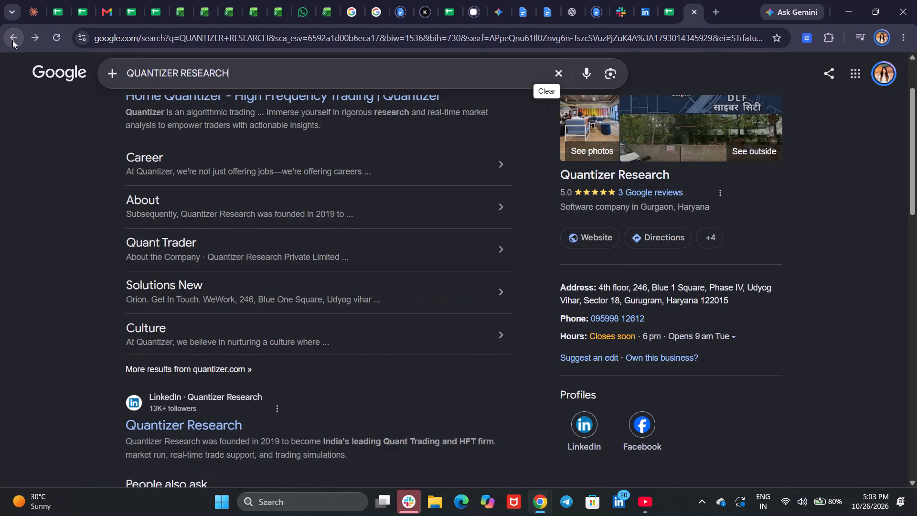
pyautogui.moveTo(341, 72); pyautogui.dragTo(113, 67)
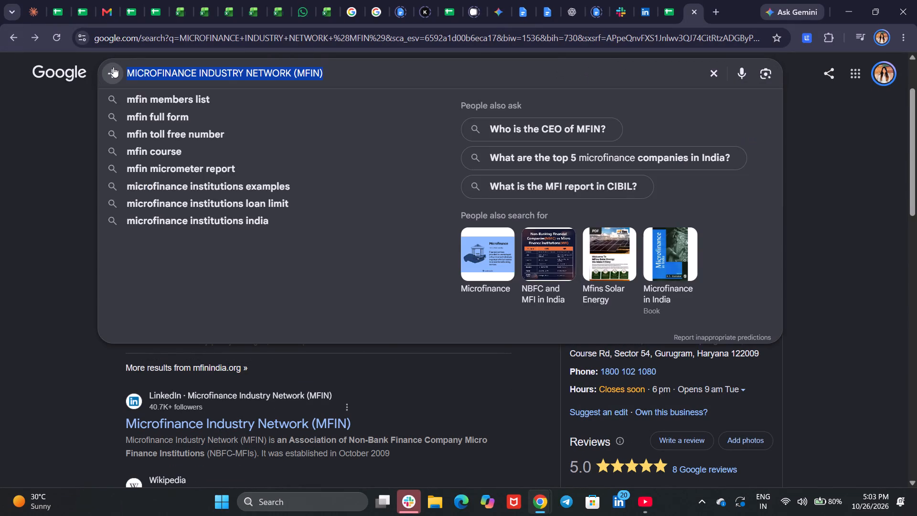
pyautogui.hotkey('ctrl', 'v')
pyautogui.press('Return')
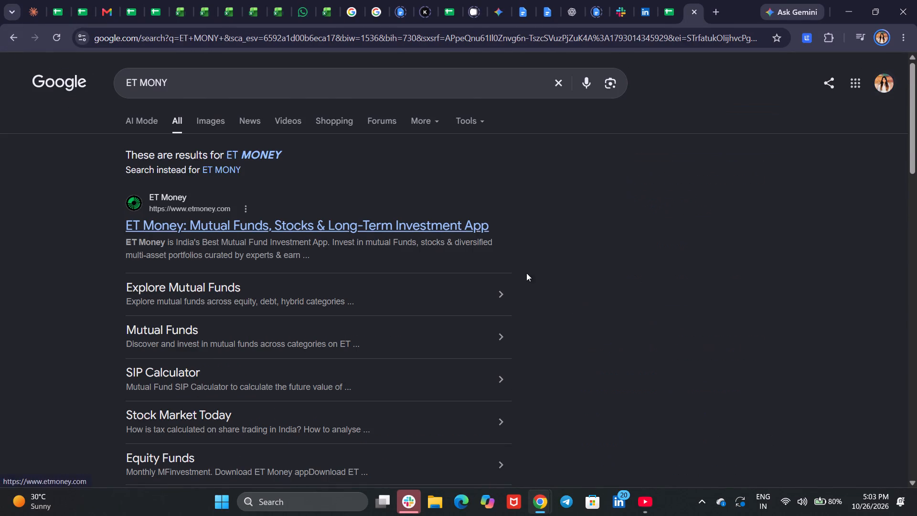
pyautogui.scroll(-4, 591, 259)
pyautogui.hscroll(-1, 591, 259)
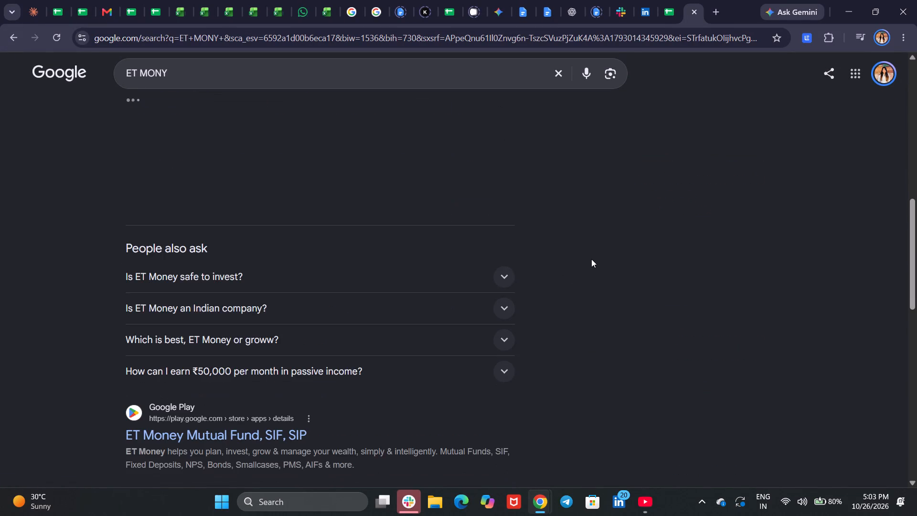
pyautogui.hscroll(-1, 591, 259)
# Refine the Google search to the suggested query "et money location".
pyautogui.click(298, 74)
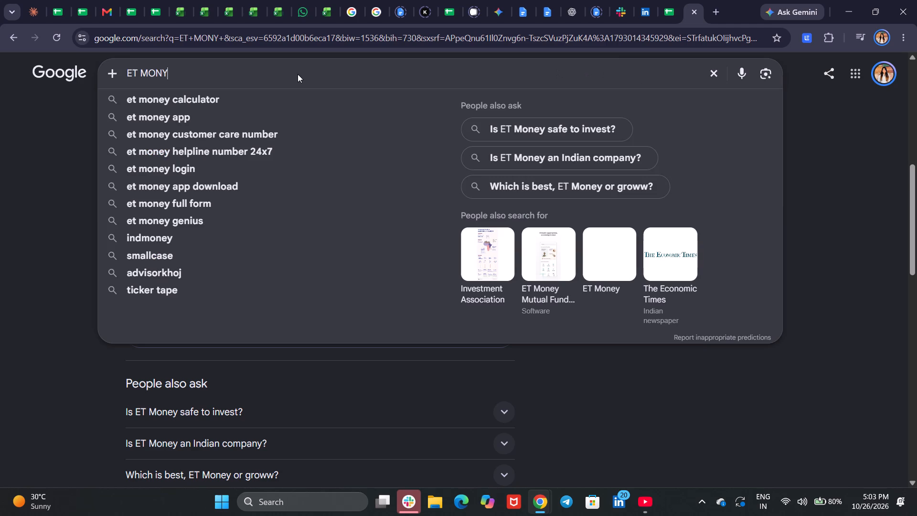
pyautogui.press('space')
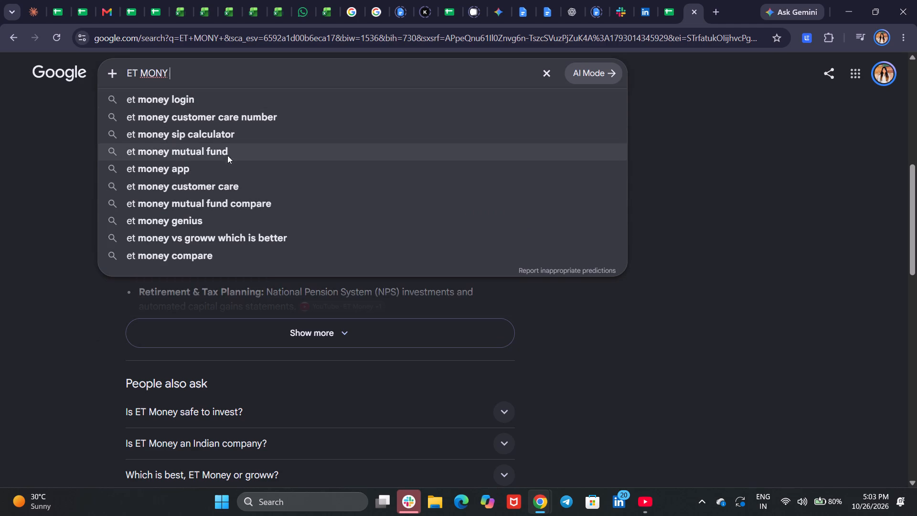
pyautogui.write('LO')
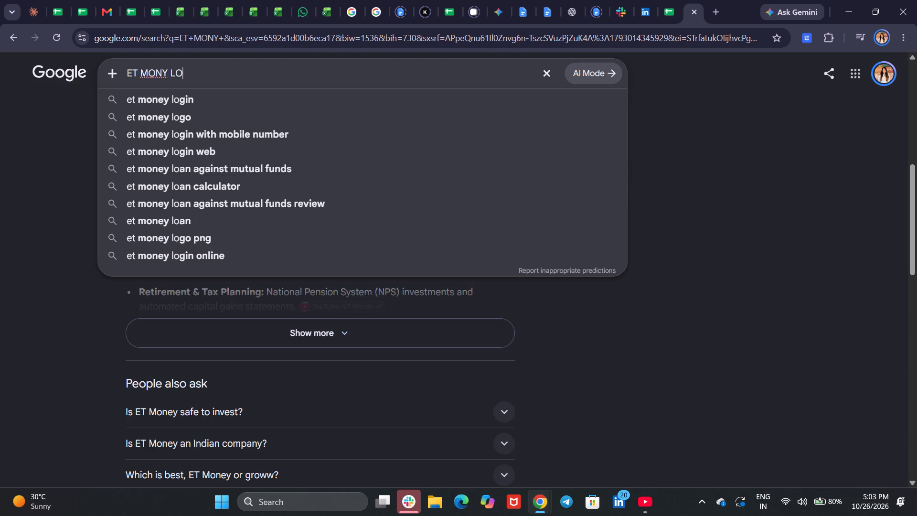
pyautogui.press('c')
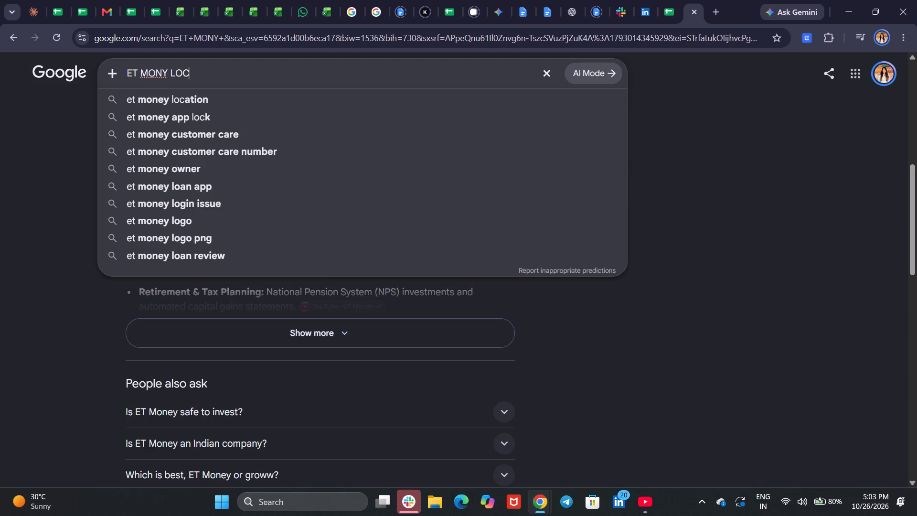
pyautogui.click(280, 93)
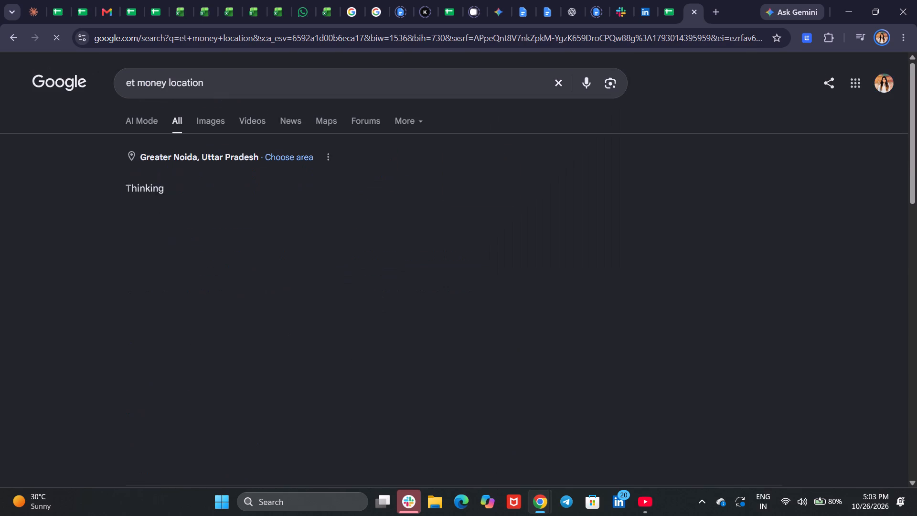
# Copy the share link of the ET Money corporate office listing in the Google results.
pyautogui.scroll(-3, 470, 226)
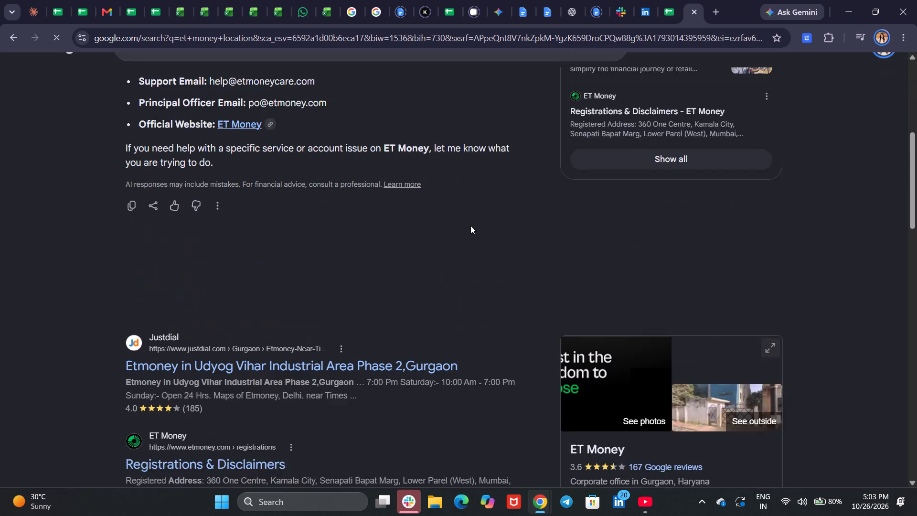
pyautogui.scroll(-2, 470, 226)
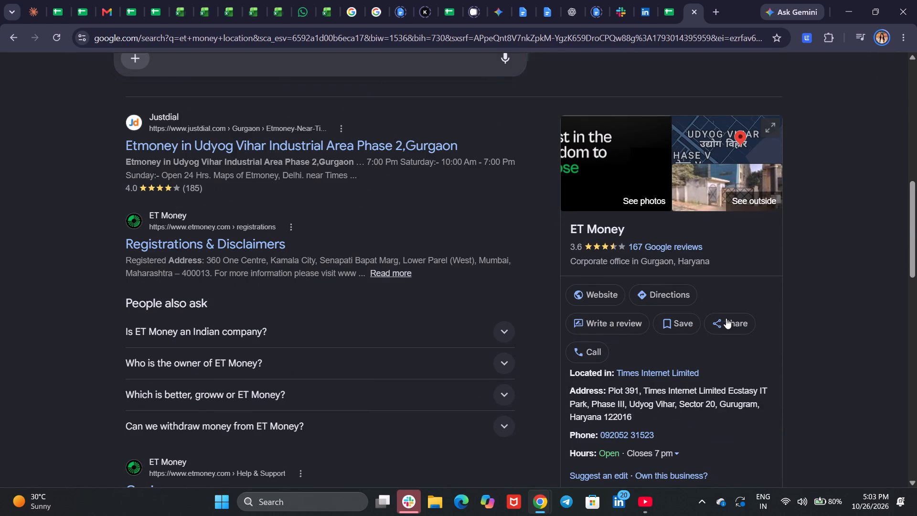
pyautogui.click(731, 316)
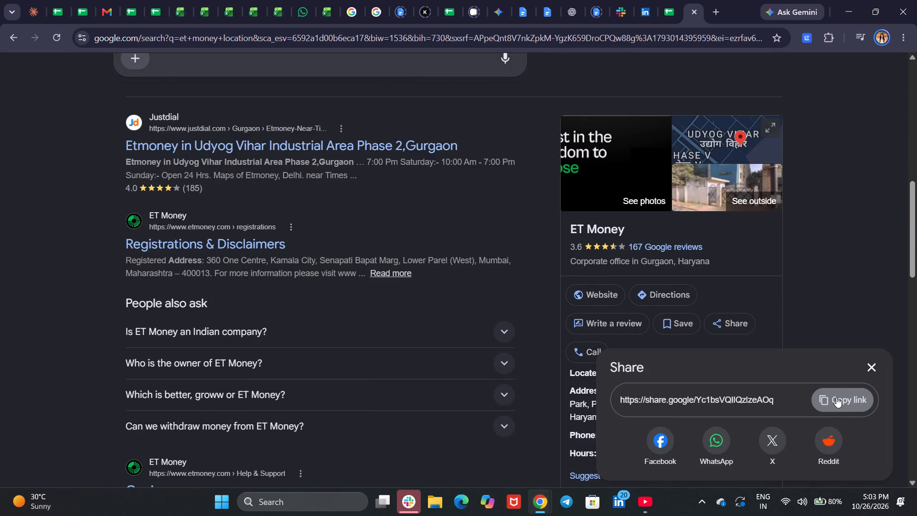
pyautogui.click(836, 397)
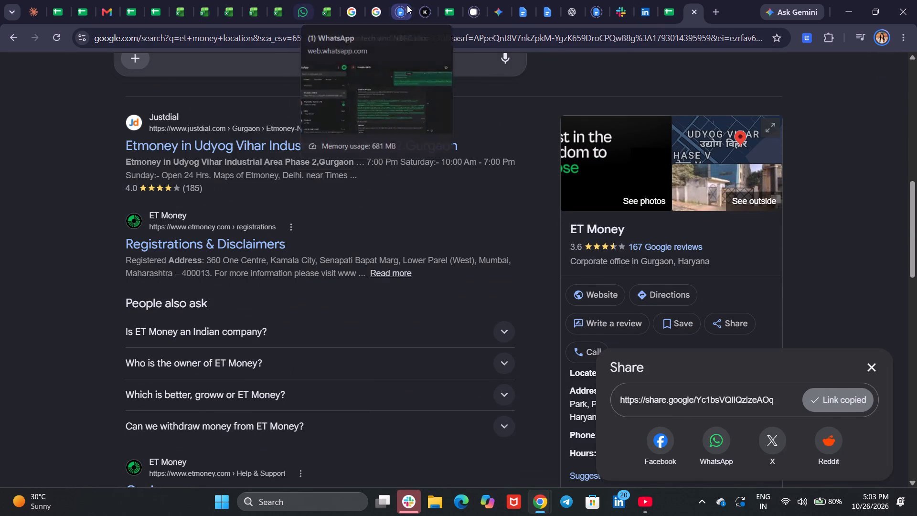
pyautogui.click(333, 1)
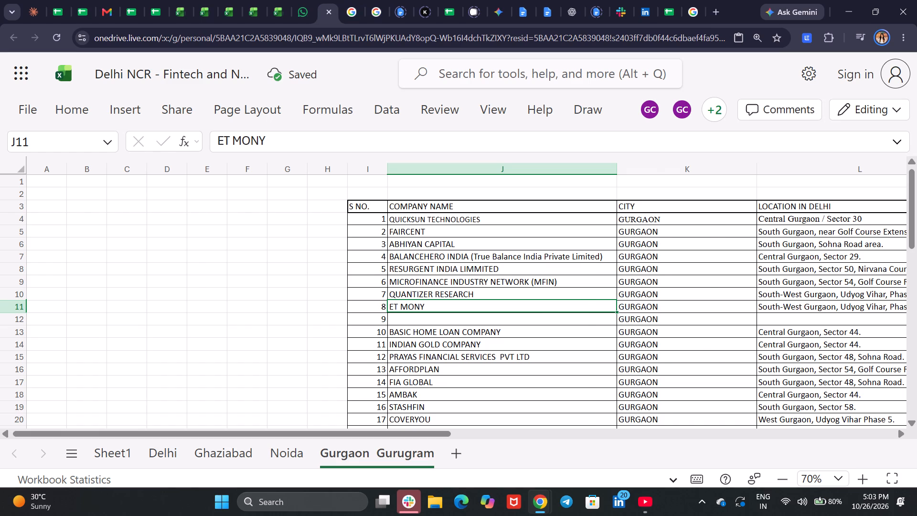
pyautogui.hscroll(-4, 595, 261)
pyautogui.doubleClick(656, 307)
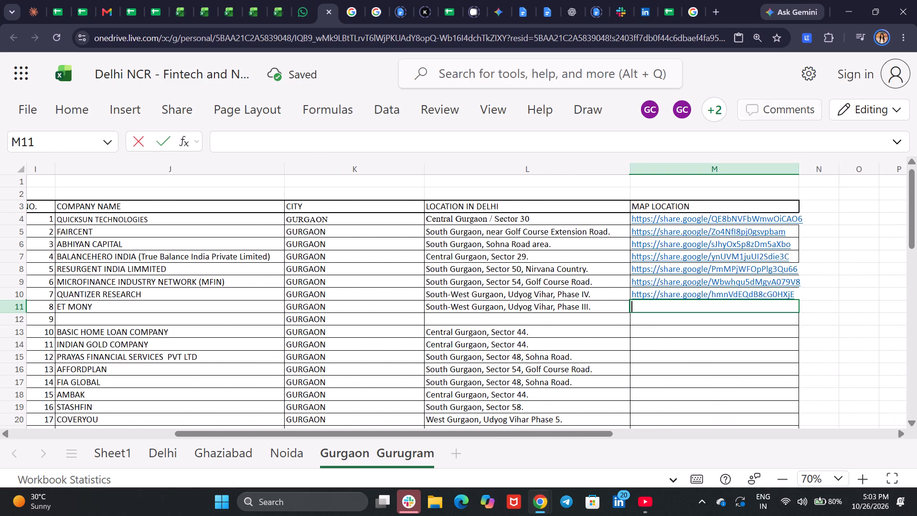
pyautogui.hotkey('ctrl', 'v')
pyautogui.click(658, 332)
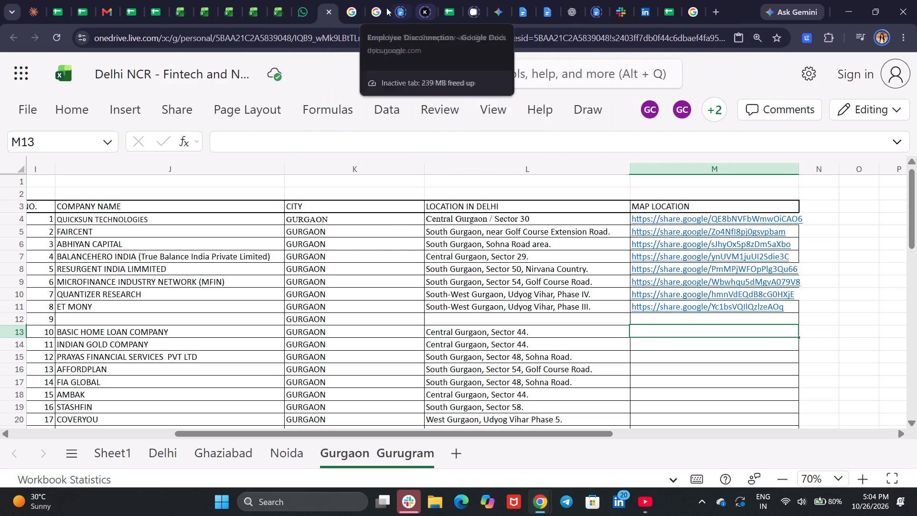
# Switch to YouTube, play the Sharda Sinha "Kelwa Ke Paat Par" lyrical video past its ad, and minimize the window.
pyautogui.click(638, 501)
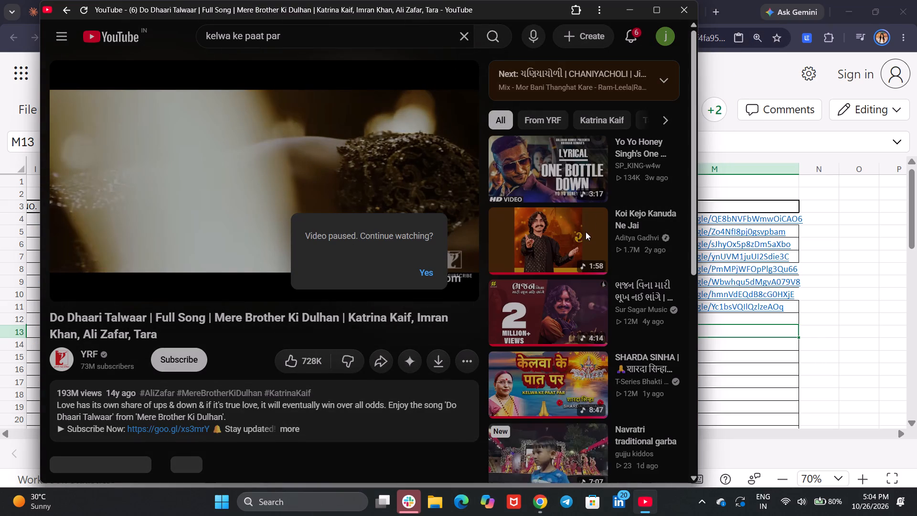
pyautogui.scroll(-1, 586, 232)
pyautogui.click(576, 282)
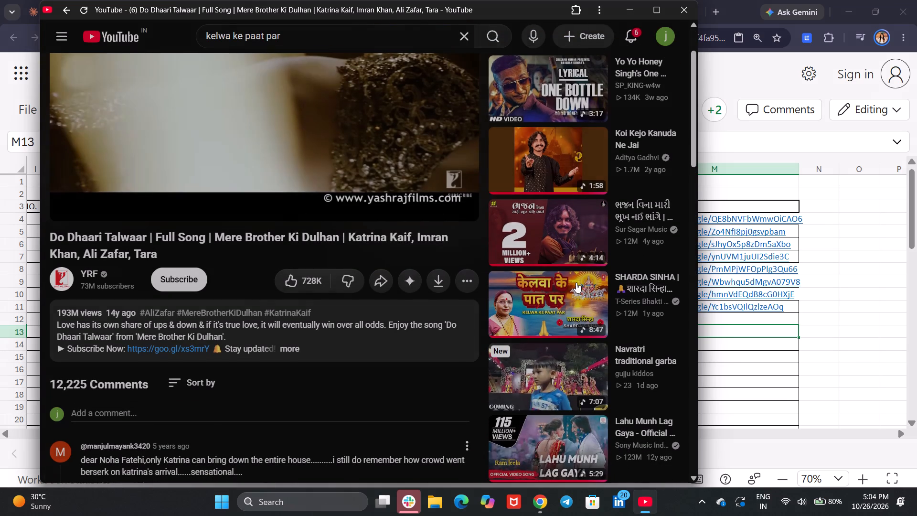
pyautogui.click(576, 282)
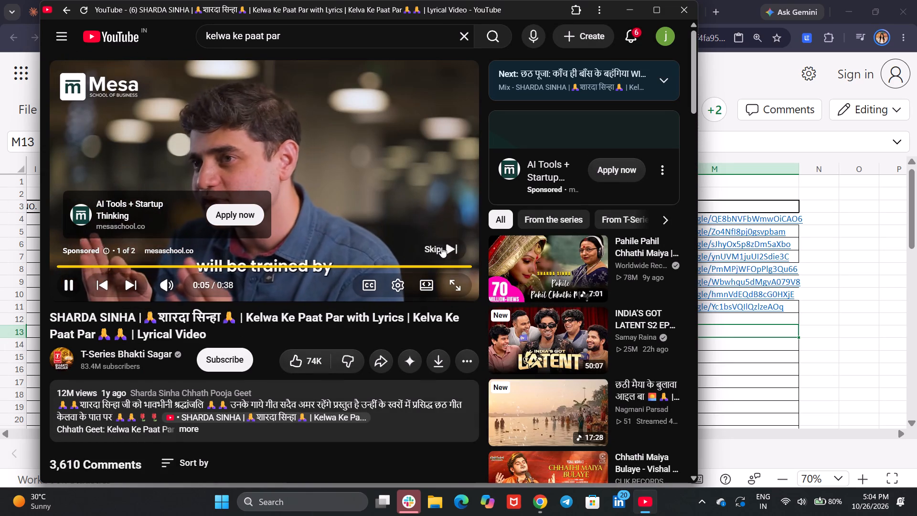
pyautogui.click(439, 247)
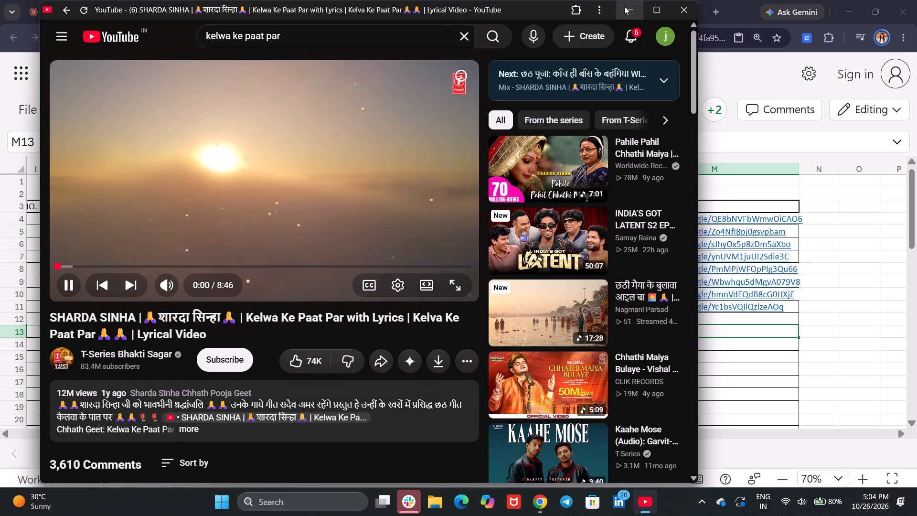
pyautogui.click(624, 6)
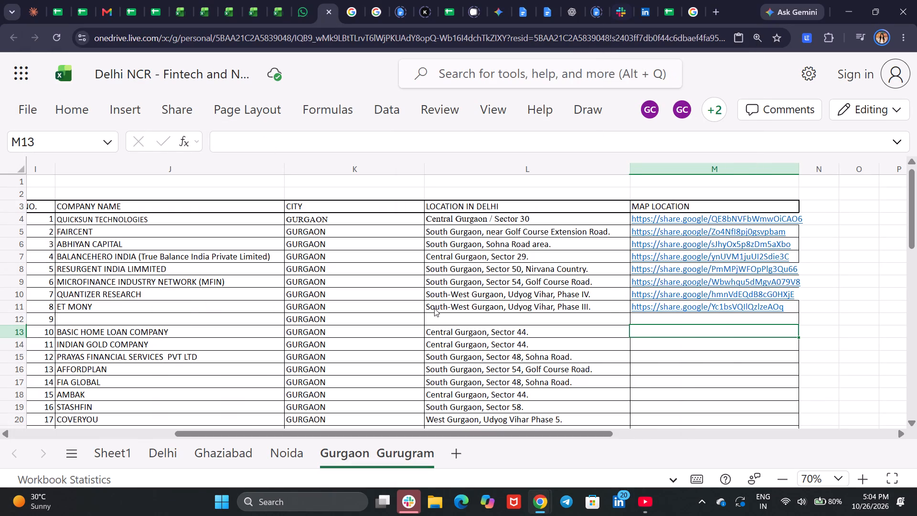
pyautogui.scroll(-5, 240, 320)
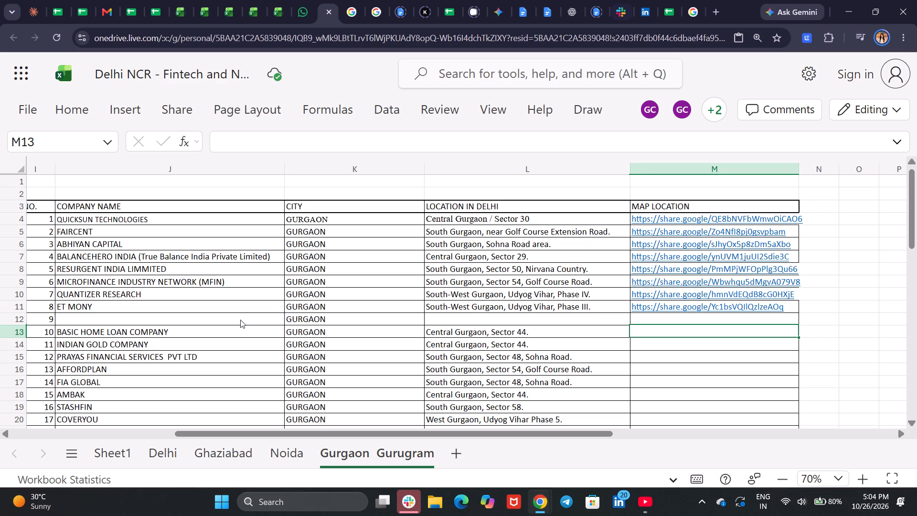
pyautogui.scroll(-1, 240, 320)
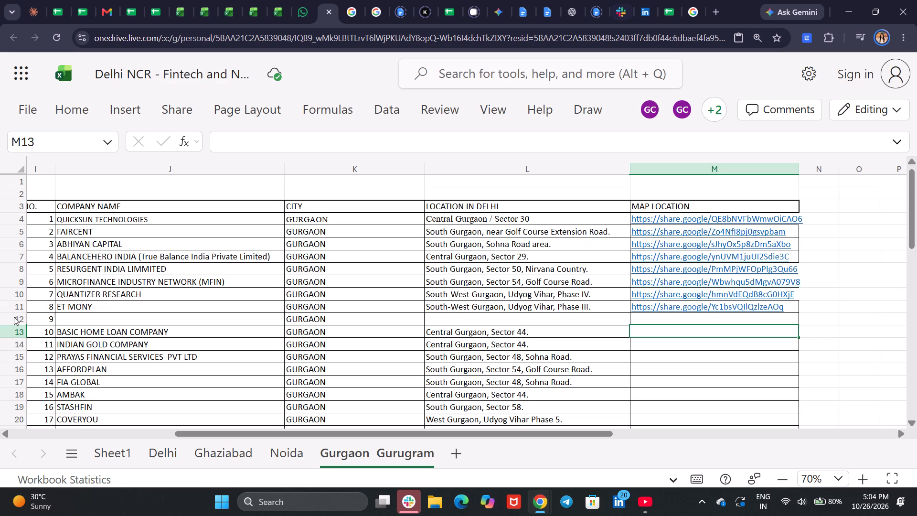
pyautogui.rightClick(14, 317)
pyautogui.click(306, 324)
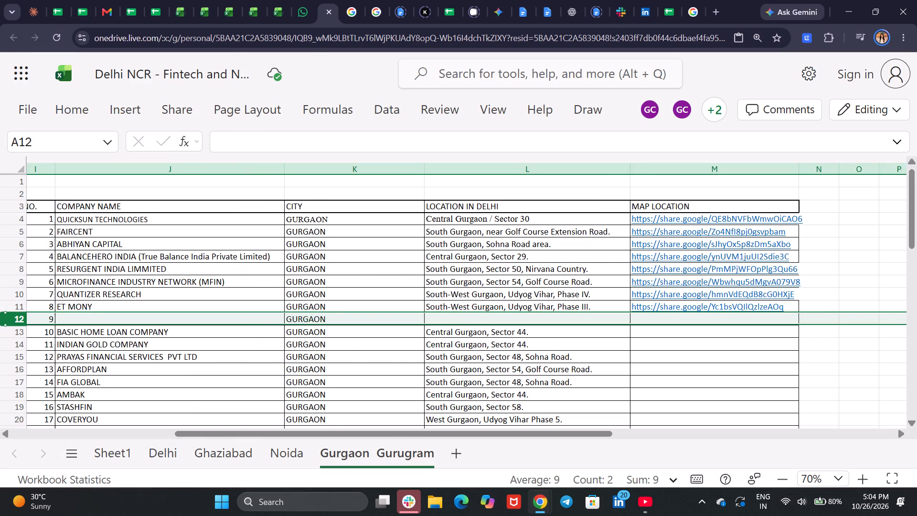
# Copy GoKwik's company name, city and location from row 61 into the empty serial number 9 entry in row 12.
pyautogui.scroll(-7, 306, 324)
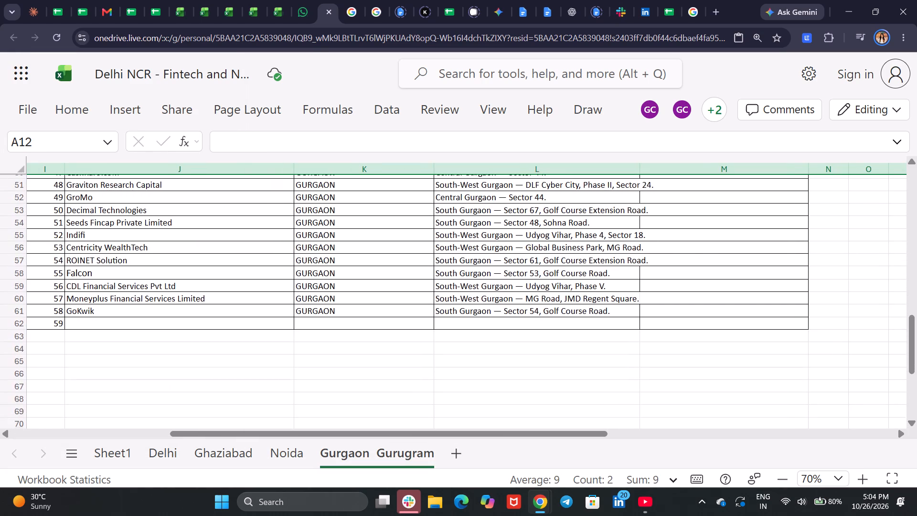
pyautogui.scroll(-1, 306, 324)
pyautogui.tripleClick(102, 310)
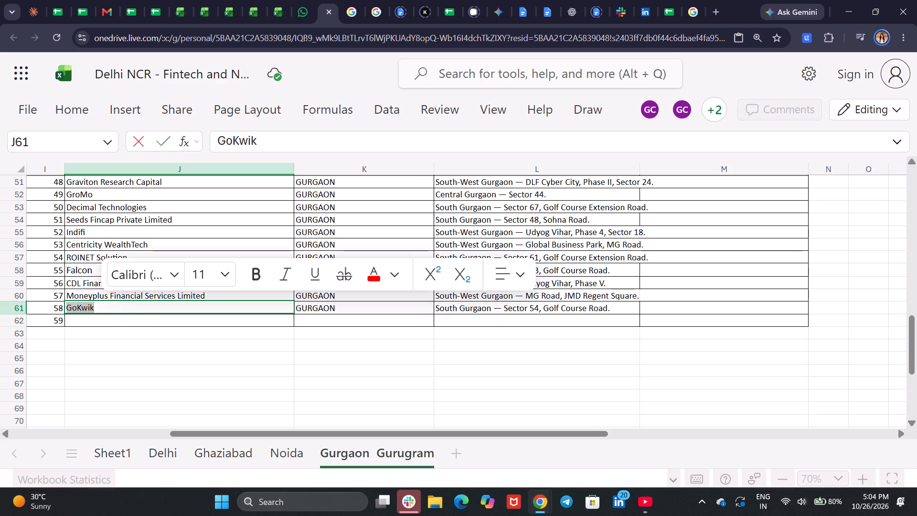
pyautogui.hotkey('ctrl', 'c')
pyautogui.click(108, 307)
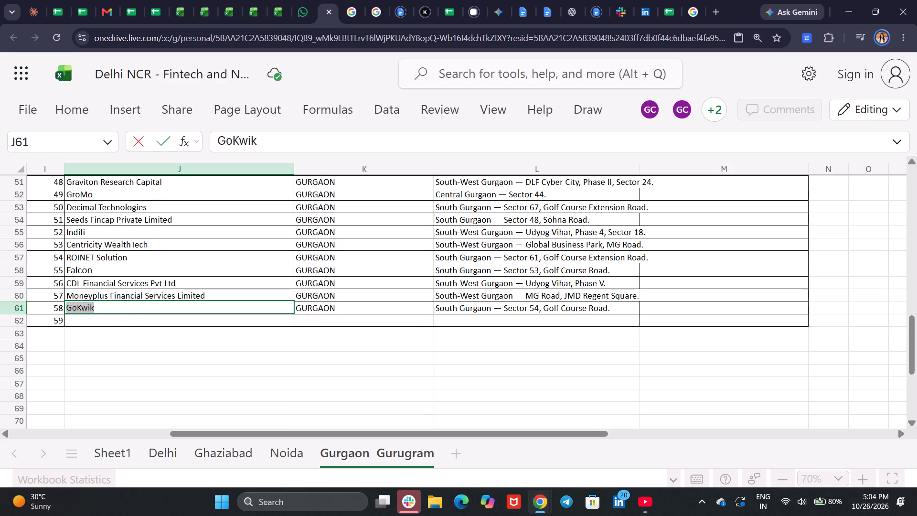
pyautogui.click(57, 309)
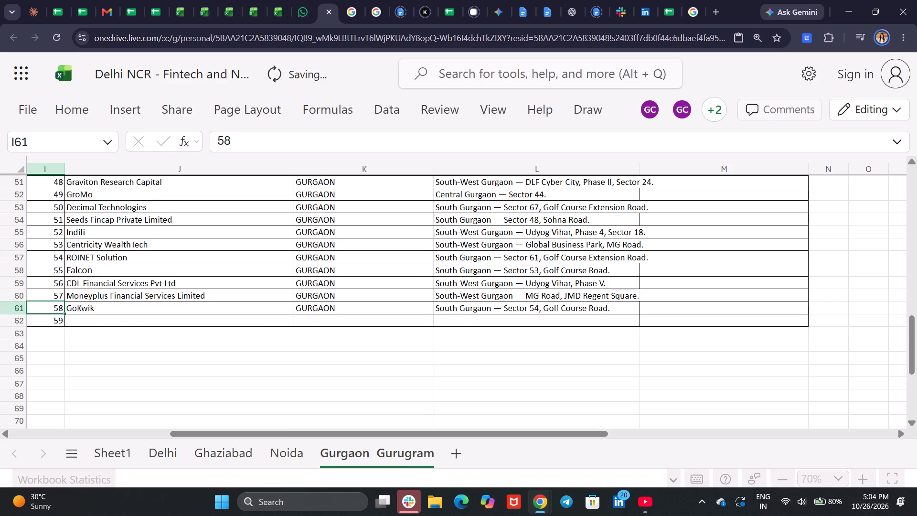
pyautogui.moveTo(87, 308); pyautogui.dragTo(547, 306)
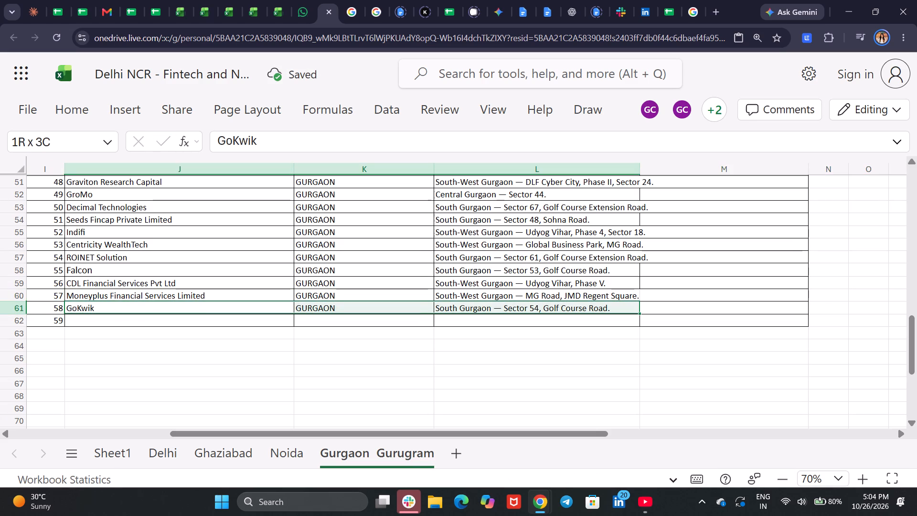
pyautogui.moveTo(547, 306); pyautogui.dragTo(571, 307)
pyautogui.hotkey('ctrl', 'c')
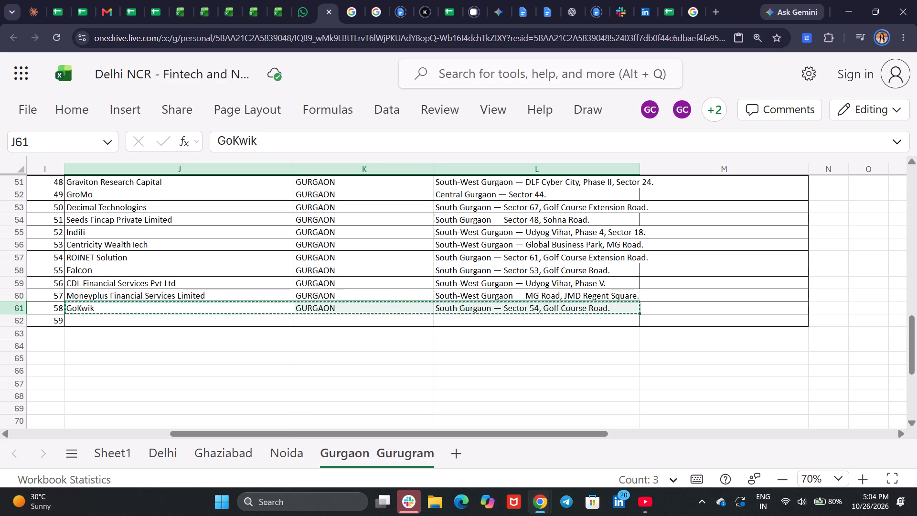
pyautogui.scroll(9, 474, 312)
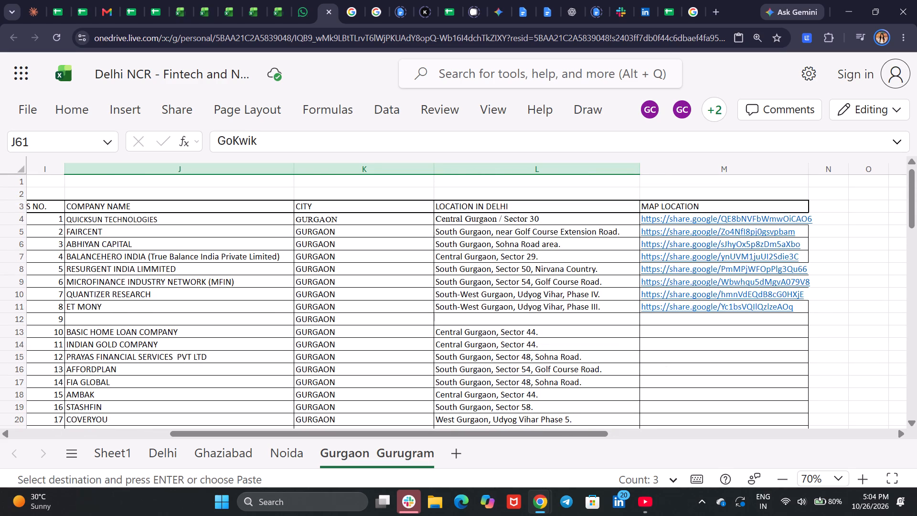
pyautogui.moveTo(241, 321); pyautogui.dragTo(521, 320)
pyautogui.hotkey('ctrl', 'v')
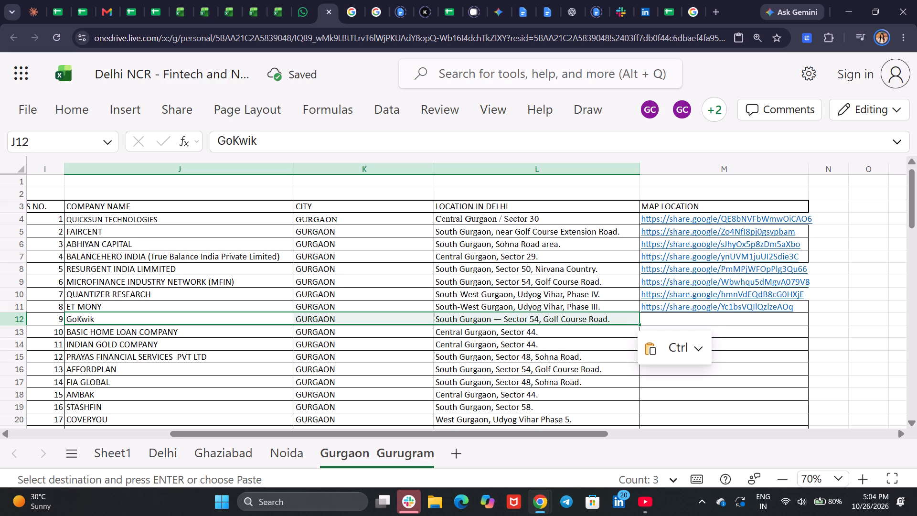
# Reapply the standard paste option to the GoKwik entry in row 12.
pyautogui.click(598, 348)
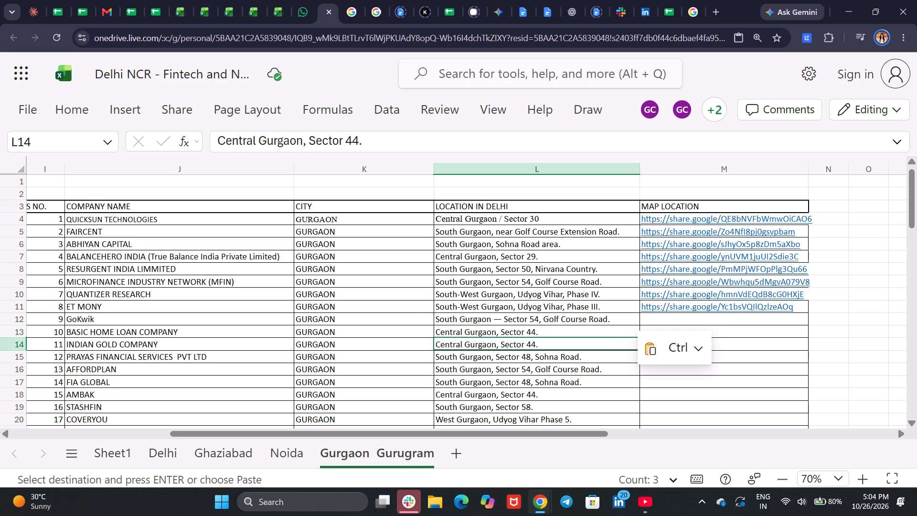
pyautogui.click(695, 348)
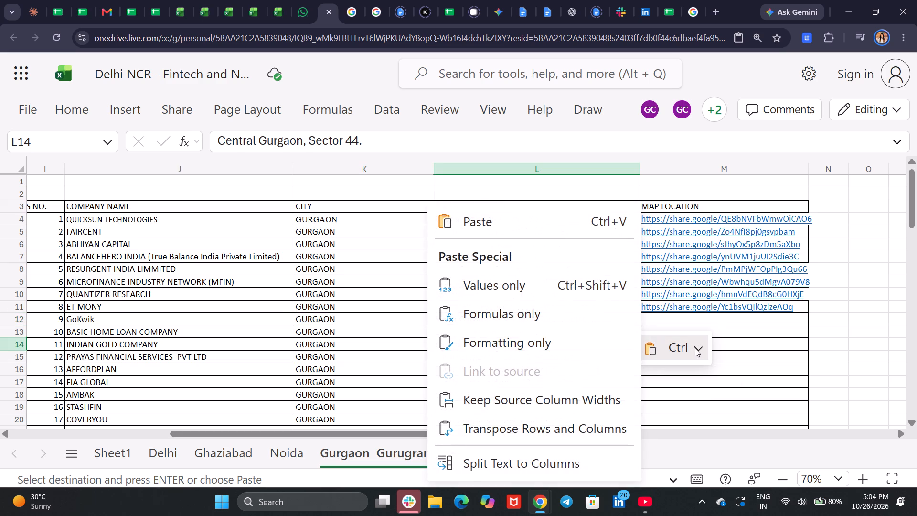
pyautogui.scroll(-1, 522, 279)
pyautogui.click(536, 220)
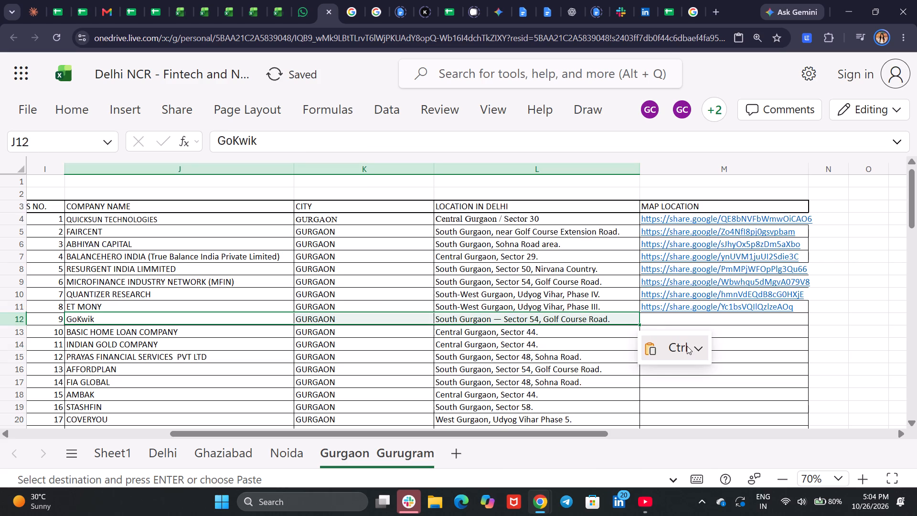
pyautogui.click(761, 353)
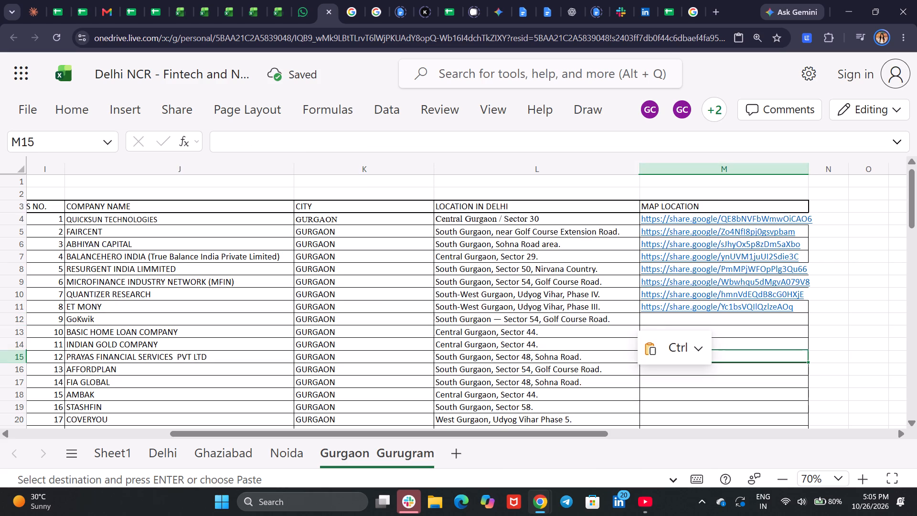
# Copy the company name GoKwik from row 12 and search Google for it in place of the ET Money query.
pyautogui.doubleClick(705, 316)
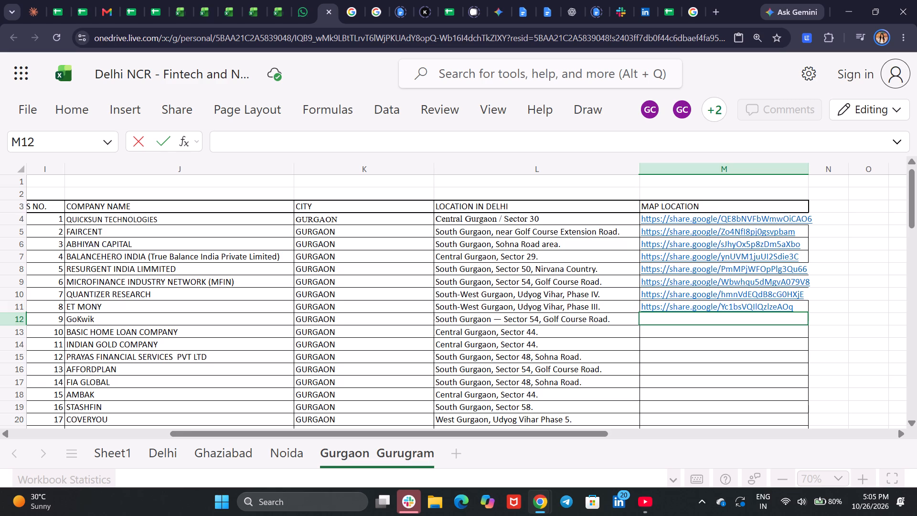
pyautogui.tripleClick(86, 321)
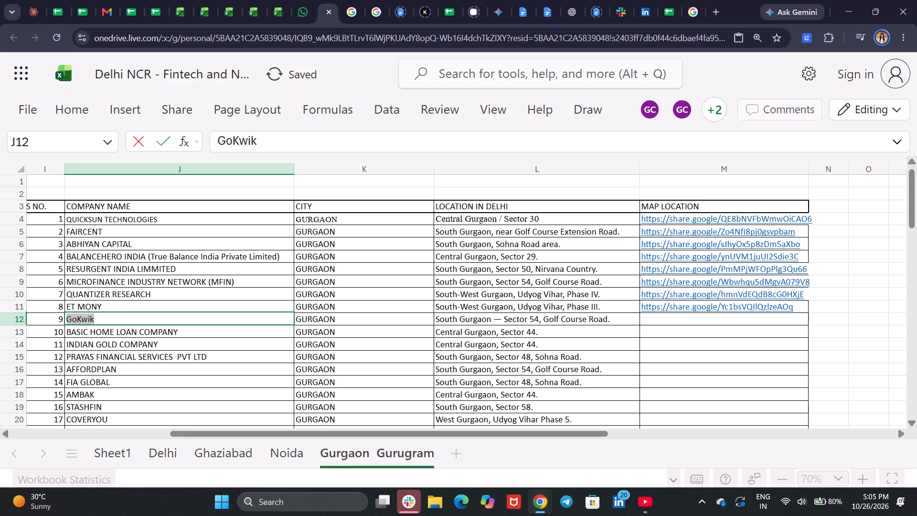
pyautogui.hotkey('ctrl', 'c')
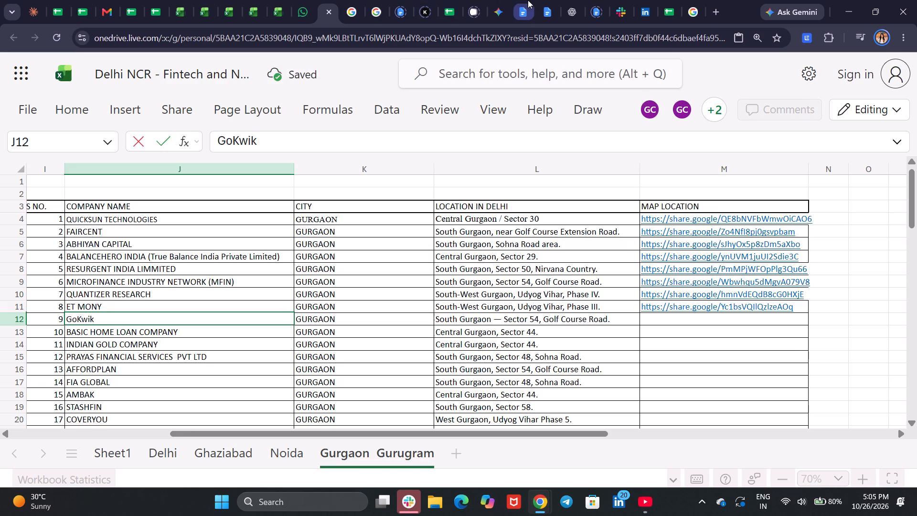
pyautogui.click(692, 4)
pyautogui.scroll(3, 291, 168)
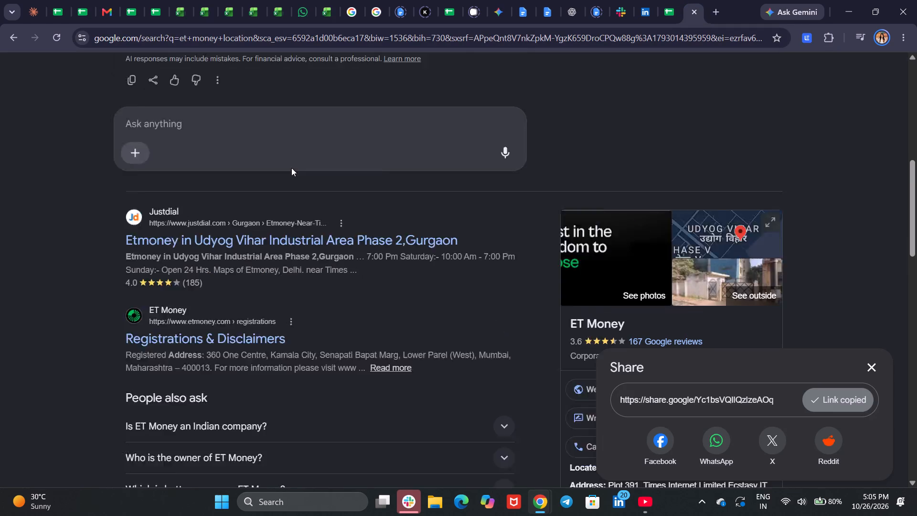
pyautogui.scroll(10, 291, 168)
pyautogui.moveTo(289, 87); pyautogui.dragTo(71, 88)
pyautogui.hotkey('ctrl', 'v')
pyautogui.press('Return')
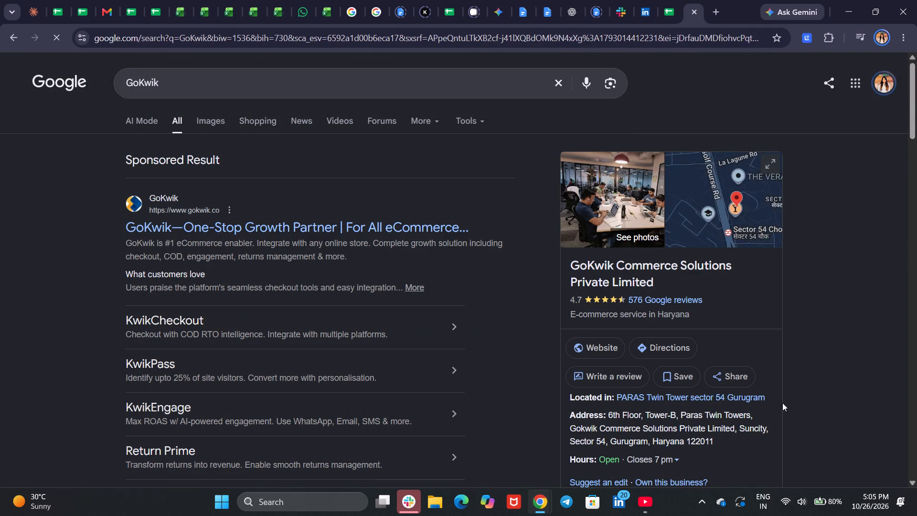
pyautogui.click(738, 370)
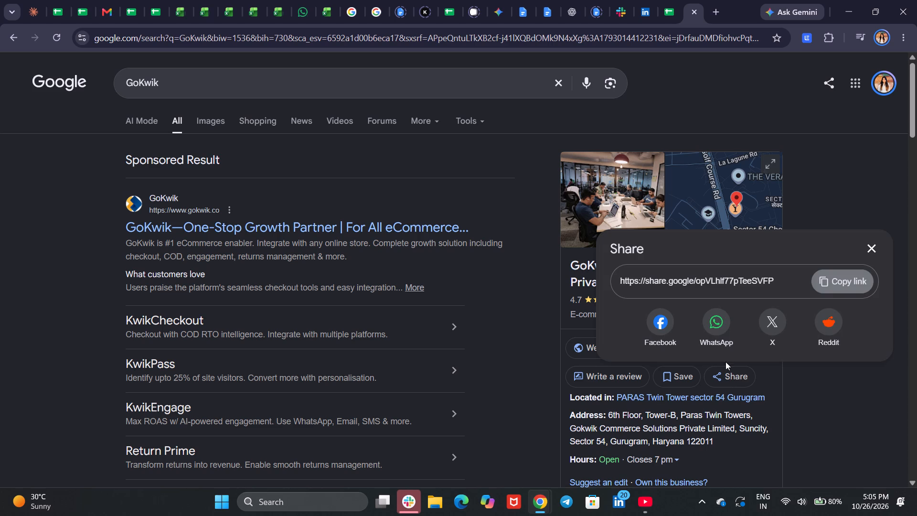
pyautogui.click(846, 282)
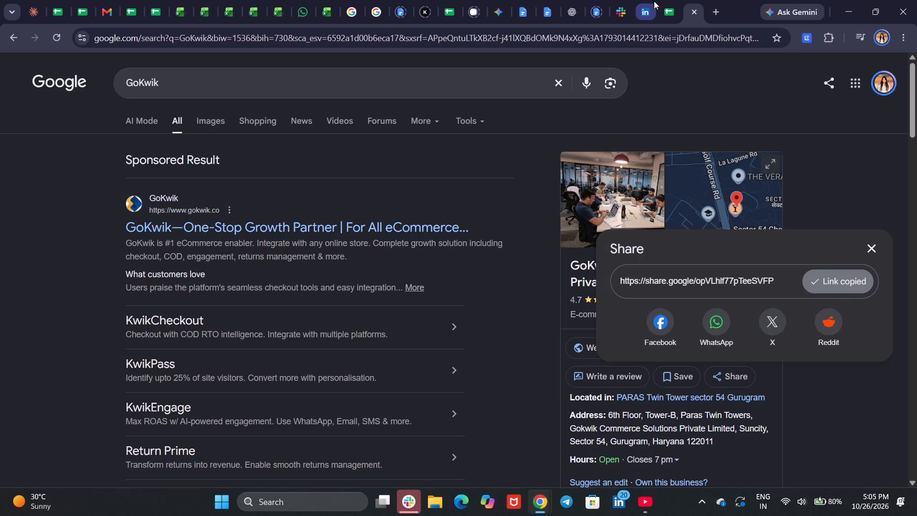
pyautogui.click(324, 7)
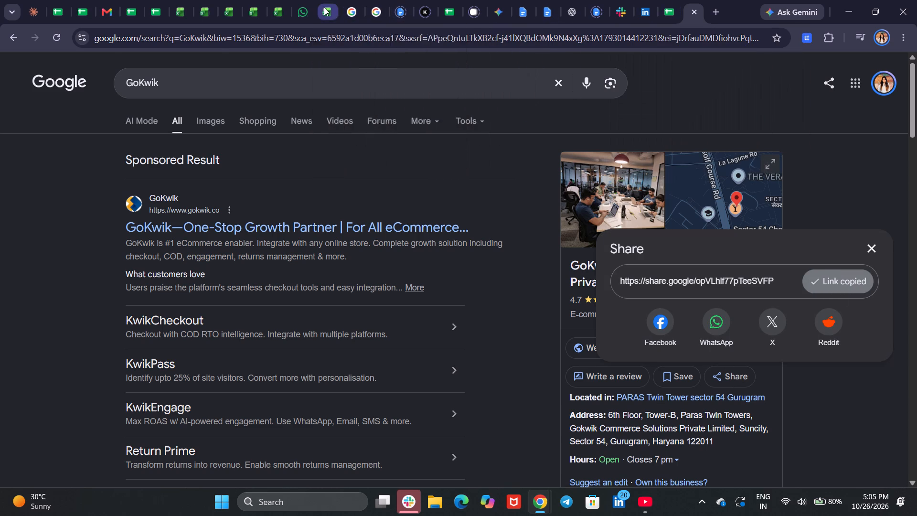
pyautogui.click(725, 318)
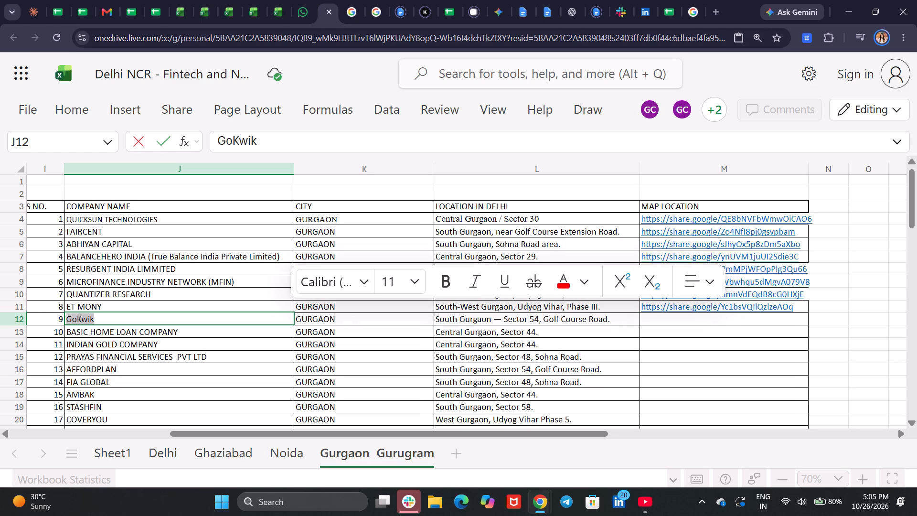
pyautogui.doubleClick(725, 318)
pyautogui.hotkey('ctrl', 'v')
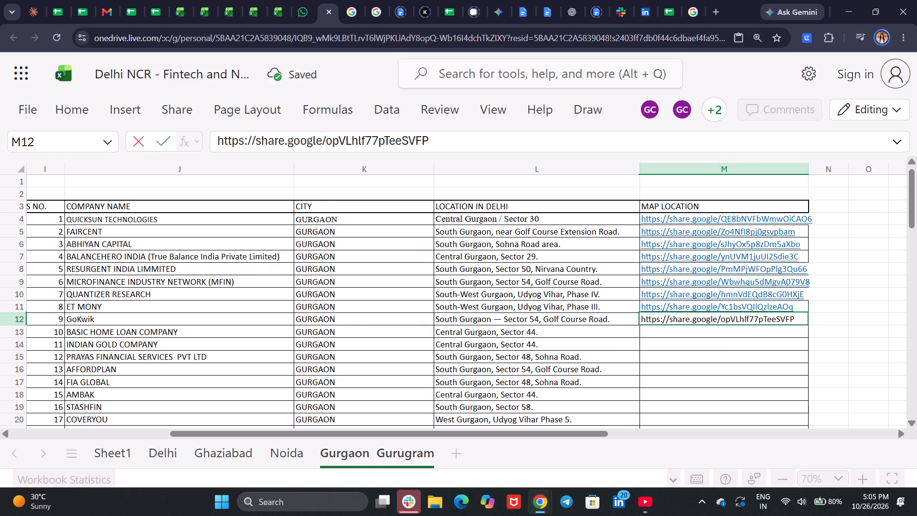
pyautogui.click(688, 334)
# Copy the company name BASIC HOME LOAN COMPANY from row 13 and search Google for it in place of the GoKwik query.
pyautogui.hscroll(5, 688, 334)
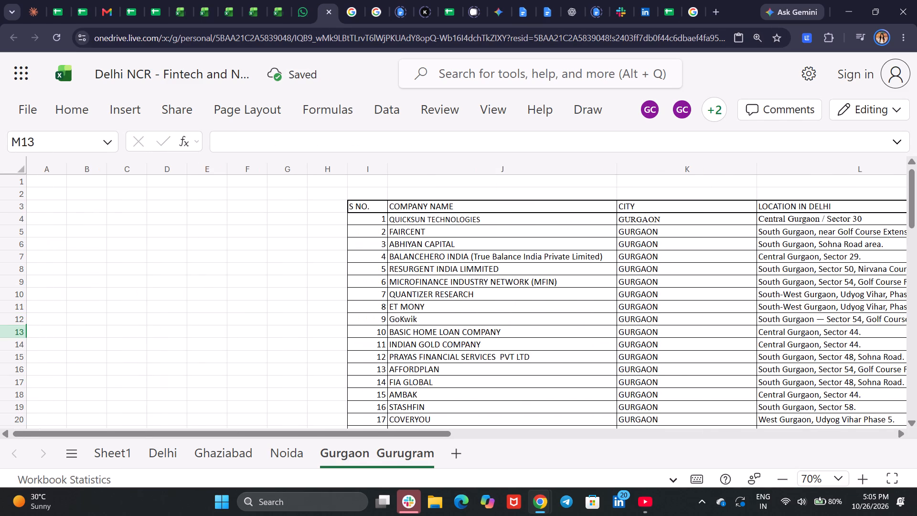
pyautogui.tripleClick(419, 333)
pyautogui.hotkey('ctrl', 'c')
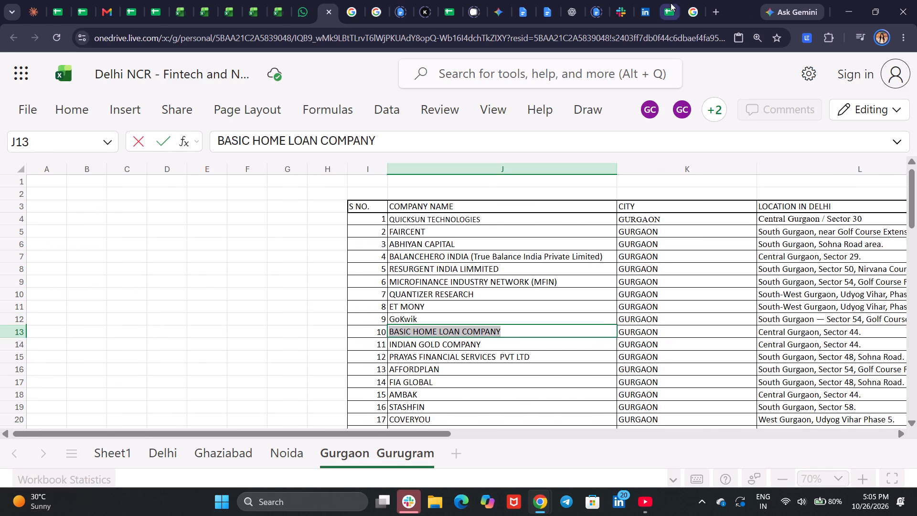
pyautogui.click(696, 5)
pyautogui.moveTo(283, 92); pyautogui.dragTo(137, 76)
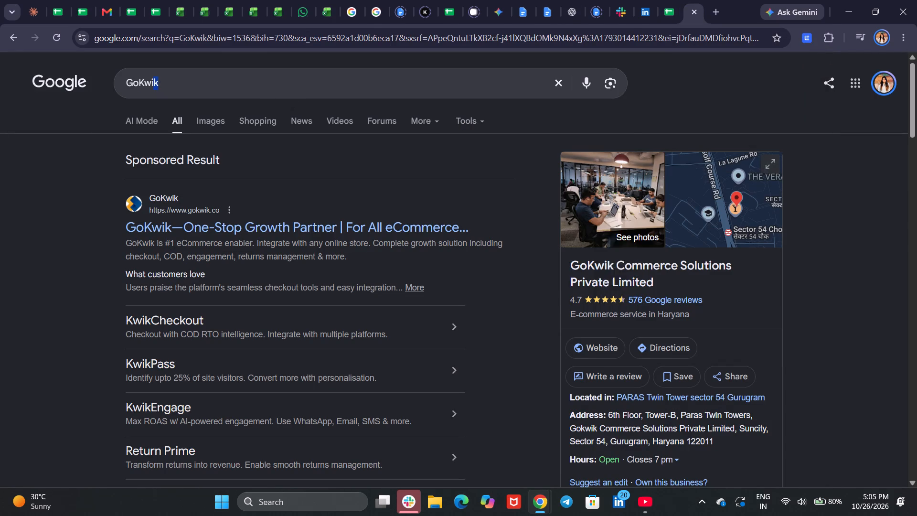
pyautogui.moveTo(137, 76); pyautogui.dragTo(133, 77)
pyautogui.moveTo(181, 79); pyautogui.dragTo(106, 76)
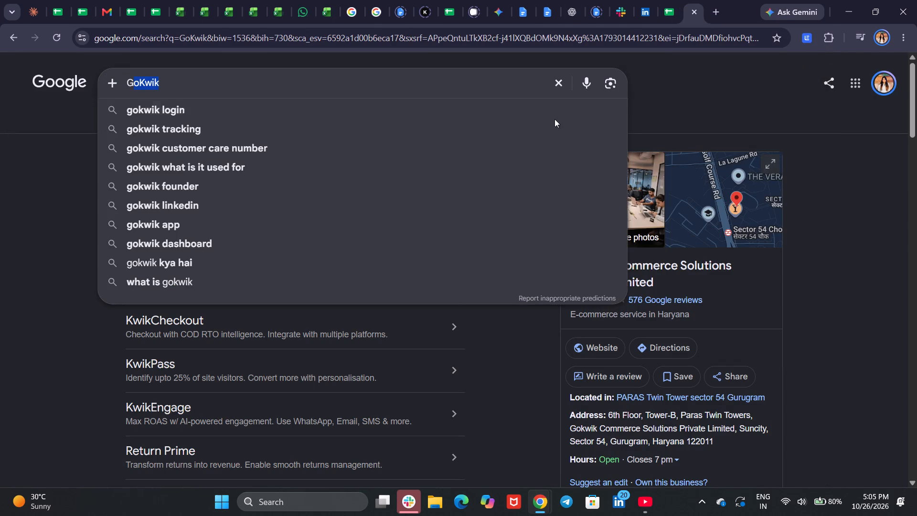
pyautogui.click(558, 81)
pyautogui.hotkey('ctrl', 'v')
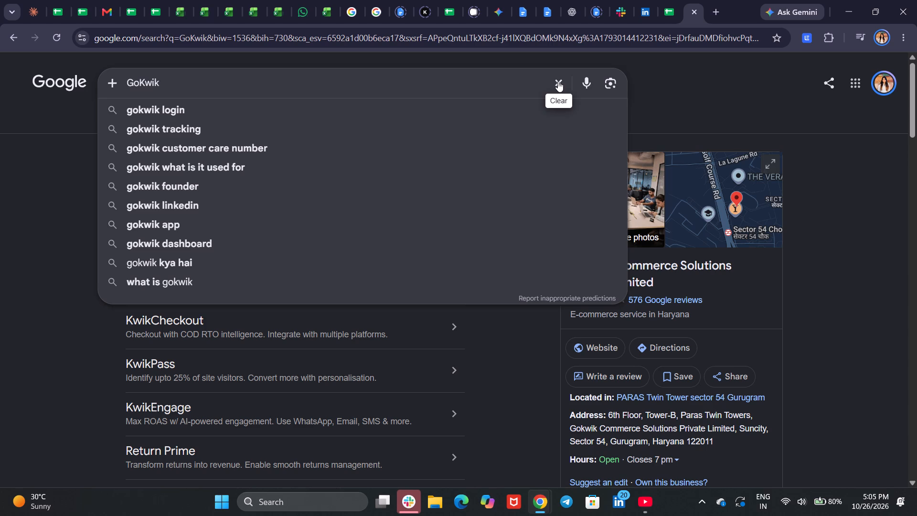
pyautogui.press('Return')
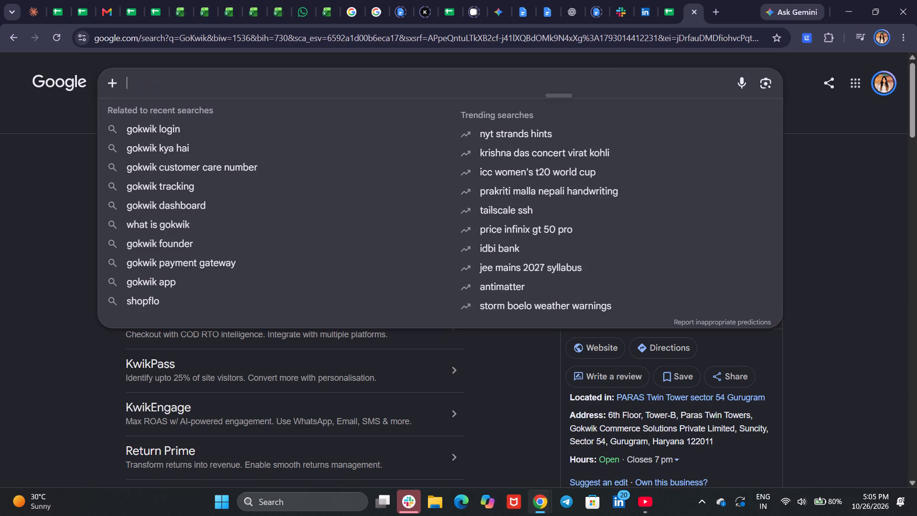
pyautogui.hotkey('ctrl', 'v')
pyautogui.press('Return')
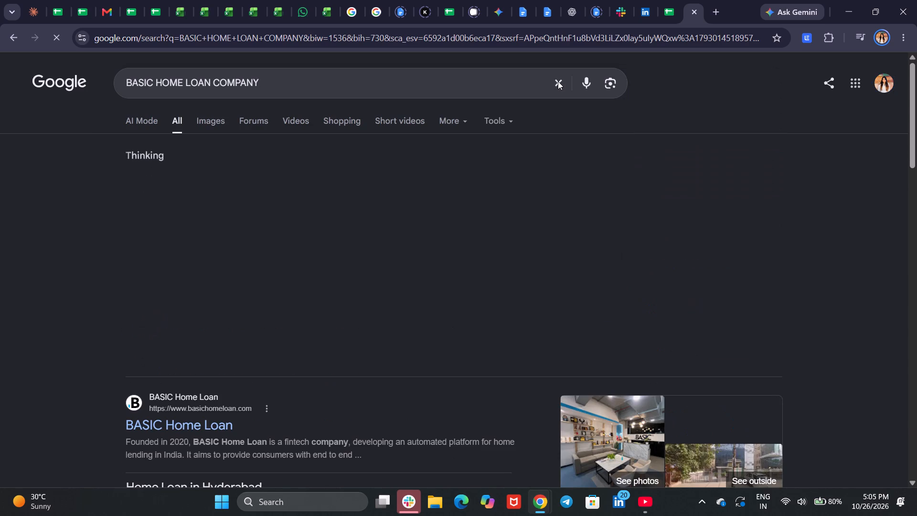
pyautogui.scroll(-4, 635, 269)
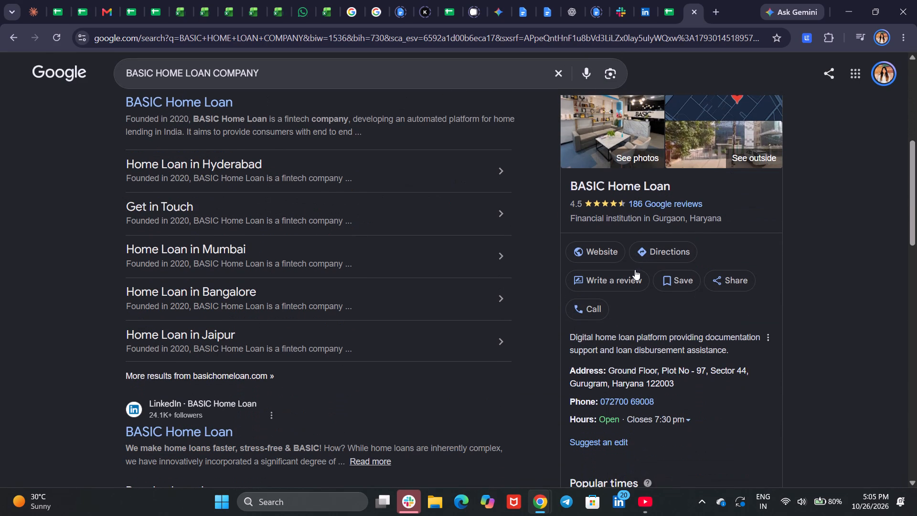
pyautogui.scroll(1, 705, 310)
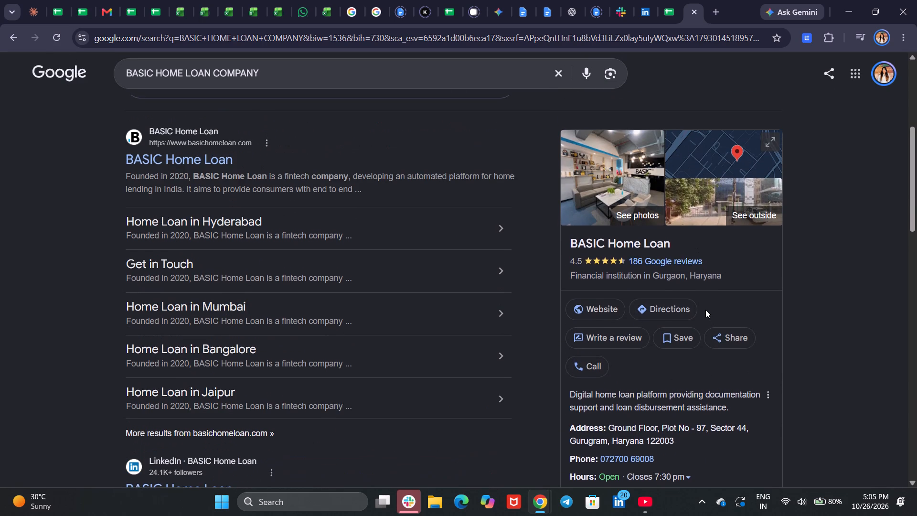
pyautogui.click(718, 338)
pyautogui.click(845, 236)
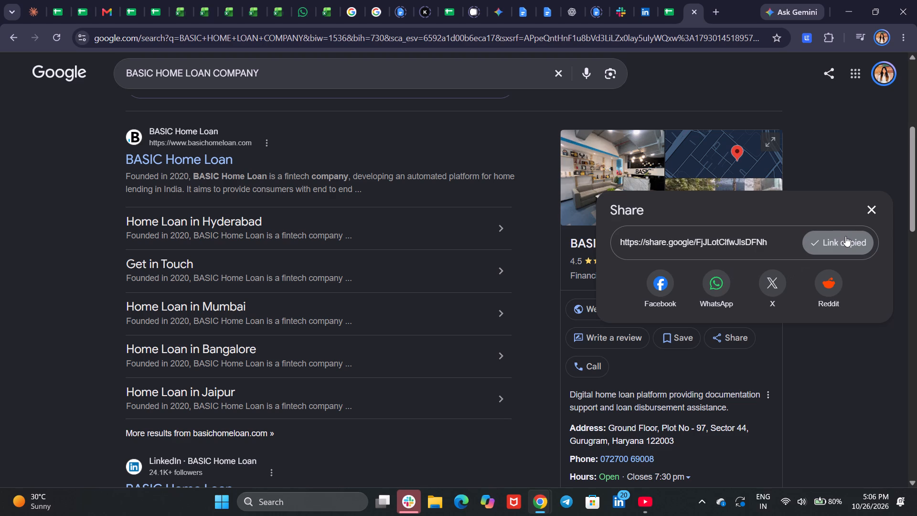
pyautogui.click(672, 5)
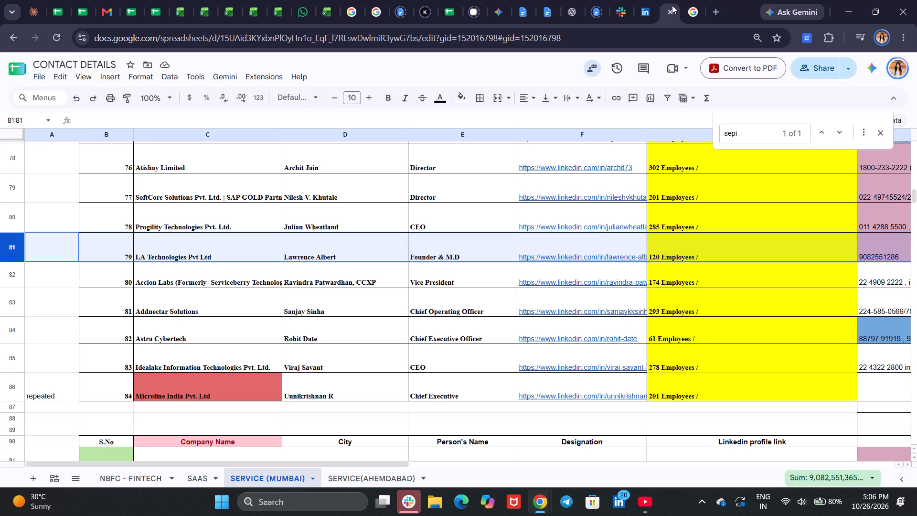
pyautogui.click(451, 11)
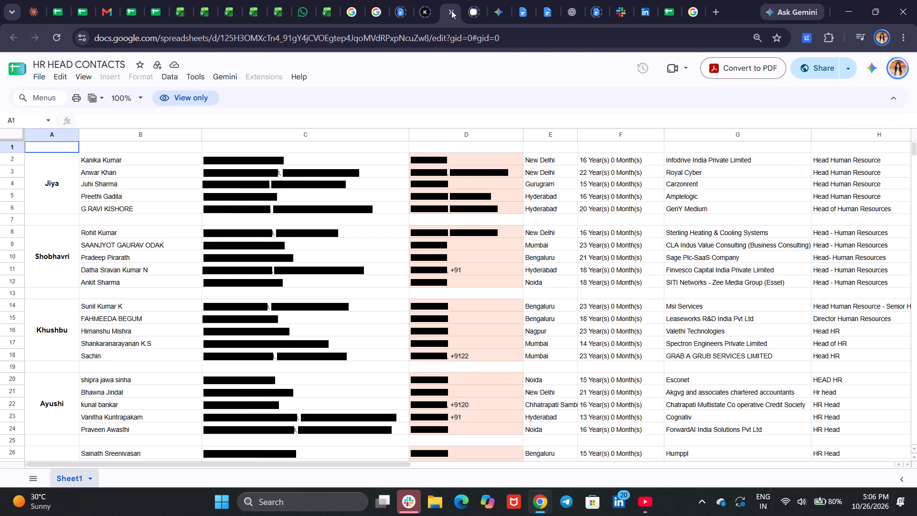
pyautogui.click(335, 15)
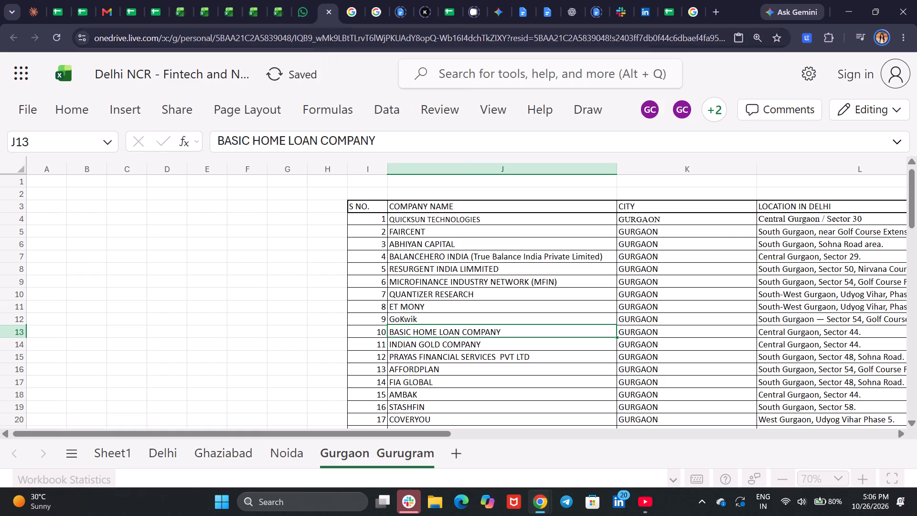
pyautogui.hscroll(-4, 729, 271)
pyautogui.doubleClick(684, 332)
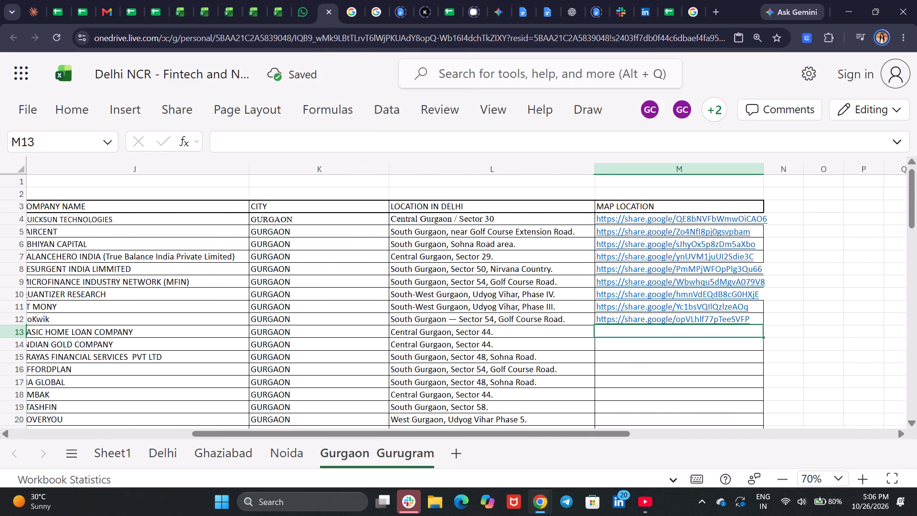
pyautogui.hotkey('ctrl', 'v')
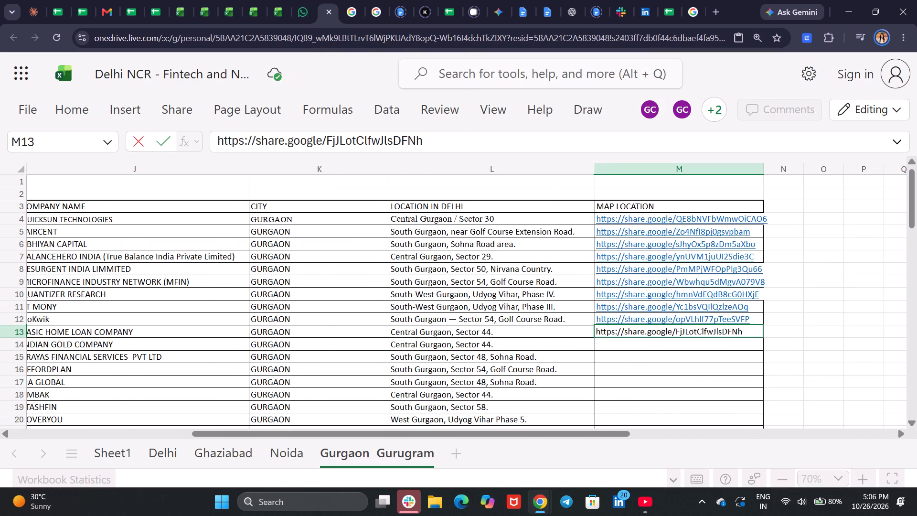
pyautogui.click(667, 344)
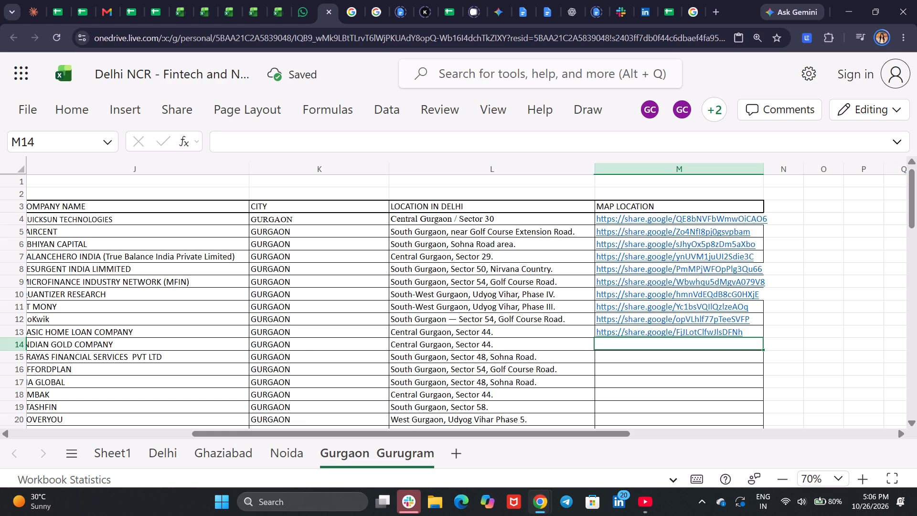
# Copy the company name INDIAN GOLD COMPANY from row 14 and search Google for it in place of the BASIC HOME LOAN COMPANY query.
pyautogui.tripleClick(122, 343)
pyautogui.hotkey('ctrl', 'c')
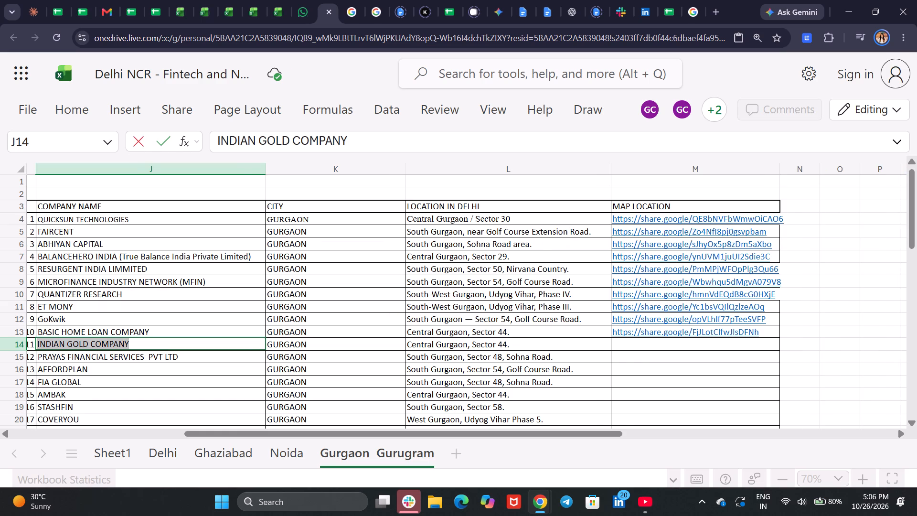
pyautogui.click(698, 7)
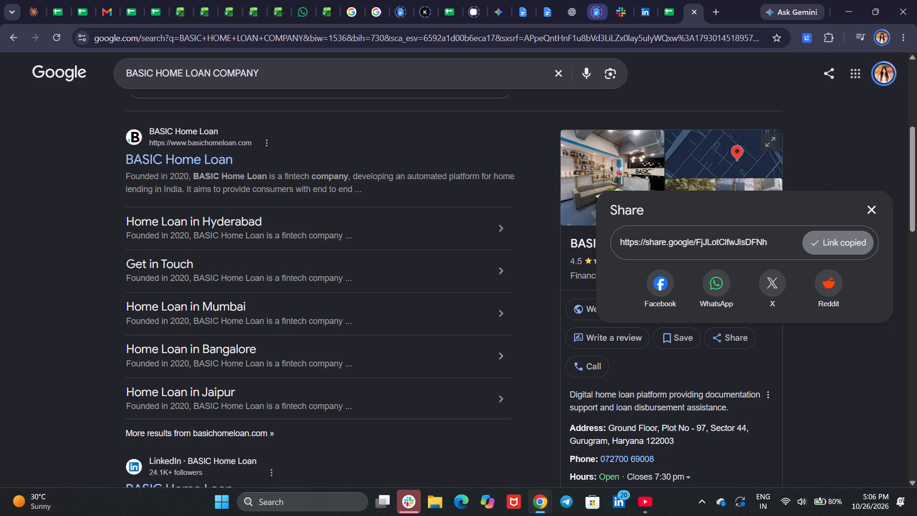
pyautogui.click(561, 74)
pyautogui.hotkey('ctrl', 'v')
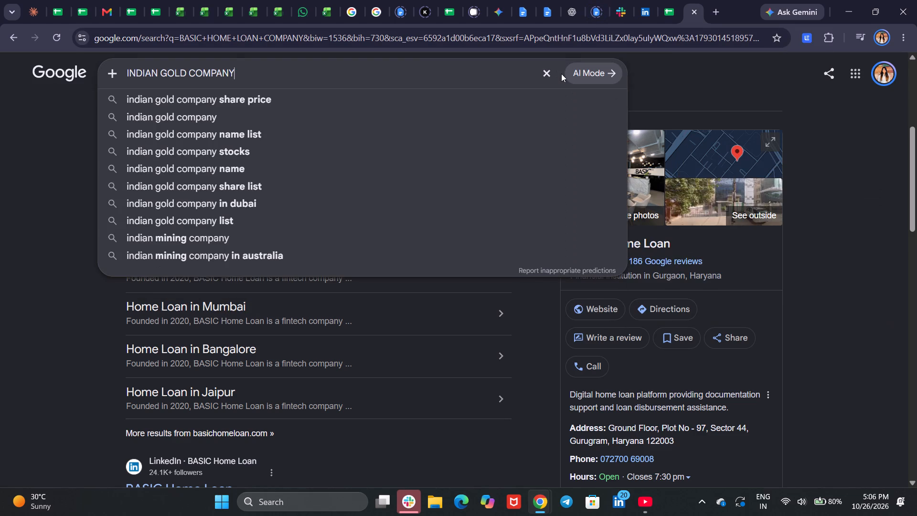
pyautogui.press('Return')
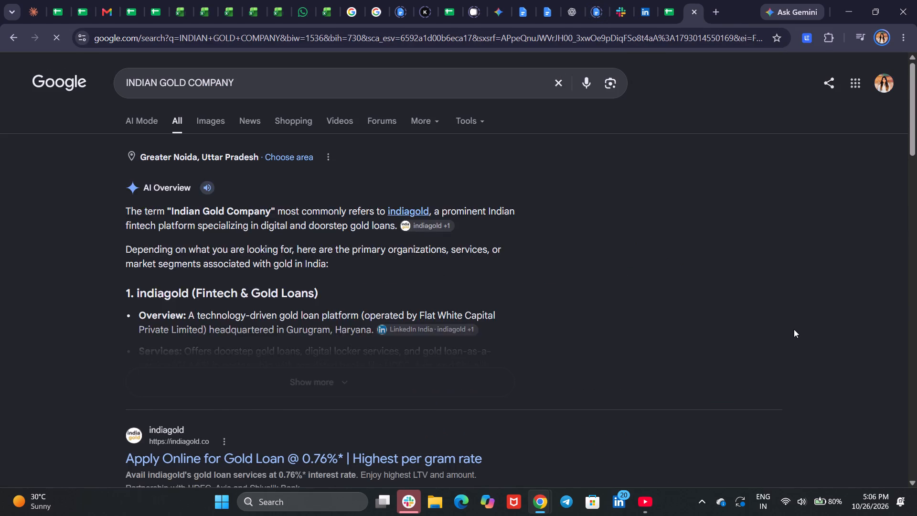
pyautogui.scroll(-7, 794, 329)
pyautogui.scroll(9, 794, 329)
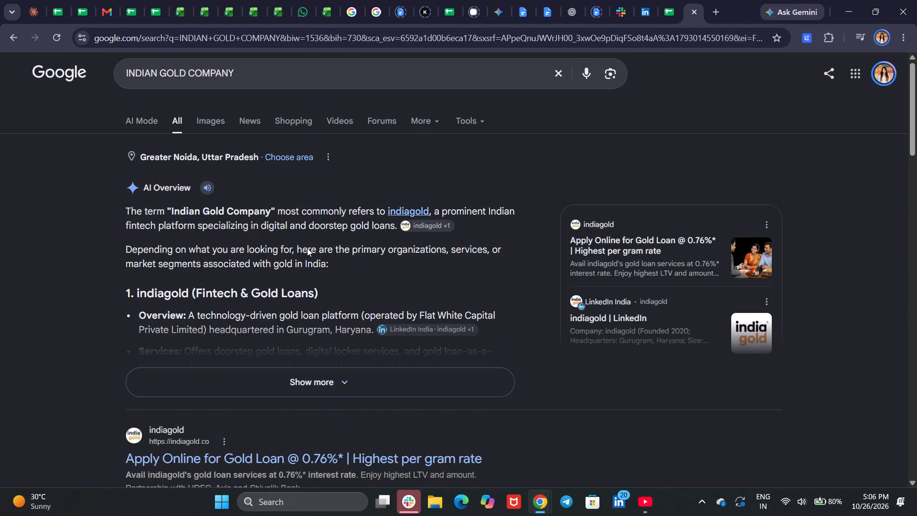
# Return to the earlier GoKwik results, search for INDIAN GOLD COMPANY again from there and check the results for a map listing.
pyautogui.doubleClick(15, 40)
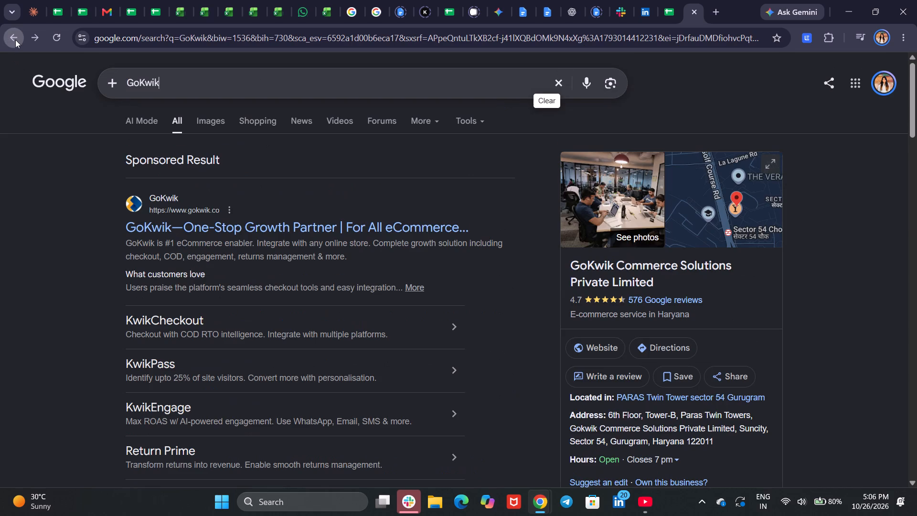
pyautogui.moveTo(166, 83); pyautogui.dragTo(166, 83)
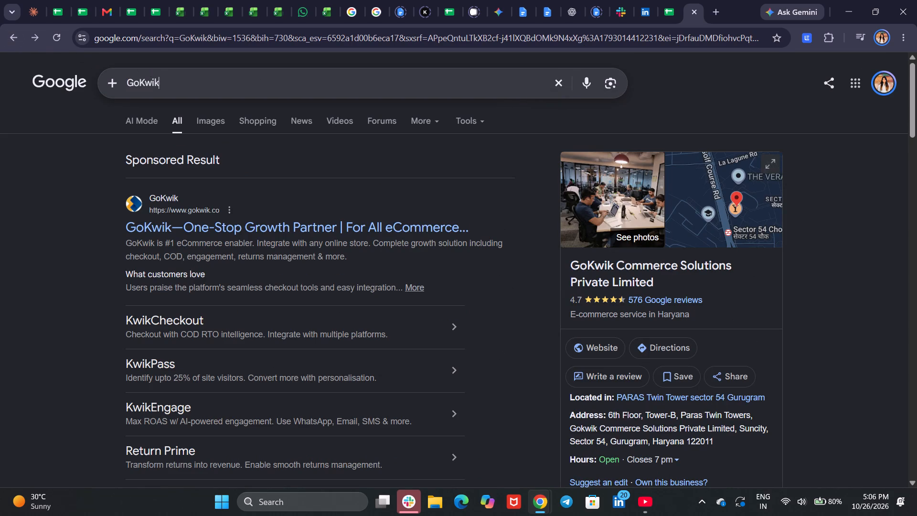
pyautogui.moveTo(166, 83); pyautogui.dragTo(70, 81)
pyautogui.hotkey('ctrl', 'v')
pyautogui.press('Return')
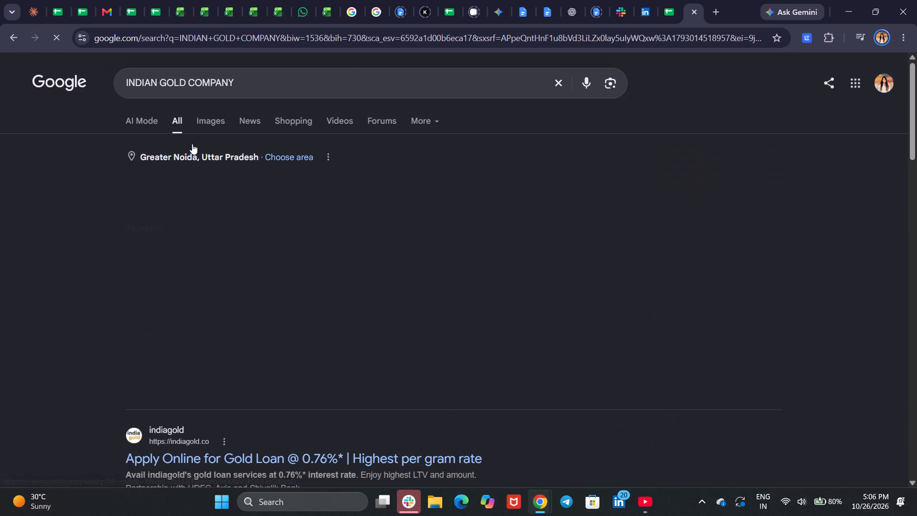
pyautogui.scroll(-2, 664, 327)
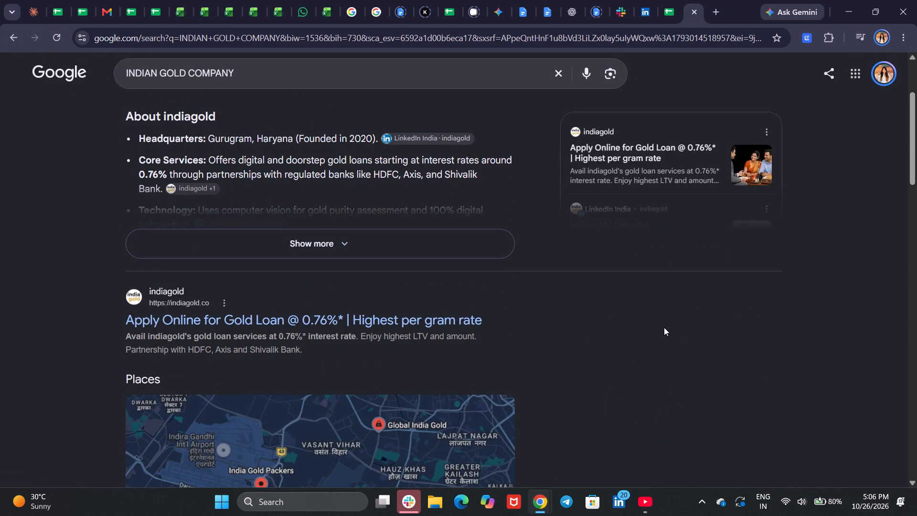
pyautogui.scroll(-2, 664, 327)
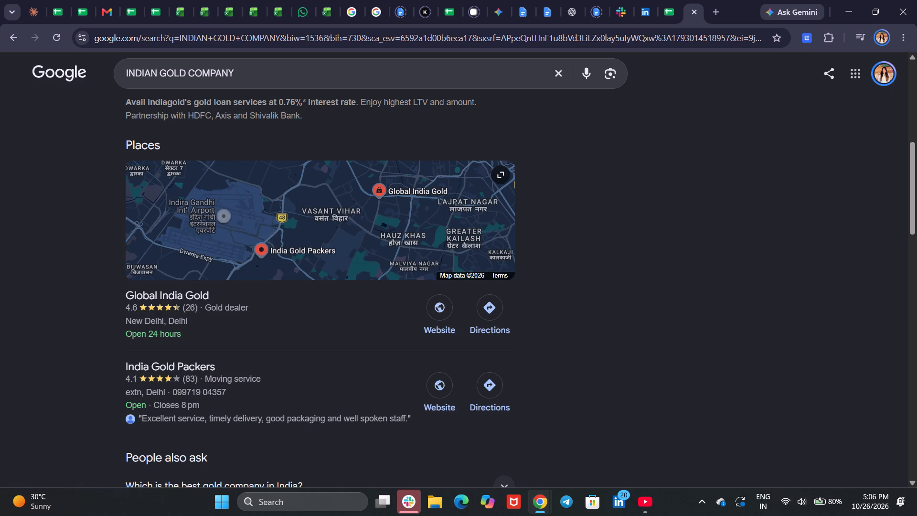
# Extend the search to "indian gold company location" and check the results for the company's map listing.
pyautogui.click(287, 71)
pyautogui.press('space')
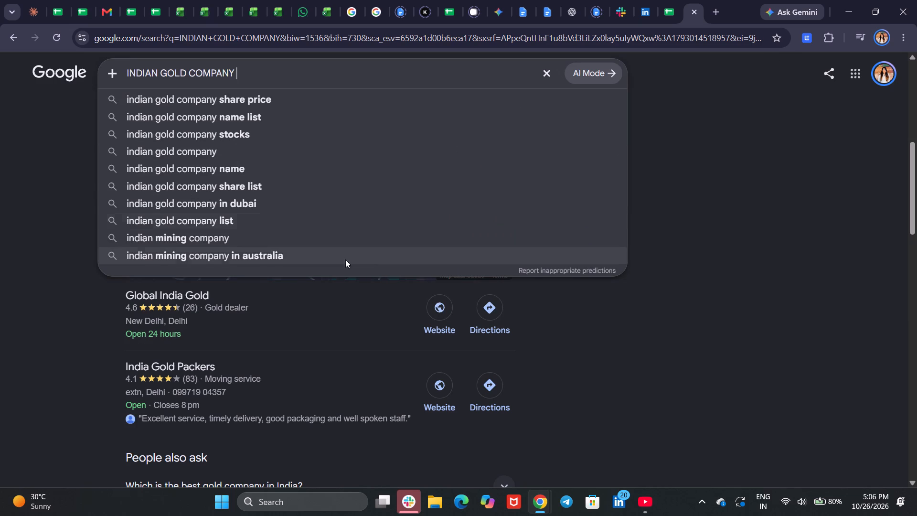
pyautogui.write('L0')
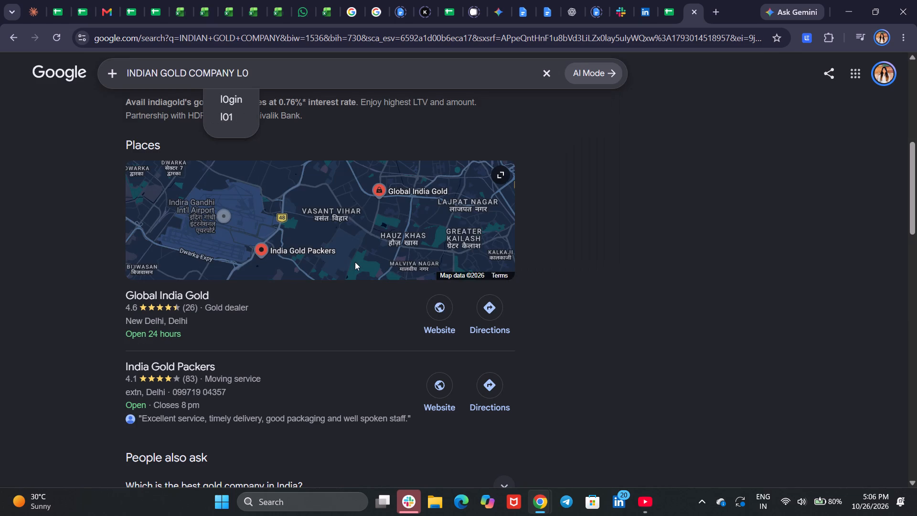
pyautogui.write('CA')
pyautogui.press('t')
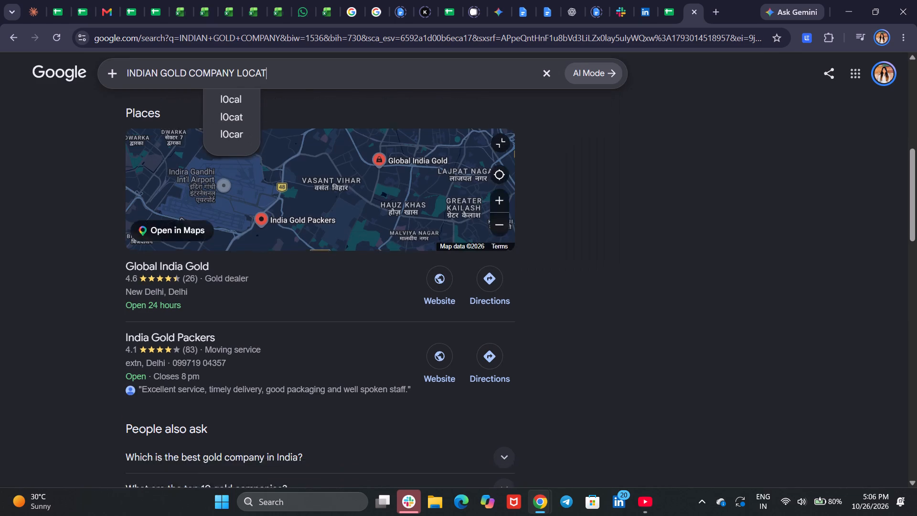
pyautogui.write('ION')
pyautogui.press('Left')
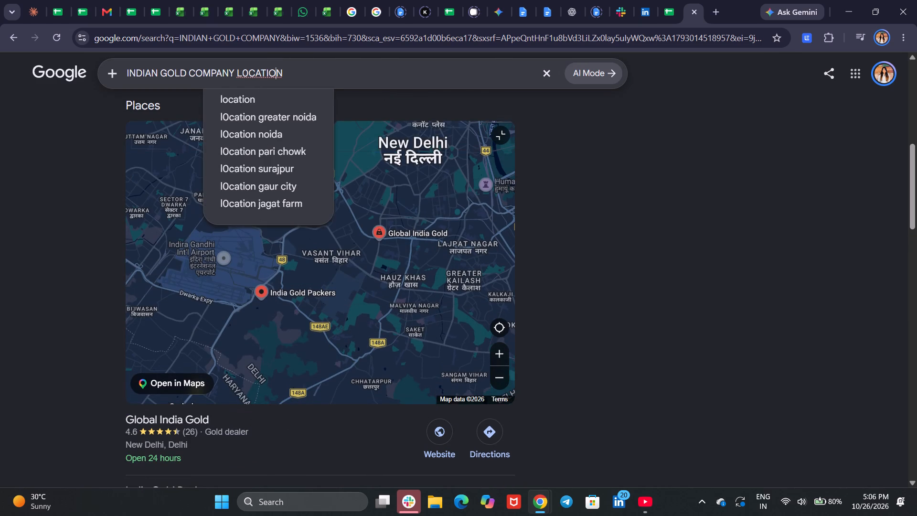
pyautogui.click(253, 99)
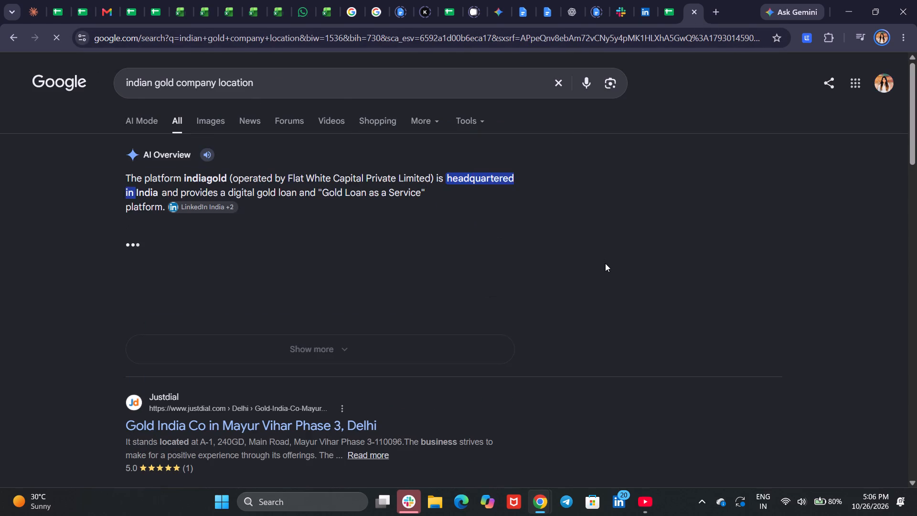
pyautogui.scroll(-5, 605, 263)
pyautogui.scroll(1, 605, 263)
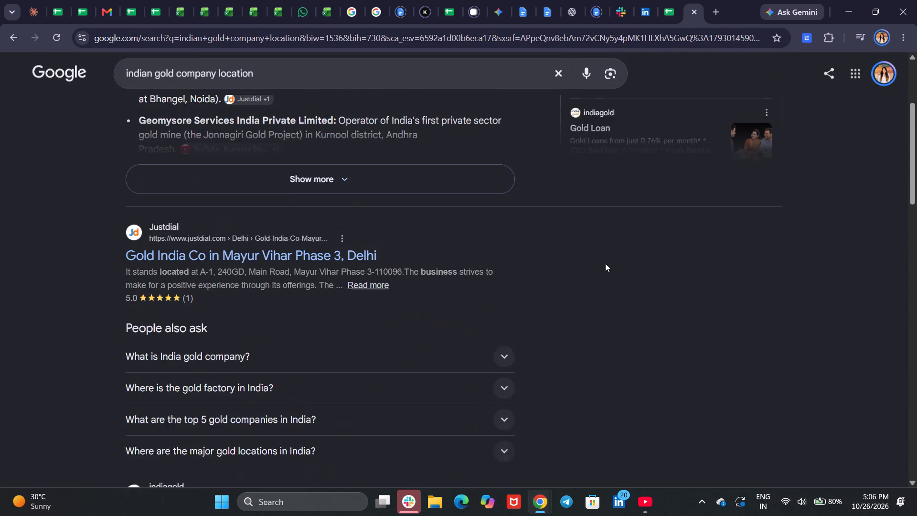
pyautogui.scroll(1, 605, 263)
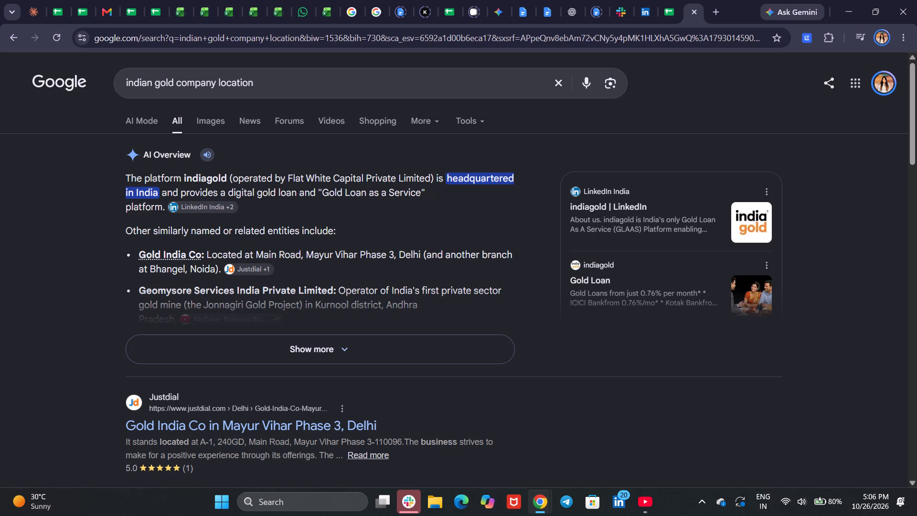
# Extend the search to "indian gold company location gurgaon" and open the indiagold | Gold Loan listing.
pyautogui.click(342, 80)
pyautogui.press('space')
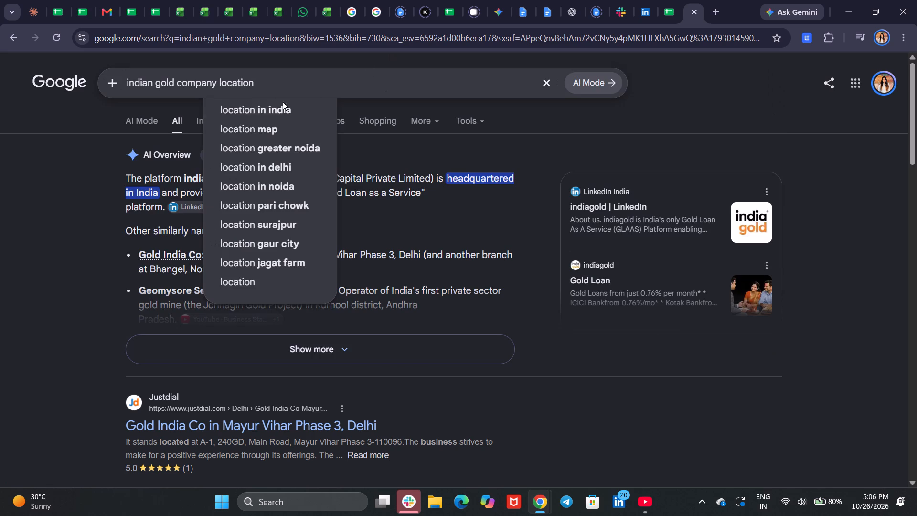
pyautogui.write('GU')
pyautogui.click(281, 106)
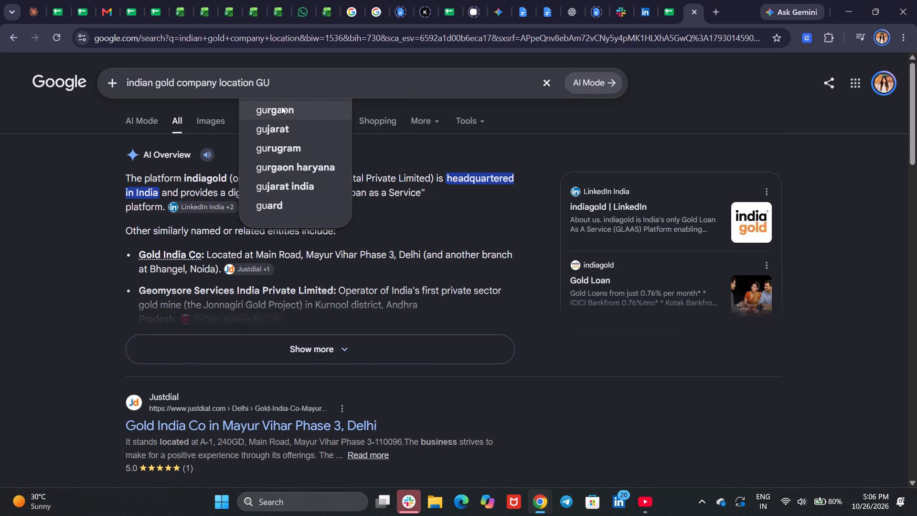
pyautogui.scroll(-1, 640, 335)
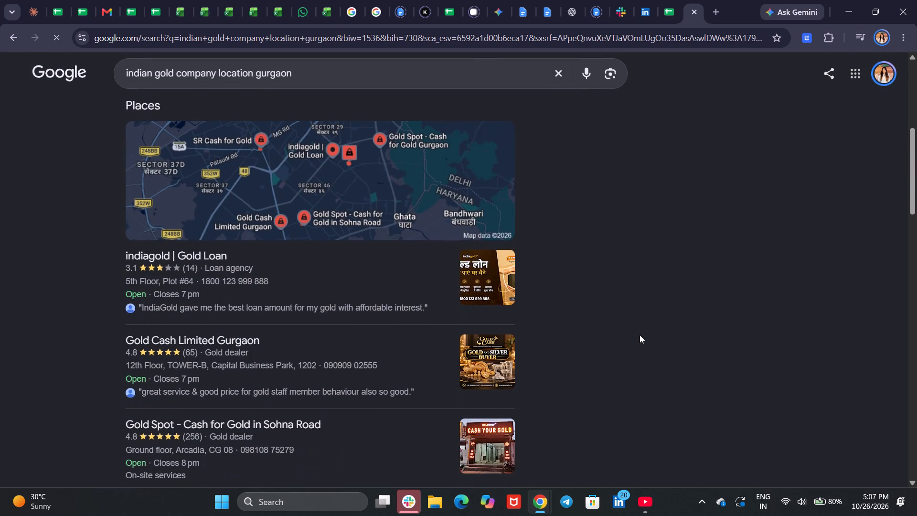
pyautogui.scroll(-2, 640, 335)
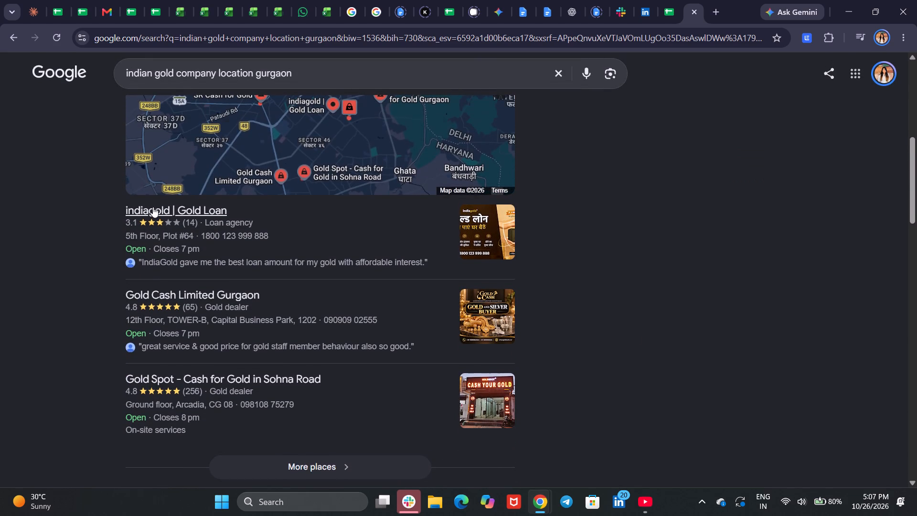
pyautogui.click(153, 207)
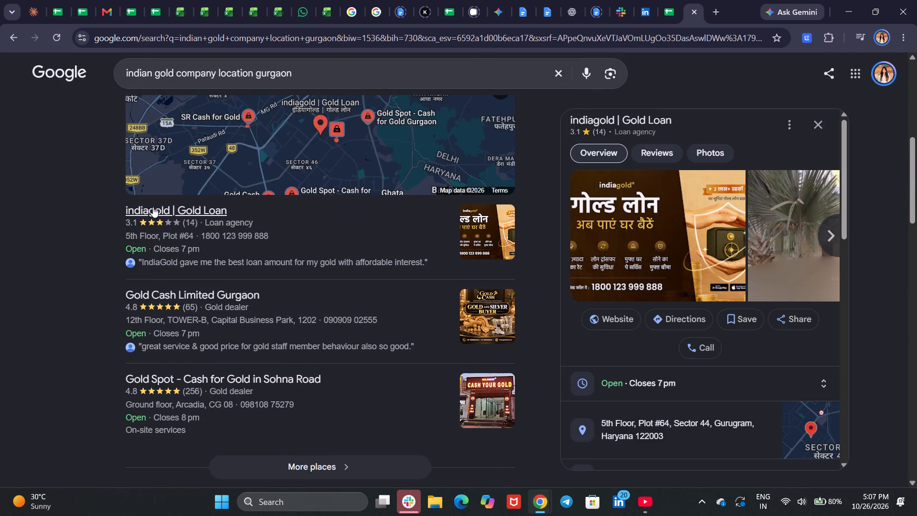
# Check the indiagold | Gold Loan listing's address and photos against the INDIAN GOLD COMPANY row in the Gurgaon Gurugram sheet.
pyautogui.scroll(-1, 667, 258)
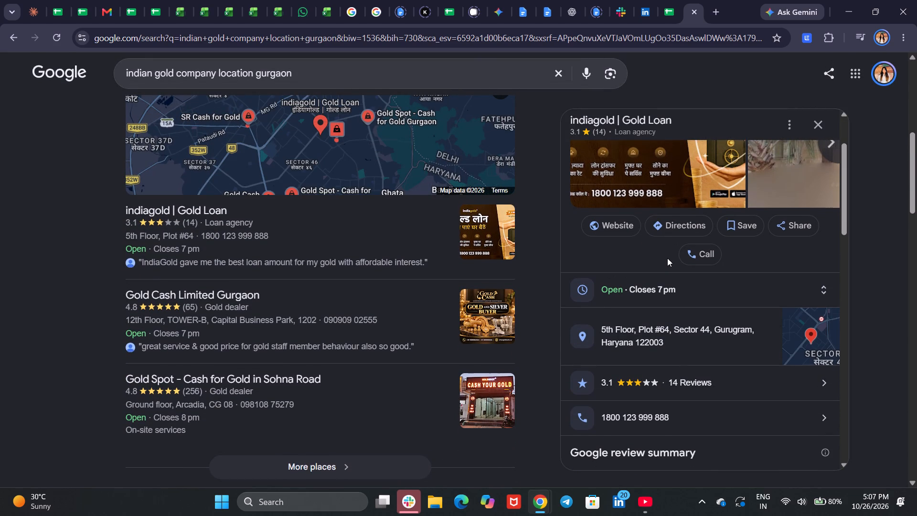
pyautogui.click(326, 6)
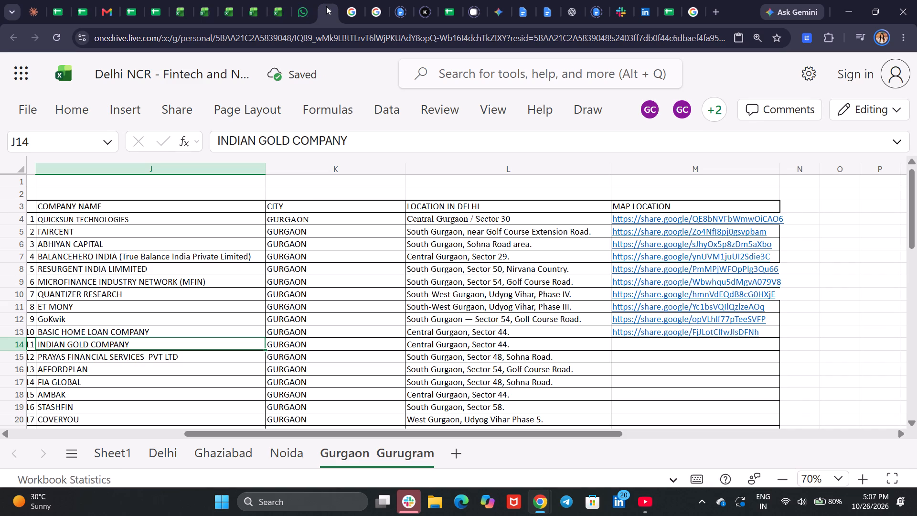
pyautogui.click(695, 14)
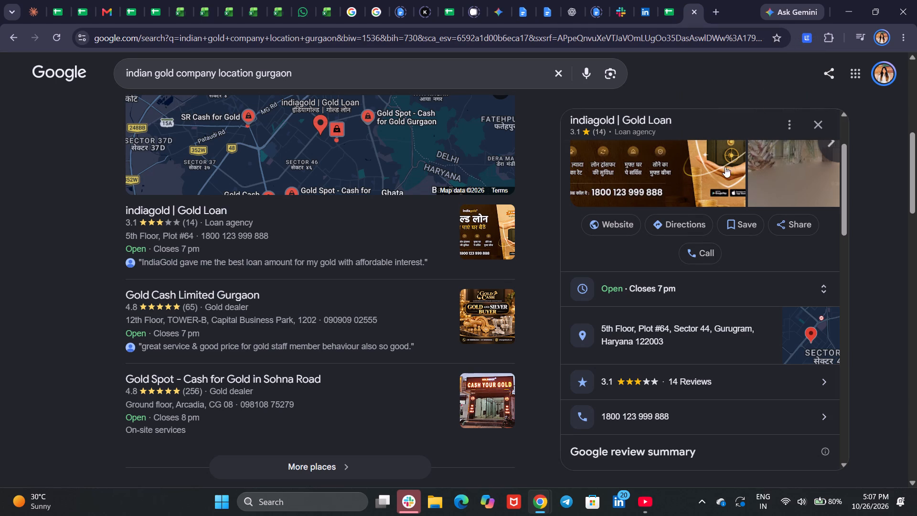
pyautogui.hscroll(-10, 745, 164)
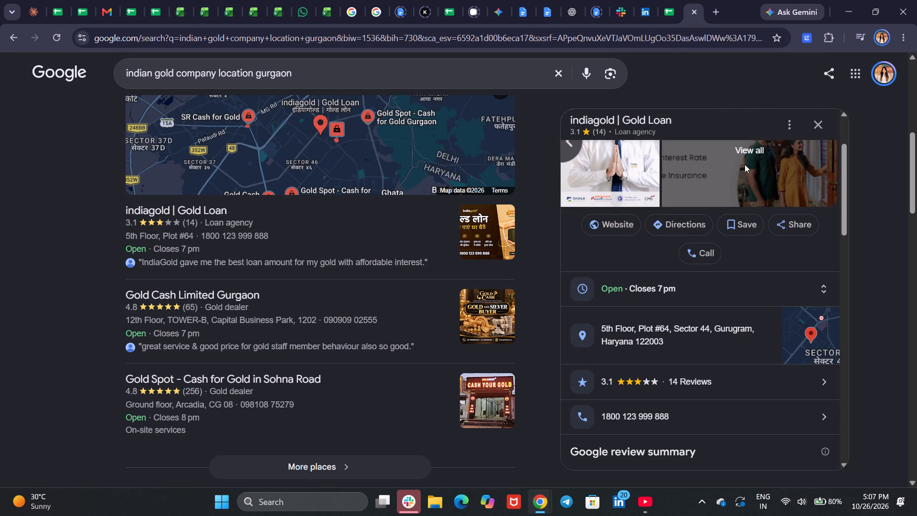
pyautogui.scroll(5, 745, 164)
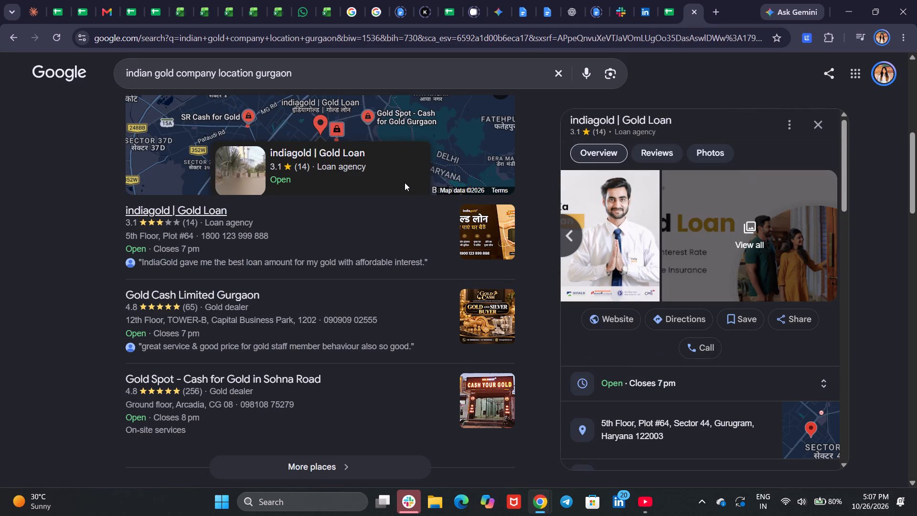
pyautogui.scroll(8, 405, 183)
# Return to the earlier ET MONY results, search for INDIAN GOLD COMPANY from there and examine the full AI overview and place results.
pyautogui.tripleClick(12, 33)
pyautogui.tripleClick(12, 33)
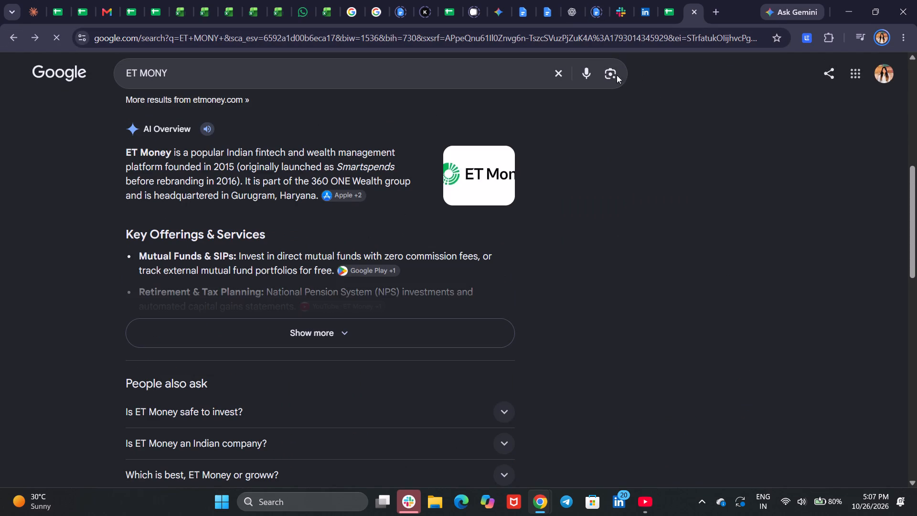
pyautogui.click(556, 71)
pyautogui.hotkey('ctrl', 'v')
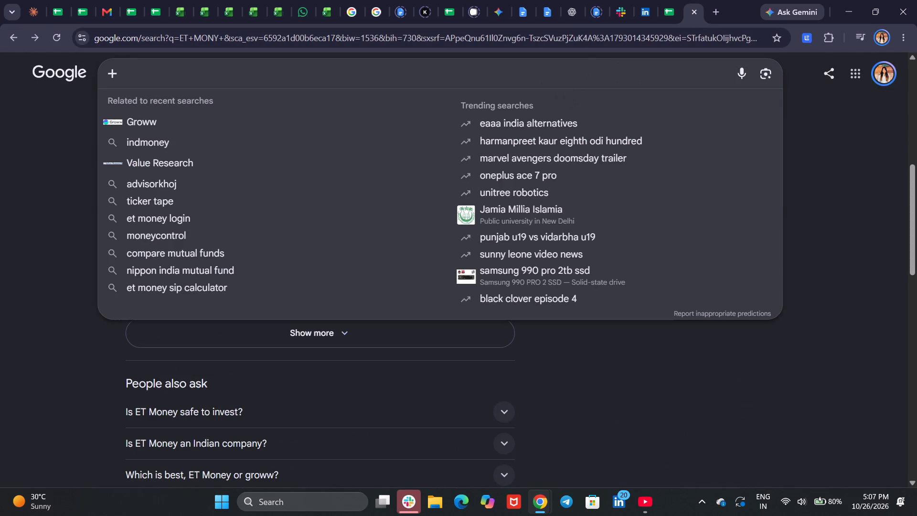
pyautogui.press('Return')
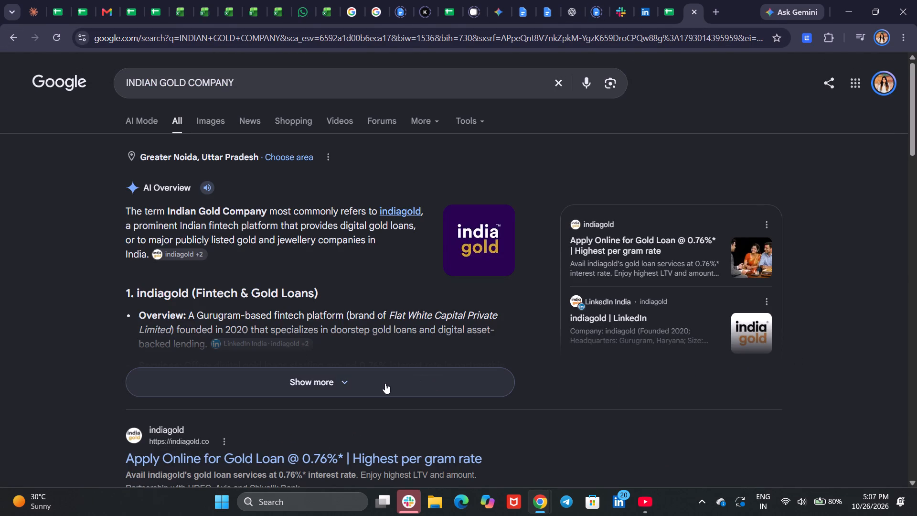
pyautogui.click(385, 383)
pyautogui.scroll(-2, 326, 297)
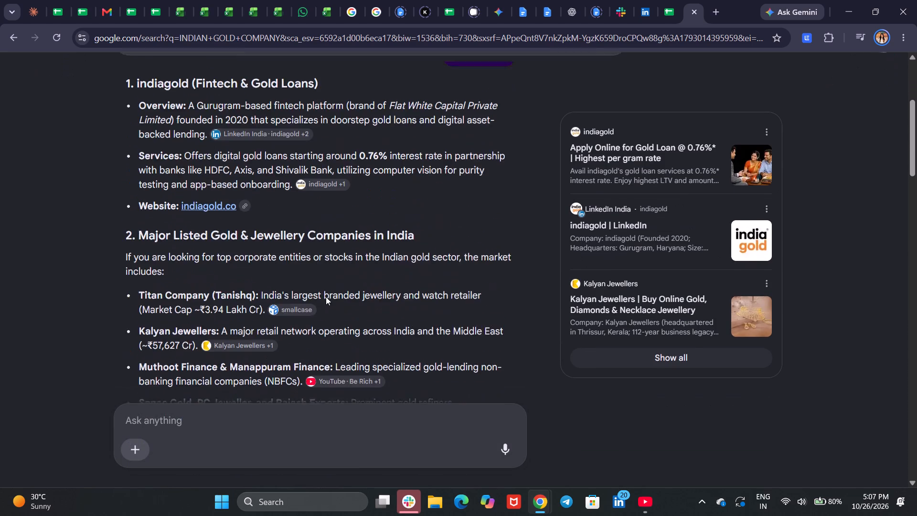
pyautogui.scroll(-10, 326, 297)
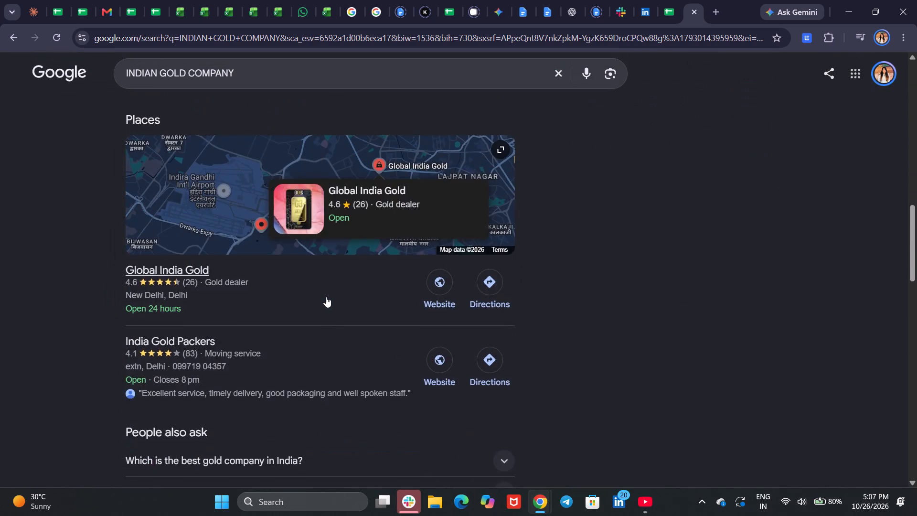
pyautogui.scroll(-7, 326, 297)
pyautogui.scroll(9, 326, 297)
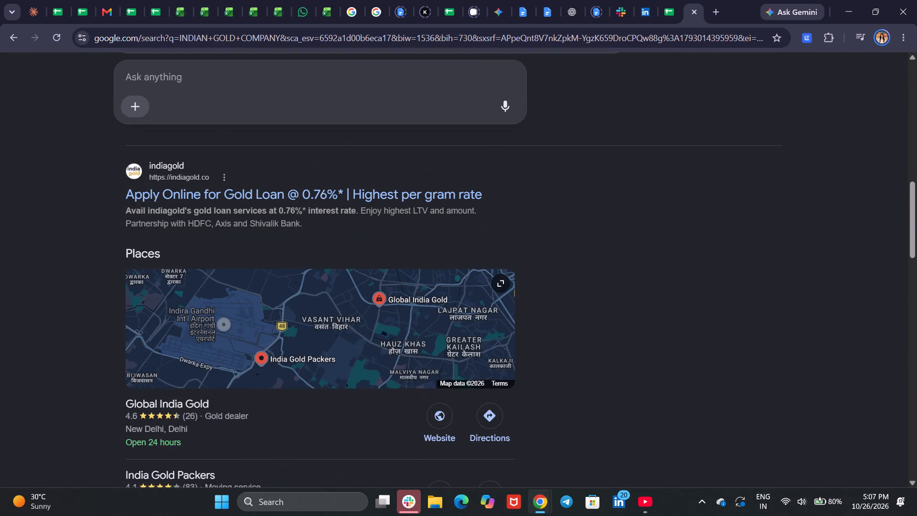
pyautogui.scroll(13, 312, 81)
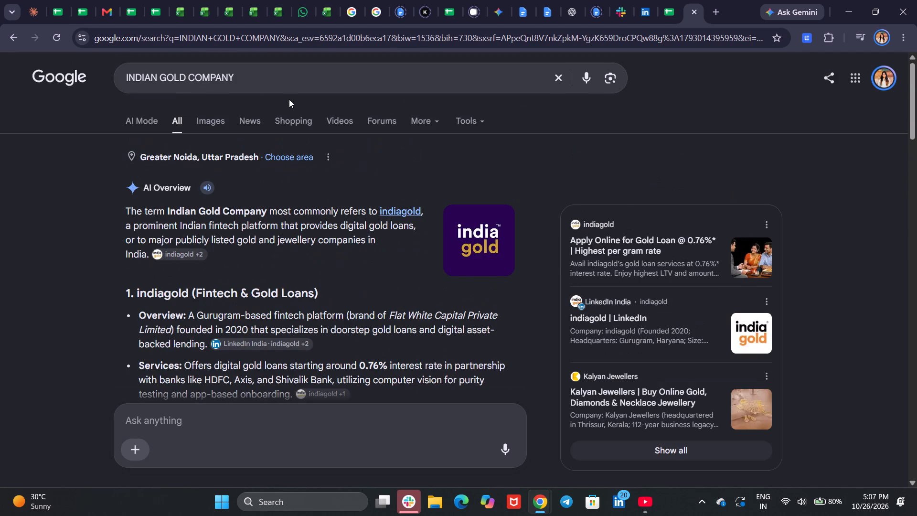
# Extend the search to "INDIAN GOLD COMPANY MAP LINK" and check the results for the company's listing.
pyautogui.click(281, 77)
pyautogui.press('space')
pyautogui.write('MAP LINK')
pyautogui.press('space')
pyautogui.press('Return')
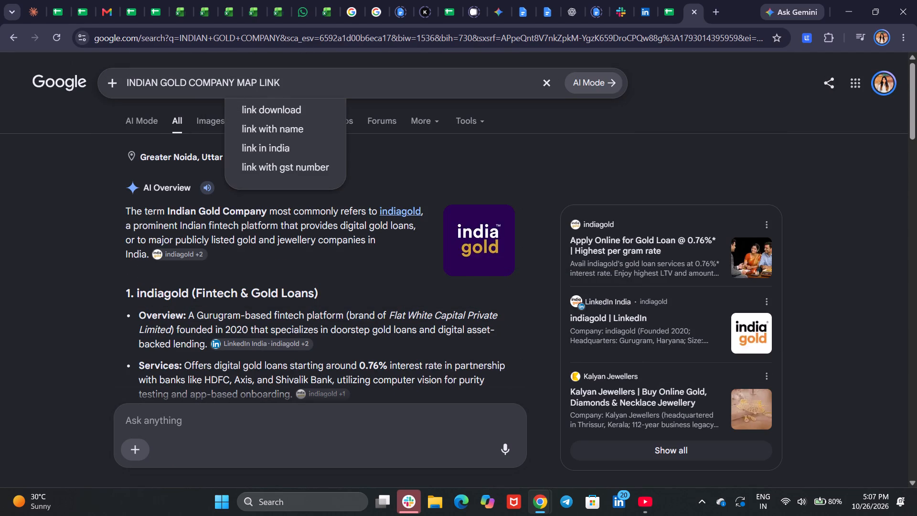
pyautogui.scroll(-4, 545, 290)
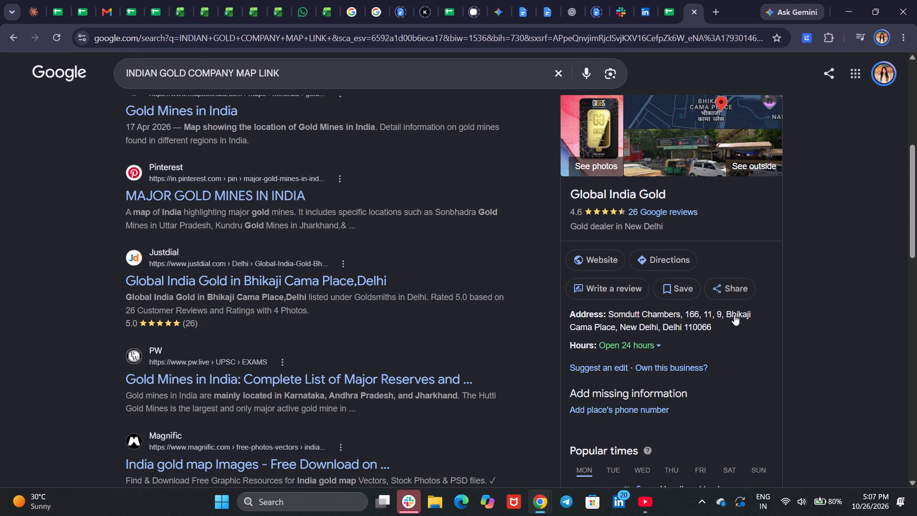
pyautogui.scroll(2, 678, 360)
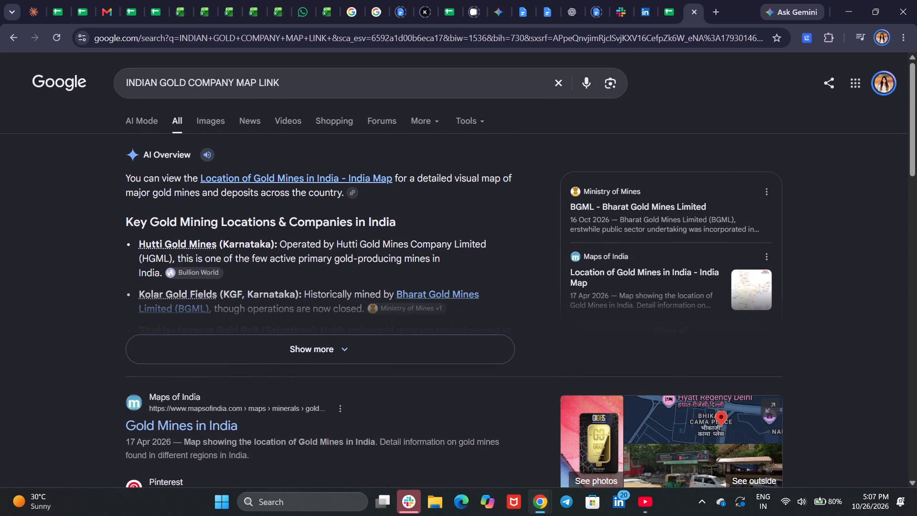
# Refine the search to "indian gold company map link gurgaon" and open the indiagold | Gold Loan listing.
pyautogui.click(318, 87)
pyautogui.press('space')
pyautogui.write('GUR')
pyautogui.click(309, 101)
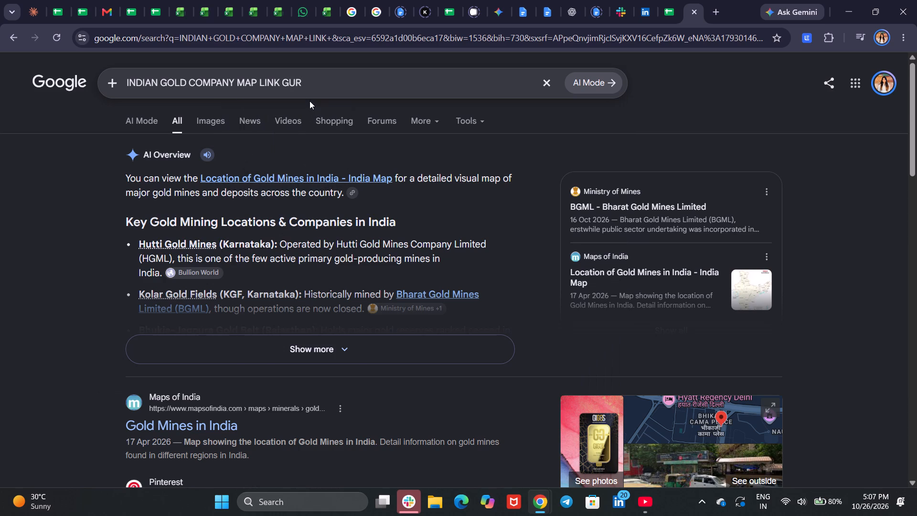
pyautogui.scroll(-2, 673, 226)
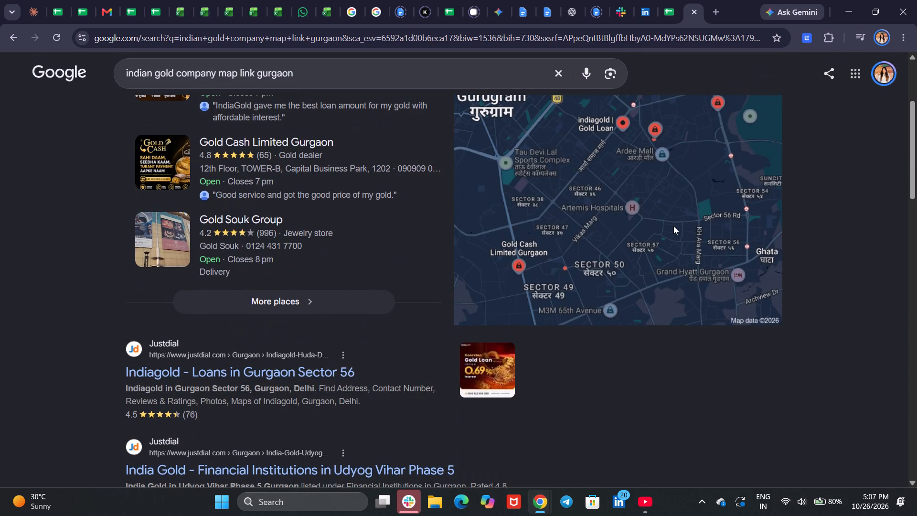
pyautogui.scroll(3, 673, 226)
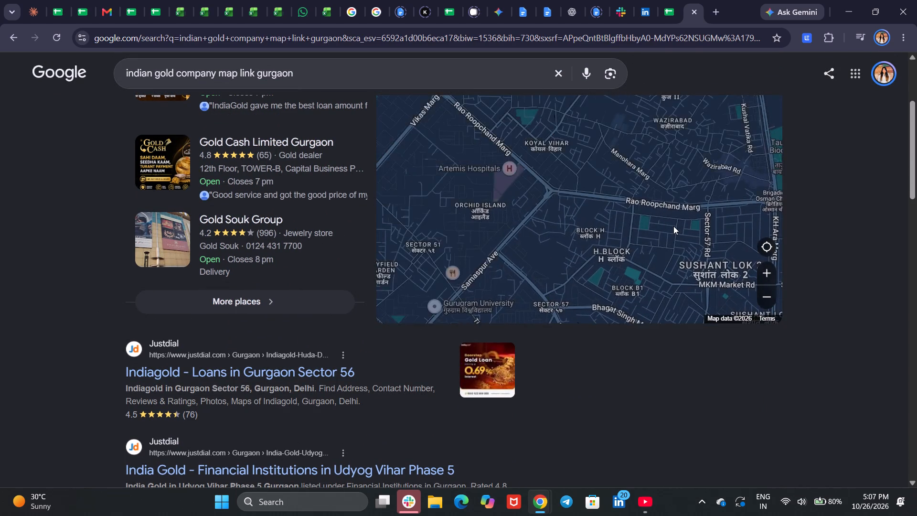
pyautogui.scroll(2, 217, 181)
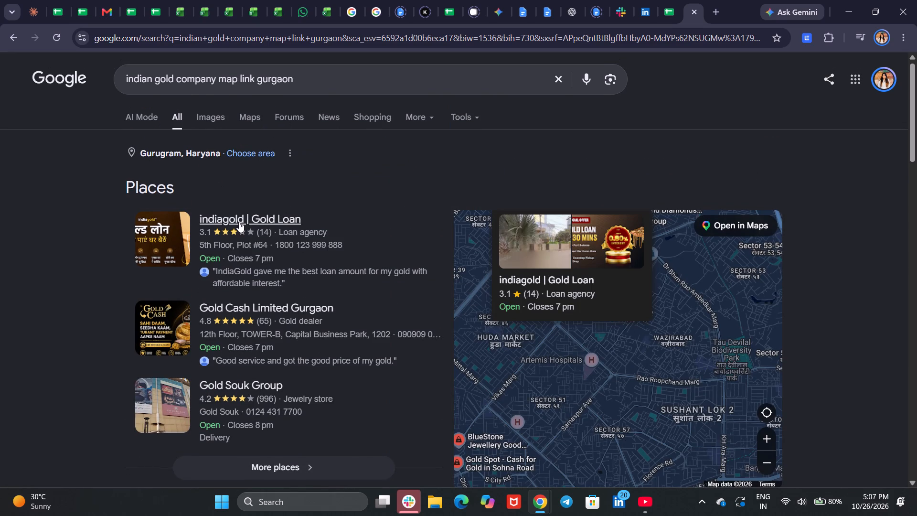
pyautogui.click(239, 221)
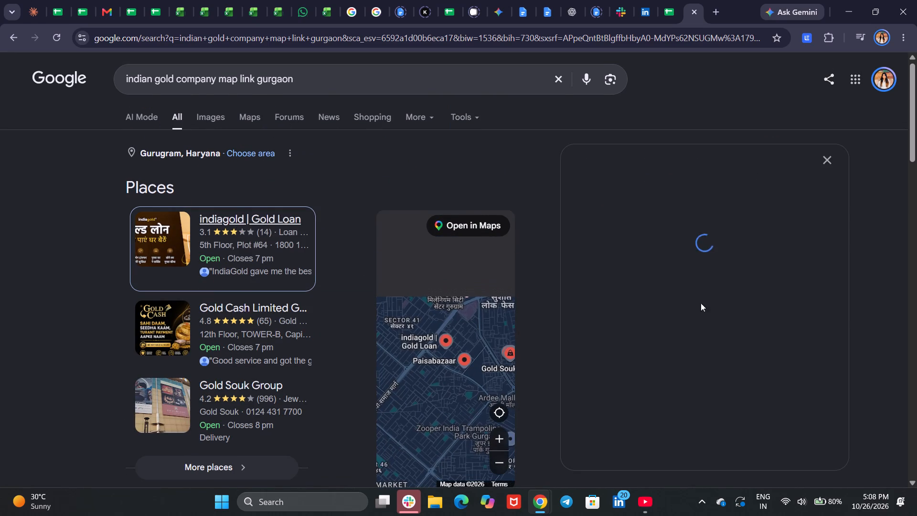
pyautogui.scroll(1, 711, 308)
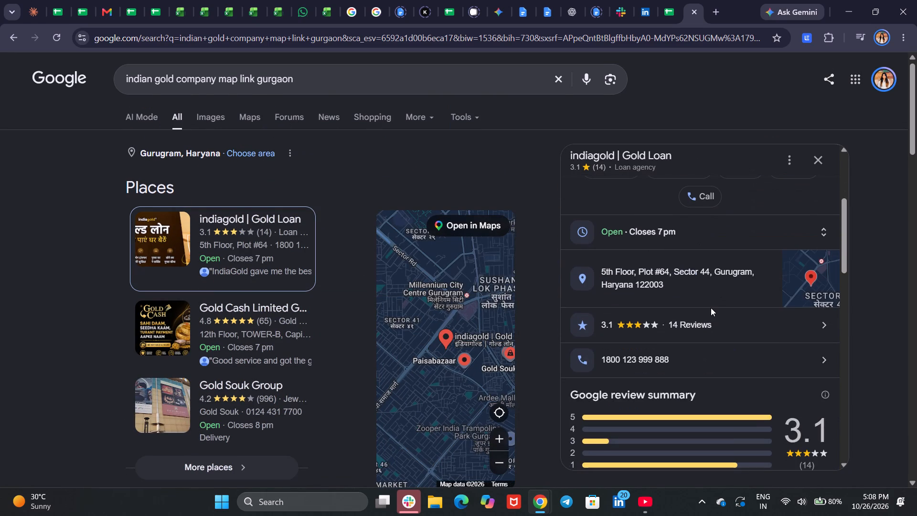
pyautogui.scroll(1, 711, 308)
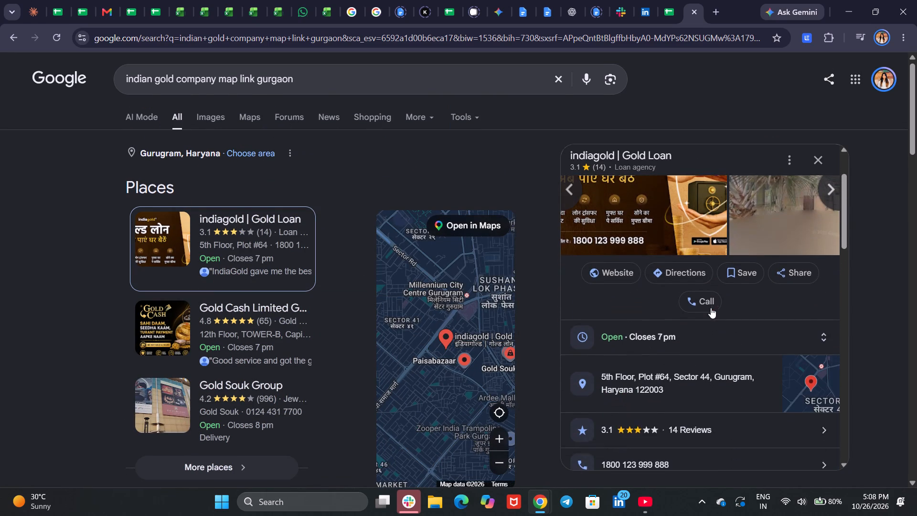
pyautogui.hscroll(-3, 711, 308)
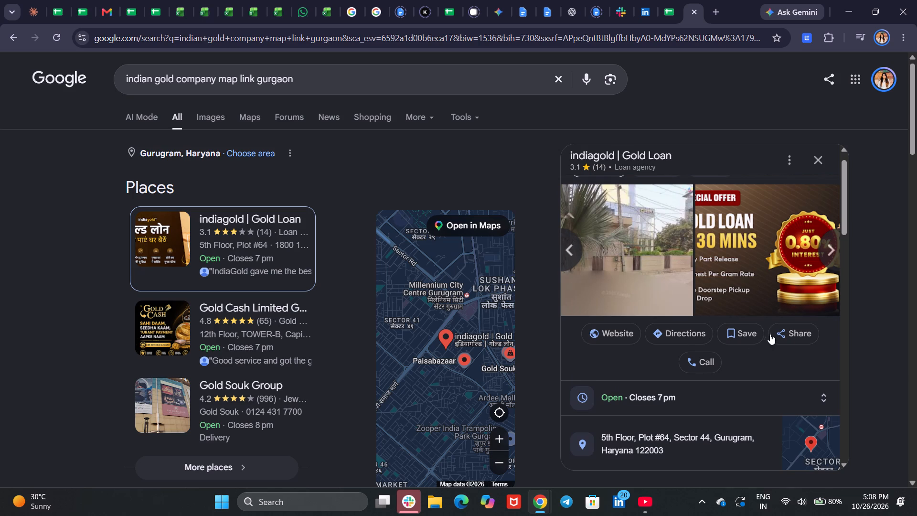
pyautogui.click(788, 337)
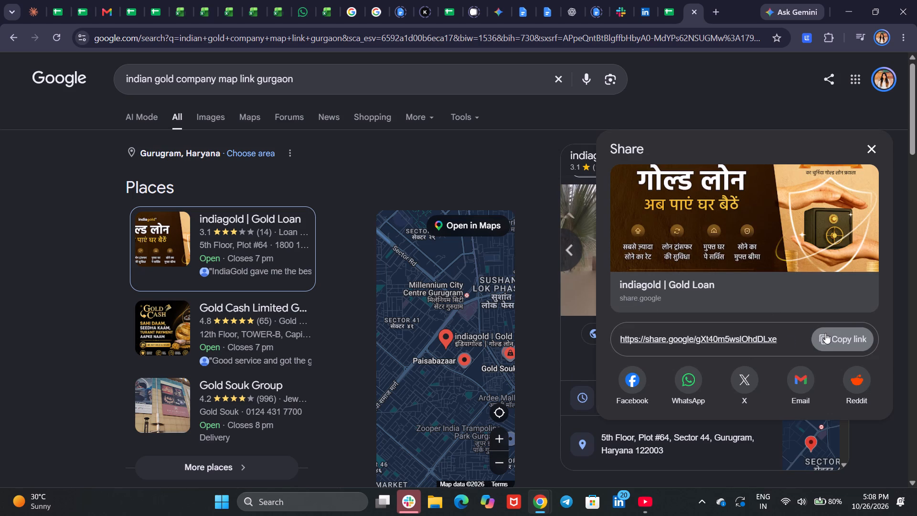
pyautogui.click(827, 333)
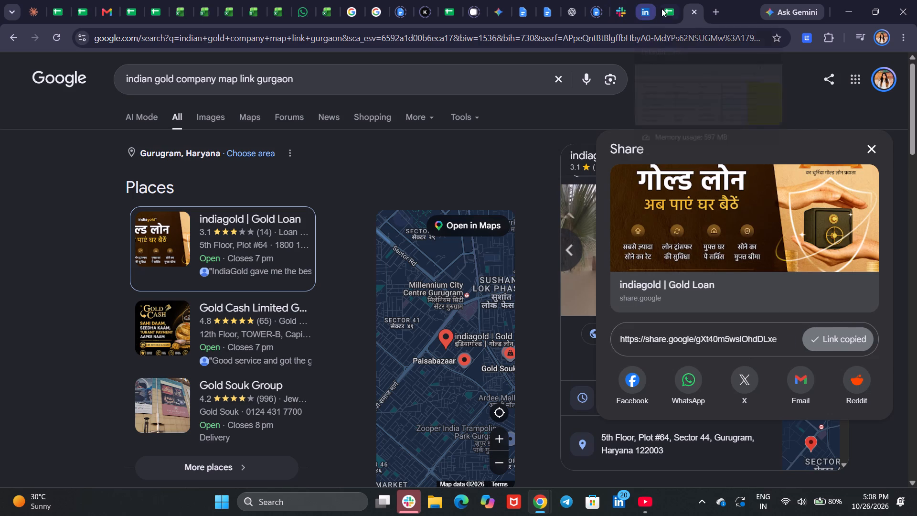
pyautogui.click(317, 14)
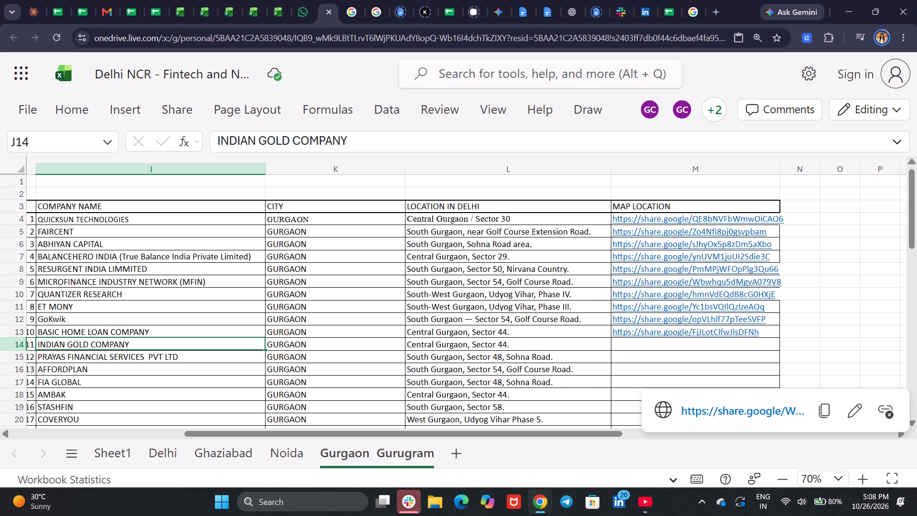
pyautogui.doubleClick(714, 345)
pyautogui.hotkey('ctrl', 'v')
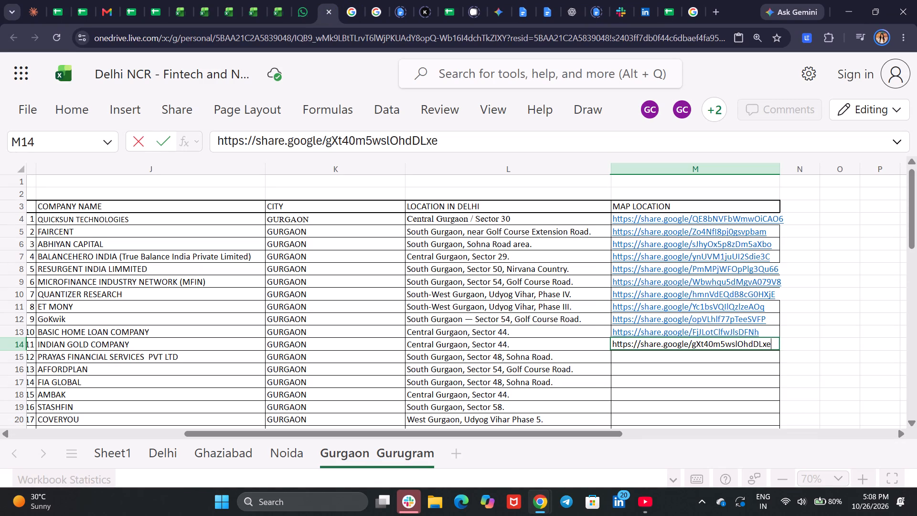
pyautogui.click(697, 359)
# Copy the row 15 company name, PRAYAS FINANCIAL SERVICES PVT LTD, and search Google for it in place of the previous query.
pyautogui.hscroll(7, 697, 359)
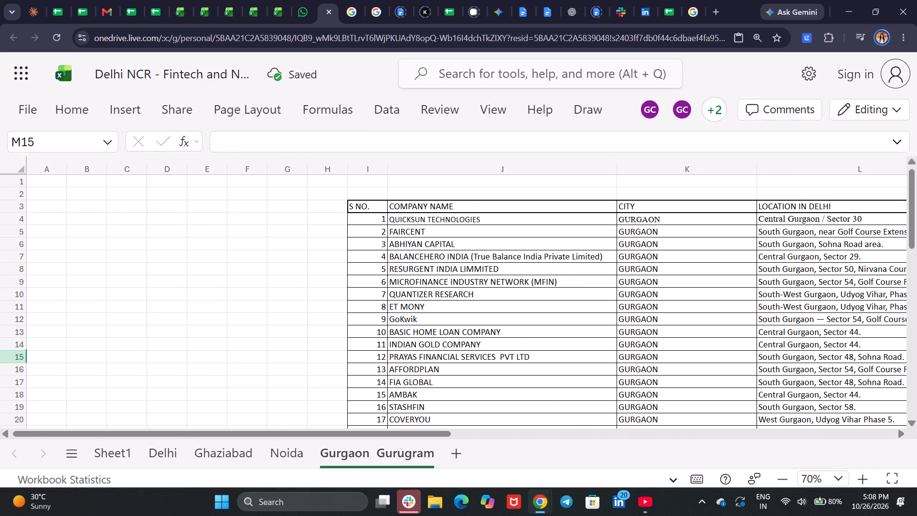
pyautogui.hscroll(-4, 753, 364)
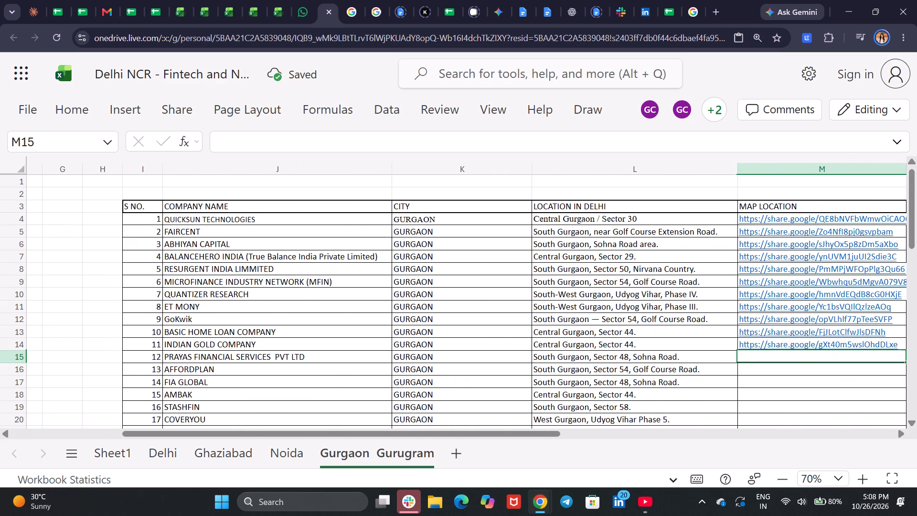
pyautogui.hscroll(3, 753, 364)
pyautogui.tripleClick(469, 358)
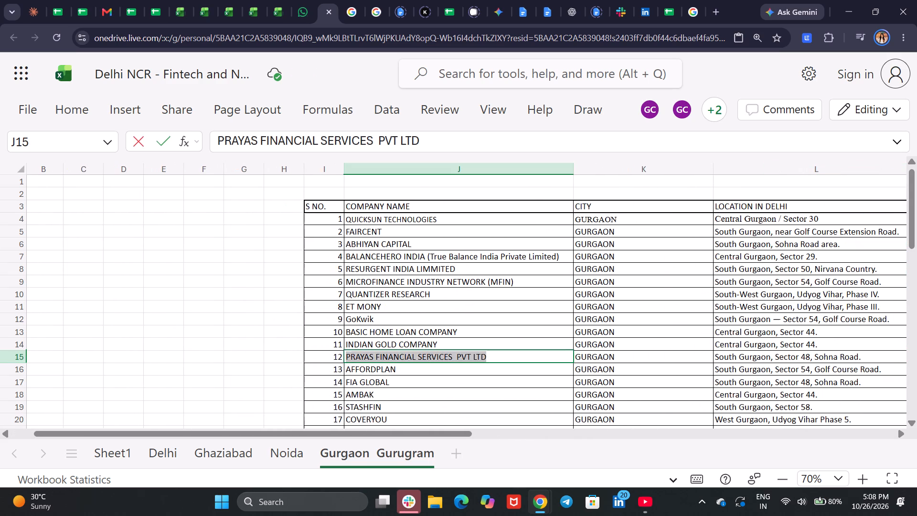
pyautogui.hotkey('ctrl', 'c')
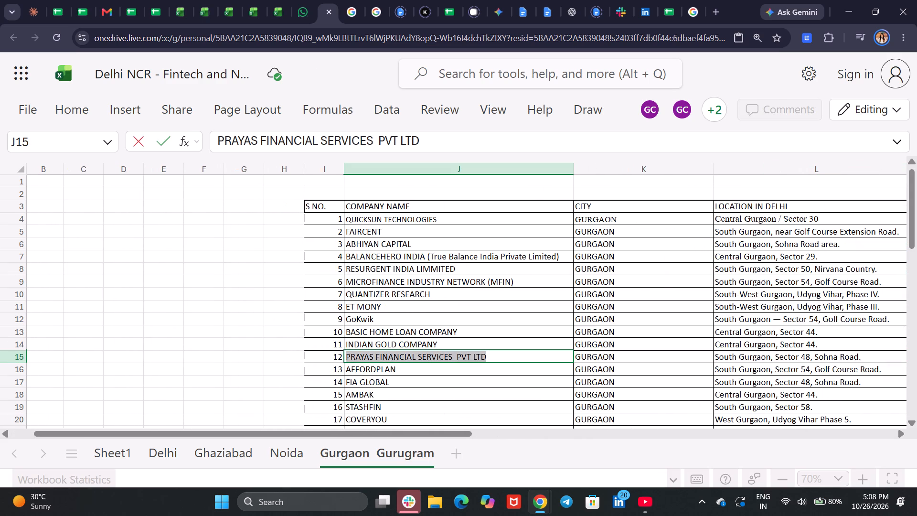
pyautogui.click(690, 2)
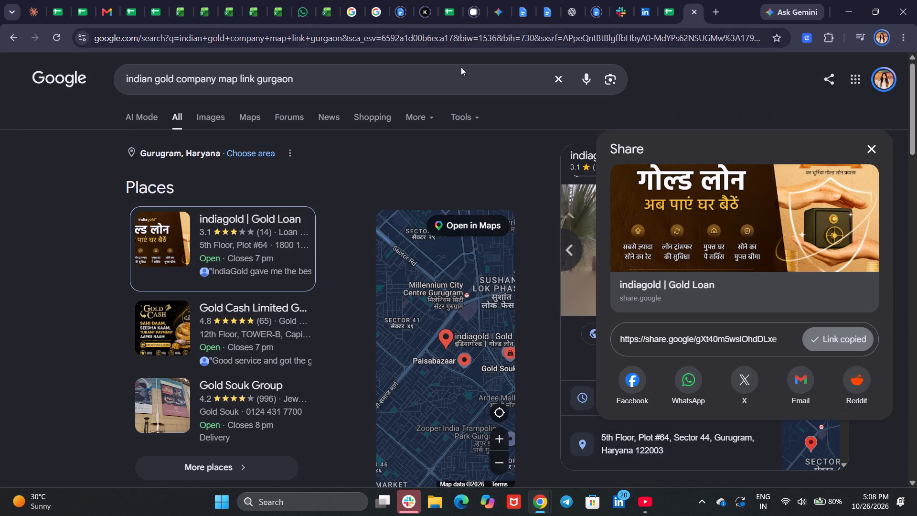
pyautogui.moveTo(377, 84); pyautogui.dragTo(86, 86)
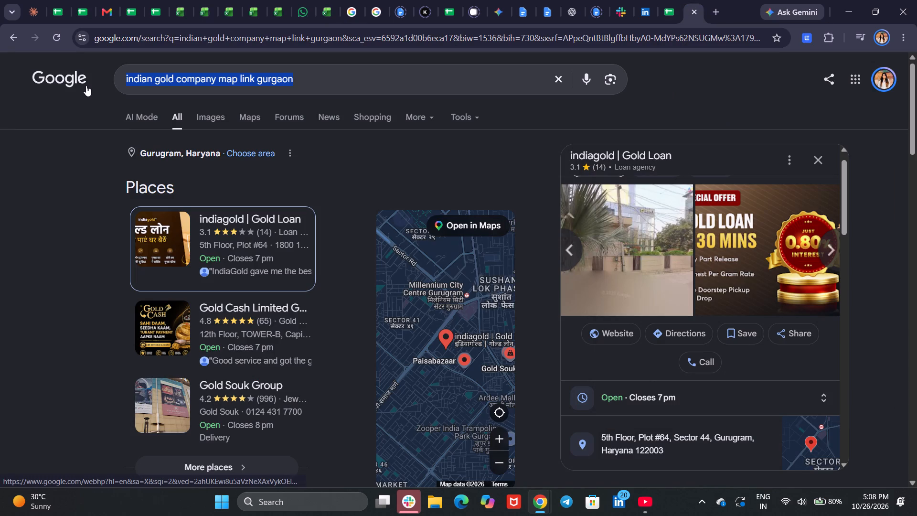
pyautogui.press('b')
pyautogui.press('BackSpace')
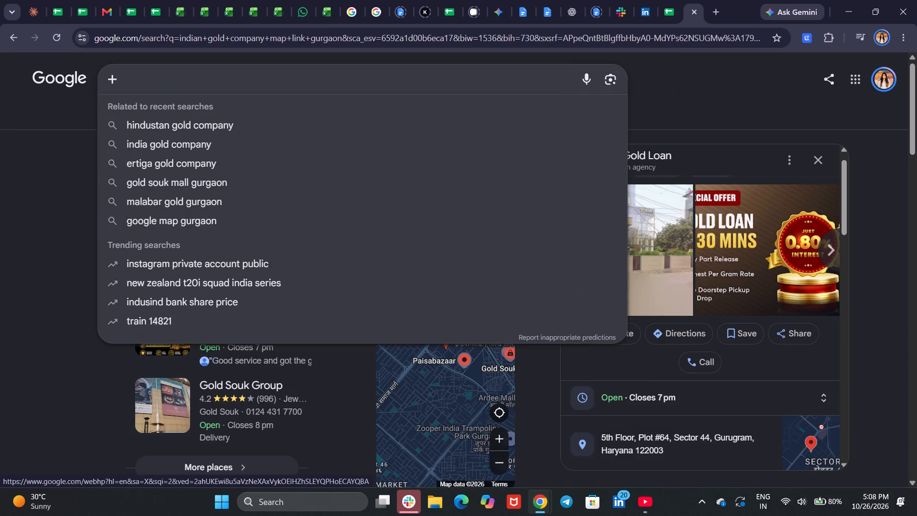
pyautogui.hotkey('ctrl', 'v')
pyautogui.press("'")
pyautogui.press('BackSpace')
pyautogui.press('Return')
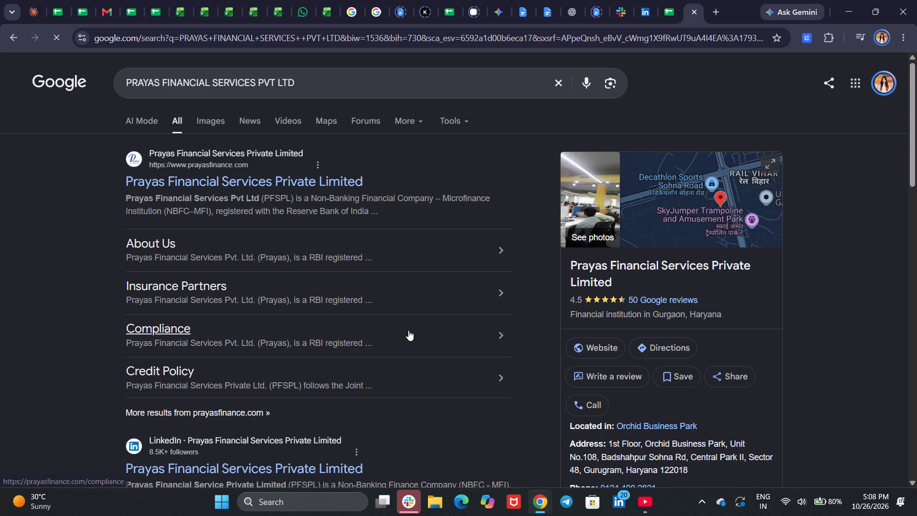
pyautogui.click(732, 367)
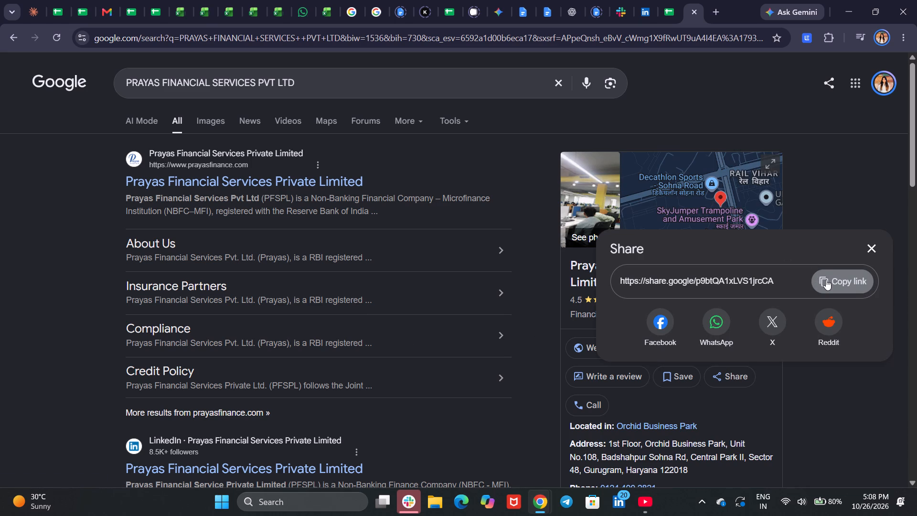
pyautogui.click(826, 279)
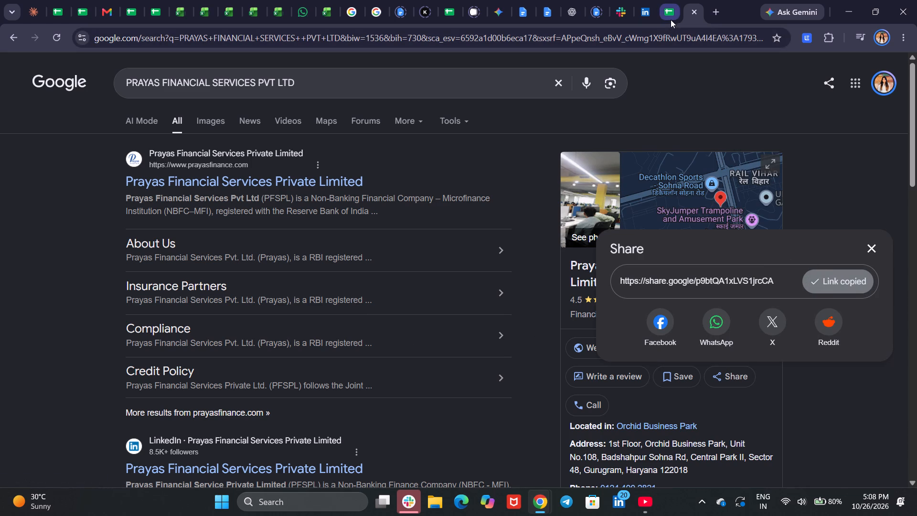
pyautogui.click(331, 11)
pyautogui.hscroll(-4, 766, 313)
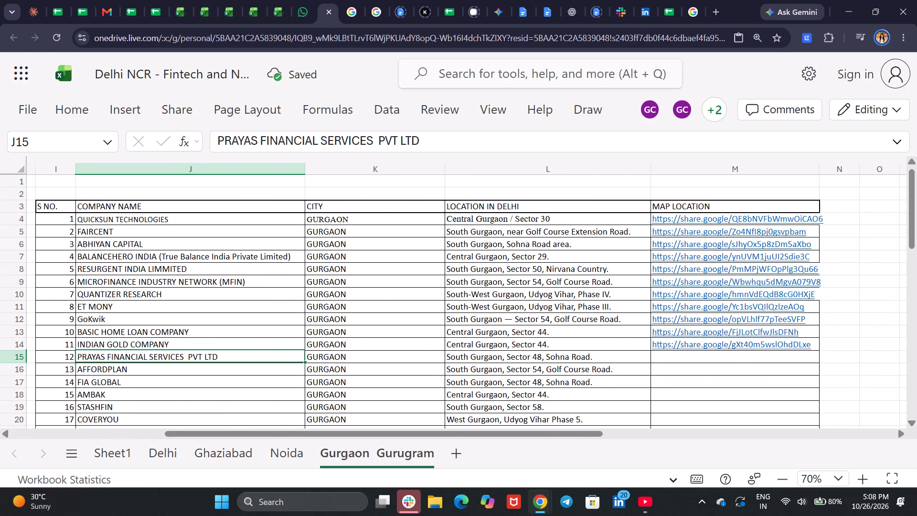
pyautogui.doubleClick(722, 360)
pyautogui.hotkey('ctrl', 'v')
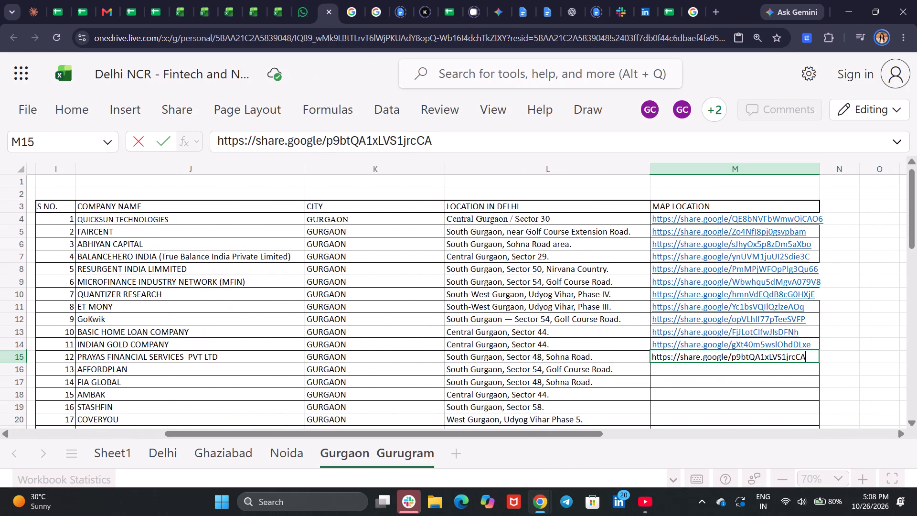
pyautogui.click(742, 370)
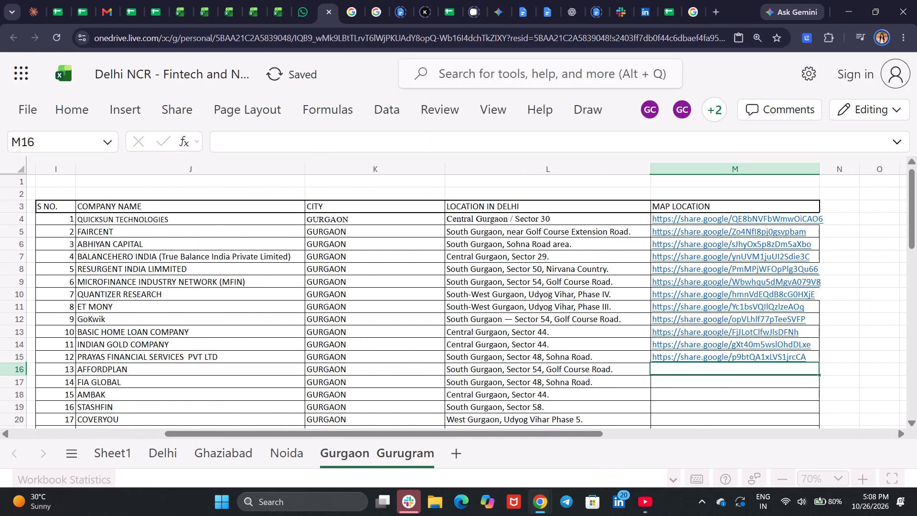
# Copy the company name AFFORDPLAN from row 16, search Google for it and look through the results for its Places listing.
pyautogui.hscroll(3, 742, 370)
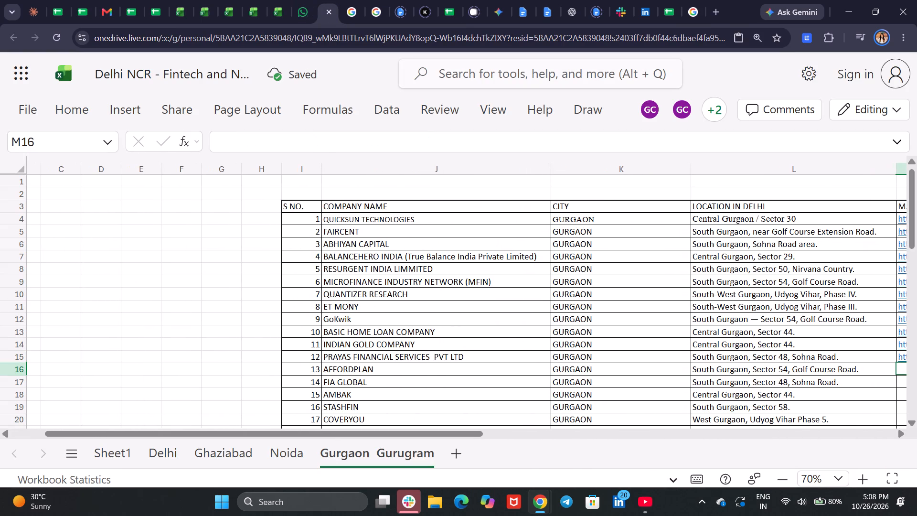
pyautogui.hscroll(-3, 533, 358)
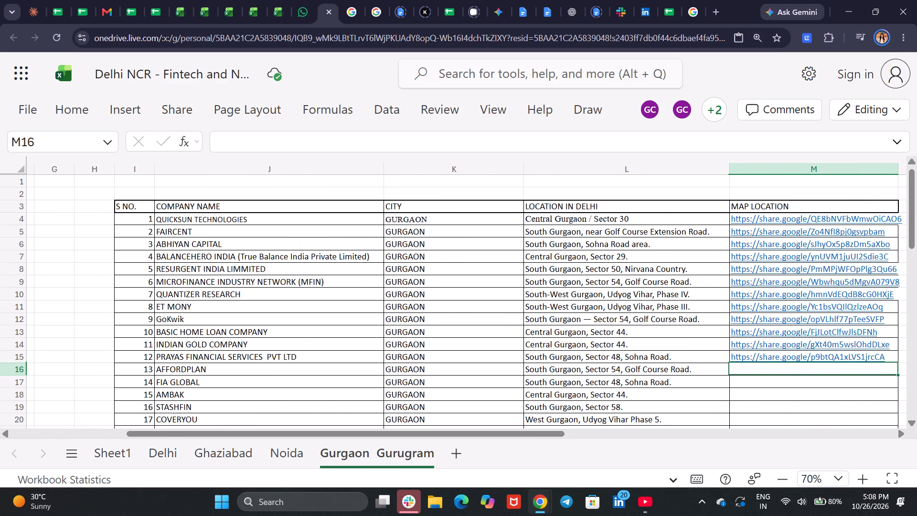
pyautogui.scroll(-1, 203, 368)
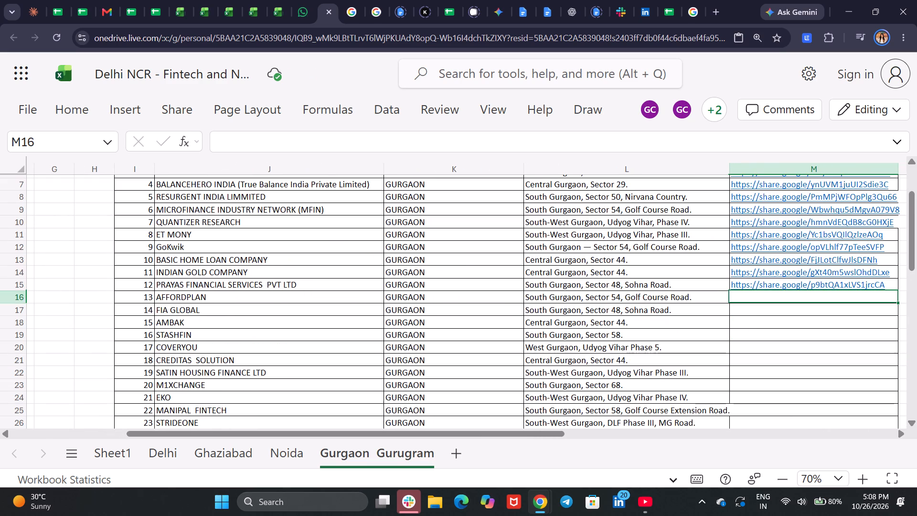
pyautogui.tripleClick(180, 295)
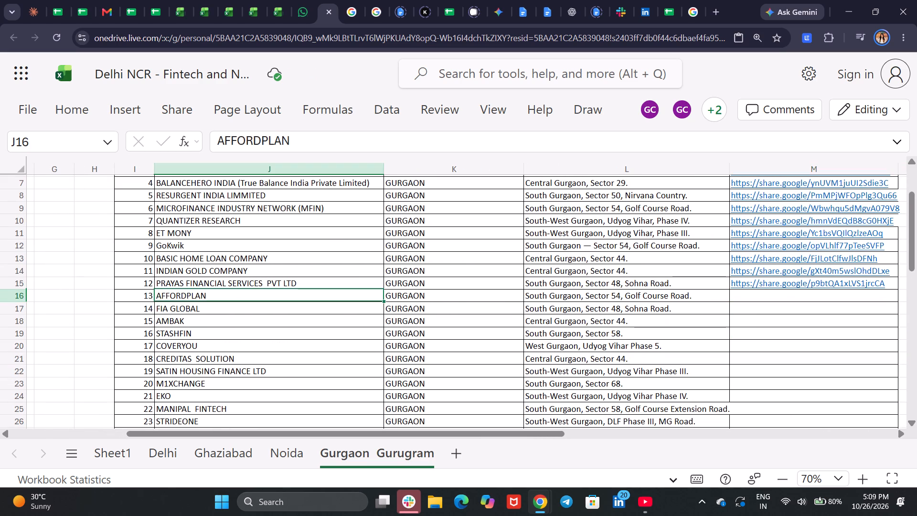
pyautogui.hotkey('ctrl', 'c')
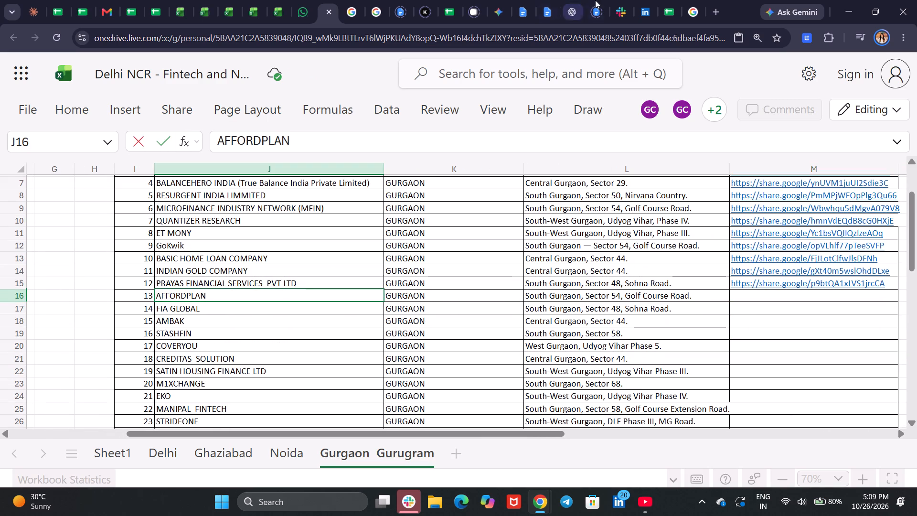
pyautogui.click(698, 11)
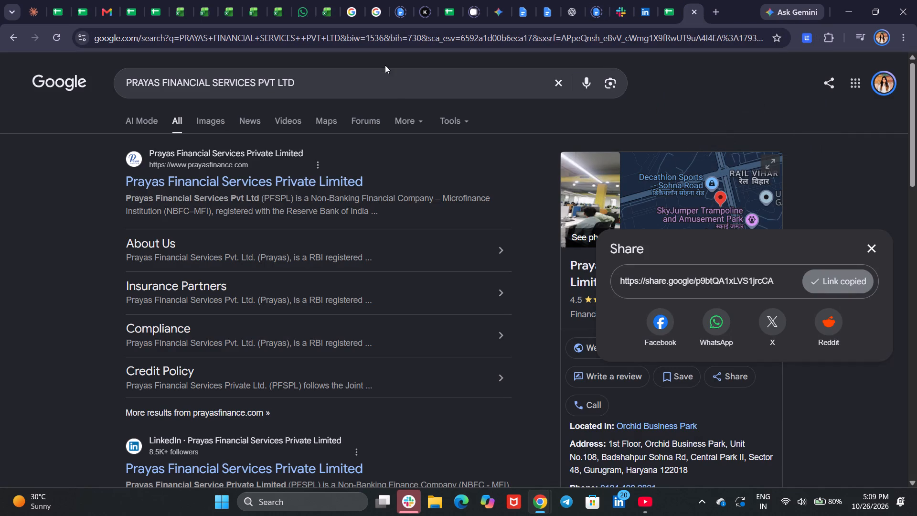
pyautogui.moveTo(378, 75); pyautogui.dragTo(47, 80)
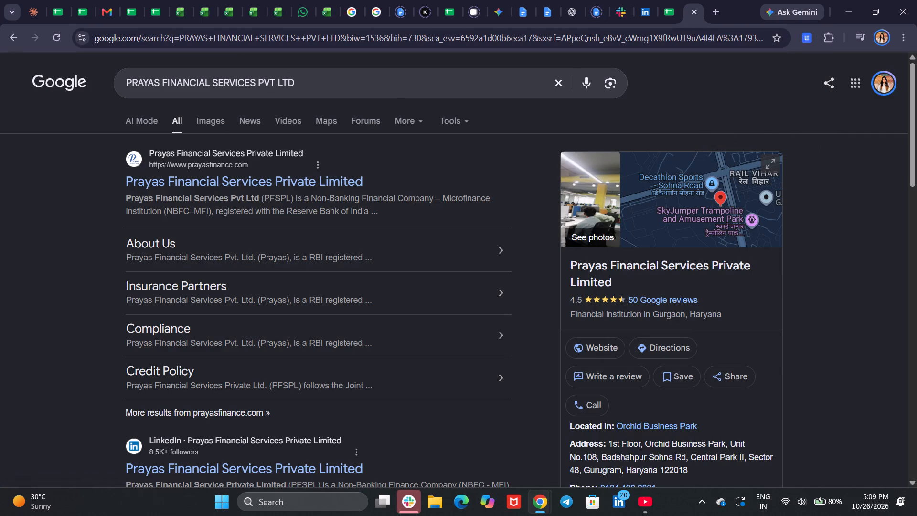
pyautogui.moveTo(301, 78); pyautogui.dragTo(41, 64)
pyautogui.hotkey('ctrl', 'v')
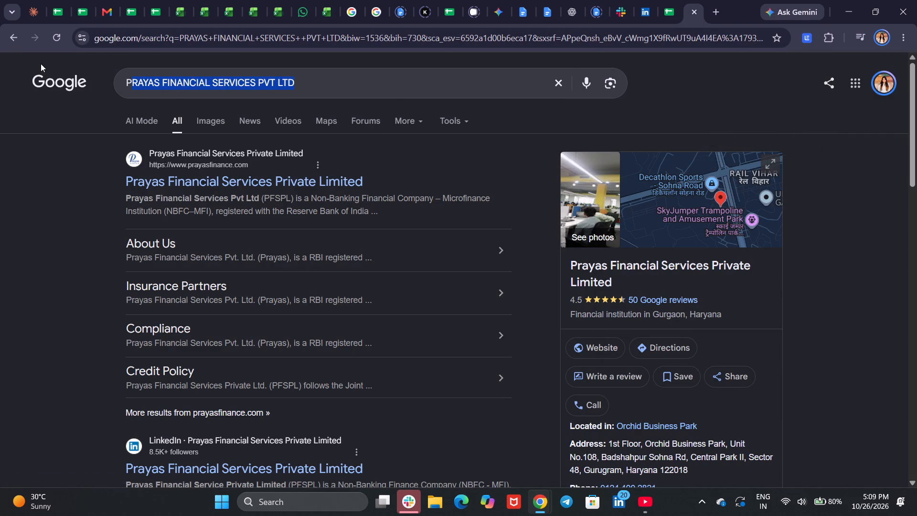
pyautogui.press('Return')
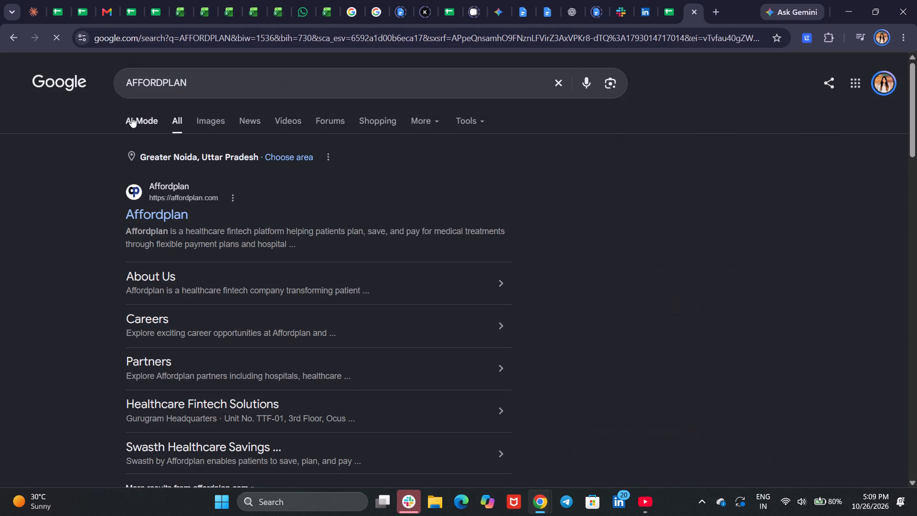
pyautogui.scroll(-9, 383, 217)
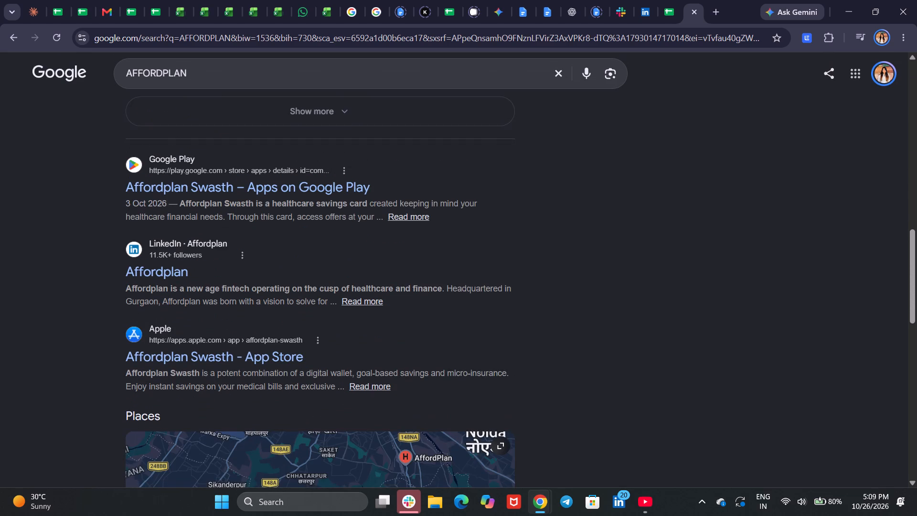
pyautogui.scroll(-3, 383, 217)
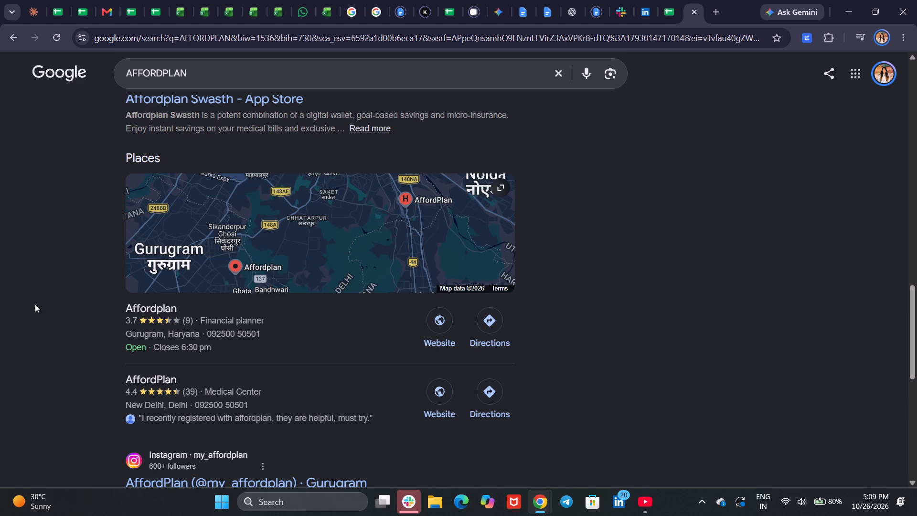
# Open the Gurugram Affordplan financial planner listing and compare its address with the row 16 location in the Gurgaon Gurugram sheet.
pyautogui.scroll(3, 71, 312)
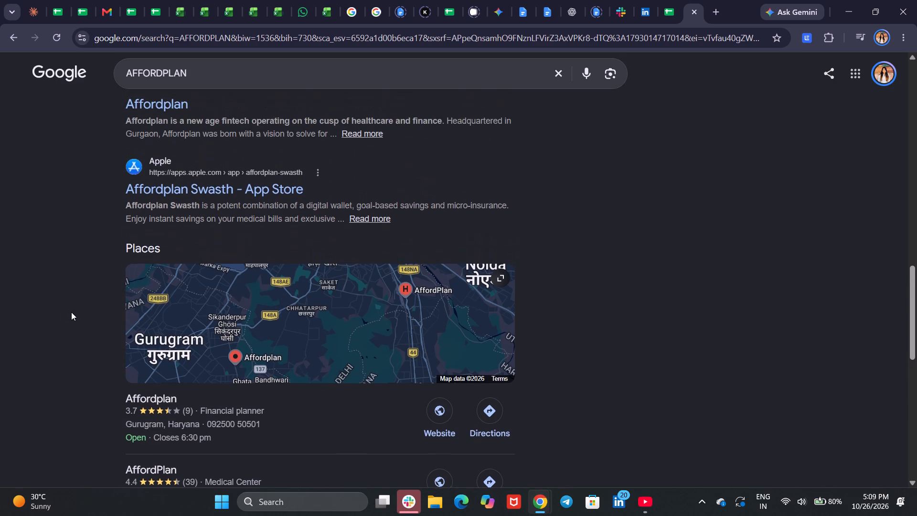
pyautogui.scroll(1, 71, 312)
pyautogui.scroll(-2, 71, 312)
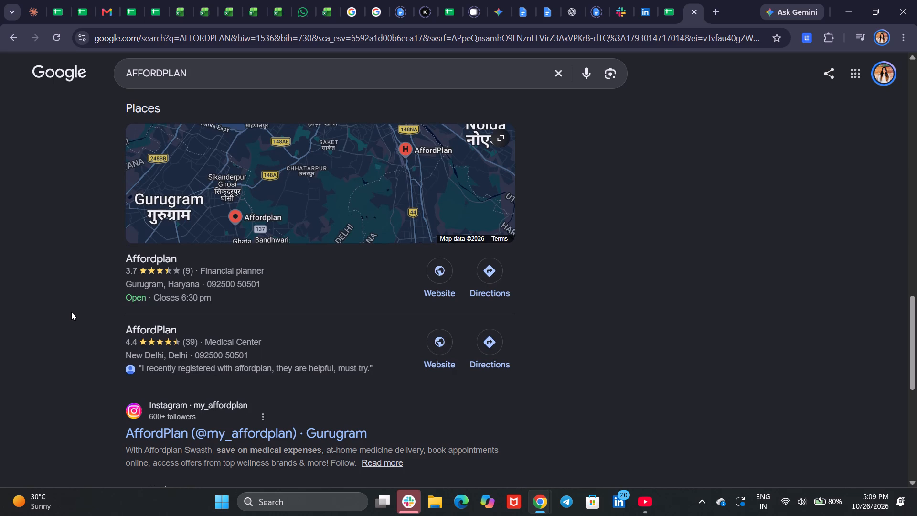
pyautogui.scroll(1, 71, 312)
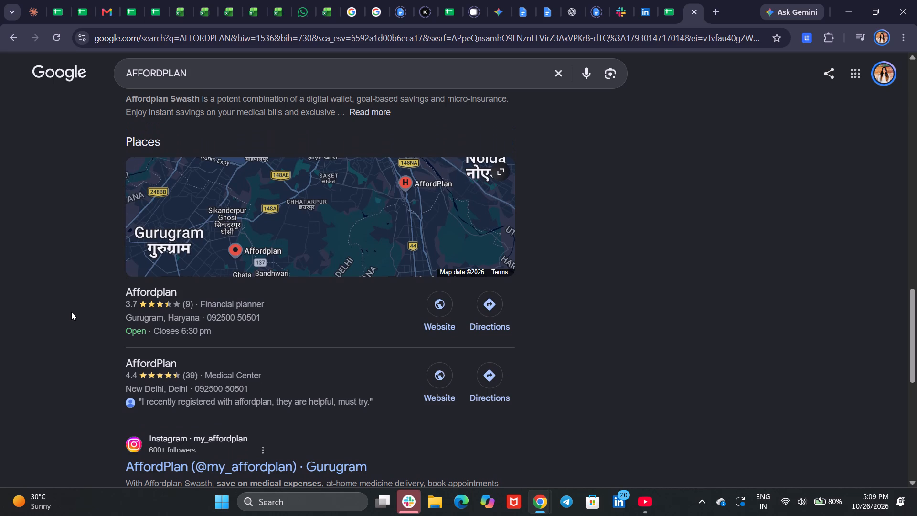
pyautogui.click(152, 298)
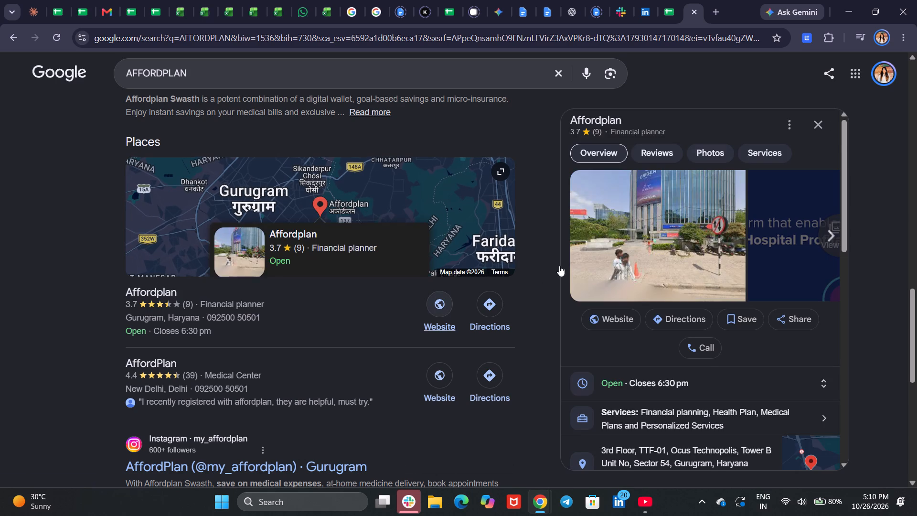
pyautogui.scroll(-1, 688, 288)
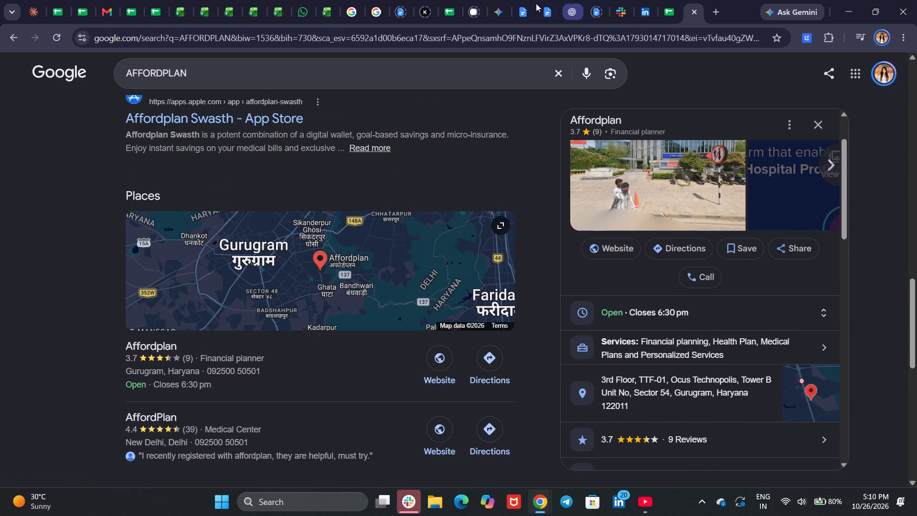
pyautogui.click(334, 10)
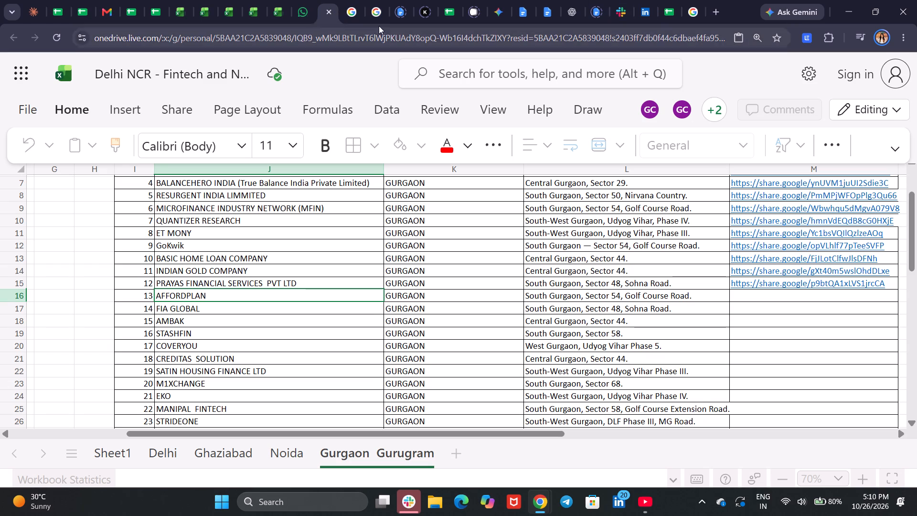
pyautogui.click(695, 9)
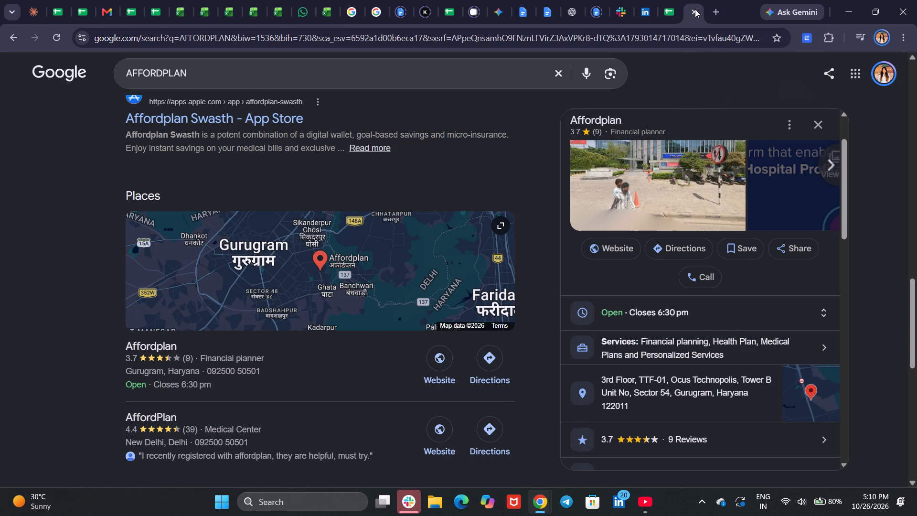
# Copy the share link of the Affordplan listing and paste it into cell M16 of the Gurgaon Gurugram sheet.
pyautogui.scroll(1, 746, 239)
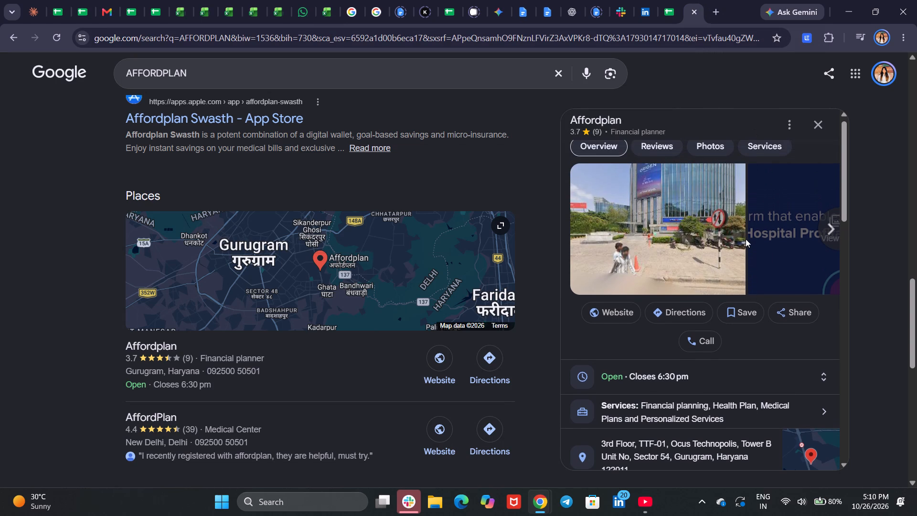
pyautogui.click(785, 310)
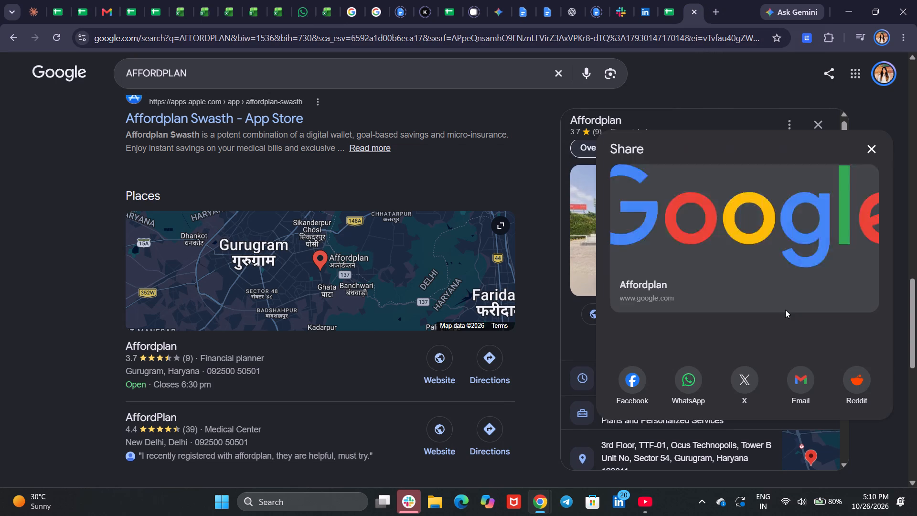
pyautogui.click(846, 330)
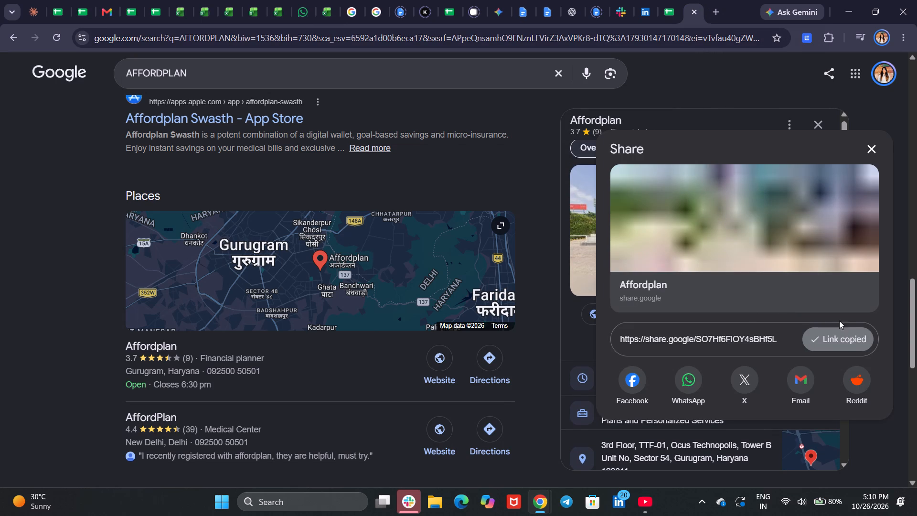
pyautogui.click(327, 9)
pyautogui.doubleClick(795, 297)
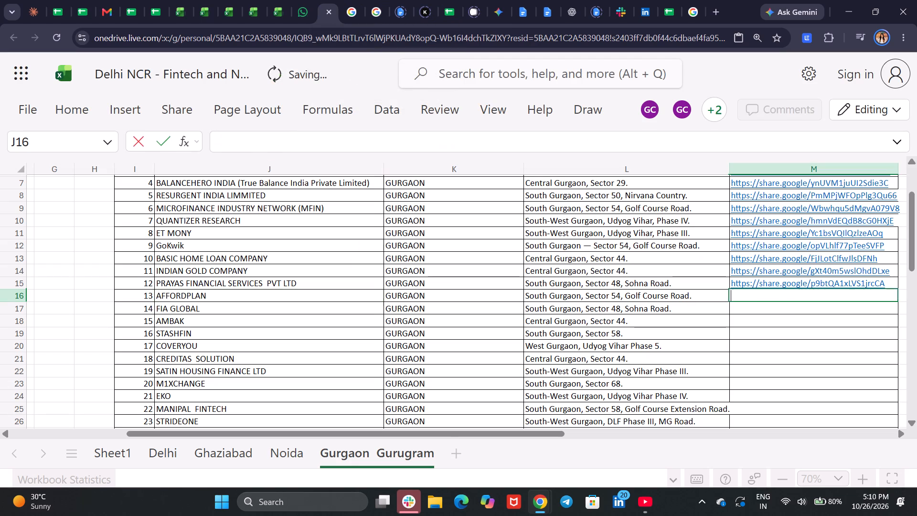
pyautogui.hotkey('ctrl', 'v')
pyautogui.click(658, 312)
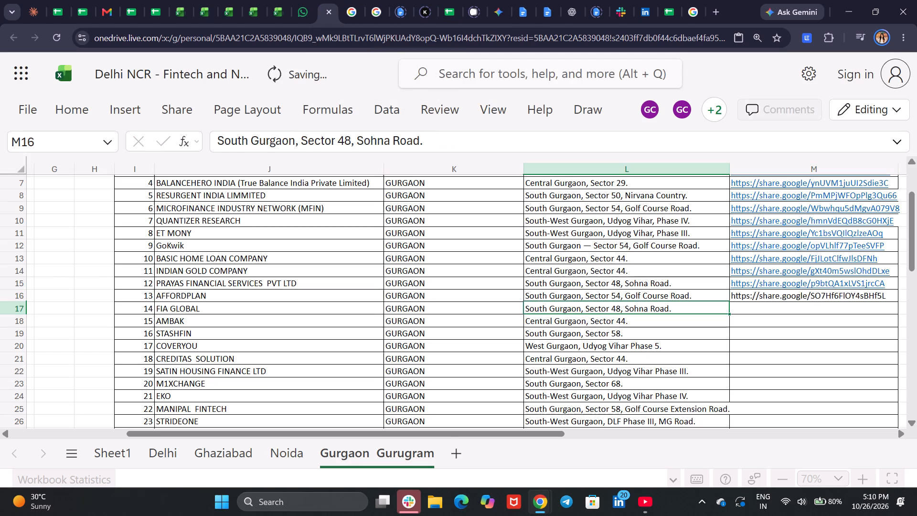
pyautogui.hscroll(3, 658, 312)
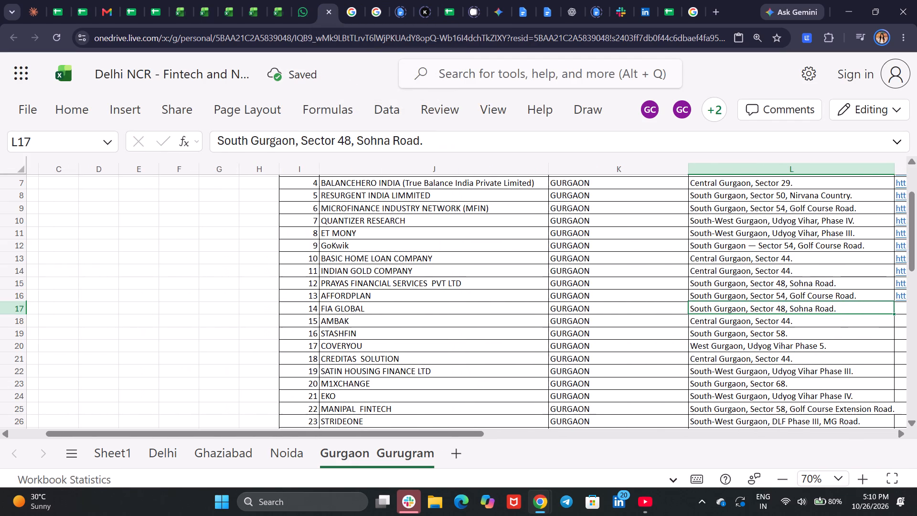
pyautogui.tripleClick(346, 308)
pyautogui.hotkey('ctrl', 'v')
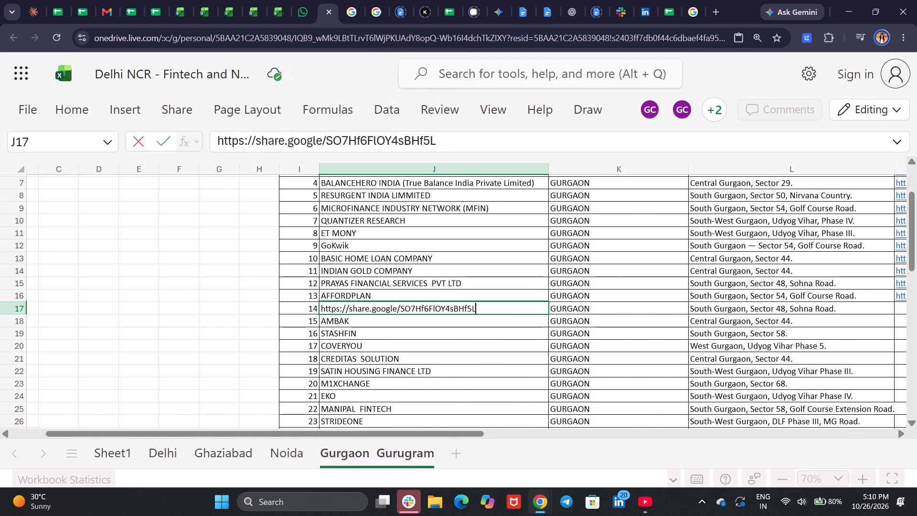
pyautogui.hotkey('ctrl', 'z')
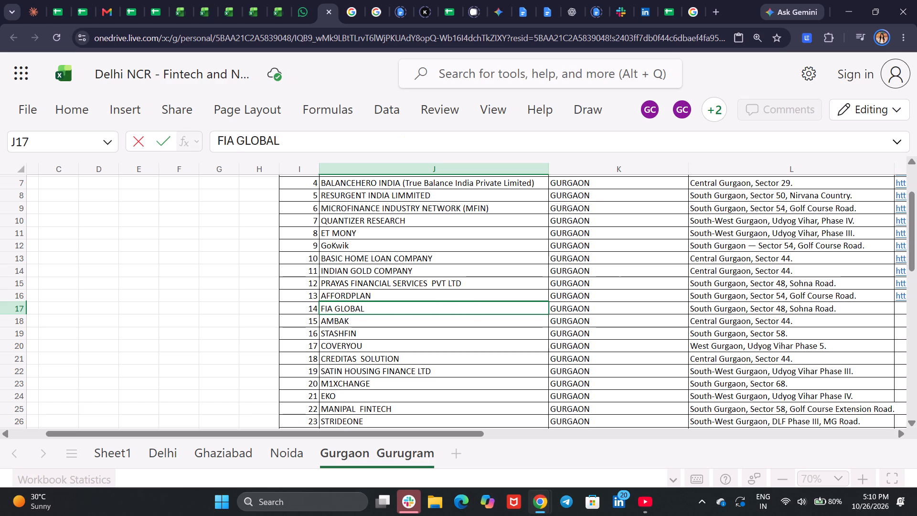
# Select the company name FIA GLOBAL inside cell J17 for copying.
pyautogui.doubleClick(346, 308)
pyautogui.tripleClick(346, 308)
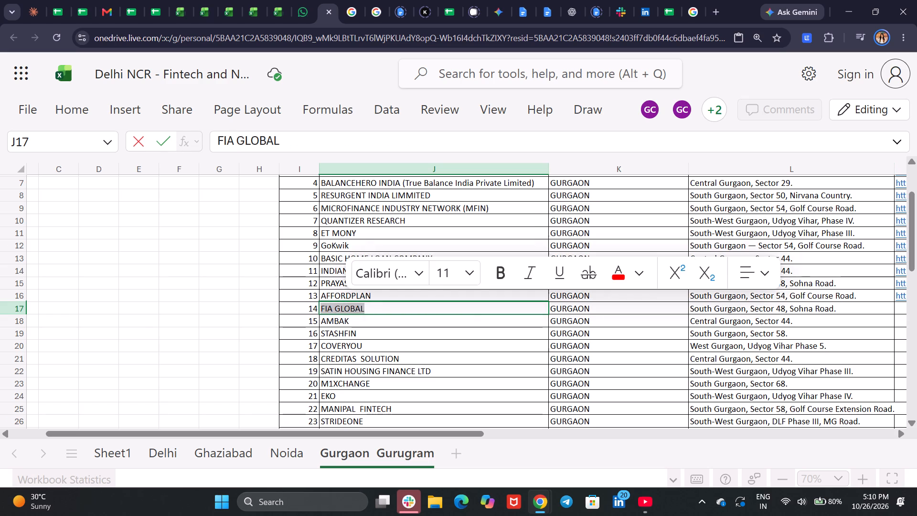
# Copy the company name FIA GLOBAL from row 17, search Google for it and check its business listing.
pyautogui.hotkey('ctrl', 'c')
pyautogui.click(697, 1)
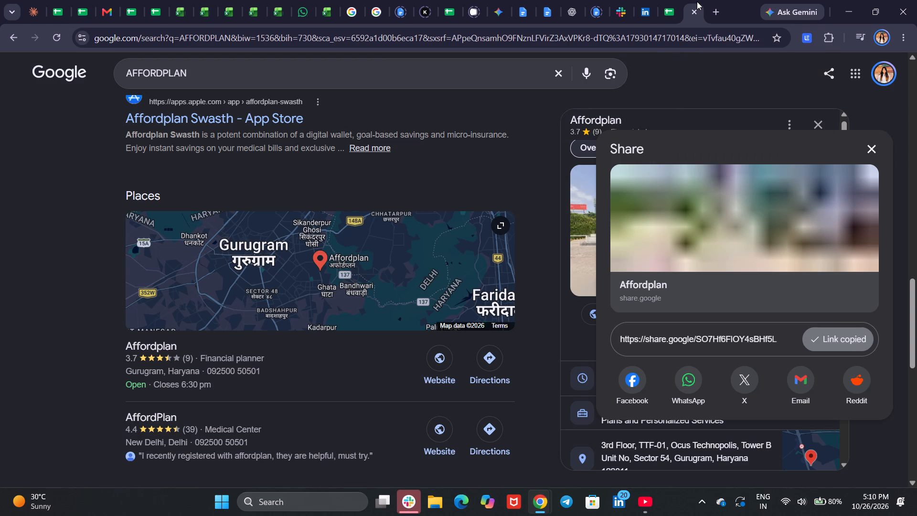
pyautogui.click(562, 75)
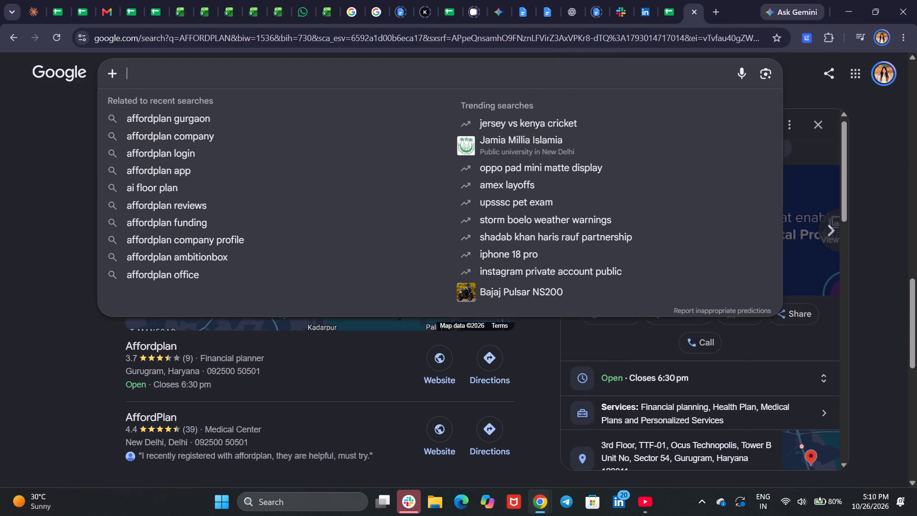
pyautogui.hotkey('ctrl', 'v')
pyautogui.press('Return')
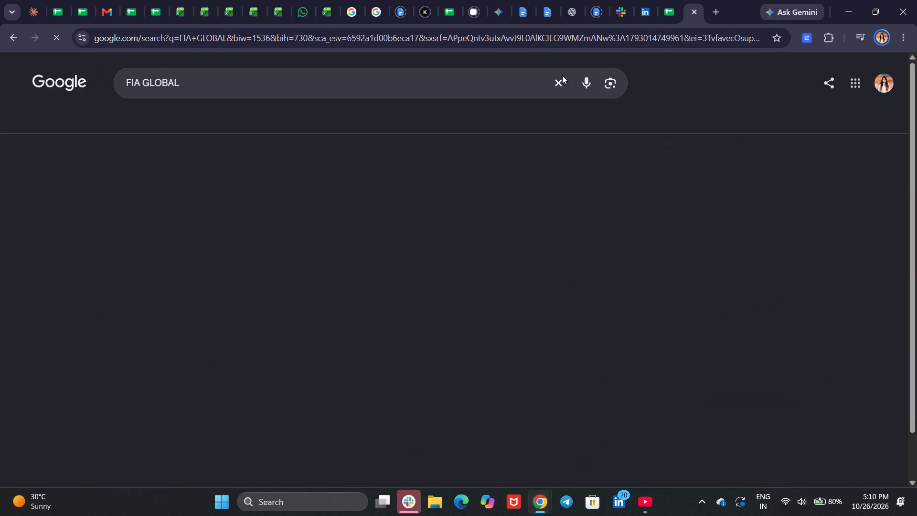
pyautogui.scroll(-1, 718, 328)
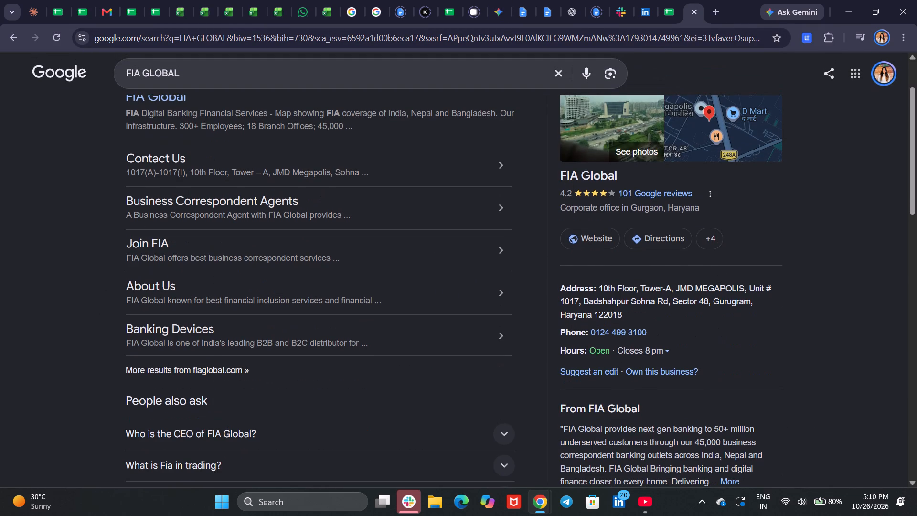
pyautogui.scroll(1, 694, 260)
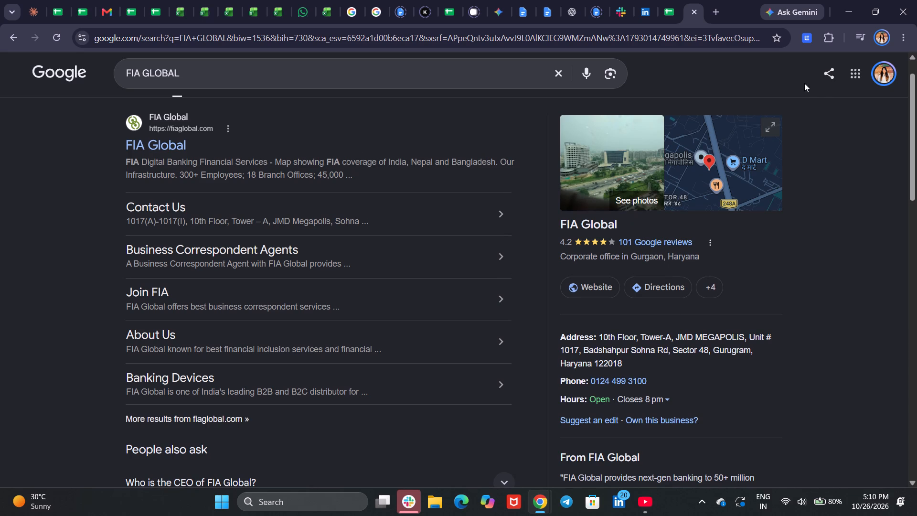
pyautogui.click(829, 79)
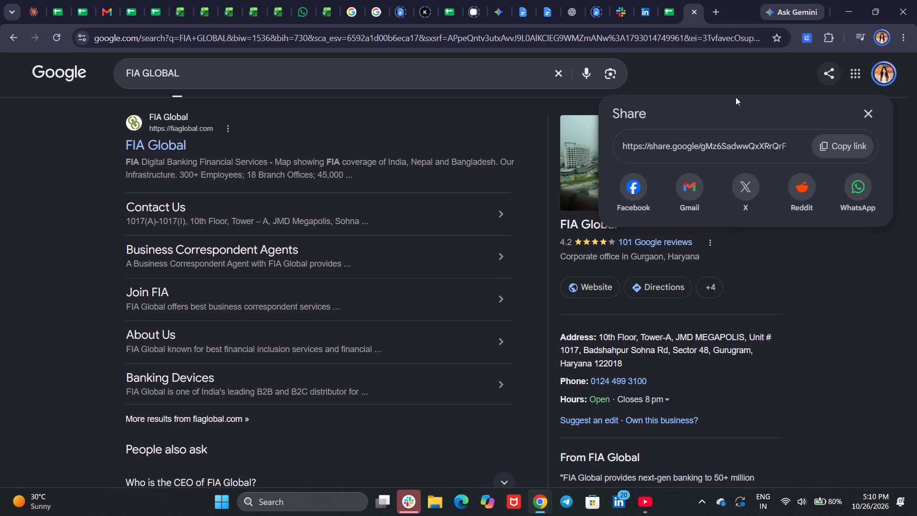
pyautogui.click(833, 136)
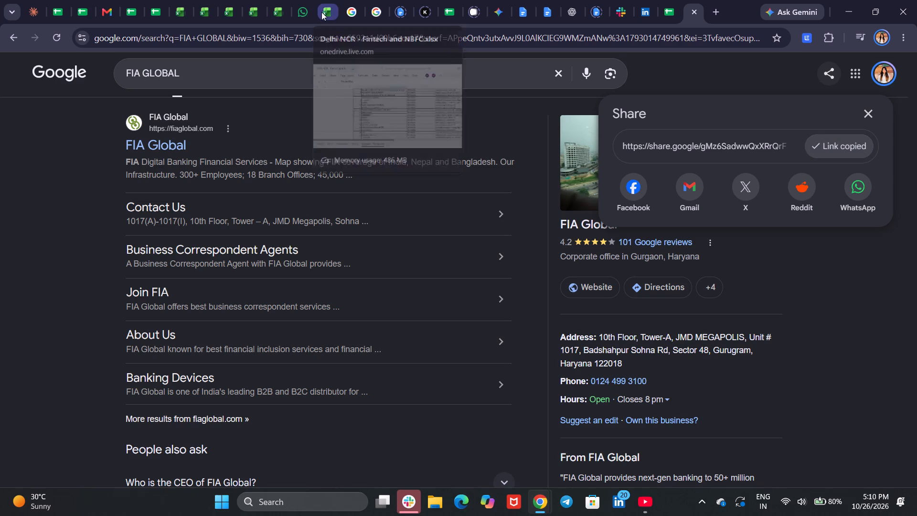
pyautogui.click(321, 12)
pyautogui.hscroll(-4, 580, 281)
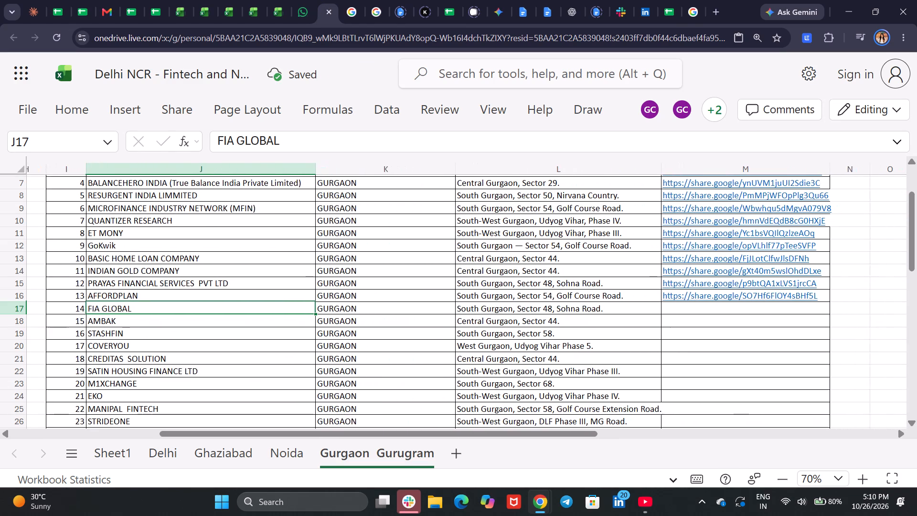
pyautogui.hscroll(-1, 580, 281)
pyautogui.doubleClick(721, 311)
pyautogui.hotkey('ctrl', 'v')
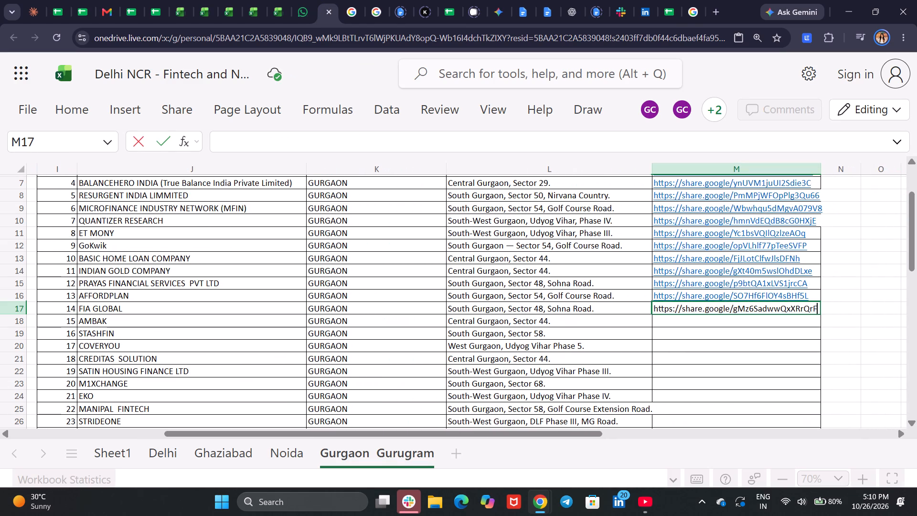
# Copy the company name AMBAK from row 18, search Google for it and check its business listing.
pyautogui.doubleClick(177, 319)
pyautogui.doubleClick(177, 319)
pyautogui.hotkey('ctrl', 'c')
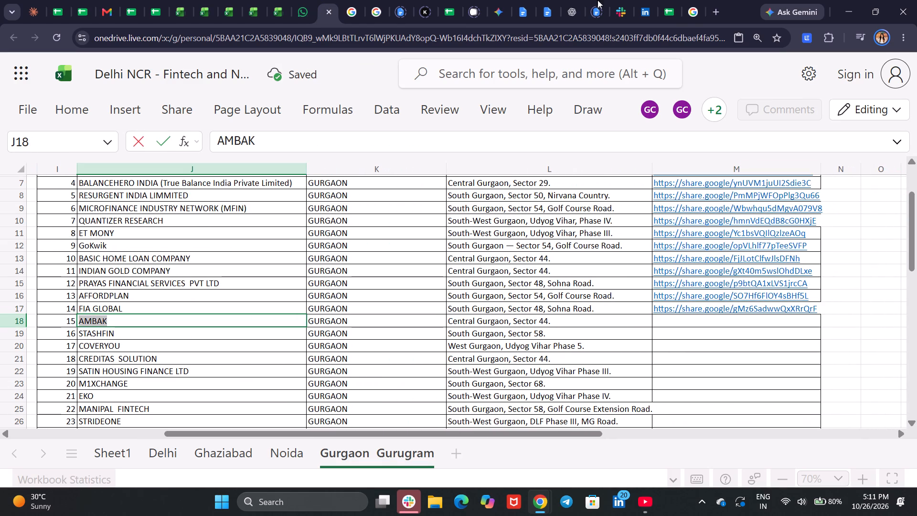
pyautogui.click(687, 12)
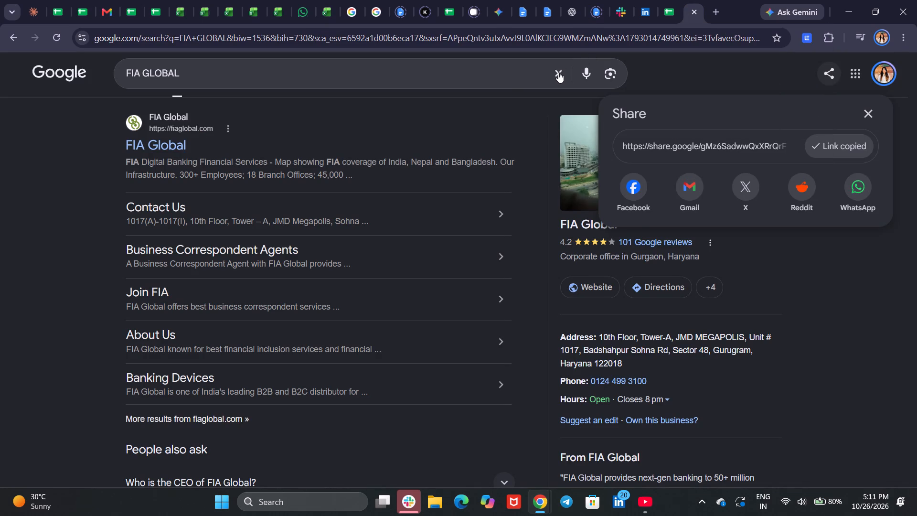
pyautogui.click(558, 72)
pyautogui.hotkey('ctrl', 'v')
pyautogui.click(558, 72)
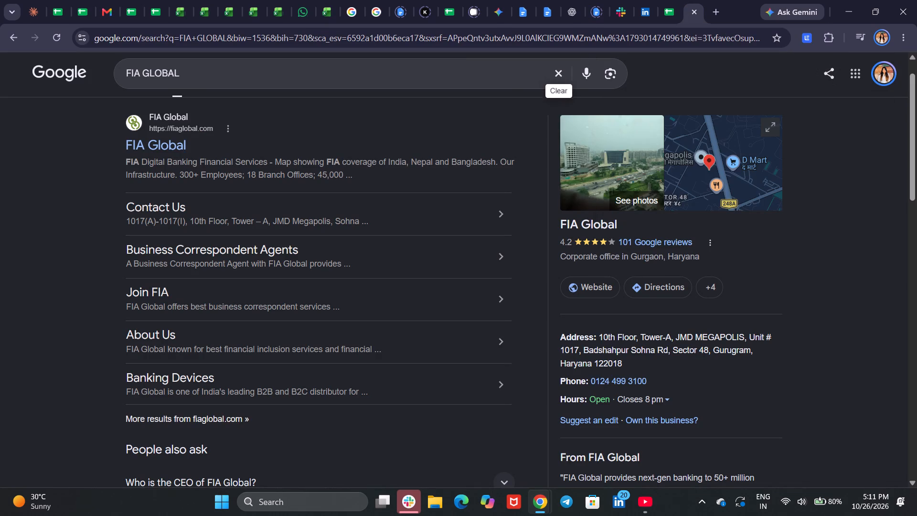
pyautogui.hotkey('ctrl', 'v')
pyautogui.press('Return')
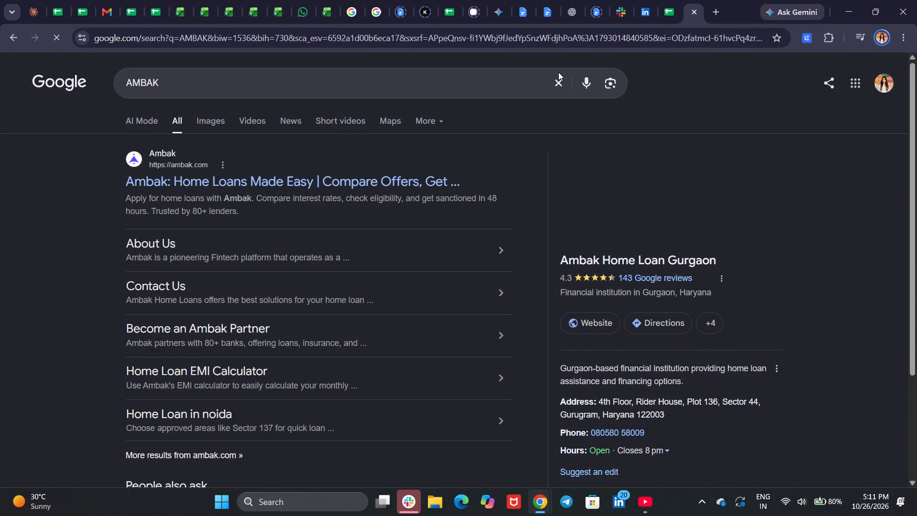
pyautogui.scroll(-1, 758, 351)
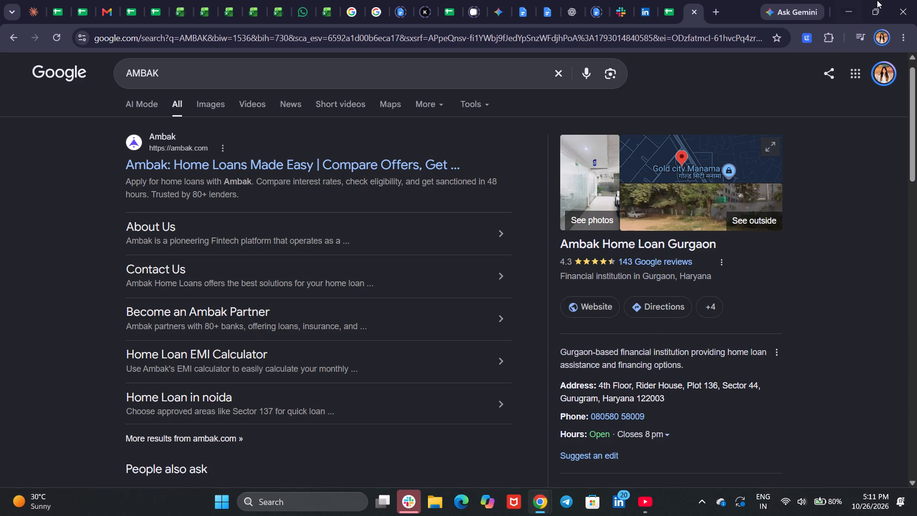
pyautogui.click(832, 75)
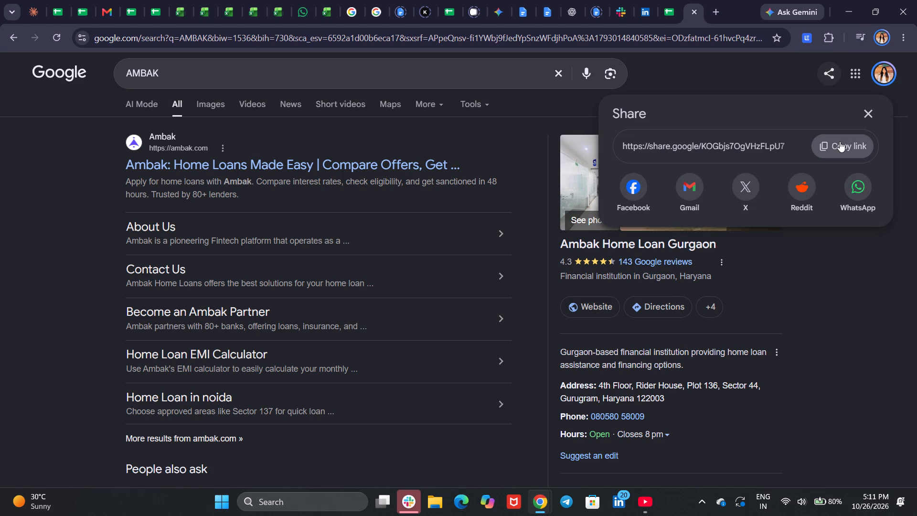
pyautogui.click(840, 141)
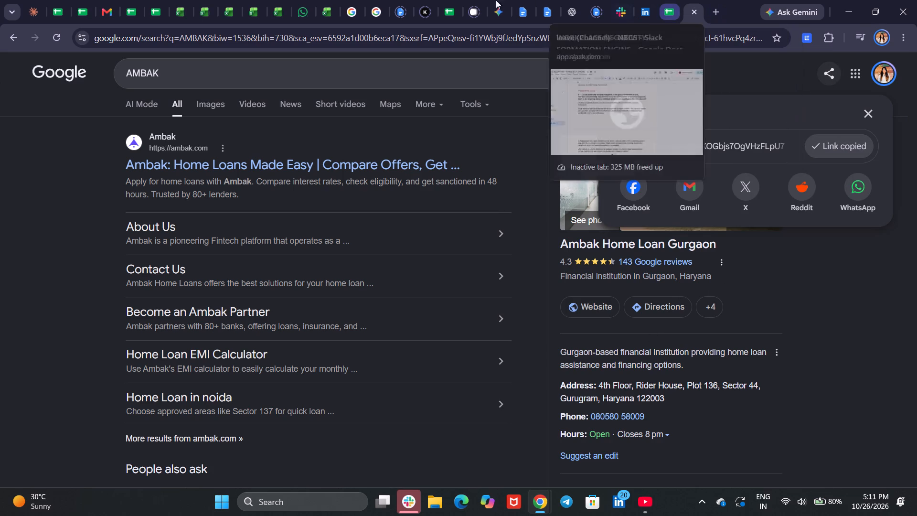
pyautogui.click(329, 7)
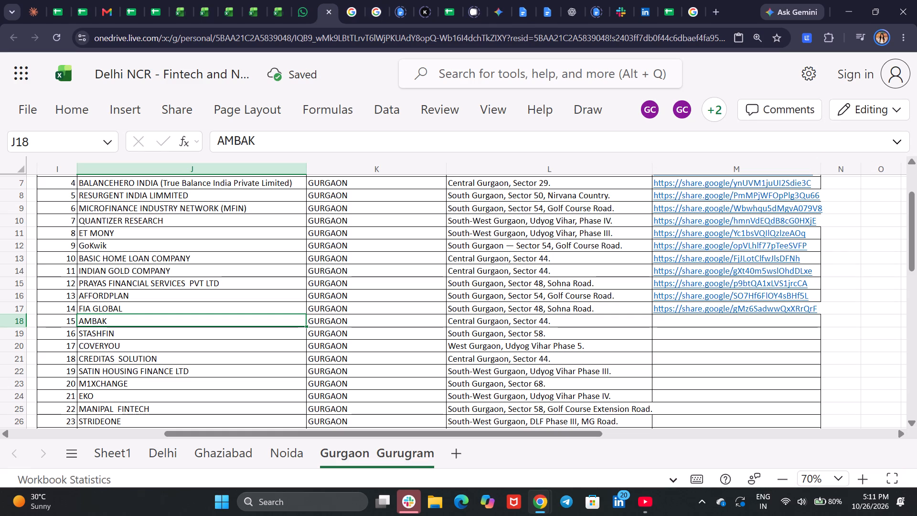
pyautogui.tripleClick(756, 322)
pyautogui.hotkey('ctrl', 'v')
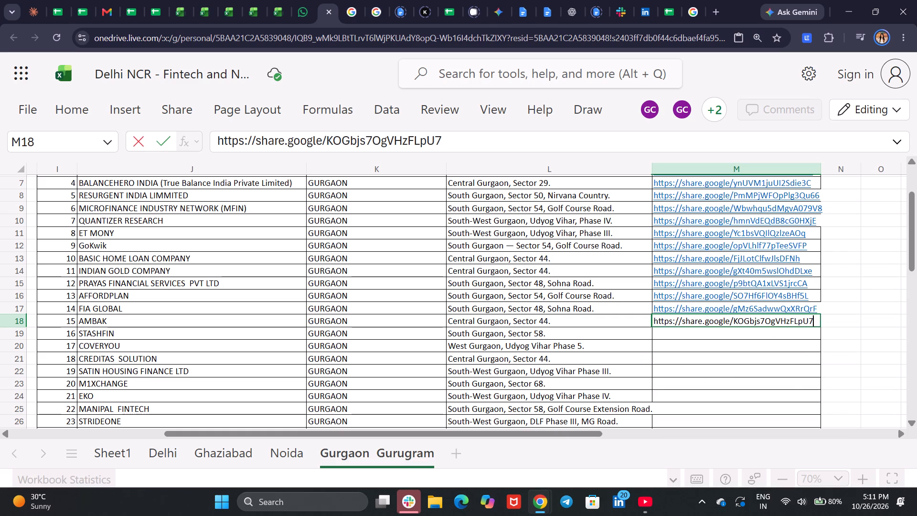
# Copy the company name STASHFIN from row 19 and search Google for it.
pyautogui.tripleClick(88, 332)
pyautogui.hotkey('ctrl', 'c')
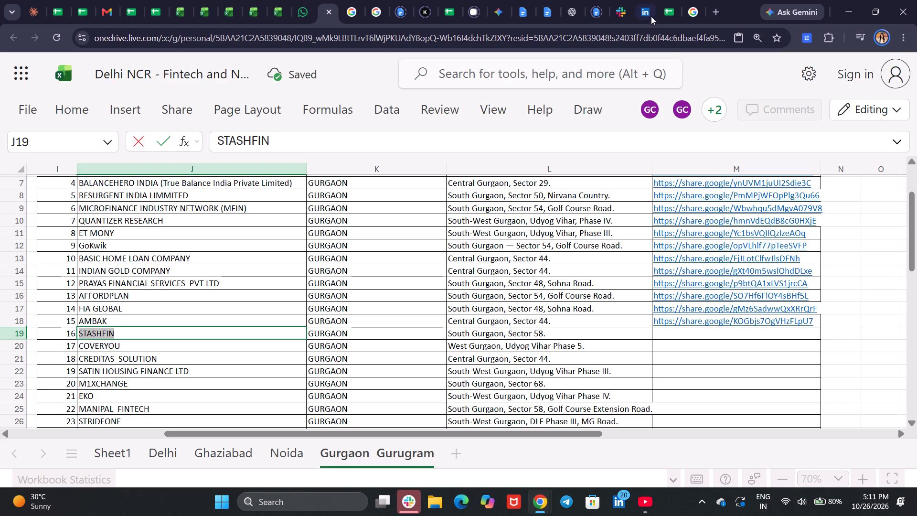
pyautogui.click(686, 3)
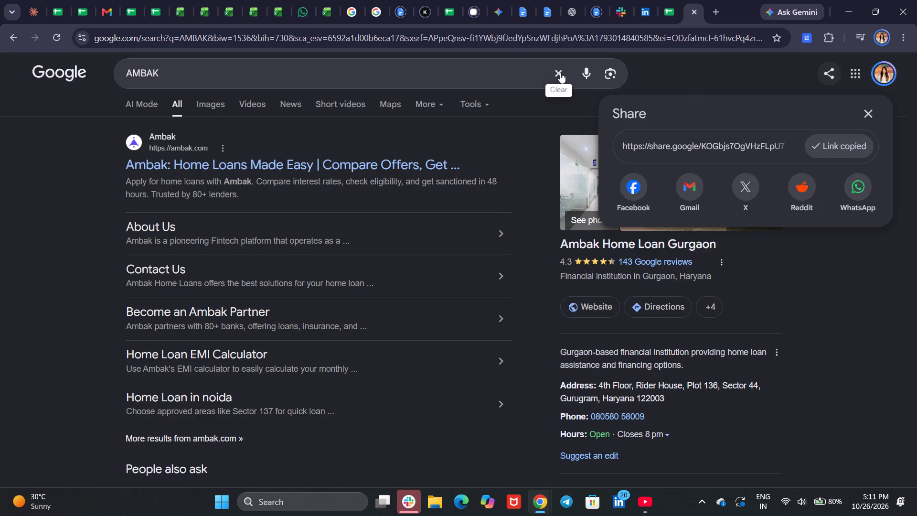
pyautogui.click(560, 72)
pyautogui.hotkey('ctrl', 'v')
pyautogui.press('Return')
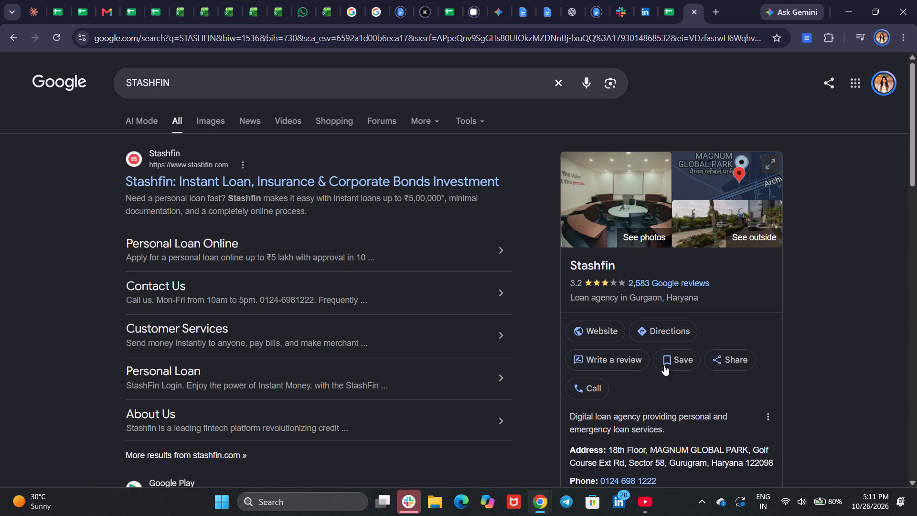
pyautogui.click(730, 353)
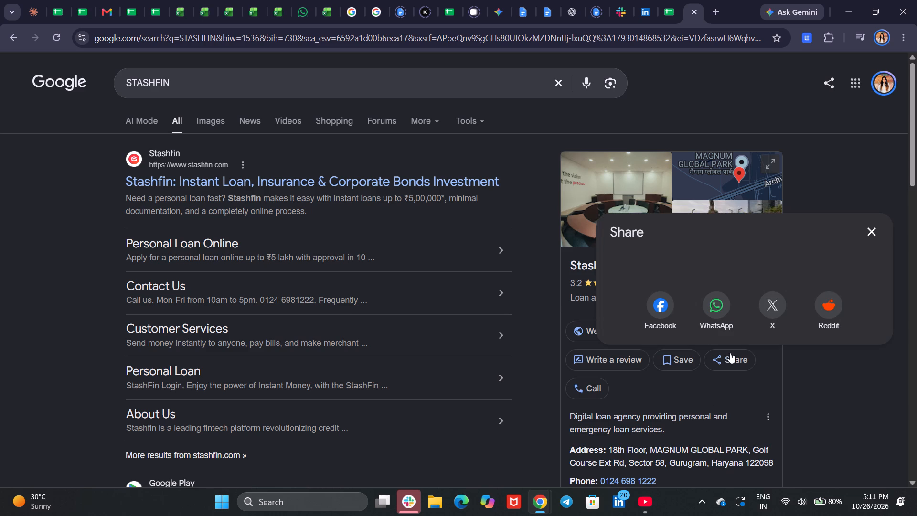
pyautogui.click(832, 264)
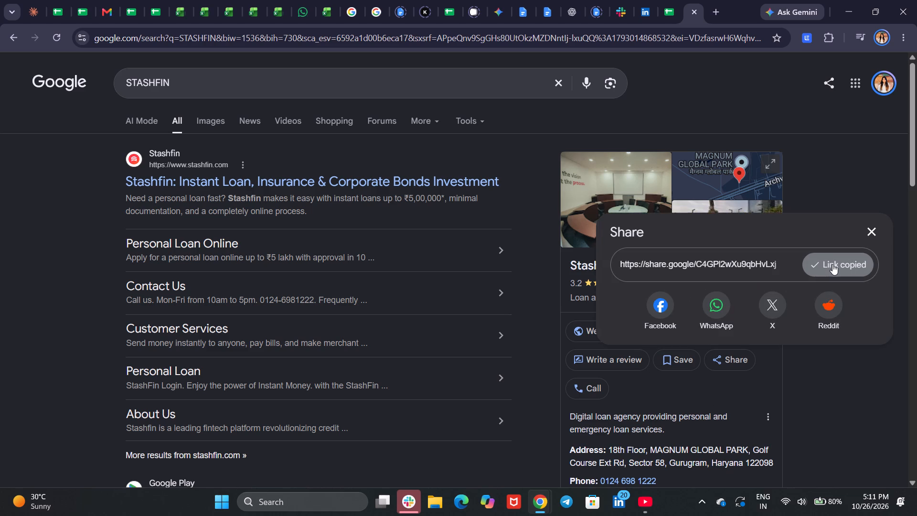
pyautogui.click(672, 6)
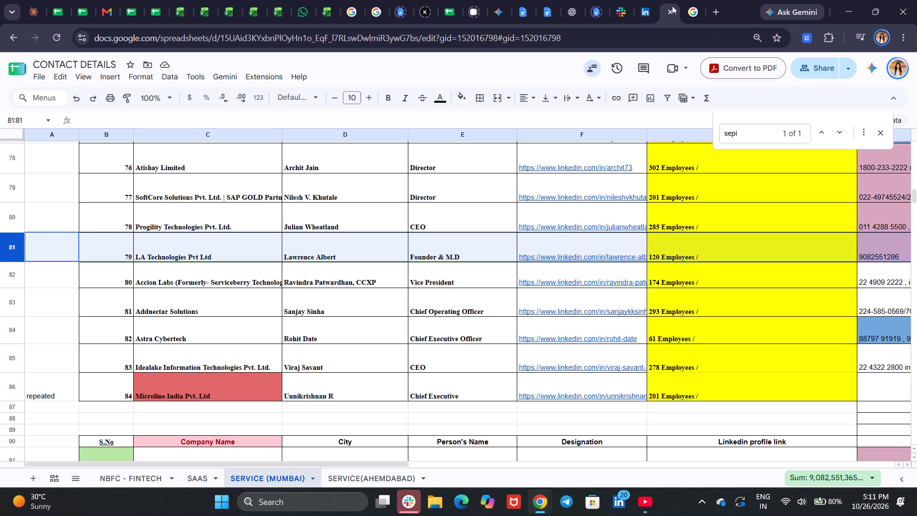
pyautogui.click(326, 13)
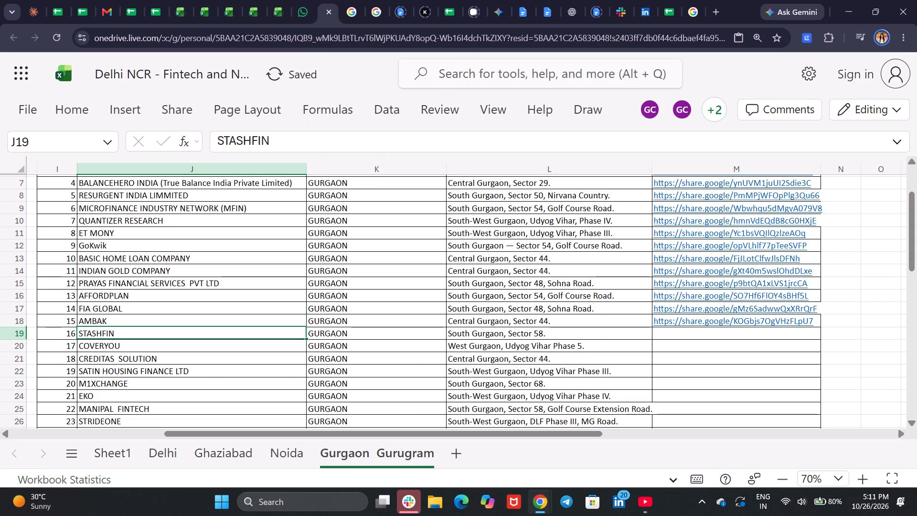
pyautogui.doubleClick(688, 339)
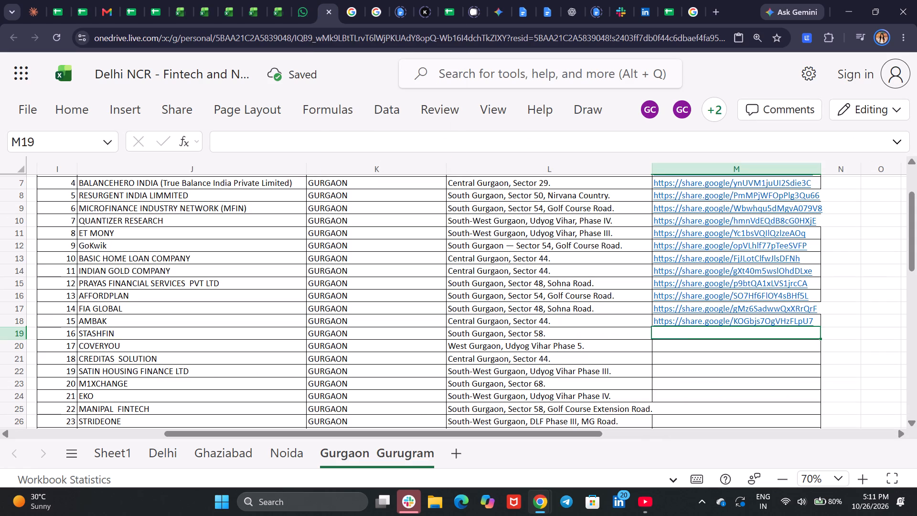
pyautogui.doubleClick(688, 335)
pyautogui.hotkey('ctrl', 'v')
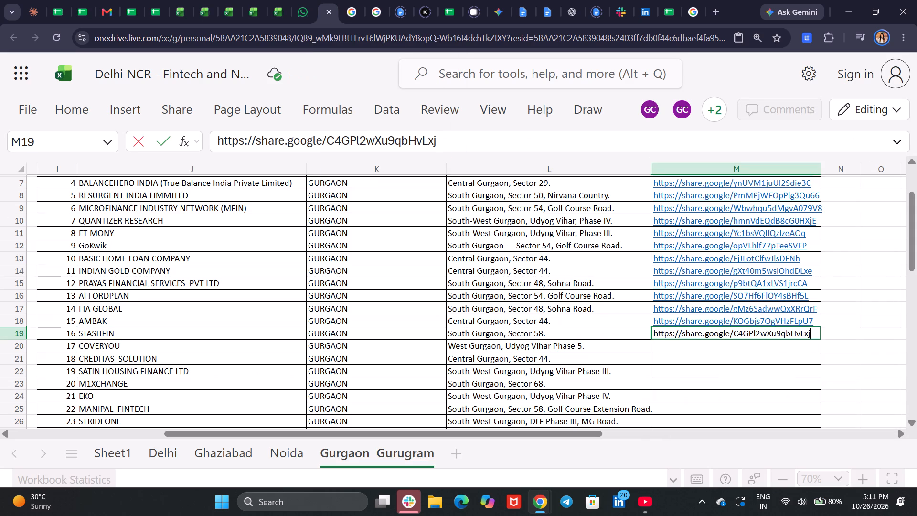
pyautogui.click(690, 351)
pyautogui.click(697, 11)
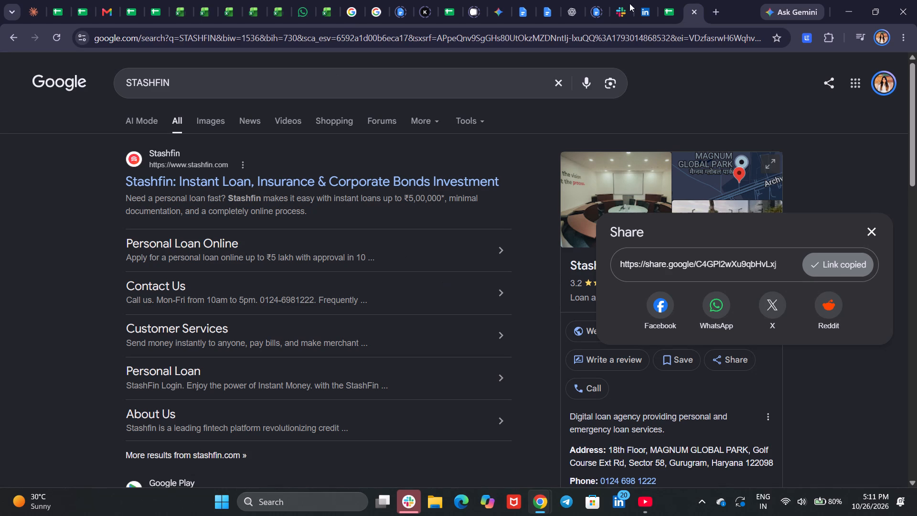
pyautogui.click(323, 12)
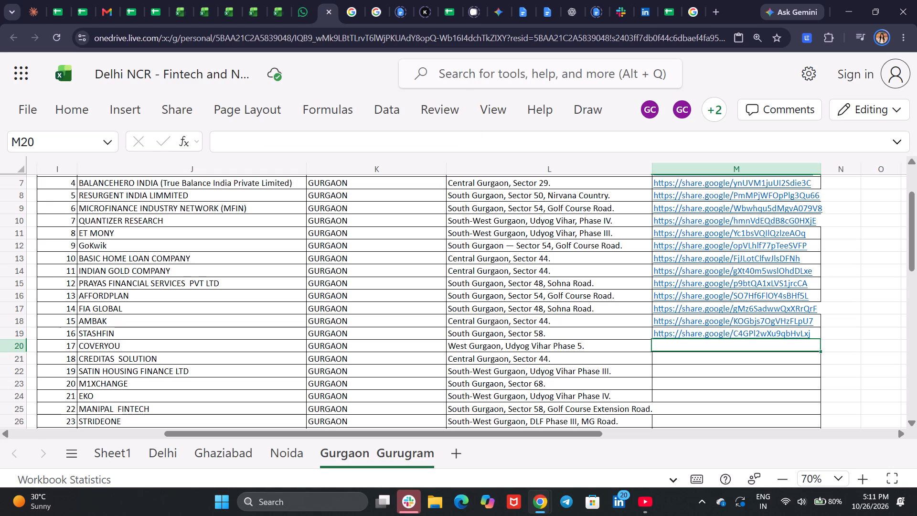
# Copy the company name COVERYOU from row 20, search Google for it and check its business listing.
pyautogui.tripleClick(95, 348)
pyautogui.hotkey('ctrl', 'c')
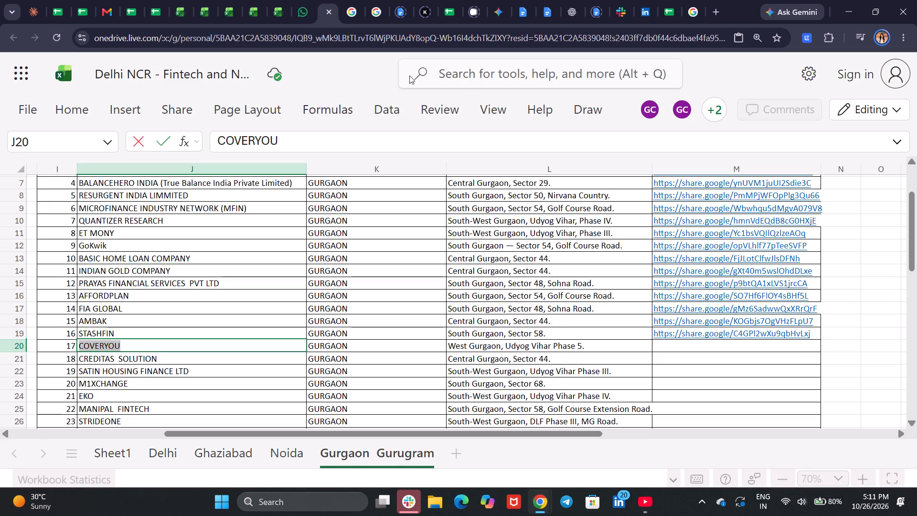
pyautogui.click(692, 14)
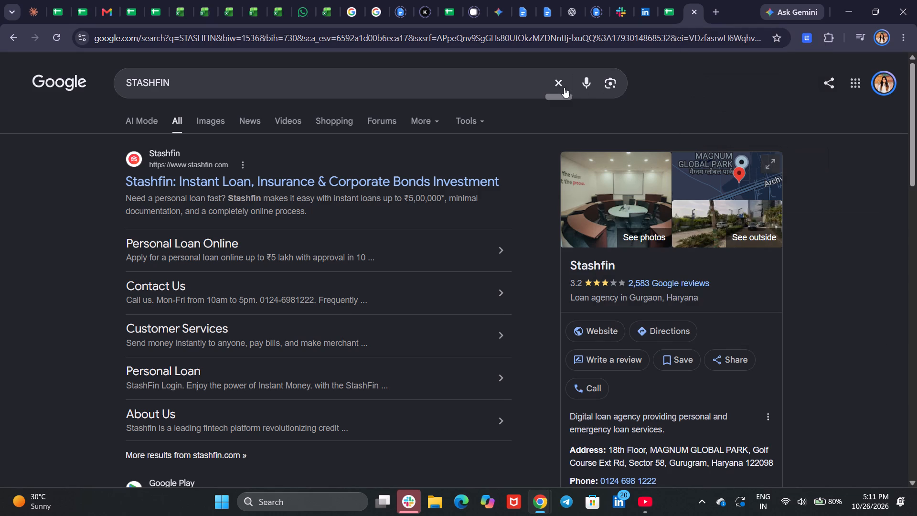
pyautogui.click(562, 82)
pyautogui.hotkey('ctrl', 'v')
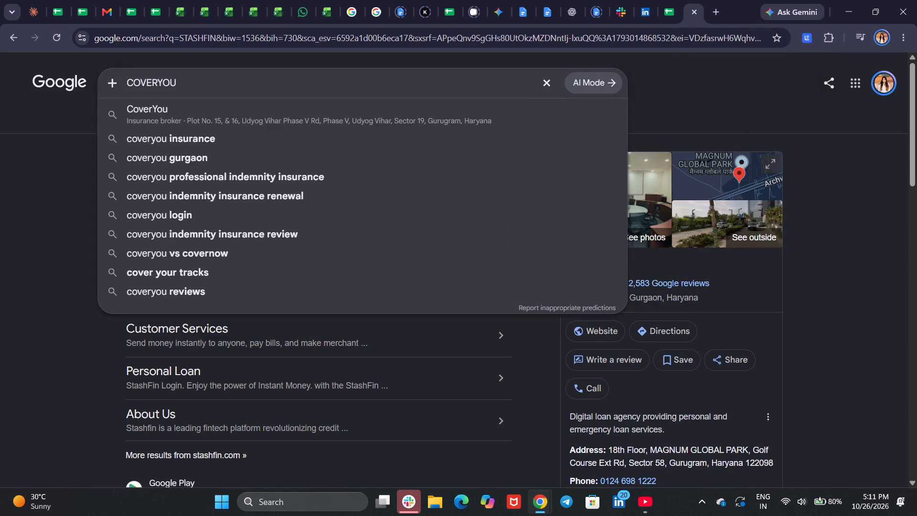
pyautogui.press('Return')
pyautogui.scroll(-1, 677, 304)
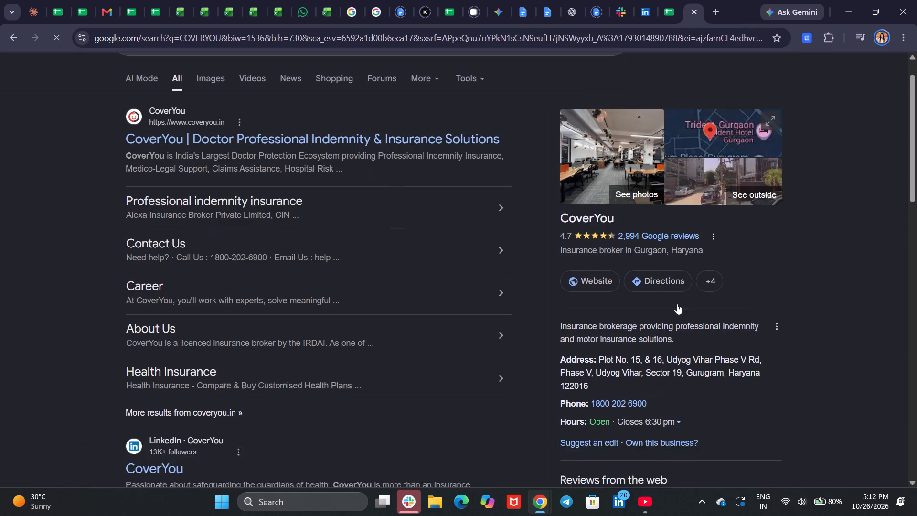
pyautogui.scroll(-1, 677, 304)
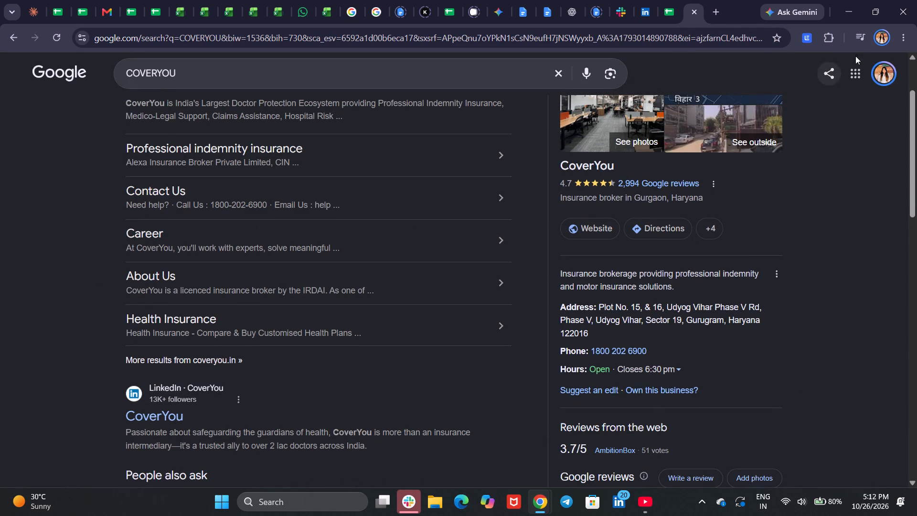
# Copy the COVERYOU results page's share link into the MAP LOCATION cell of row 20.
pyautogui.click(828, 78)
pyautogui.click(834, 145)
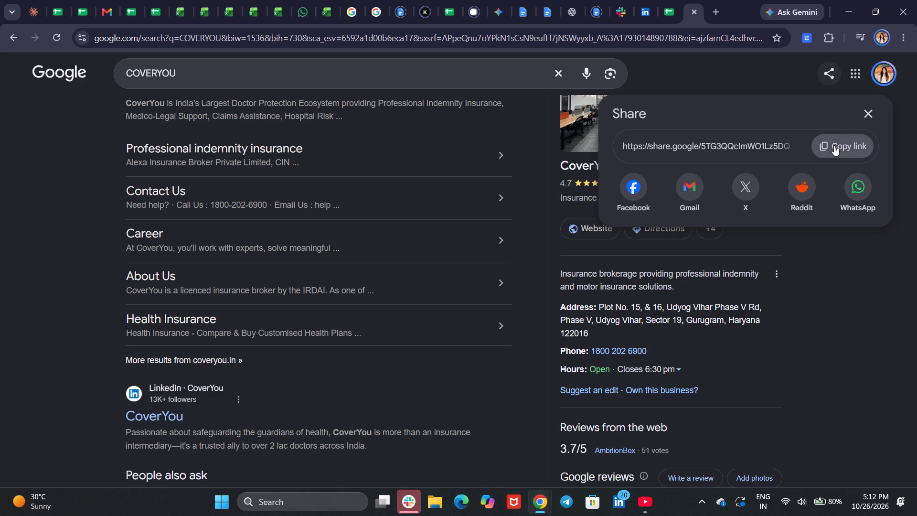
pyautogui.click(326, 10)
pyautogui.doubleClick(678, 347)
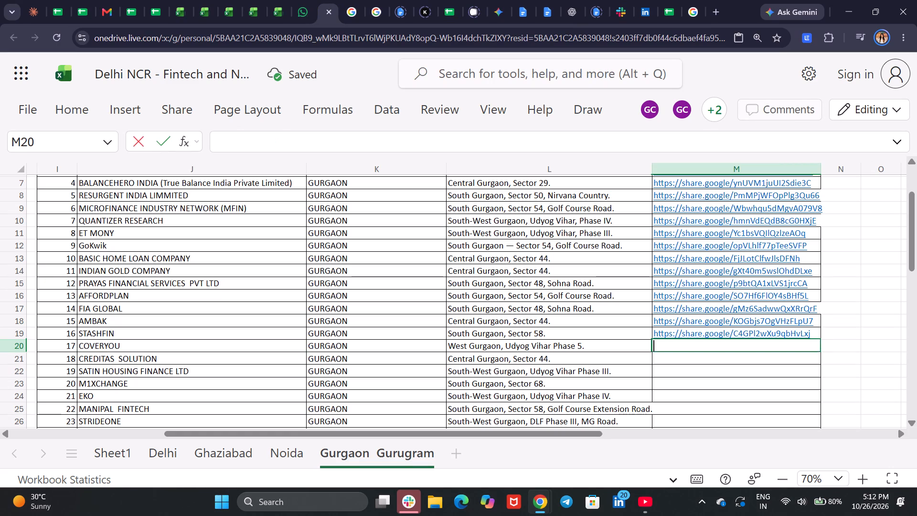
pyautogui.hotkey('ctrl', 'v')
pyautogui.click(606, 356)
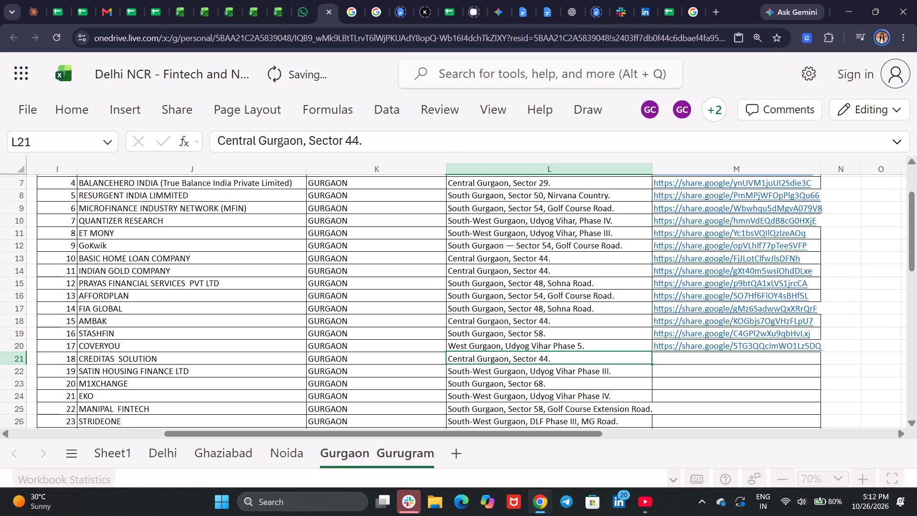
# Copy the company name CREDITAS SOLUTION from row 21 and search Google for it.
pyautogui.tripleClick(155, 357)
pyautogui.hotkey('ctrl', 'c')
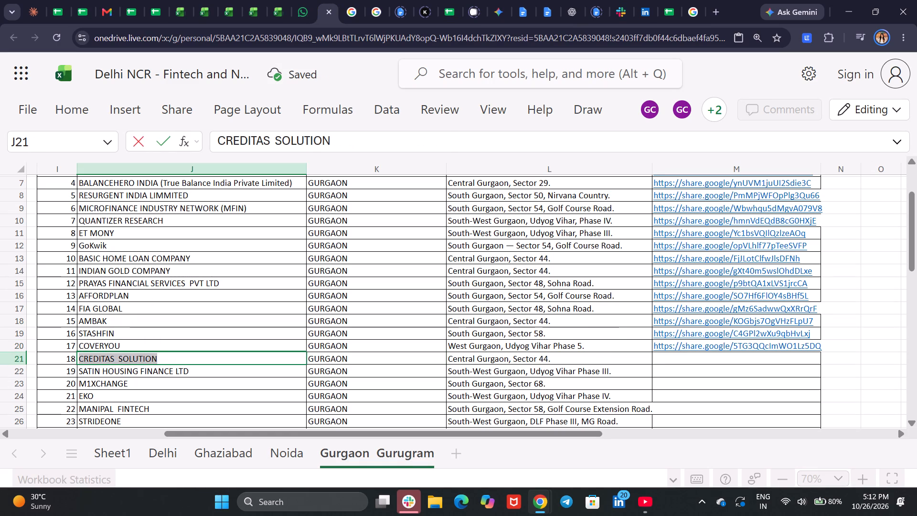
pyautogui.click(687, 8)
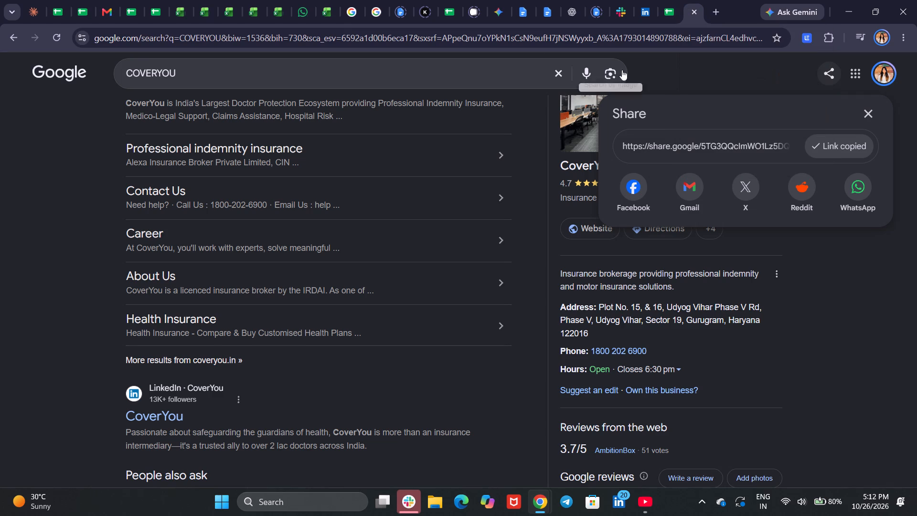
pyautogui.click(567, 71)
pyautogui.hotkey('ctrl', 'v')
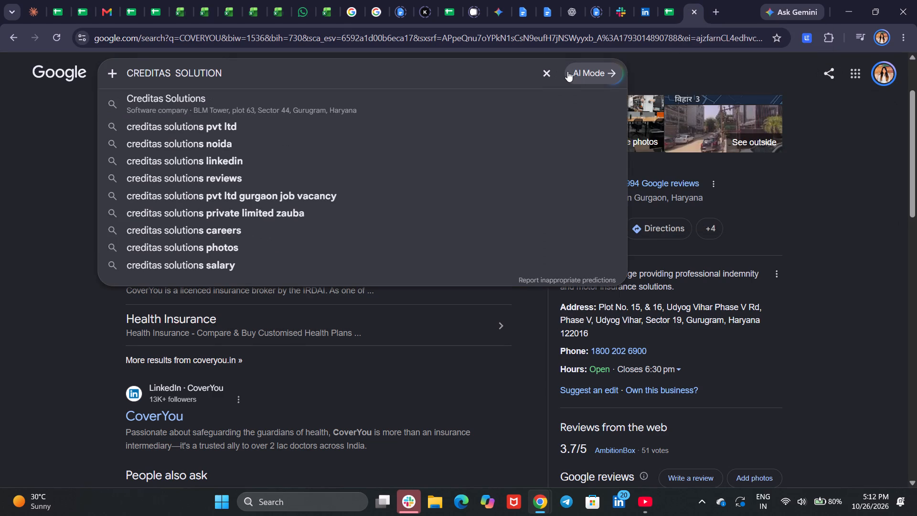
pyautogui.press('Return')
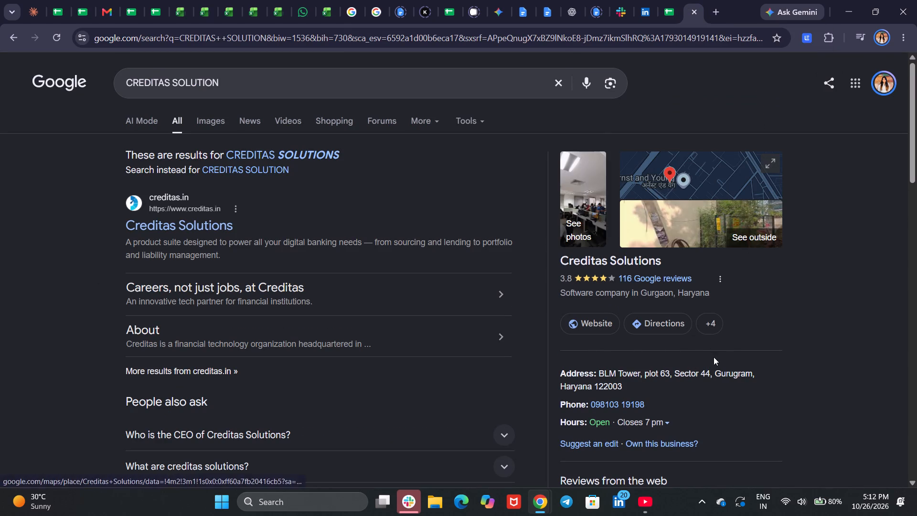
pyautogui.click(828, 84)
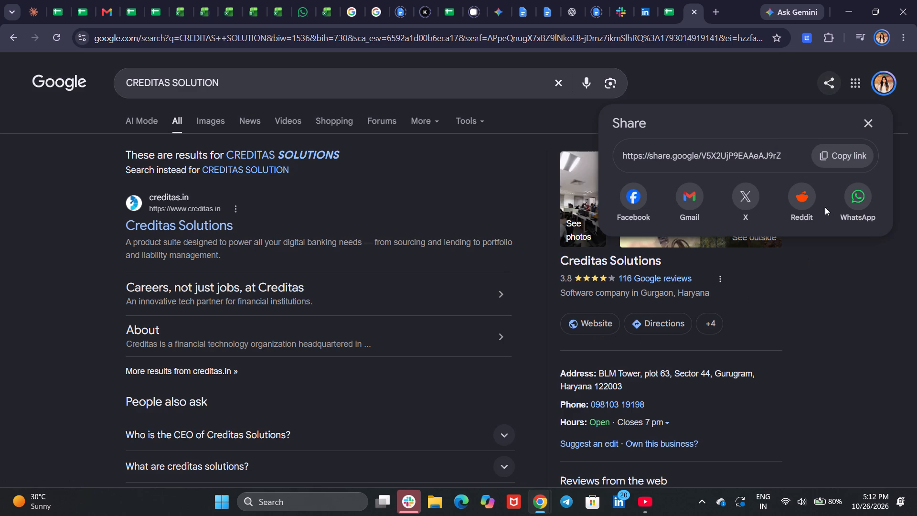
pyautogui.click(815, 155)
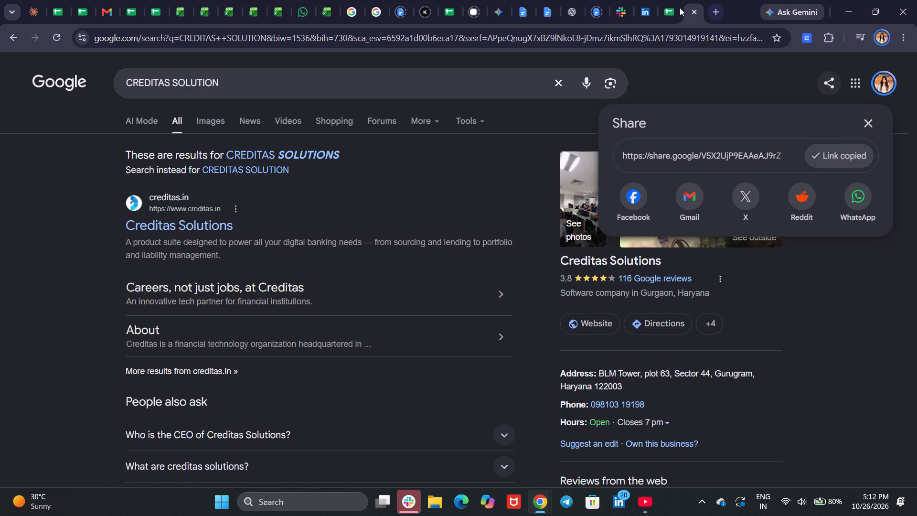
pyautogui.click(324, 12)
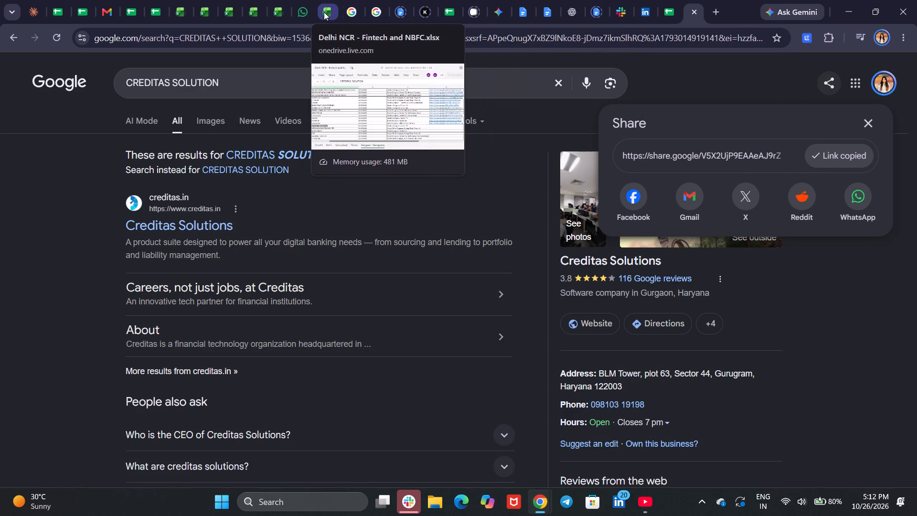
pyautogui.doubleClick(703, 361)
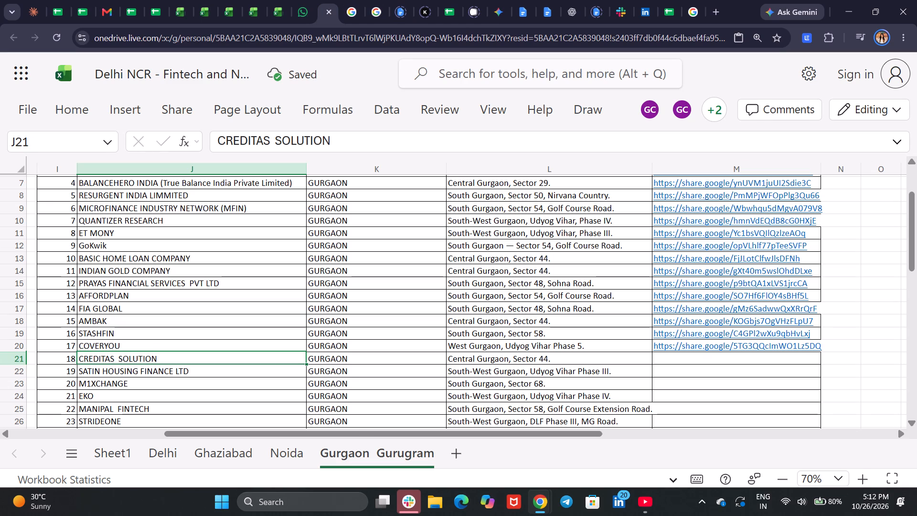
pyautogui.hotkey('ctrl', 'v')
pyautogui.click(703, 372)
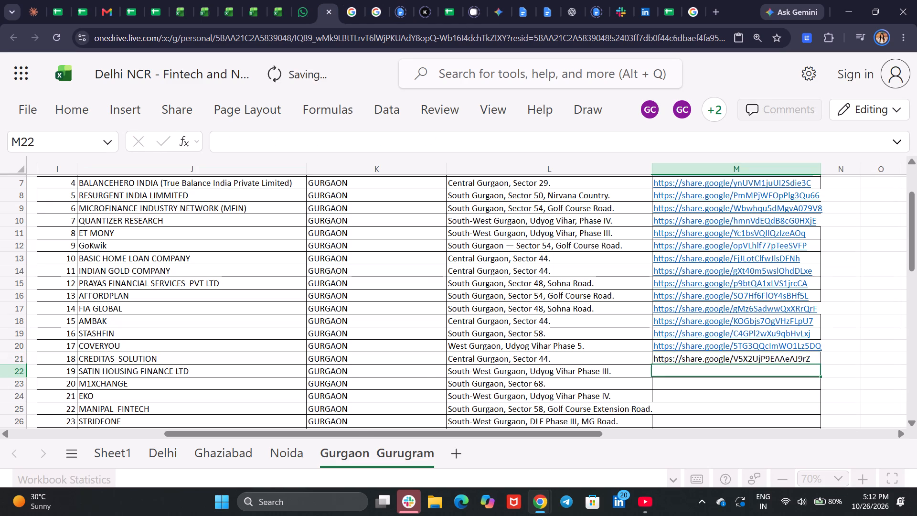
# Copy the company name SATIN HOUSING FINANCE LTD from row 22 and search Google for it.
pyautogui.hscroll(5, 703, 372)
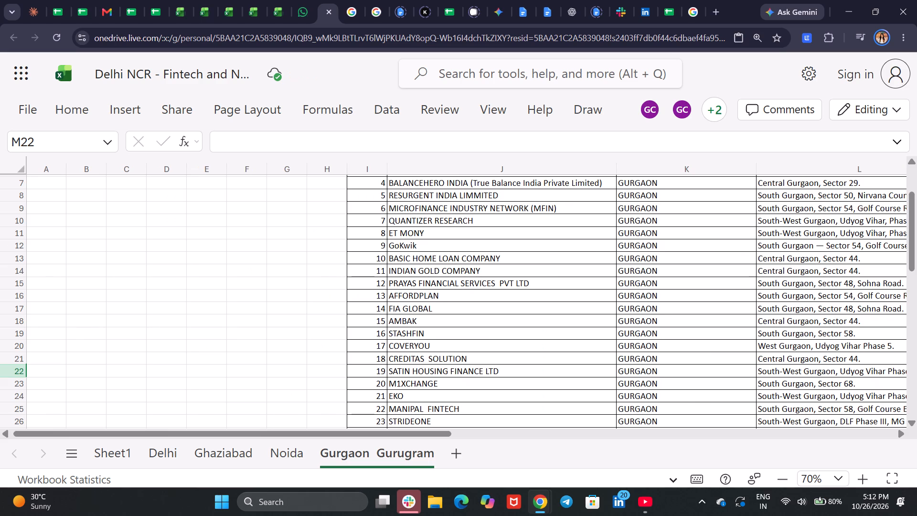
pyautogui.hscroll(-3, 486, 376)
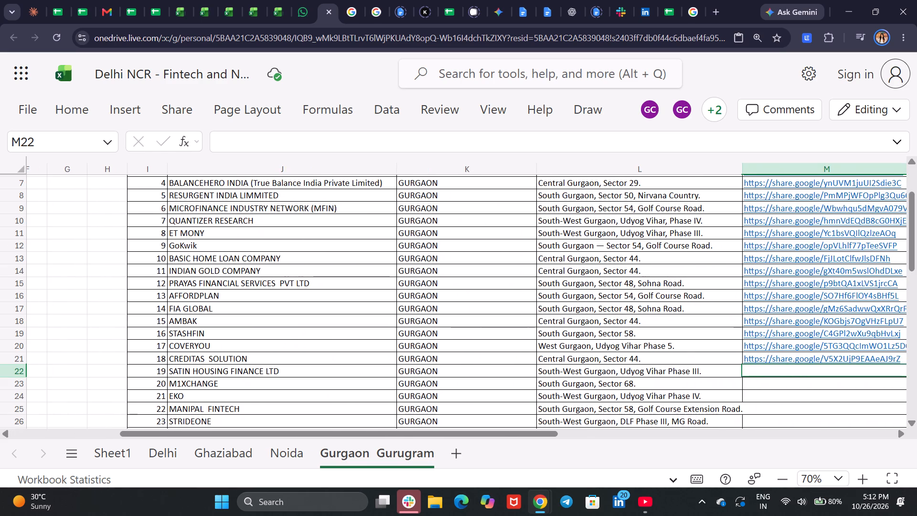
pyautogui.tripleClick(269, 371)
pyautogui.hotkey('ctrl', 'c')
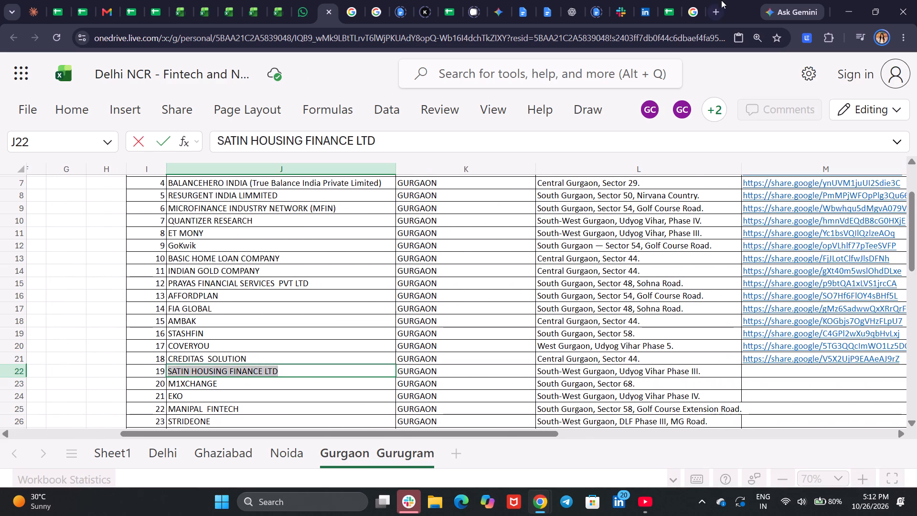
pyautogui.click(693, 11)
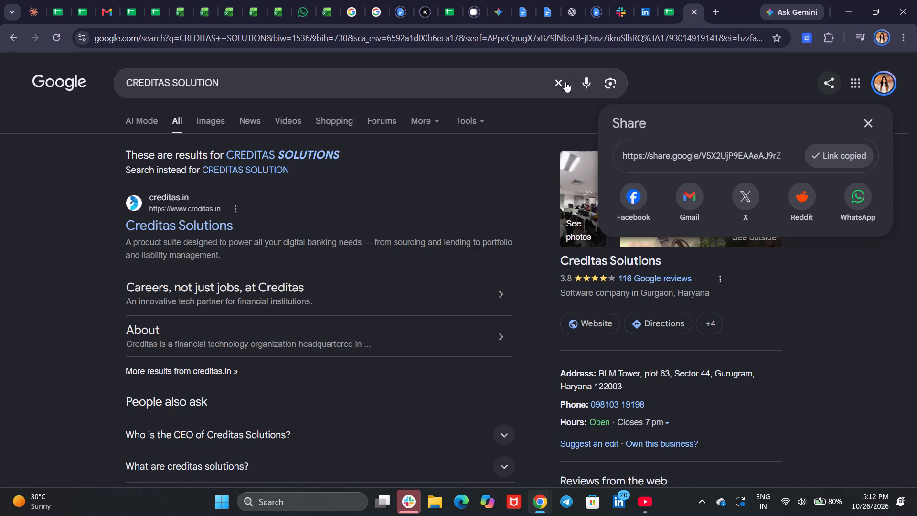
pyautogui.click(565, 83)
pyautogui.hotkey('ctrl', 'v')
pyautogui.press('Return')
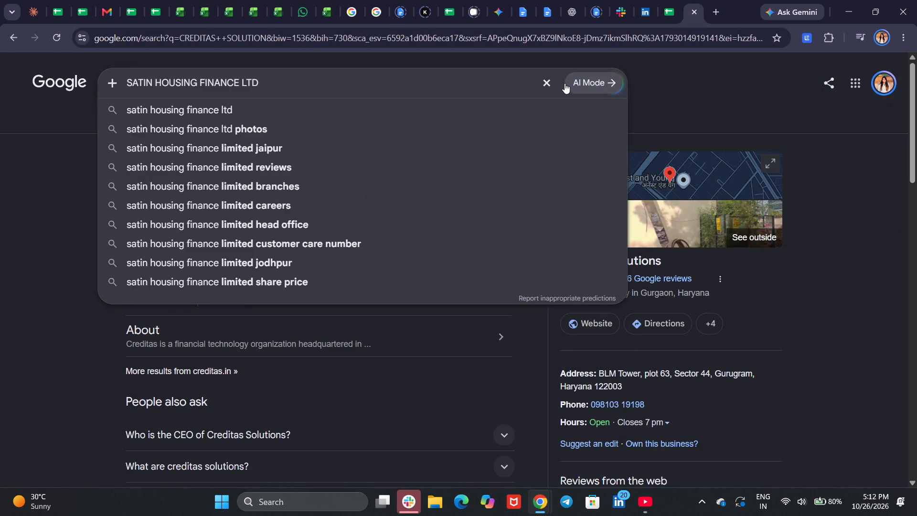
pyautogui.scroll(-1, 710, 314)
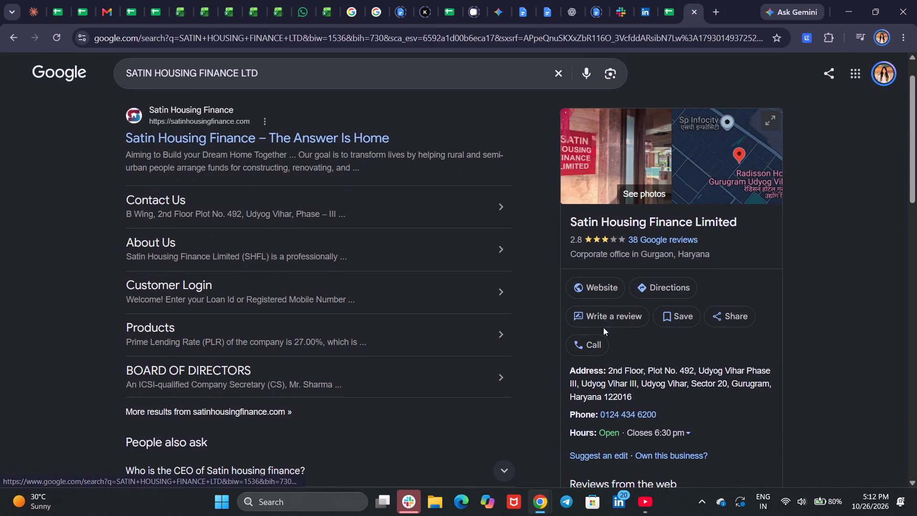
pyautogui.click(725, 312)
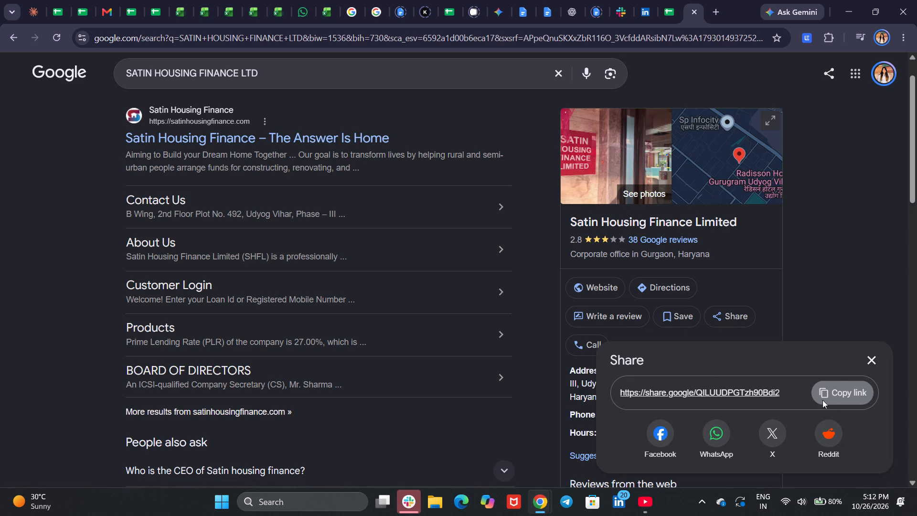
pyautogui.click(832, 396)
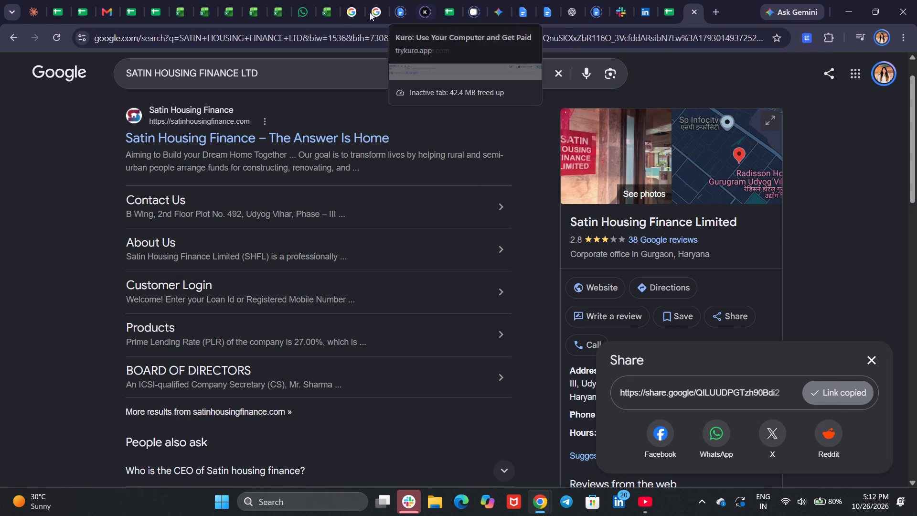
pyautogui.click(321, 10)
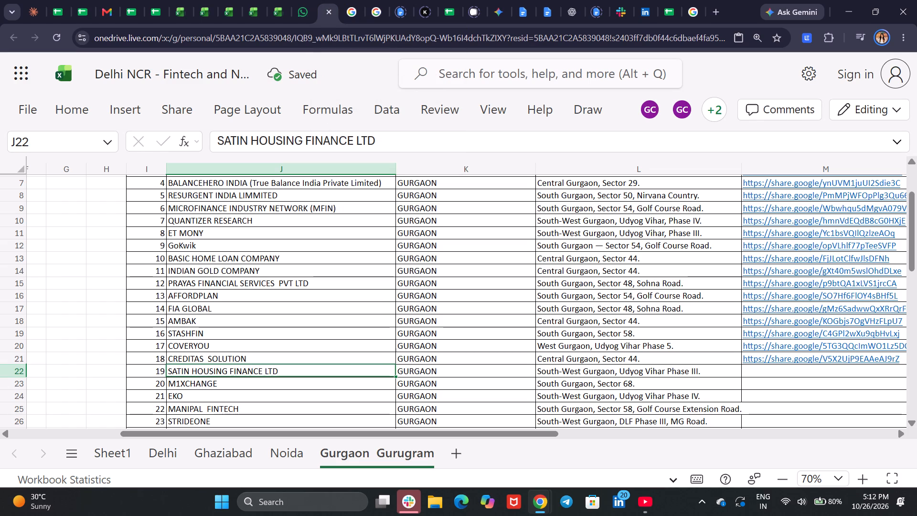
pyautogui.doubleClick(765, 372)
pyautogui.hotkey('ctrl', 'v')
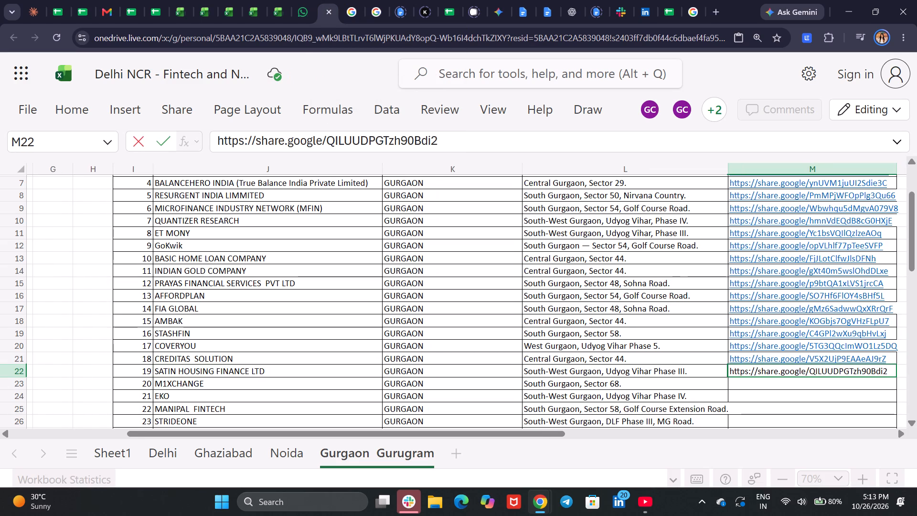
# Copy the company name M1XCHANGE from row 23 and search Google for it.
pyautogui.click(776, 385)
pyautogui.hscroll(4, 776, 385)
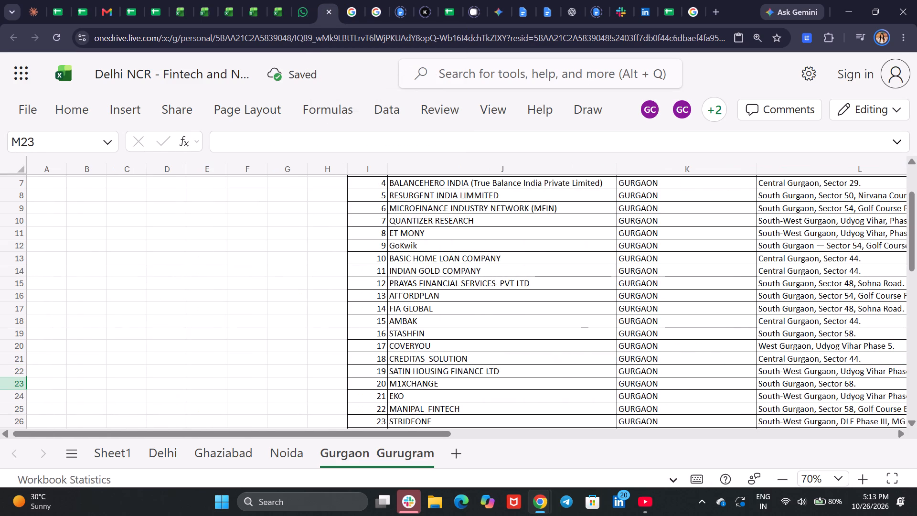
pyautogui.tripleClick(435, 384)
pyautogui.hotkey('ctrl', 'c')
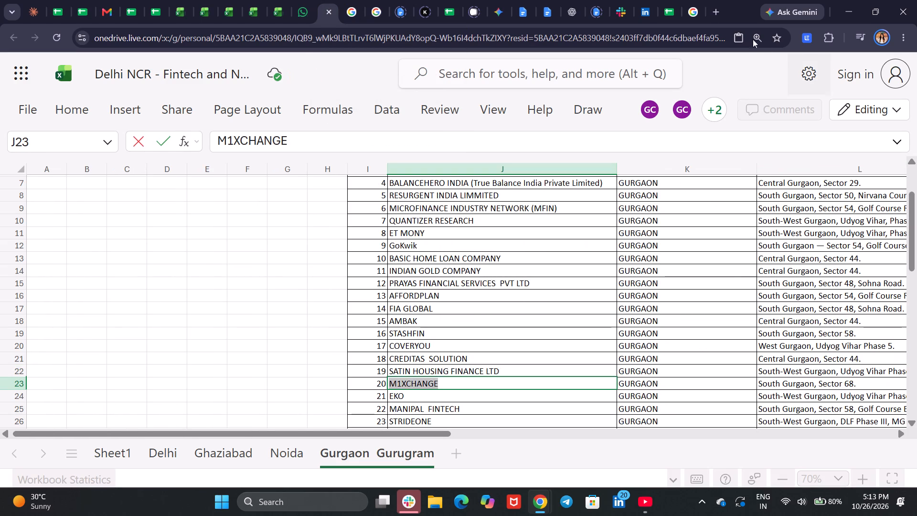
pyautogui.click(694, 10)
pyautogui.click(556, 69)
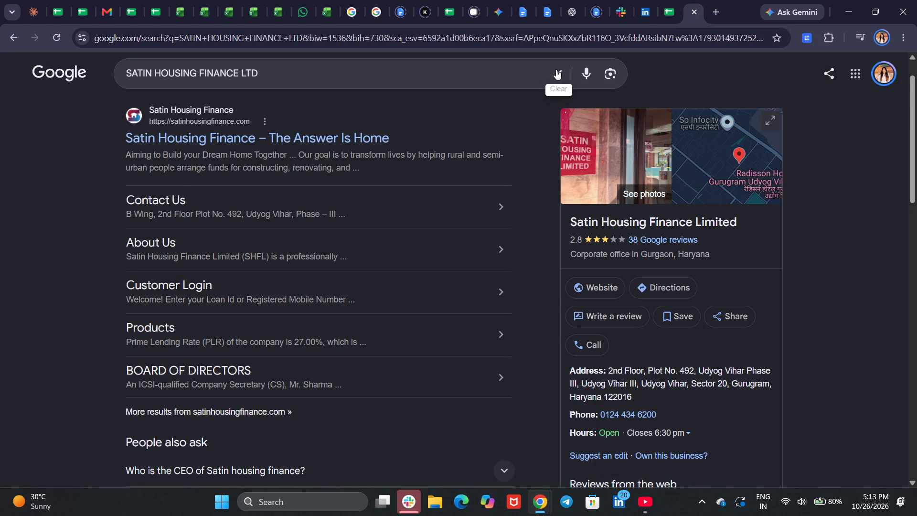
pyautogui.hotkey('ctrl', 'v')
pyautogui.press('Return')
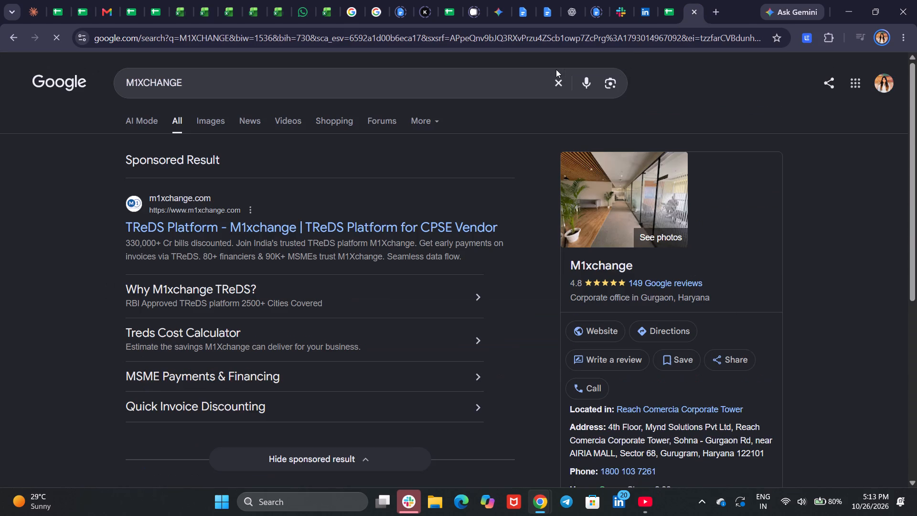
# Copy the share link of the M1xchange business listing into the column M cell of row 23.
pyautogui.scroll(-1, 679, 302)
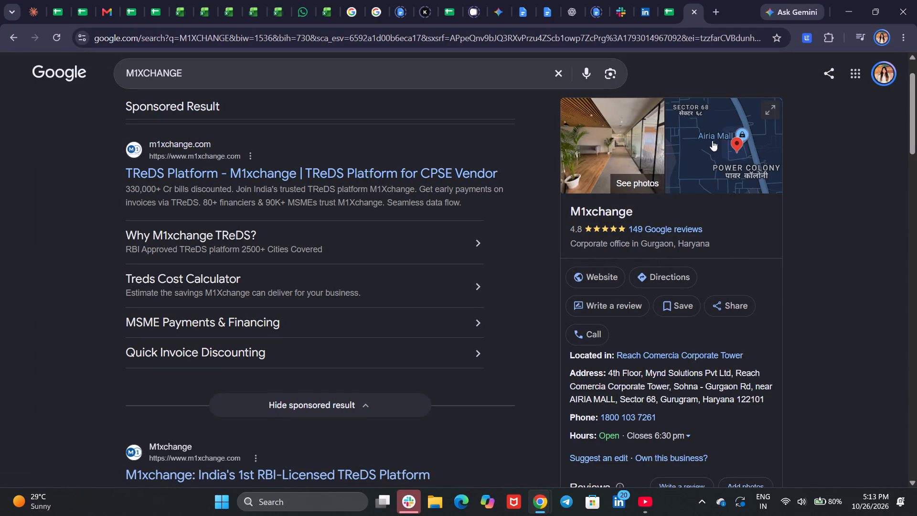
pyautogui.click(722, 299)
pyautogui.click(834, 379)
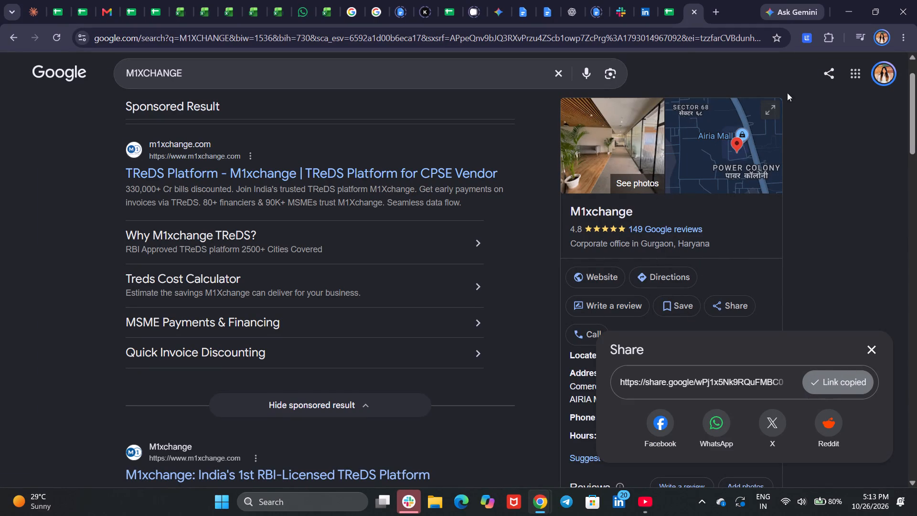
pyautogui.click(325, 11)
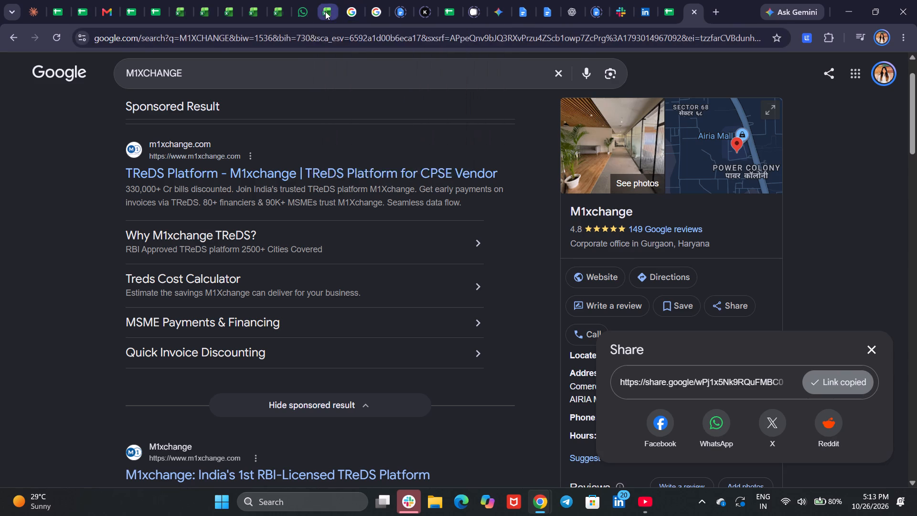
pyautogui.hscroll(-3, 676, 325)
pyautogui.scroll(-1, 676, 325)
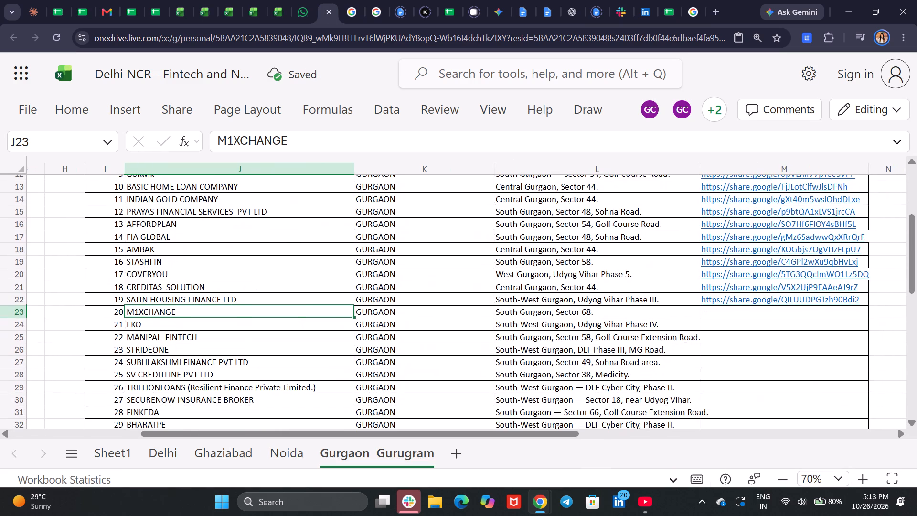
pyautogui.doubleClick(752, 312)
pyautogui.hotkey('ctrl', 'v')
pyautogui.click(748, 327)
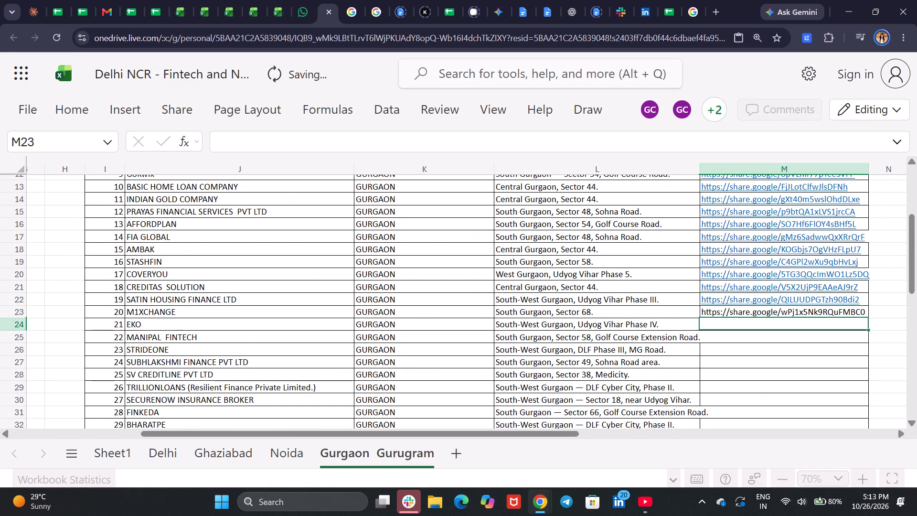
# Copy the company name EKO from row 24 and search Google for it.
pyautogui.tripleClick(198, 327)
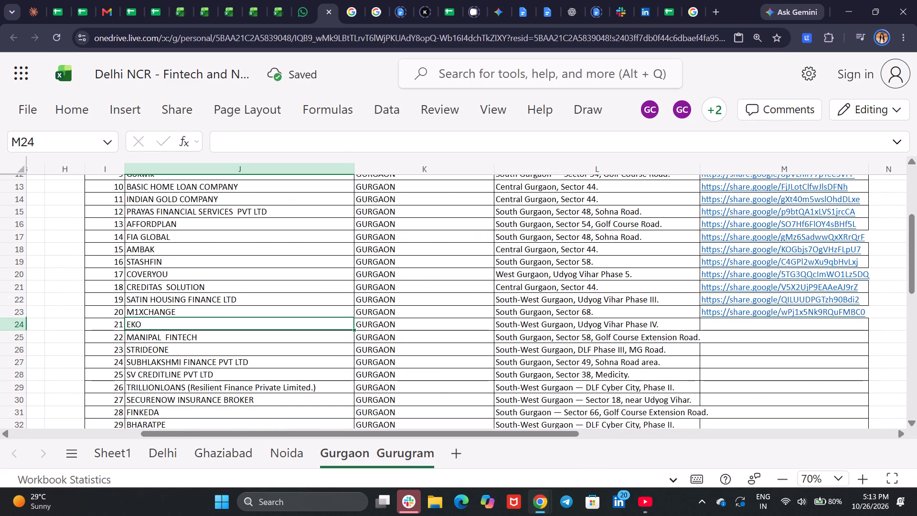
pyautogui.hotkey('ctrl', 'c')
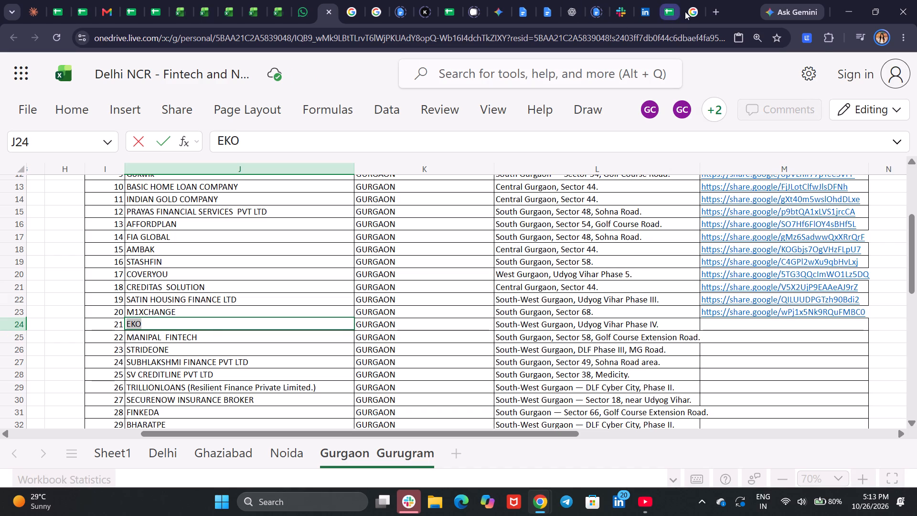
pyautogui.click(687, 11)
pyautogui.click(557, 74)
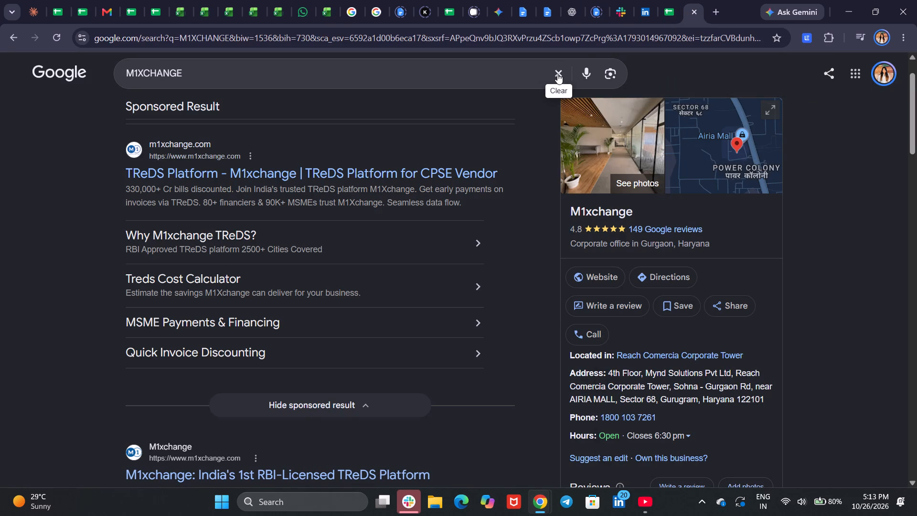
# Search Google for EKO, refine the search to eko gurgaon and check its business listing against row 24 of the sheet.
pyautogui.hotkey('ctrl', 'v')
pyautogui.press('Return')
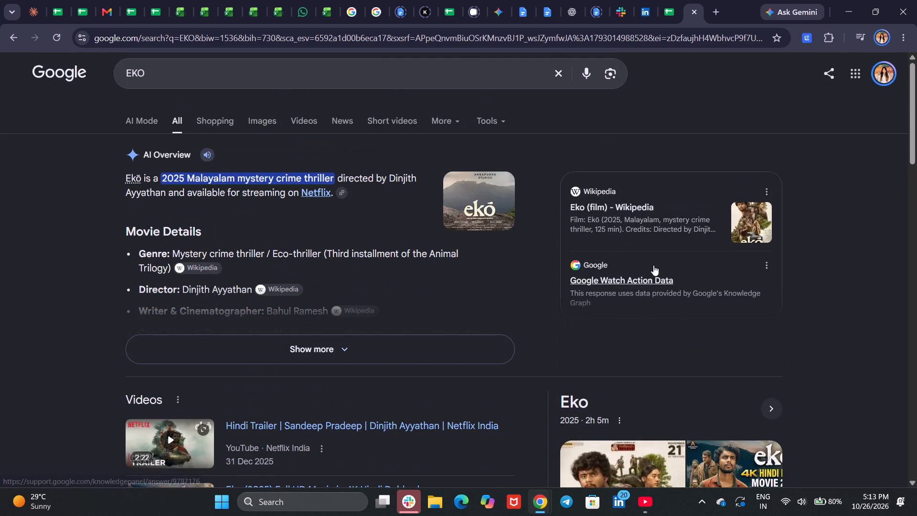
pyautogui.click(355, 79)
pyautogui.press('space')
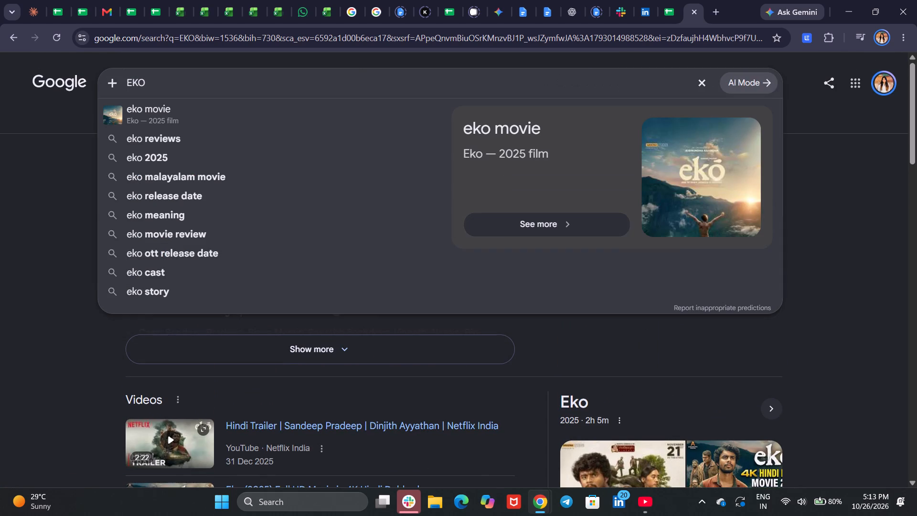
pyautogui.write('GUR')
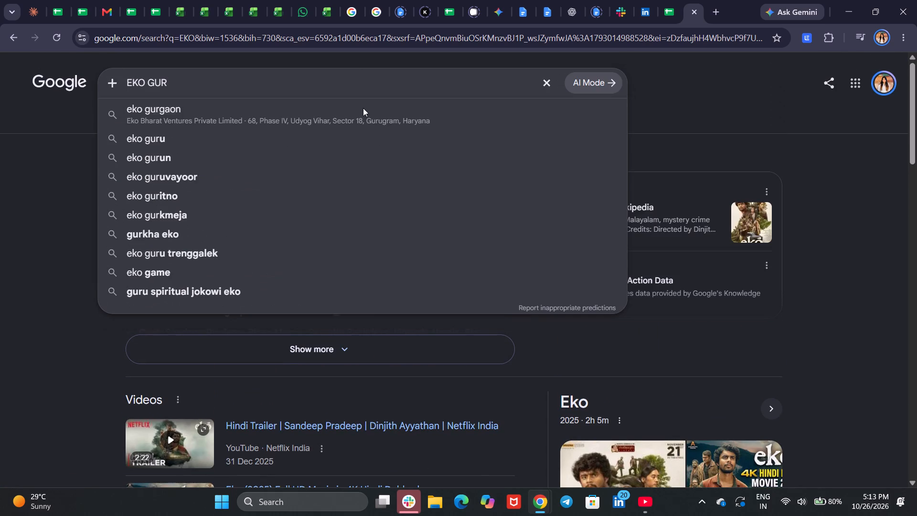
pyautogui.click(359, 113)
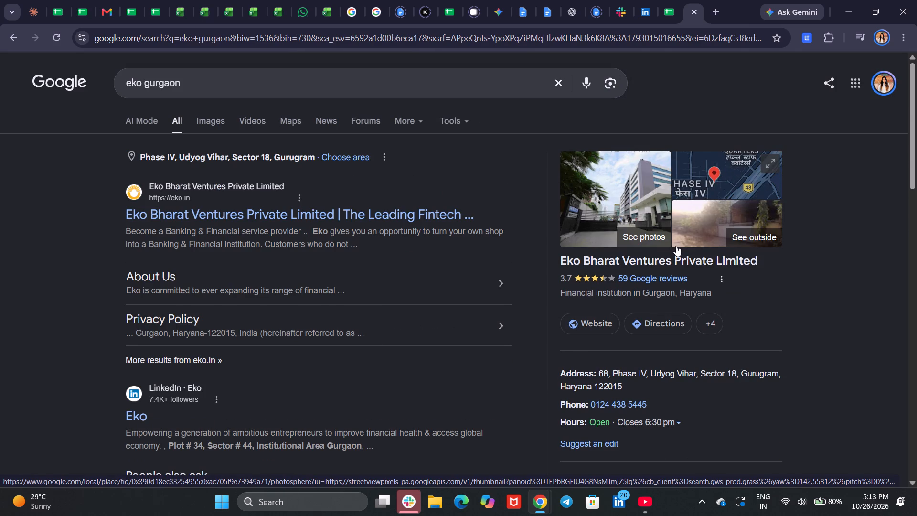
pyautogui.click(332, 5)
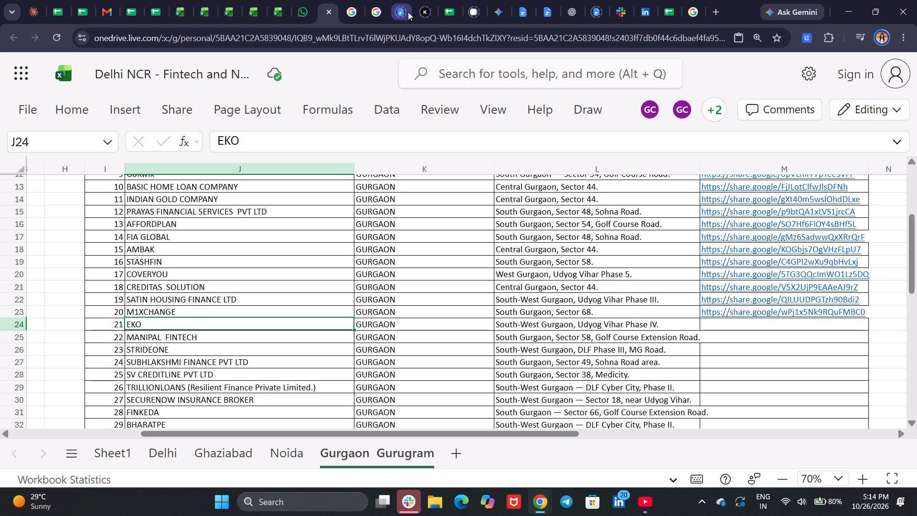
pyautogui.click(700, 10)
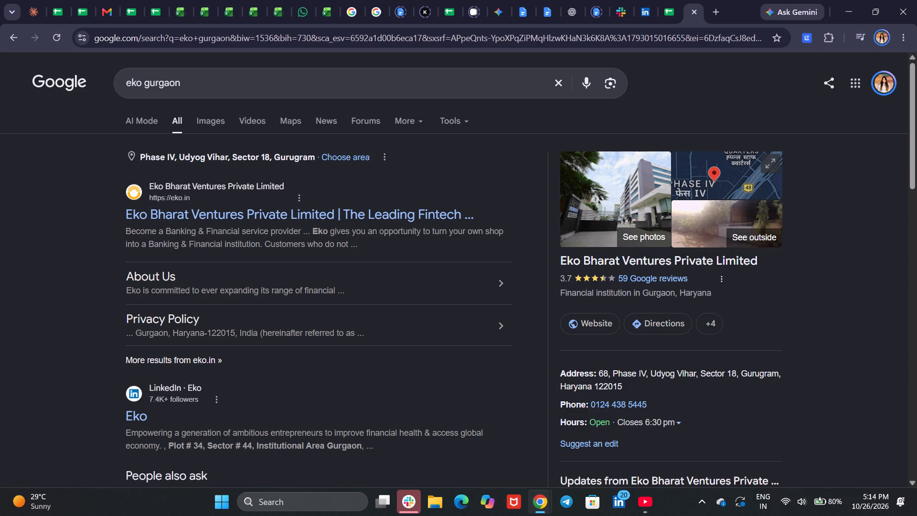
pyautogui.click(826, 80)
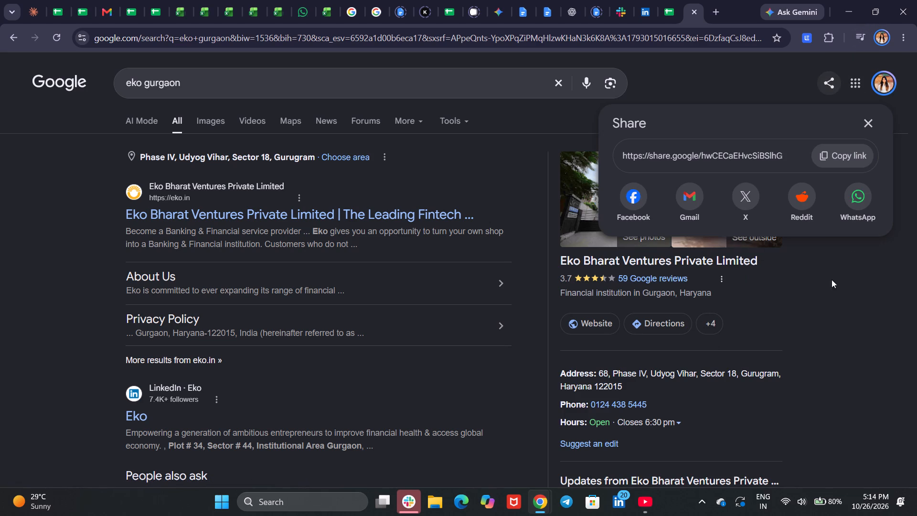
pyautogui.click(845, 158)
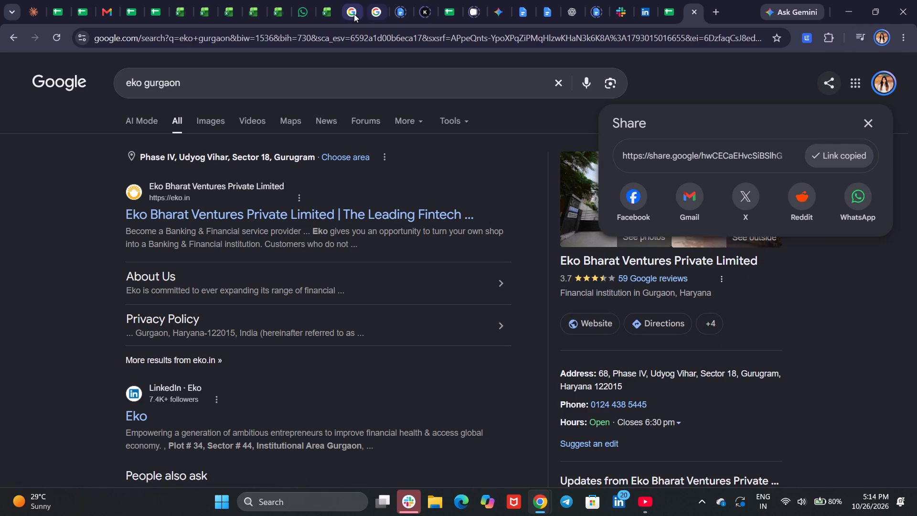
pyautogui.click(334, 11)
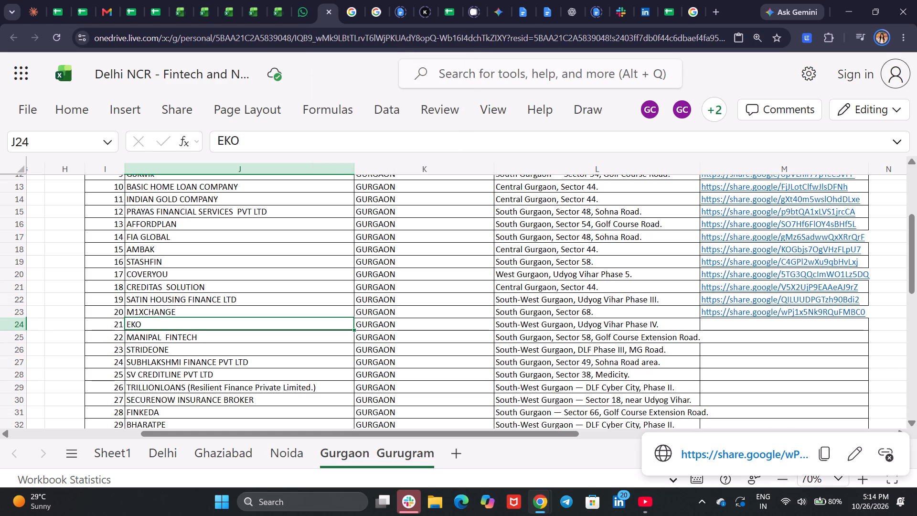
pyautogui.doubleClick(781, 331)
pyautogui.doubleClick(775, 326)
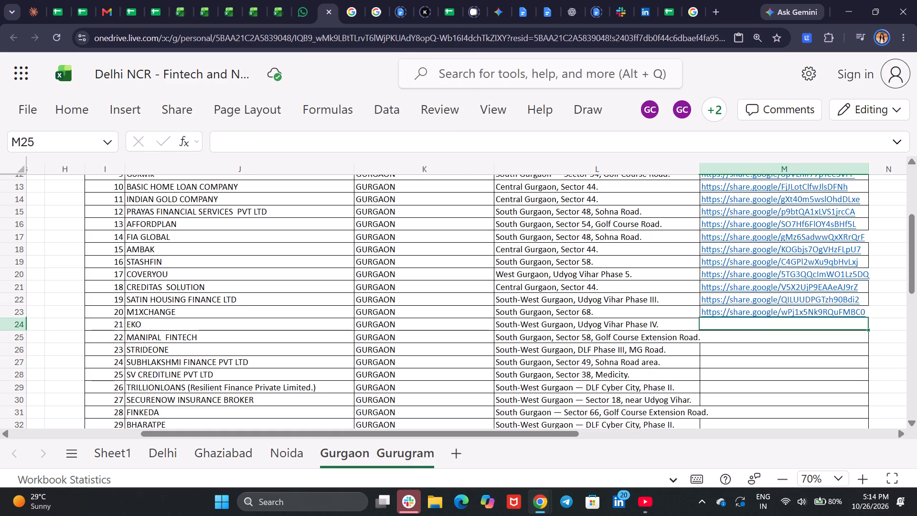
pyautogui.hotkey('ctrl', 'v')
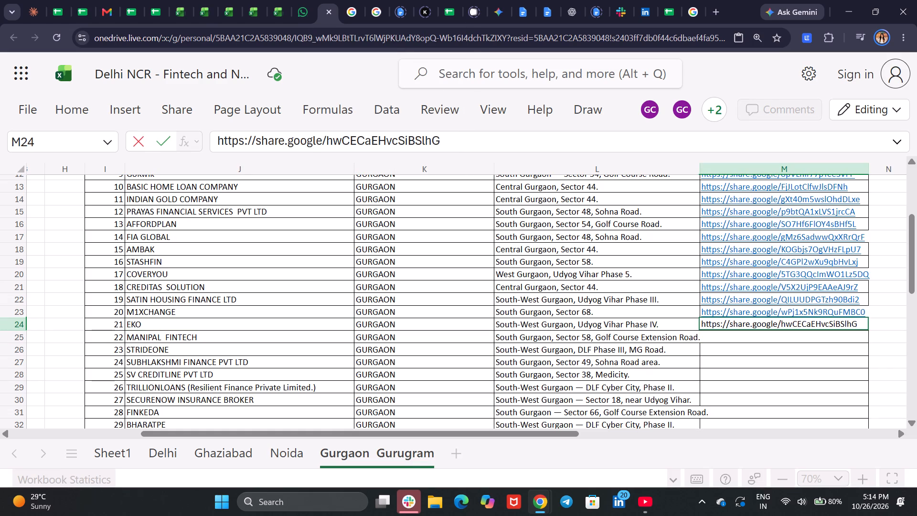
# Copy the company name MANIPAL FINTECH from row 25 and search Google for it.
pyautogui.tripleClick(216, 336)
pyautogui.hotkey('ctrl', 'c')
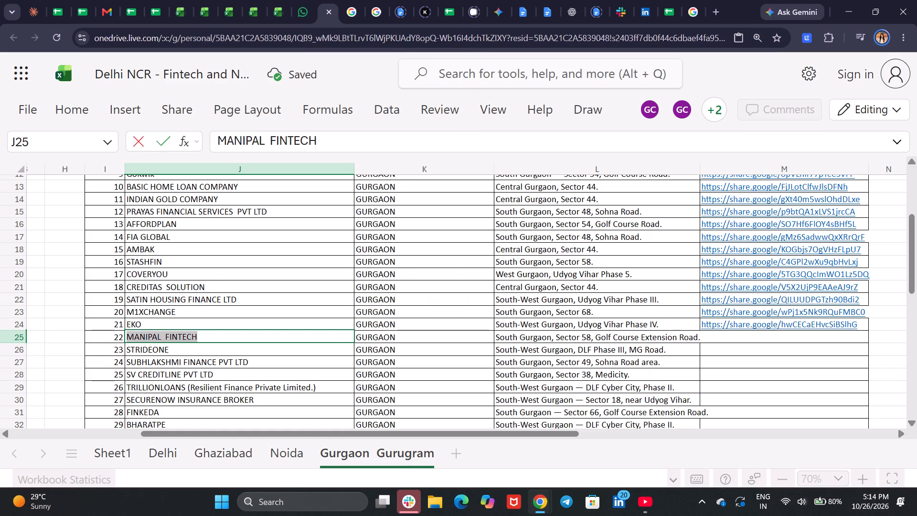
pyautogui.click(448, 8)
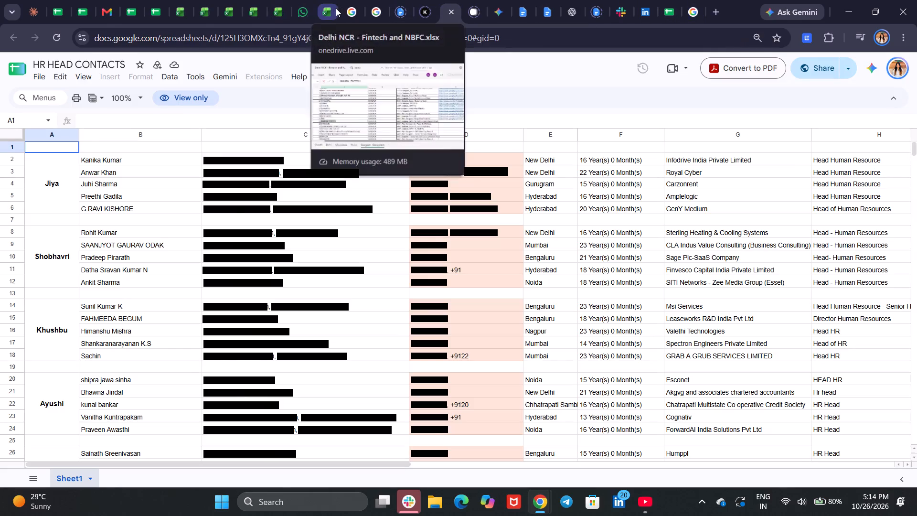
pyautogui.click(690, 5)
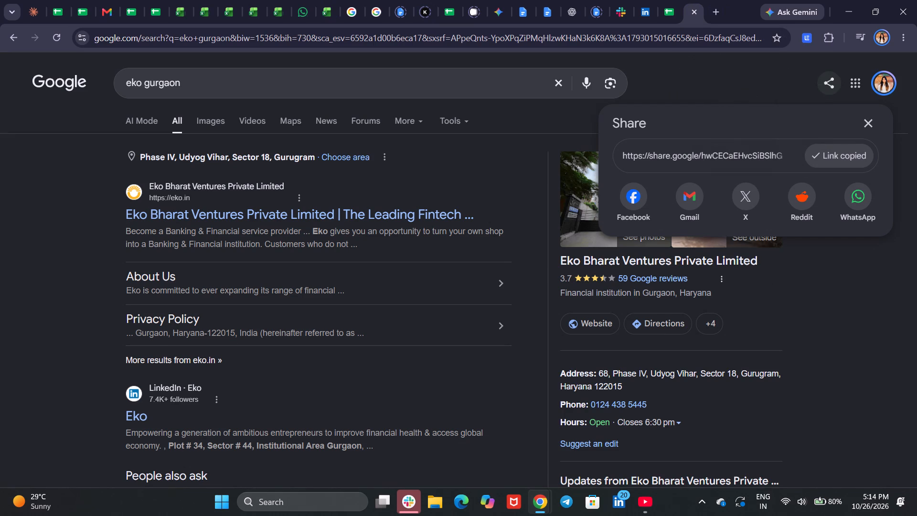
pyautogui.click(326, 8)
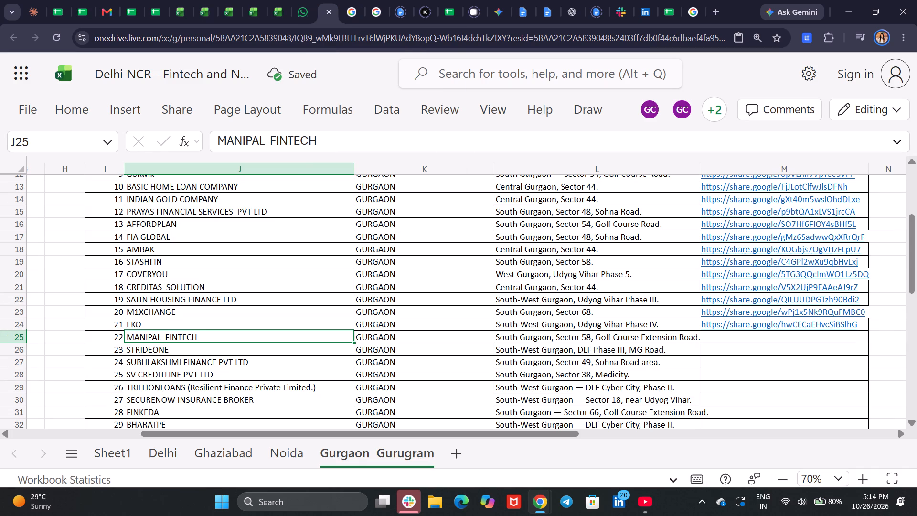
pyautogui.click(694, 11)
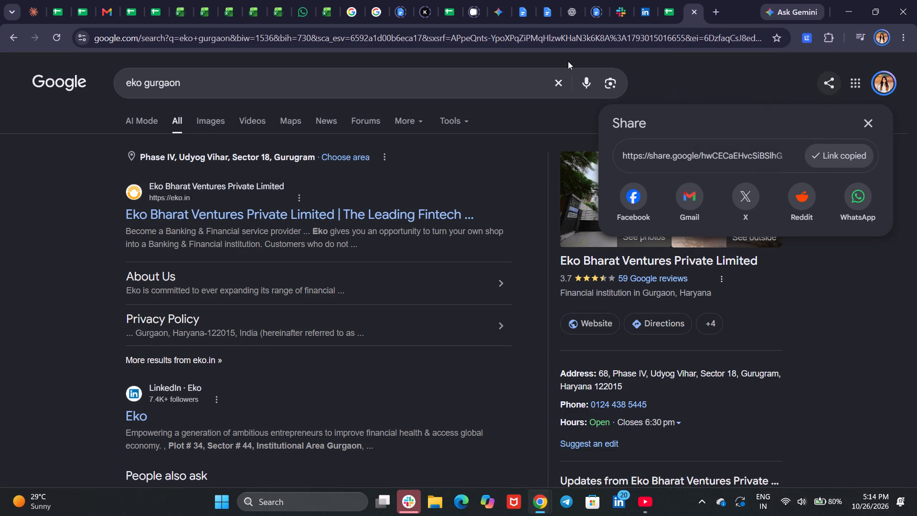
pyautogui.click(560, 79)
pyautogui.hotkey('ctrl', 'v')
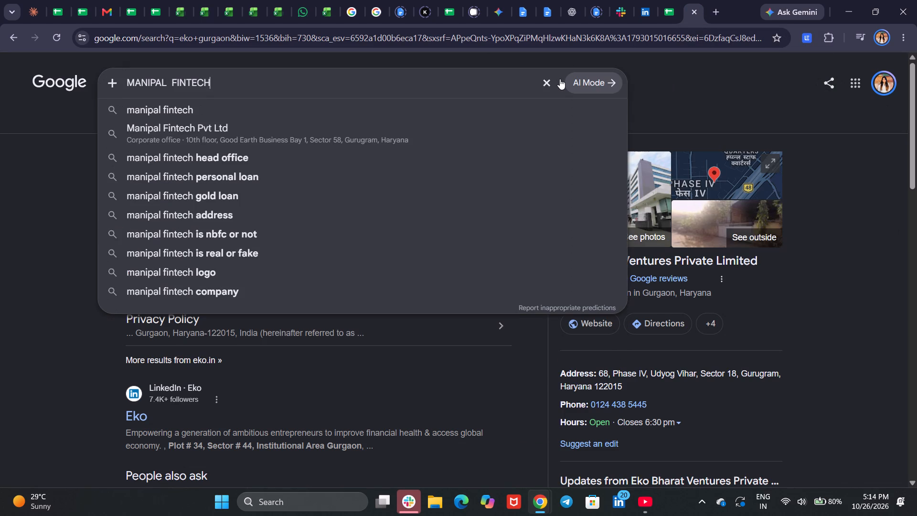
pyautogui.press('Return')
pyautogui.scroll(-1, 842, 343)
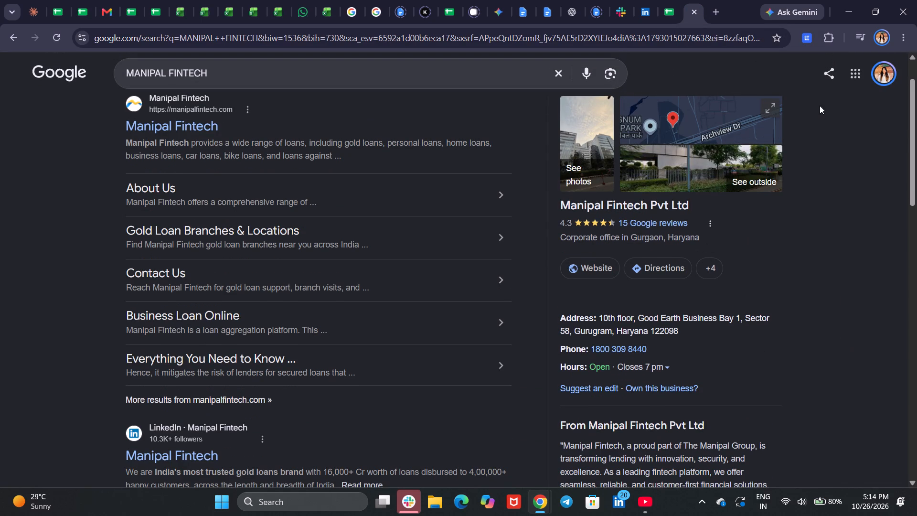
pyautogui.click(824, 75)
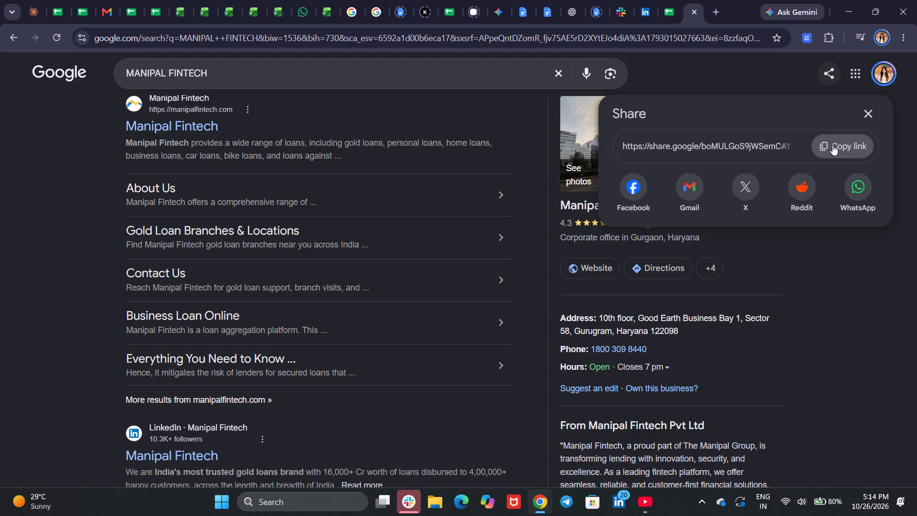
pyautogui.click(832, 145)
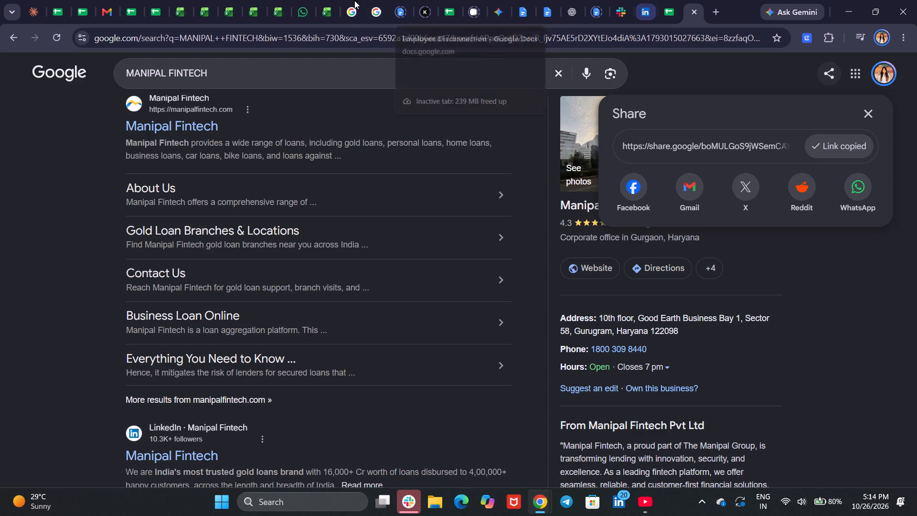
pyautogui.click(323, 11)
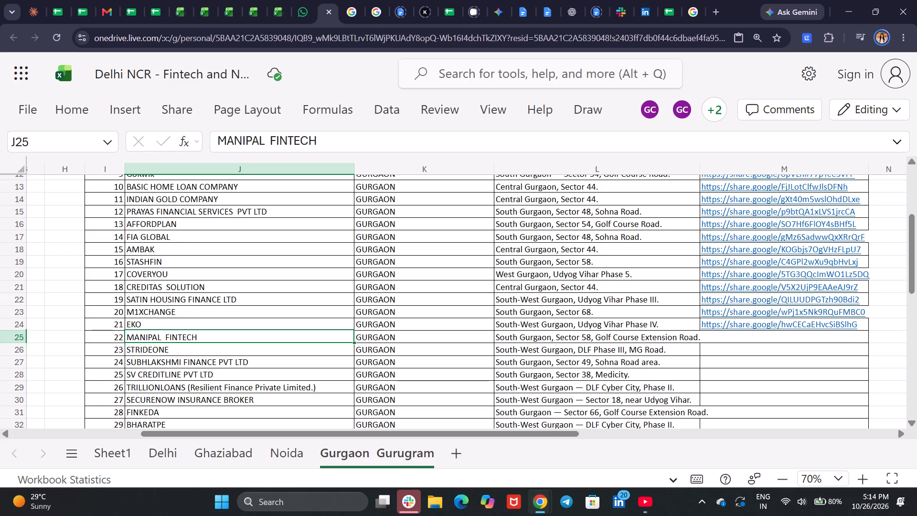
pyautogui.doubleClick(714, 340)
pyautogui.hotkey('ctrl', 'v')
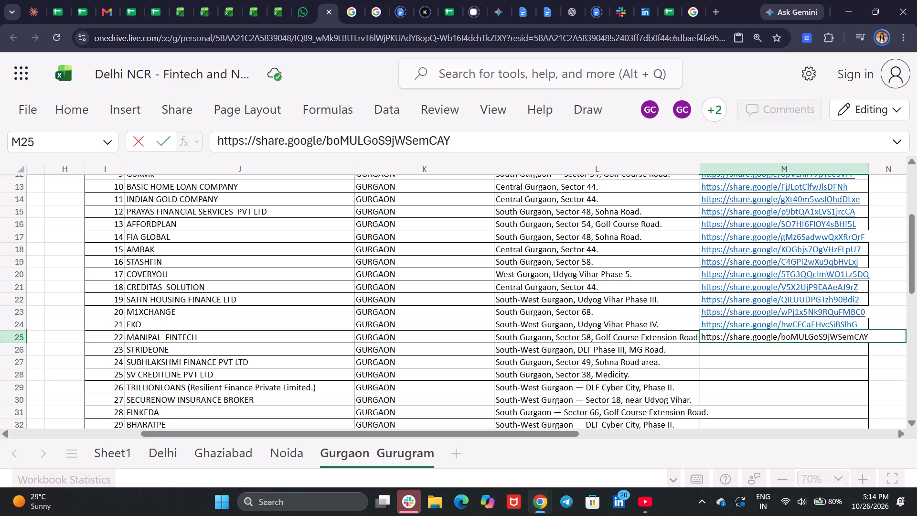
pyautogui.click(716, 352)
# Copy the company name STRIDEONE from row 26 of the sheet and search Google for it.
pyautogui.hscroll(3, 615, 351)
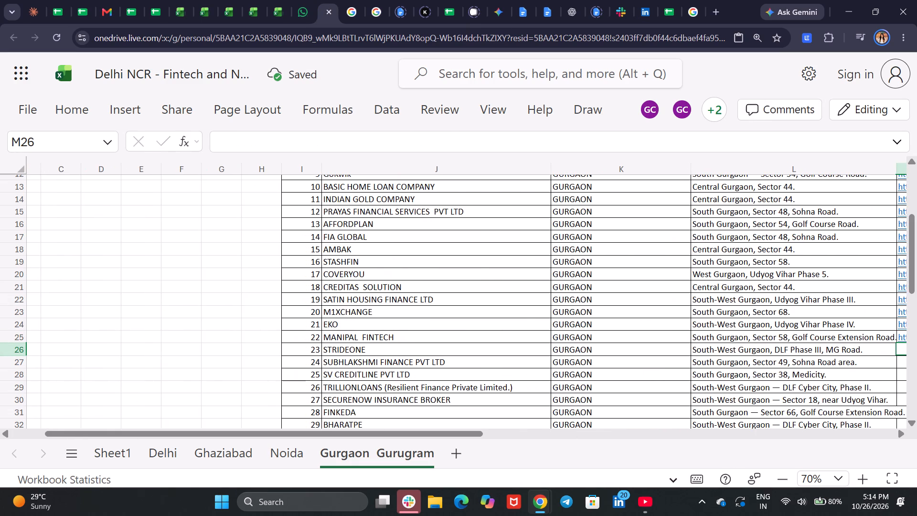
pyautogui.tripleClick(352, 355)
pyautogui.tripleClick(350, 352)
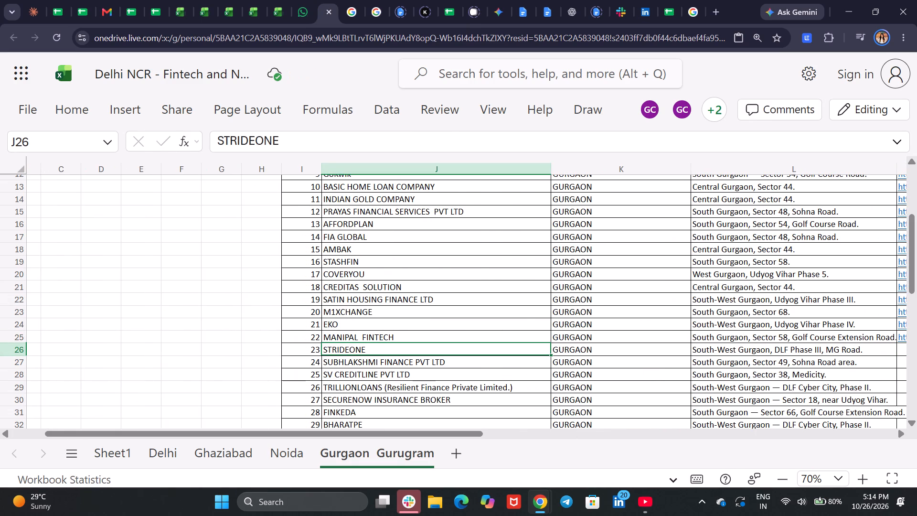
pyautogui.hotkey('ctrl', 'c')
pyautogui.click(694, 8)
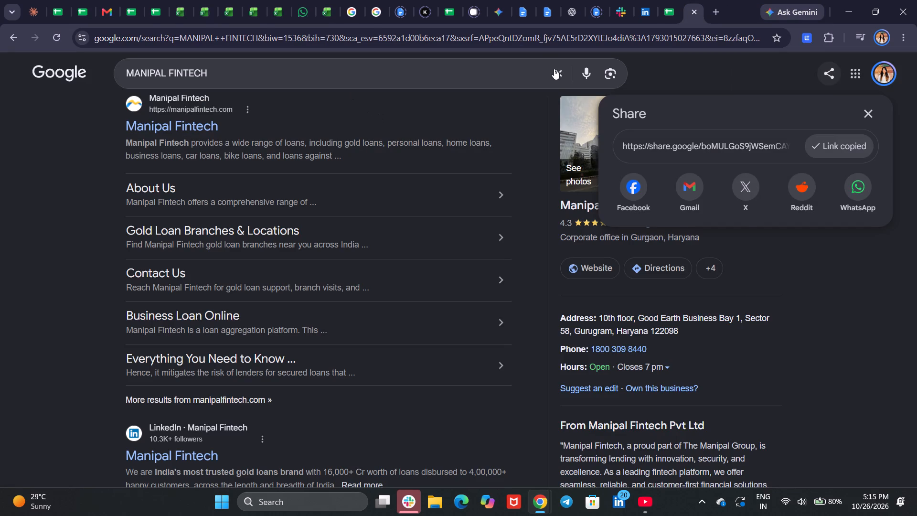
pyautogui.click(554, 69)
pyautogui.hotkey('ctrl', 'v')
pyautogui.press('Return')
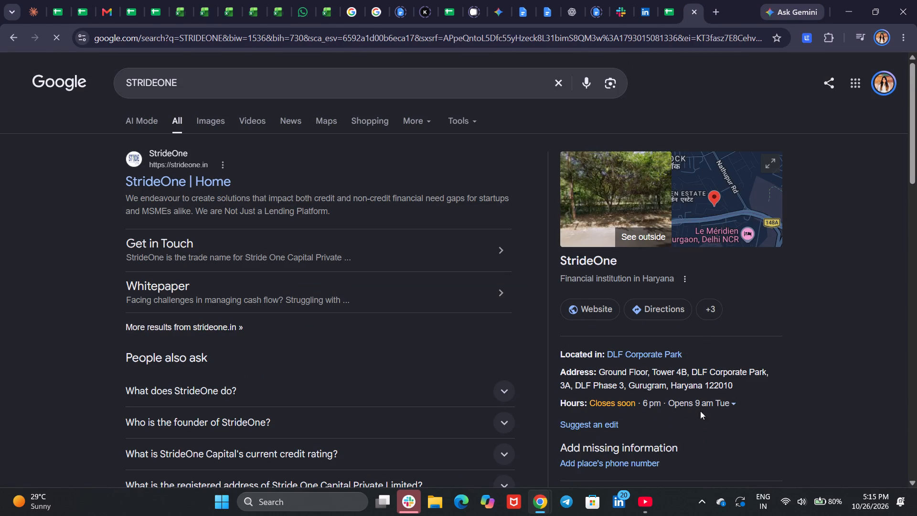
pyautogui.click(823, 83)
pyautogui.click(843, 149)
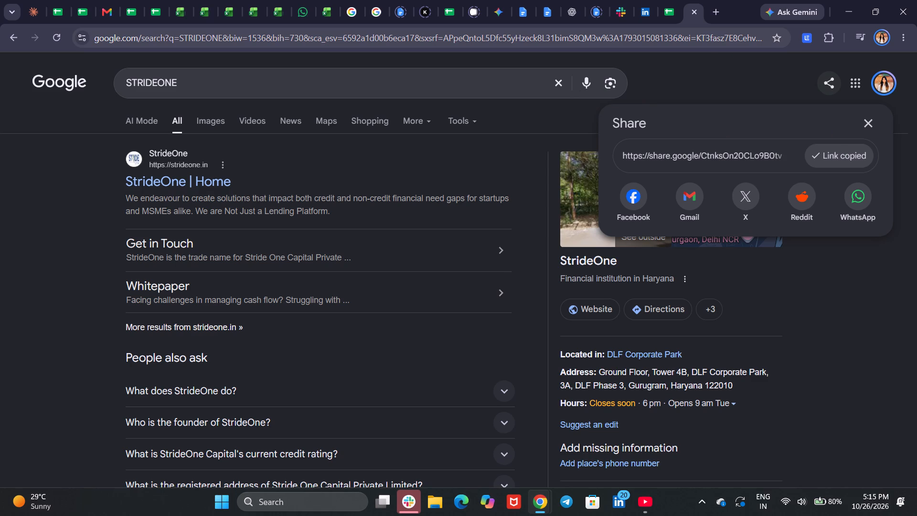
pyautogui.click(333, 7)
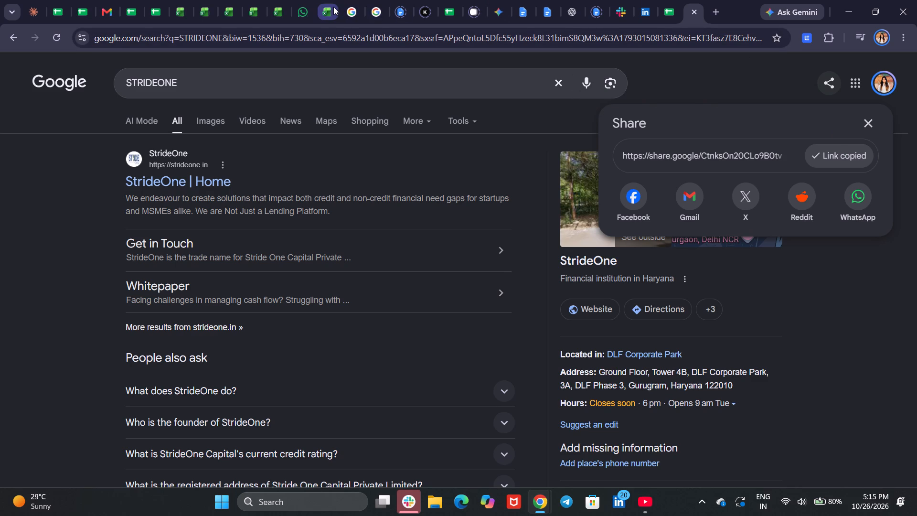
pyautogui.hscroll(-4, 754, 243)
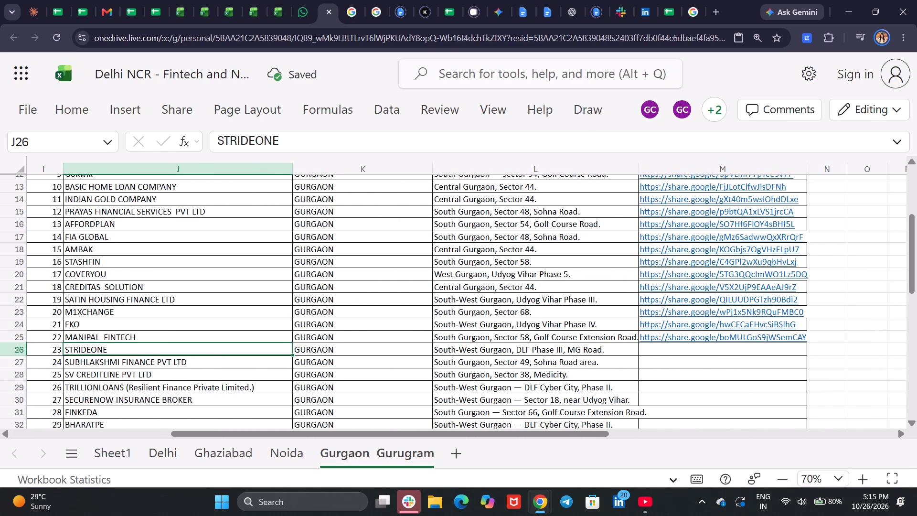
pyautogui.doubleClick(679, 354)
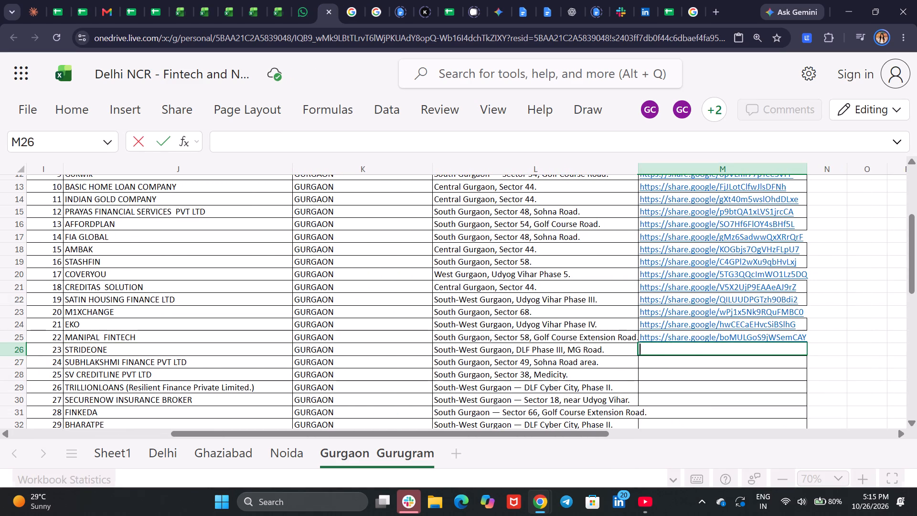
pyautogui.hotkey('ctrl', 'v')
pyautogui.click(675, 364)
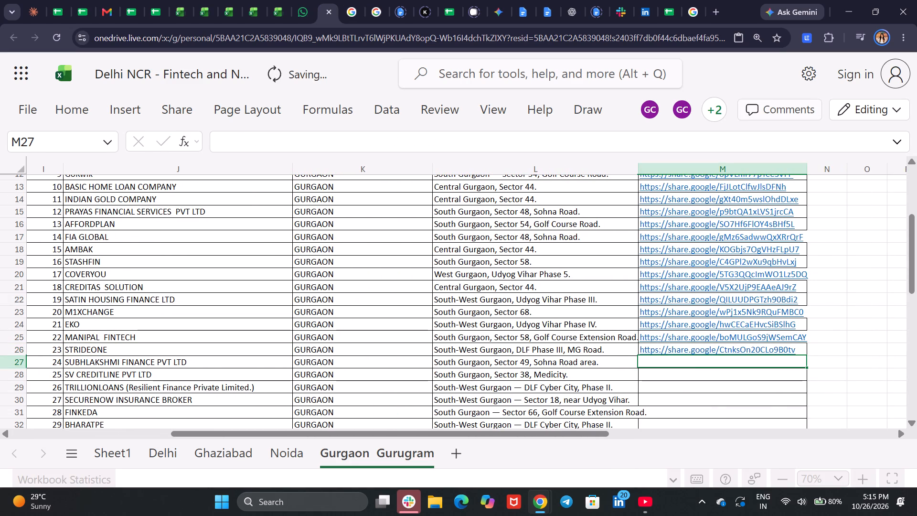
# Copy the company name SUBHLAKSHMI FINANCE PVT LTD from row 27 of the sheet and search Google for it.
pyautogui.hscroll(4, 675, 364)
pyautogui.scroll(-1, 675, 364)
pyautogui.hscroll(-1, 675, 364)
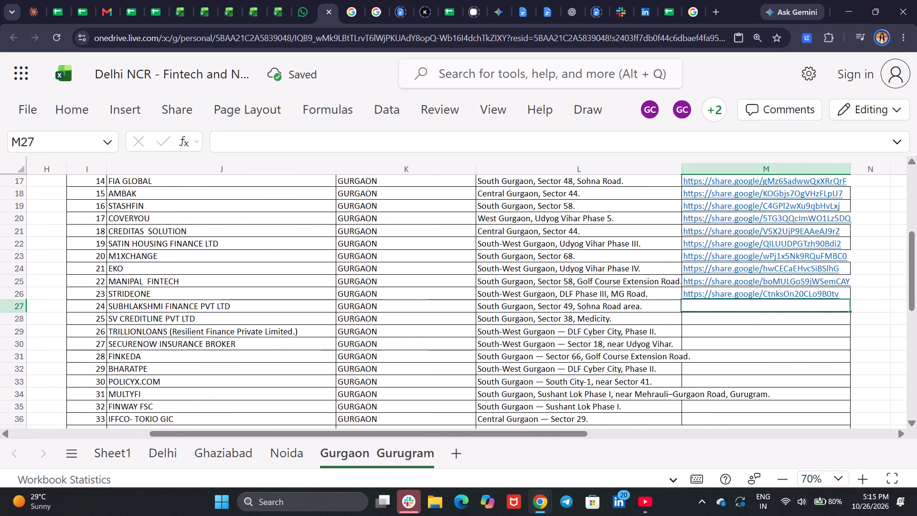
pyautogui.hscroll(-1, 675, 364)
pyautogui.tripleClick(215, 307)
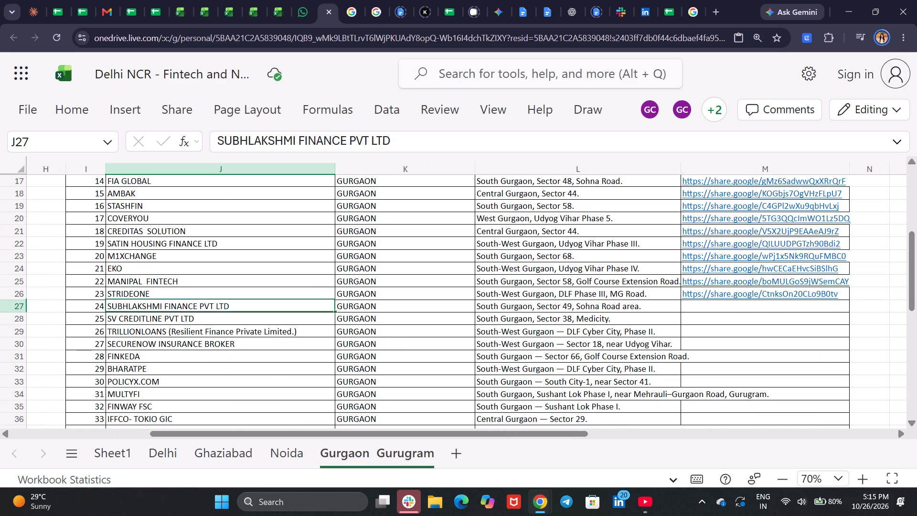
pyautogui.hotkey('ctrl', 'c')
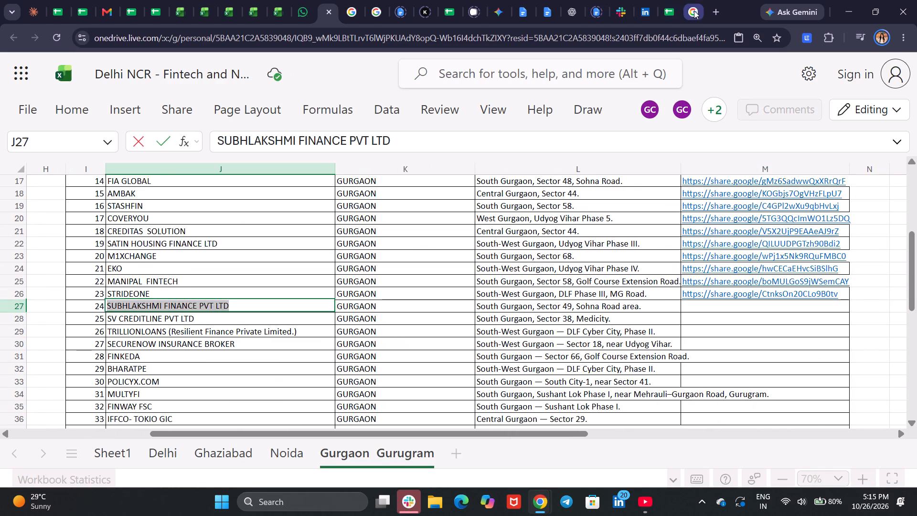
pyautogui.click(694, 11)
pyautogui.click(559, 81)
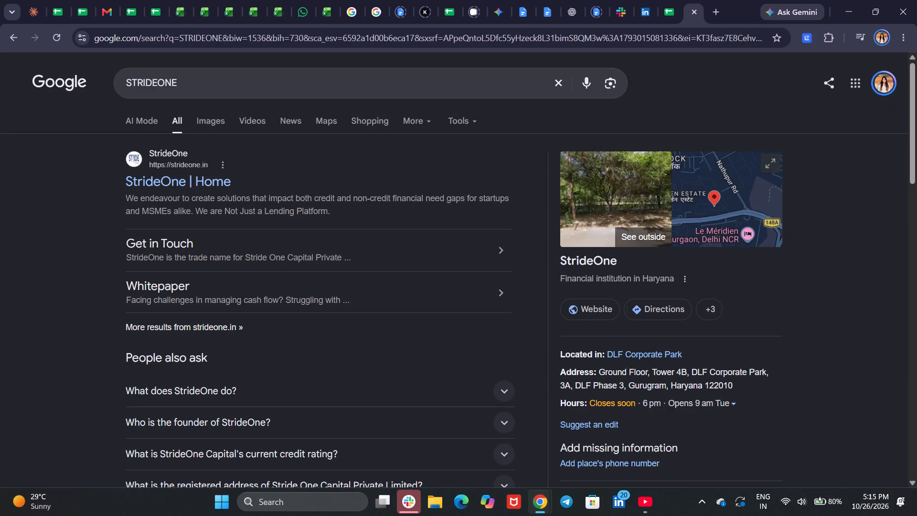
pyautogui.hotkey('ctrl', 'v')
pyautogui.press('Return')
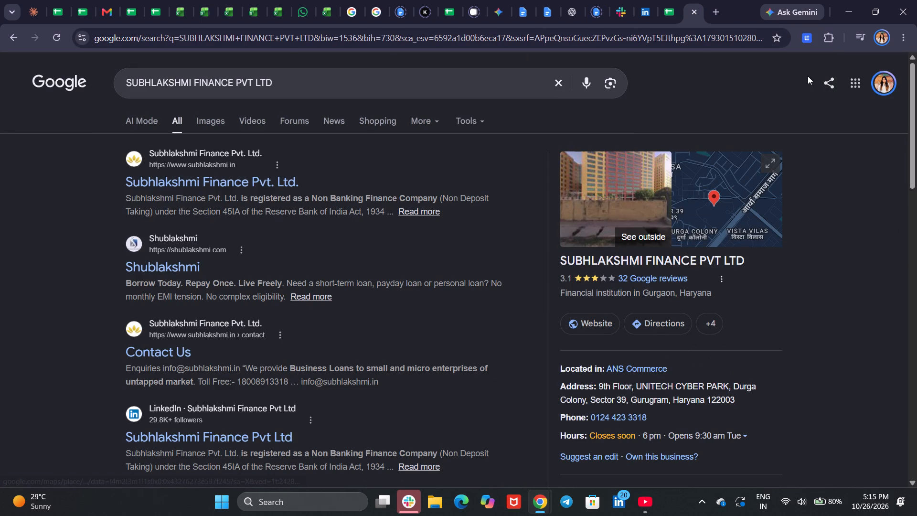
pyautogui.click(823, 81)
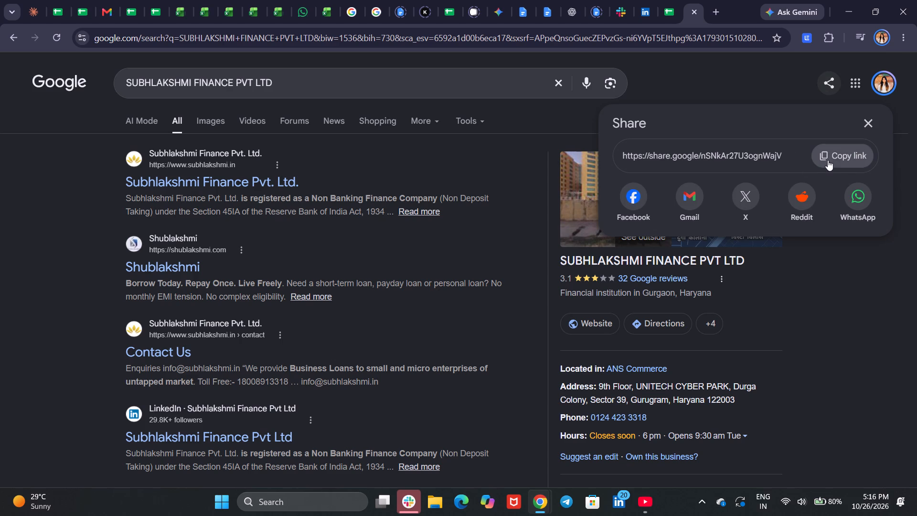
pyautogui.click(837, 154)
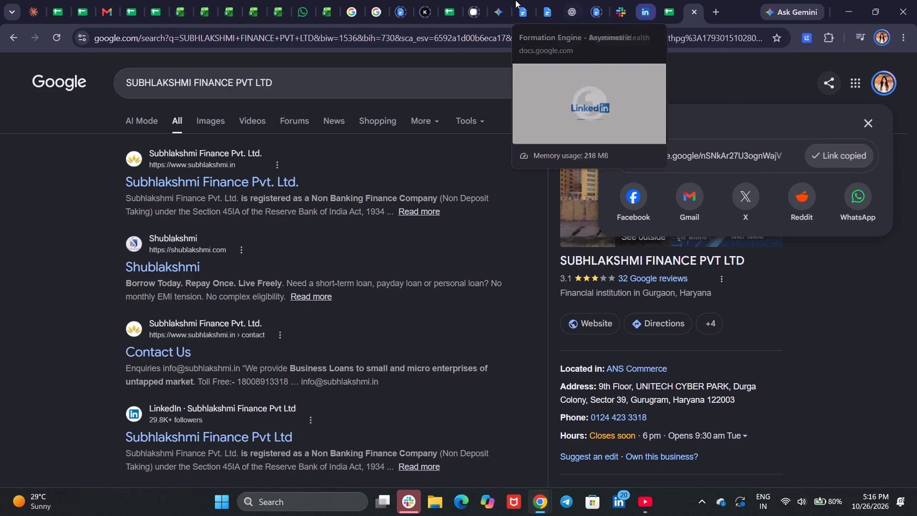
pyautogui.click(324, 9)
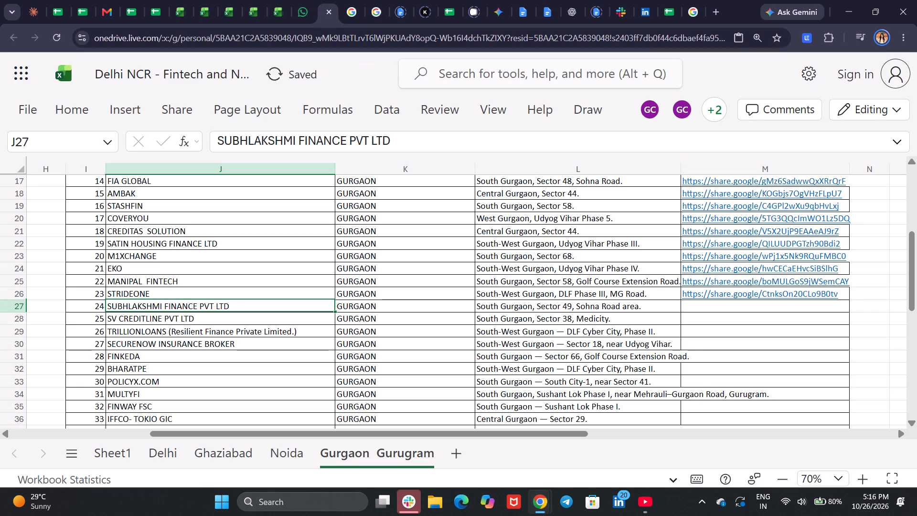
pyautogui.doubleClick(699, 306)
pyautogui.hotkey('ctrl', 'v')
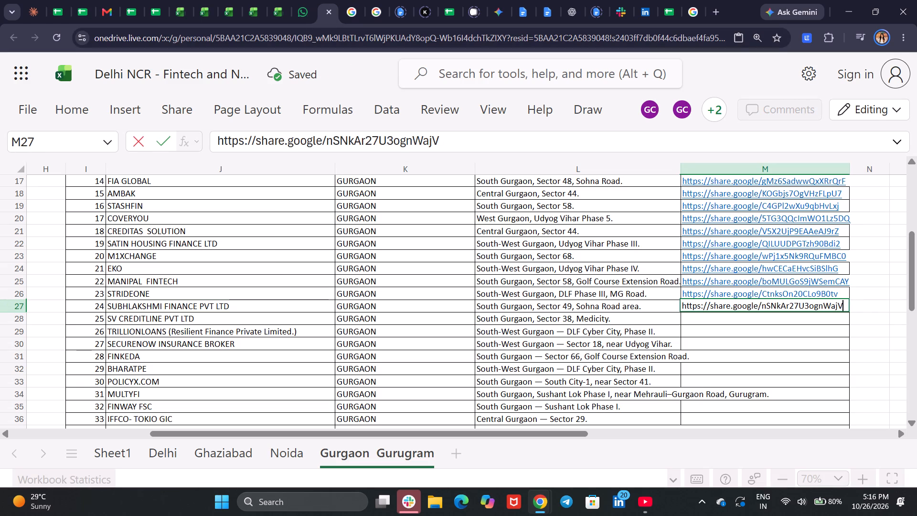
pyautogui.click(706, 321)
# Copy the company name SV CREDITLINE PVT LTD from row 28 of the sheet and search Google for it.
pyautogui.hscroll(2, 706, 321)
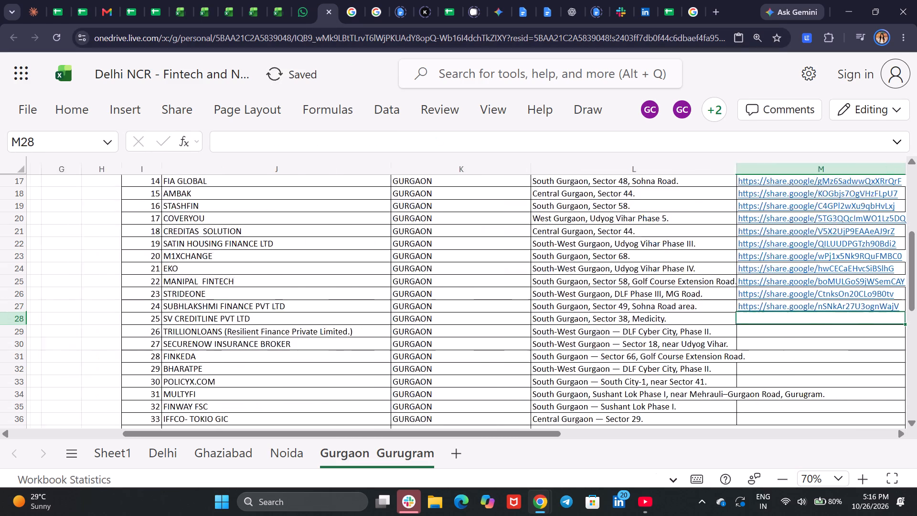
pyautogui.hscroll(2, 706, 321)
pyautogui.tripleClick(461, 319)
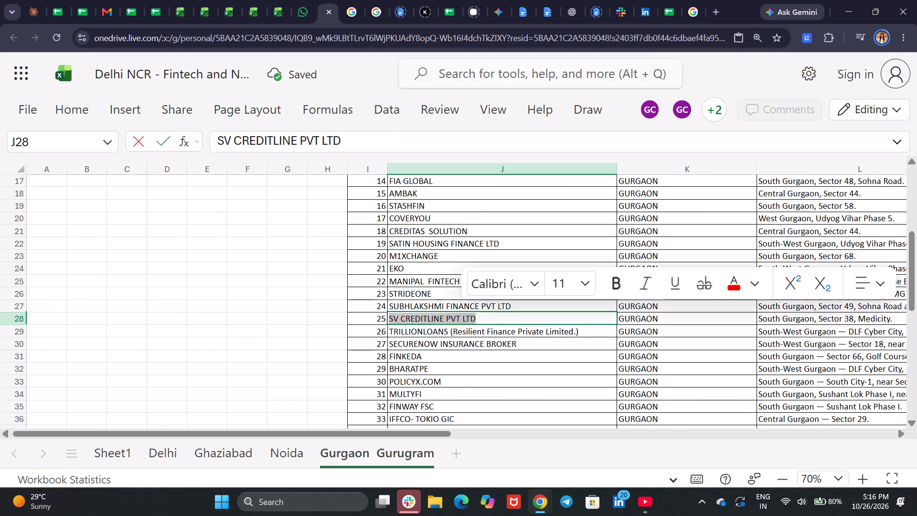
pyautogui.hotkey('ctrl', 'c')
pyautogui.click(688, 13)
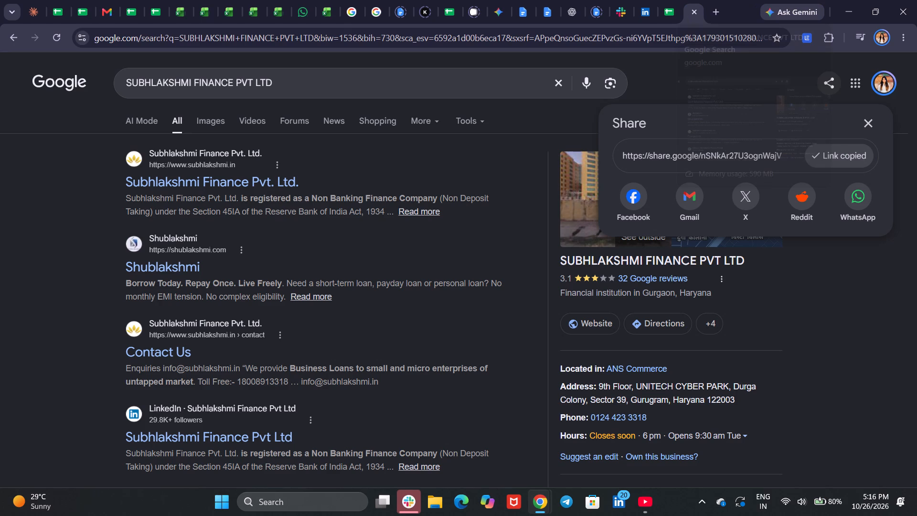
pyautogui.click(560, 84)
pyautogui.hotkey('ctrl', 'v')
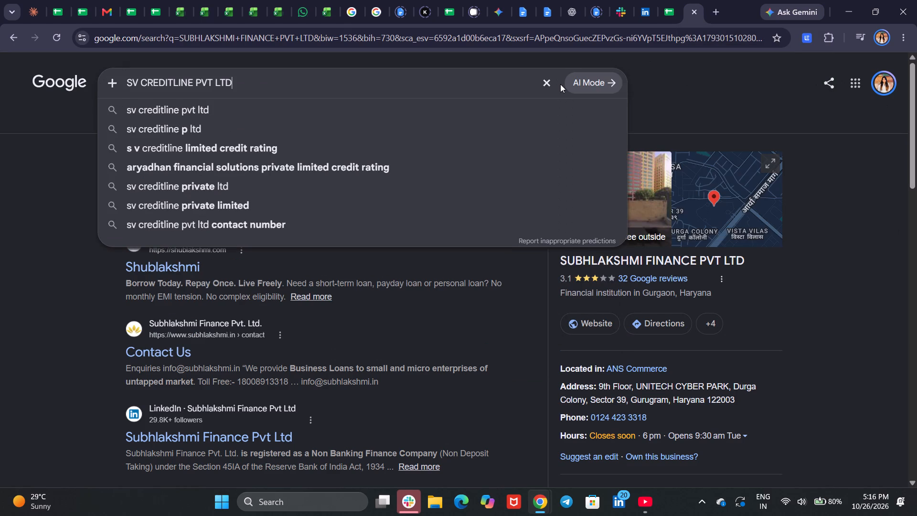
pyautogui.press('Return')
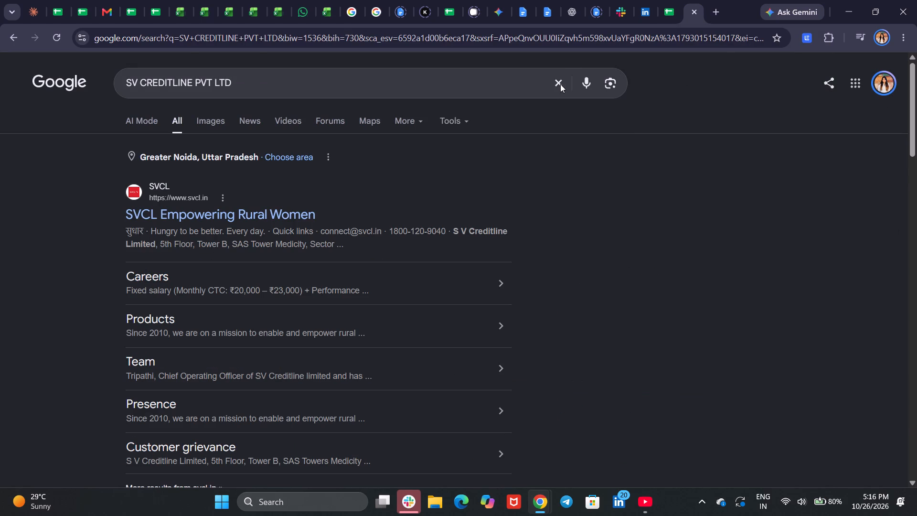
# Open the Gurugram listing of S V Creditline Limited from the Places results and examine its photos and address.
pyautogui.scroll(-6, 560, 84)
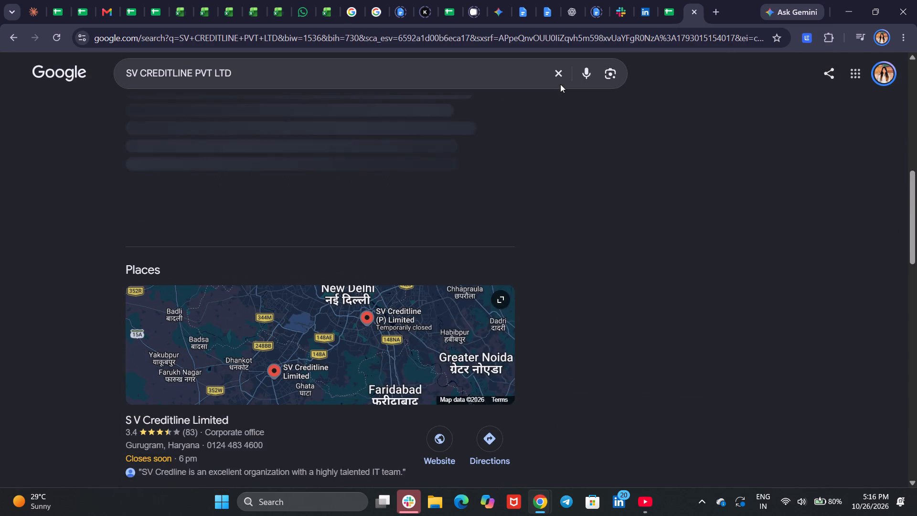
pyautogui.scroll(-2, 560, 84)
pyautogui.click(188, 261)
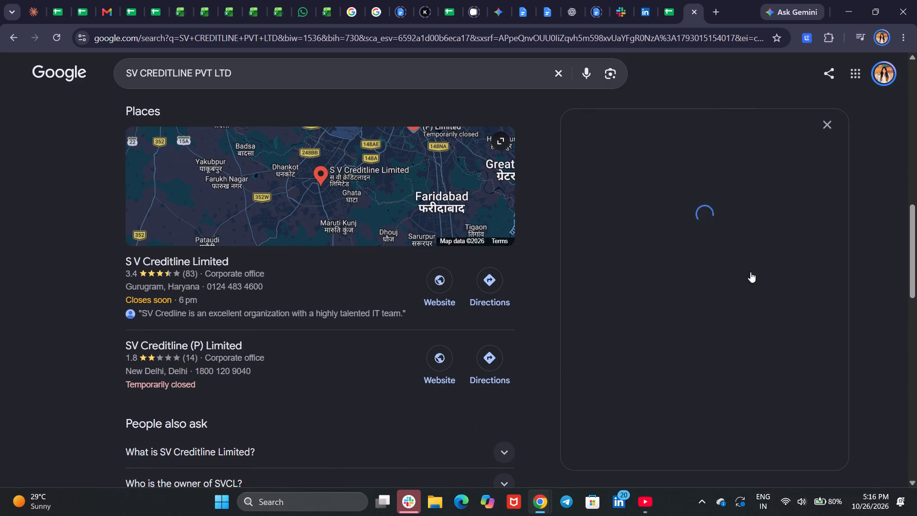
pyautogui.hscroll(-3, 750, 272)
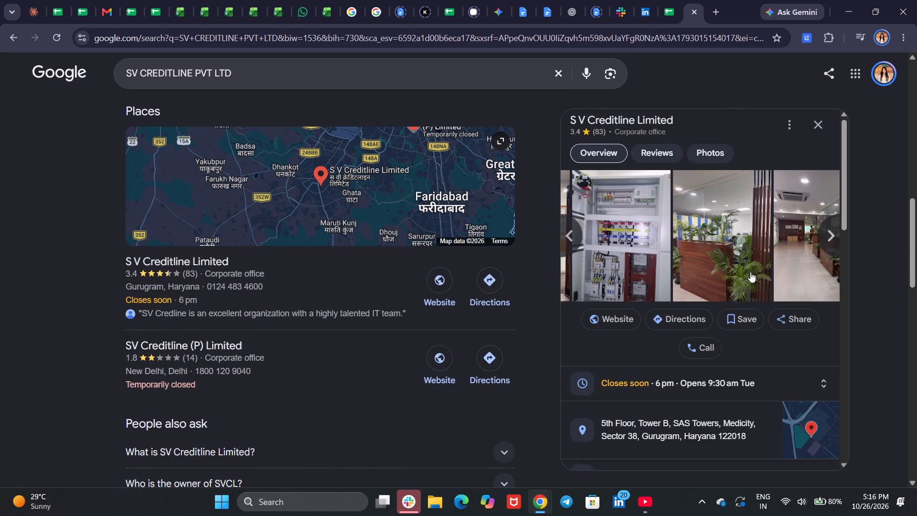
pyautogui.hscroll(6, 750, 272)
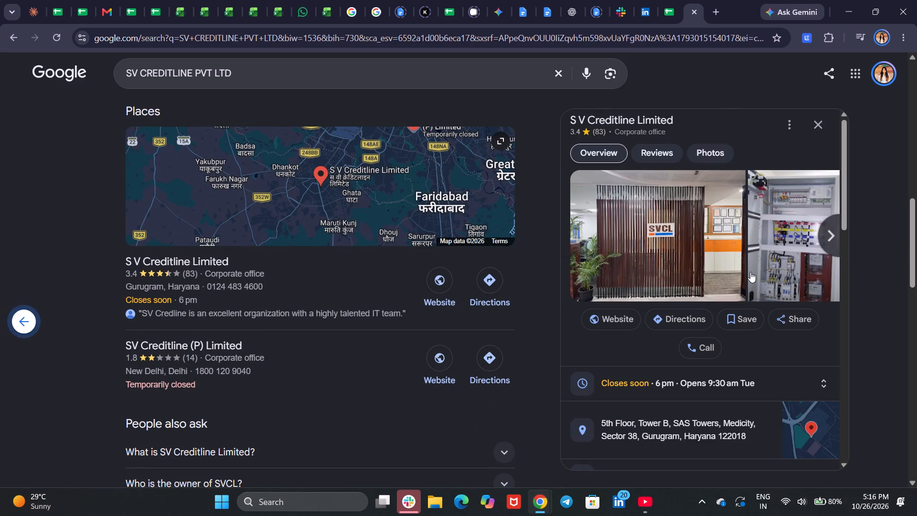
pyautogui.hscroll(-4, 750, 272)
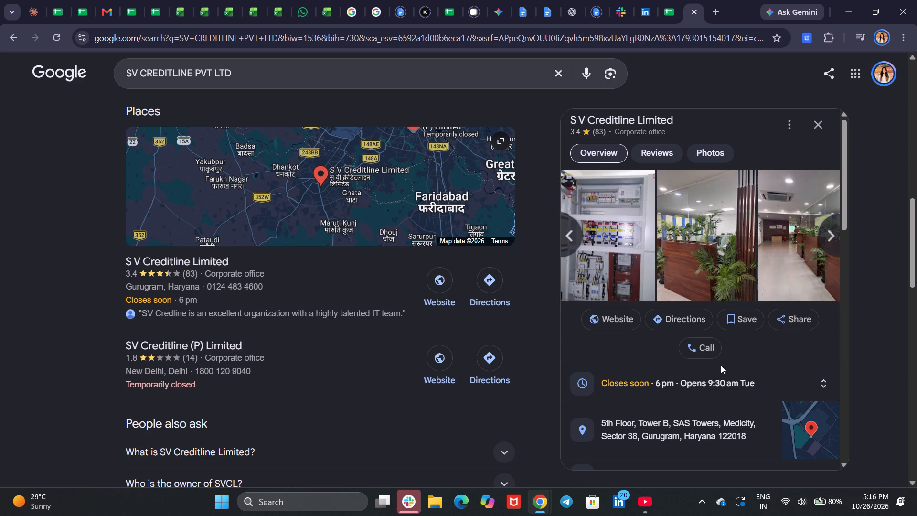
pyautogui.scroll(-1, 721, 365)
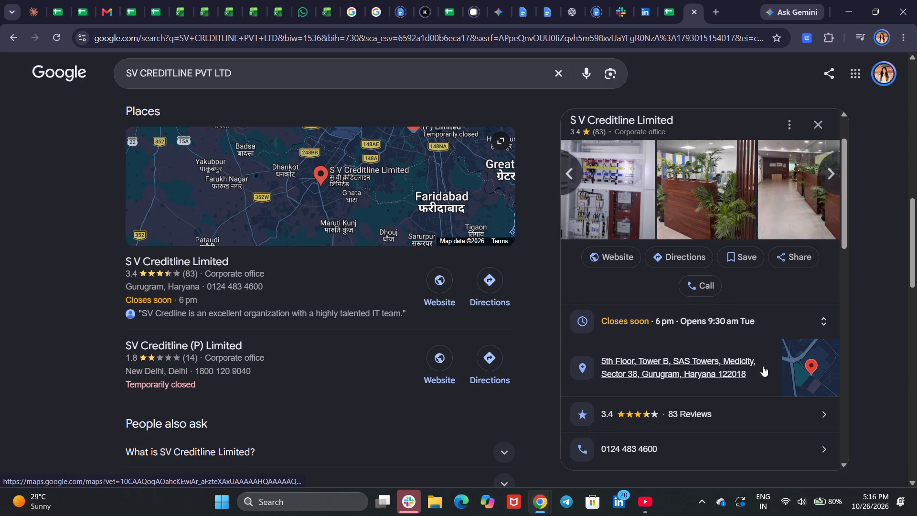
pyautogui.scroll(-1, 763, 366)
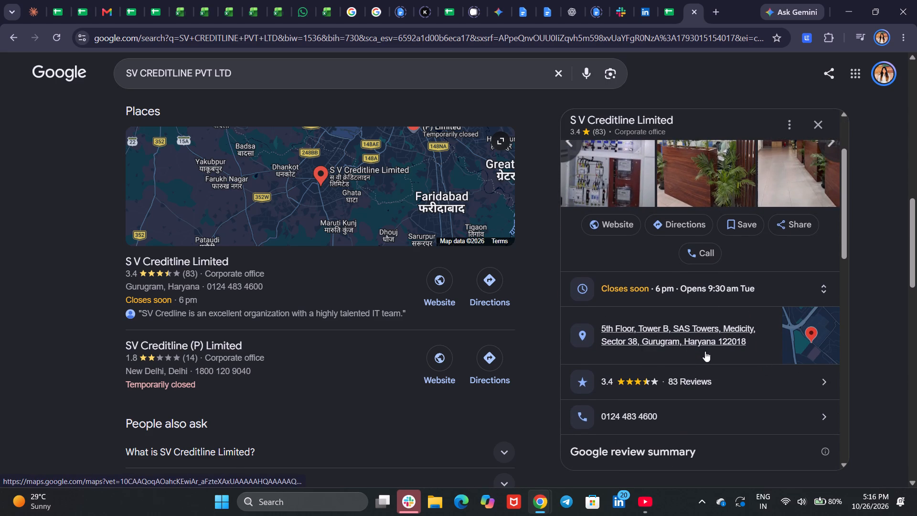
pyautogui.click(802, 215)
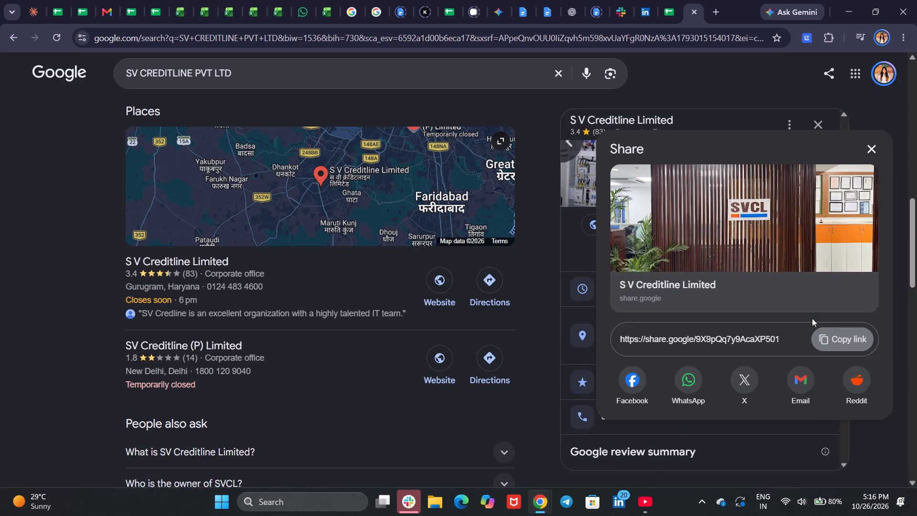
pyautogui.click(837, 334)
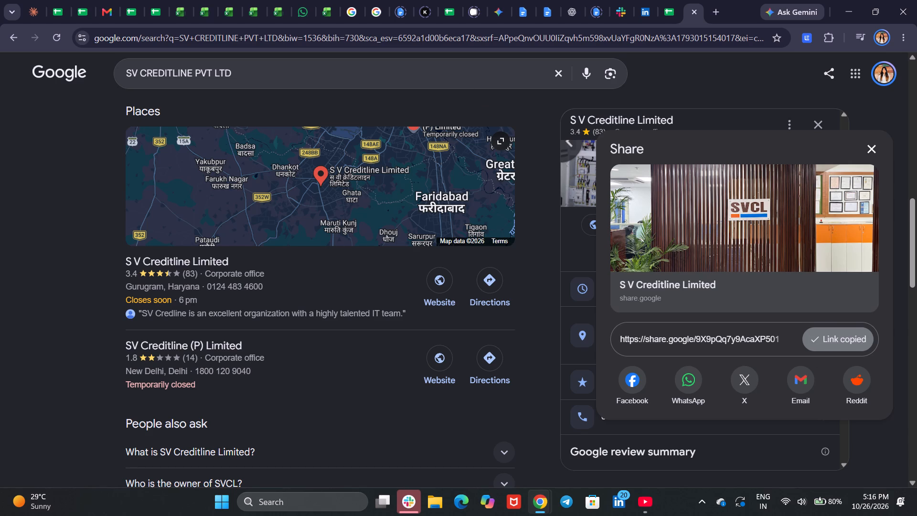
pyautogui.click(323, 0)
pyautogui.hscroll(-2, 793, 305)
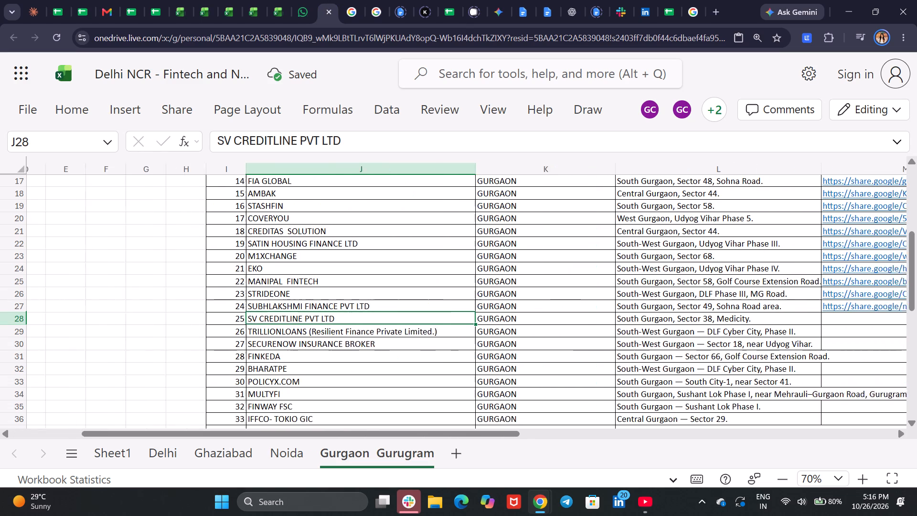
pyautogui.hscroll(-1, 793, 305)
pyautogui.doubleClick(832, 320)
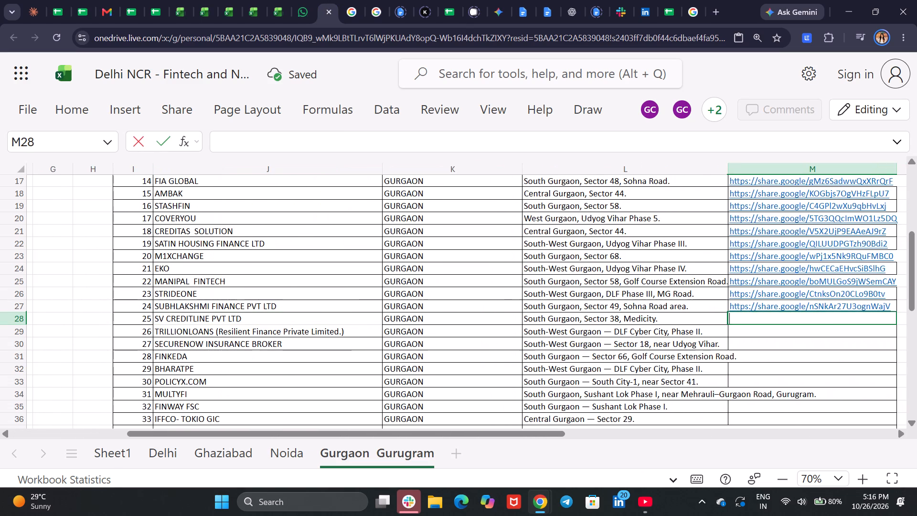
pyautogui.hotkey('ctrl', 'v')
pyautogui.click(782, 333)
# Copy the company name TRILLIONLOANS (Resilient Finance Private Limited.) from row 29 of the sheet and search Google for it.
pyautogui.hscroll(1, 782, 333)
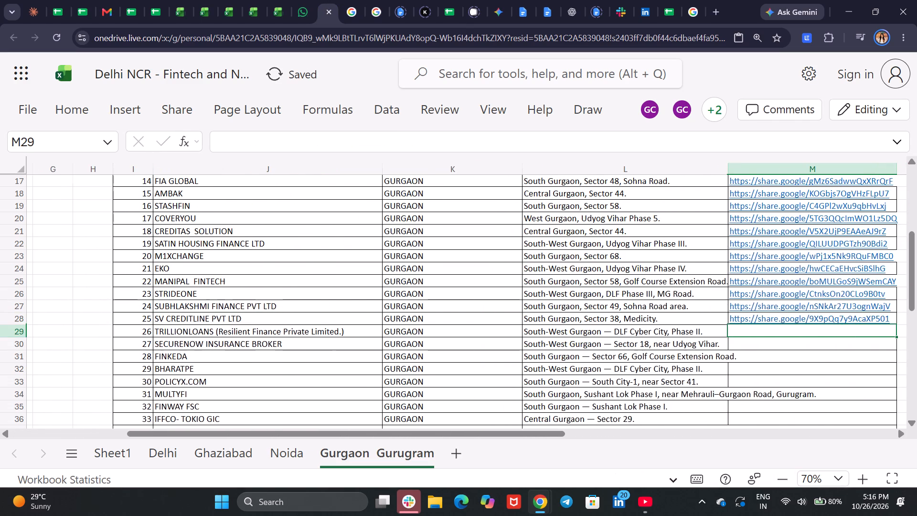
pyautogui.hscroll(2, 782, 333)
pyautogui.tripleClick(519, 335)
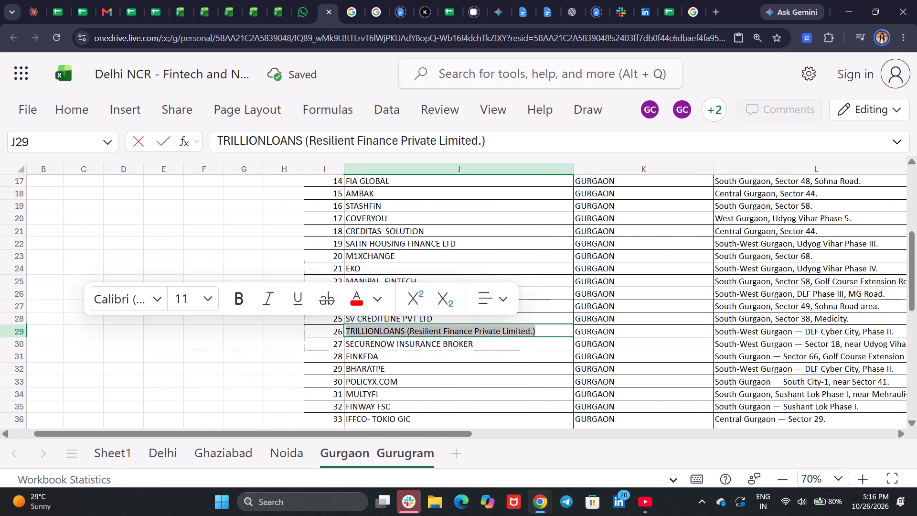
pyautogui.hotkey('ctrl', 'c')
pyautogui.click(667, 2)
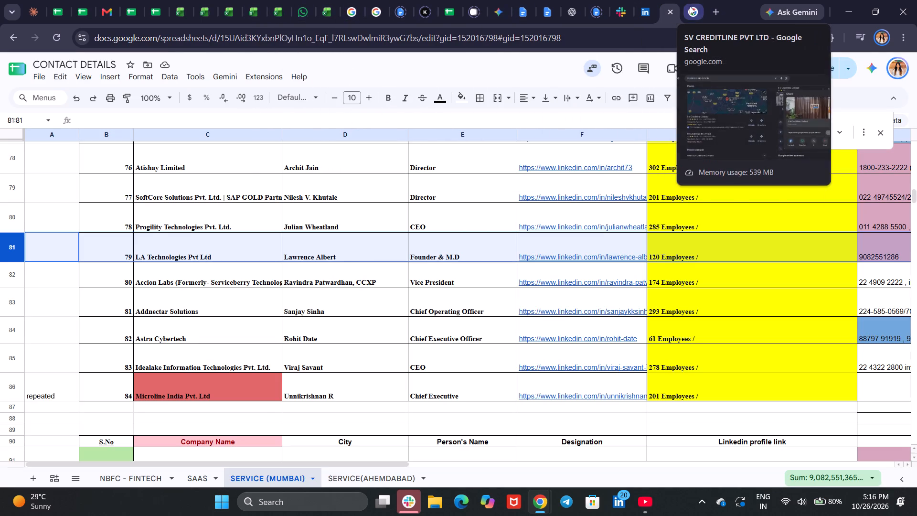
pyautogui.click(690, 6)
pyautogui.click(556, 72)
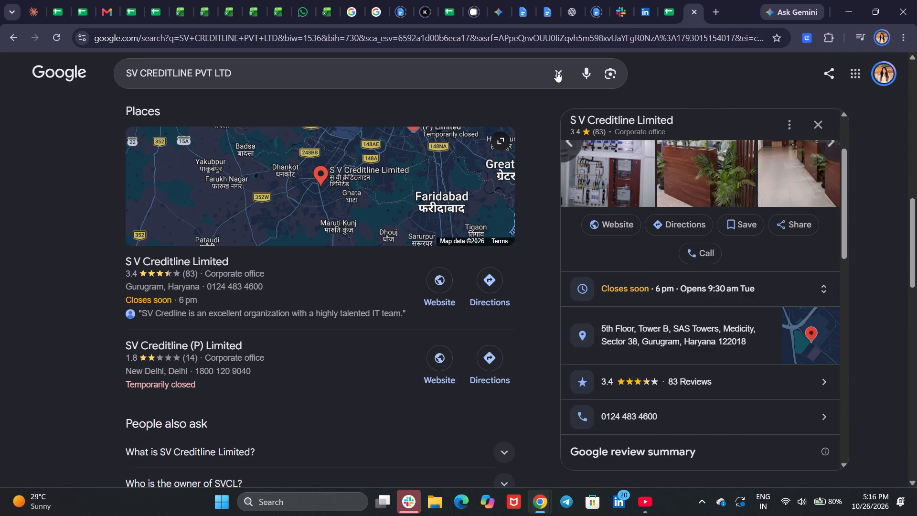
pyautogui.hotkey('ctrl', 'v')
pyautogui.press('Return')
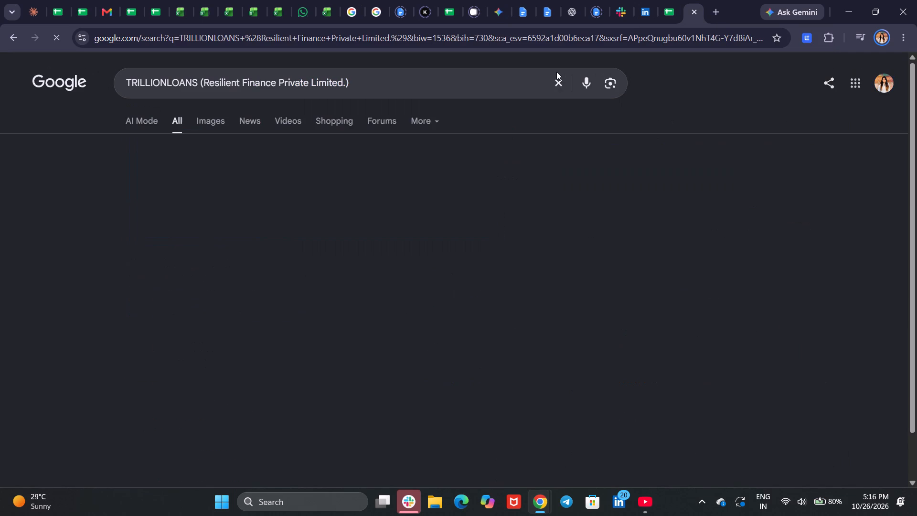
pyautogui.hscroll(-1, 698, 253)
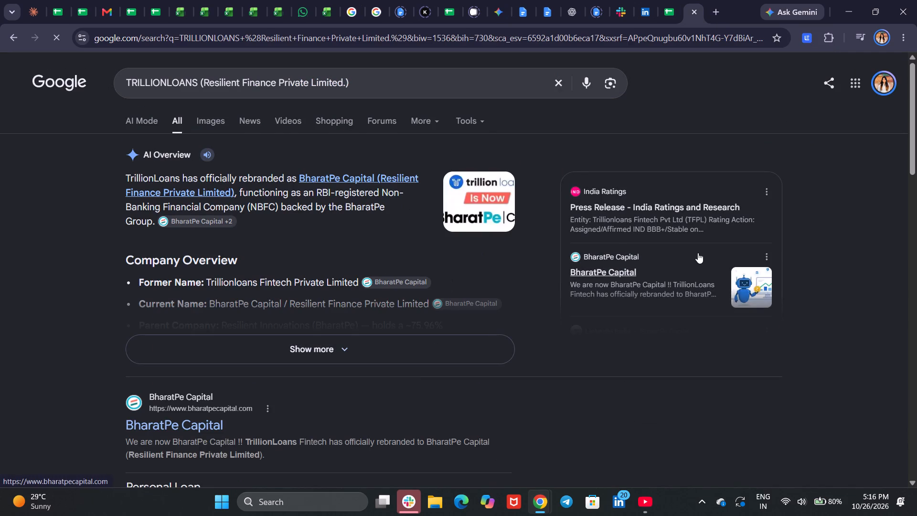
pyautogui.hscroll(-1, 698, 253)
pyautogui.scroll(-6, 698, 253)
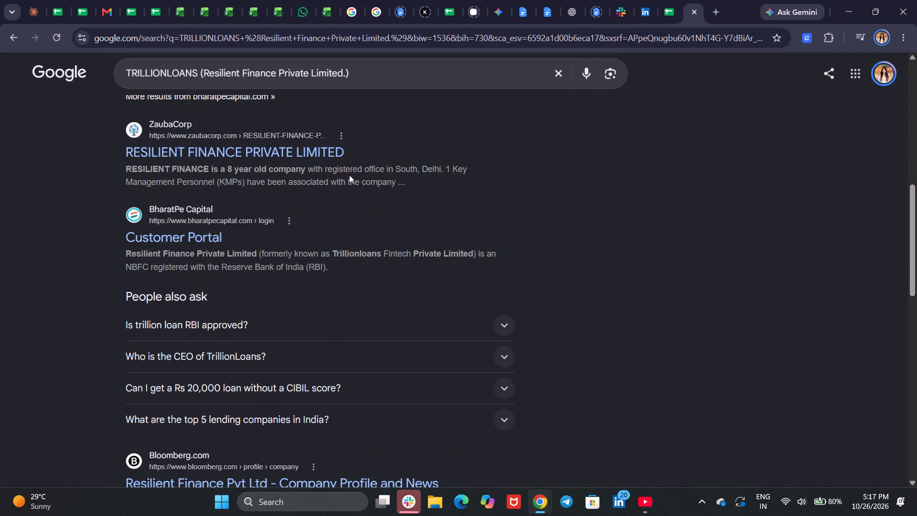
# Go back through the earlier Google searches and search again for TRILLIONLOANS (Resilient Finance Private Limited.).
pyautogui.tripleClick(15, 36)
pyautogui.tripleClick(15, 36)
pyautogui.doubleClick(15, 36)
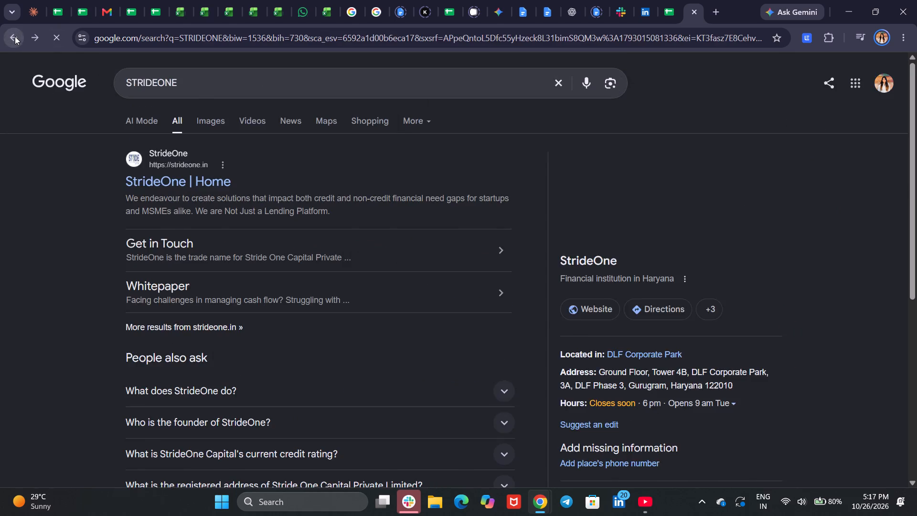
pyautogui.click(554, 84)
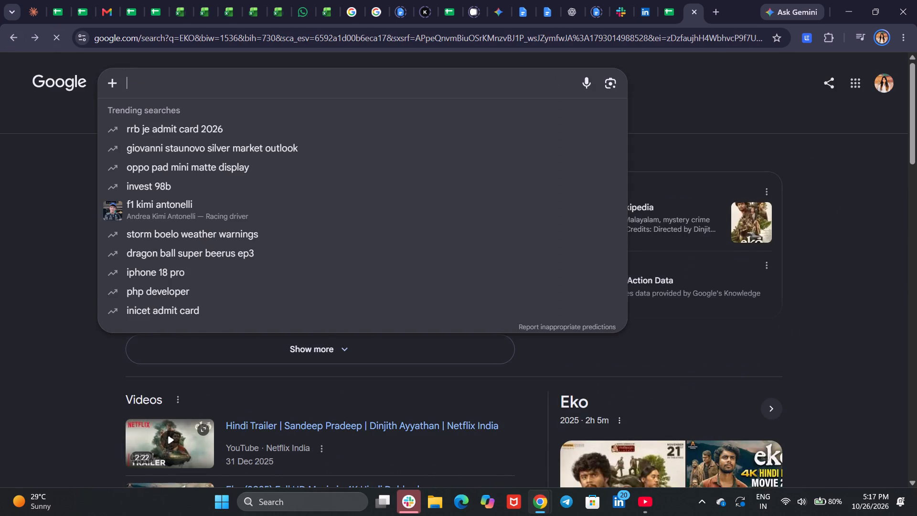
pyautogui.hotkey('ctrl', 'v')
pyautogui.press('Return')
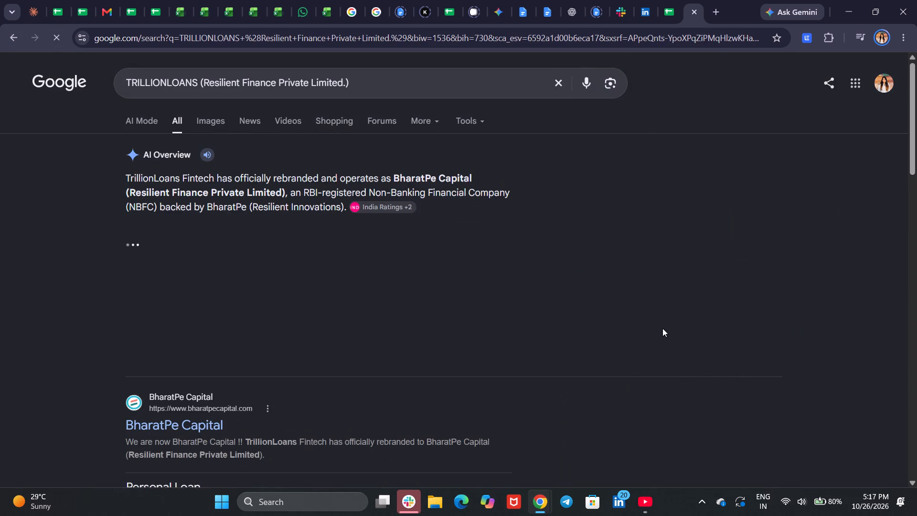
# Refine the TRILLIONLOANS search by adding GURGAON to the end of the query.
pyautogui.scroll(-4, 662, 328)
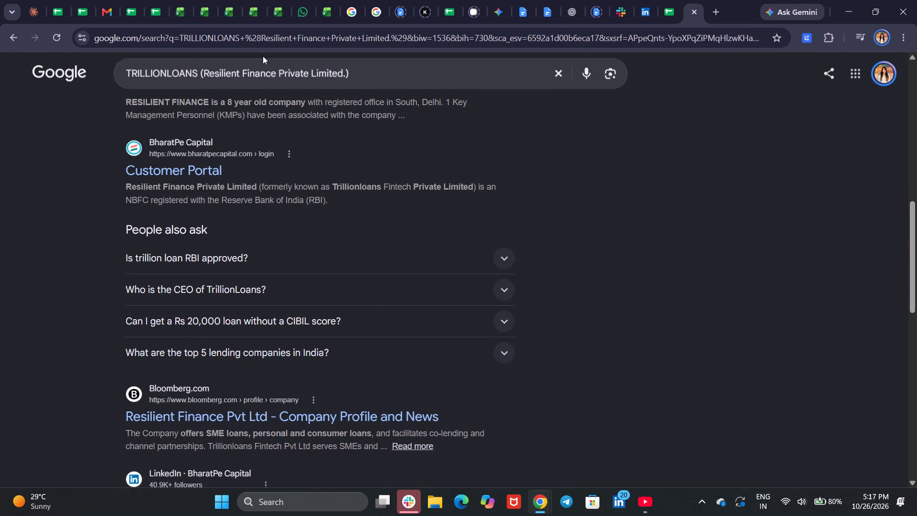
pyautogui.click(380, 77)
pyautogui.press('space')
pyautogui.write('GU')
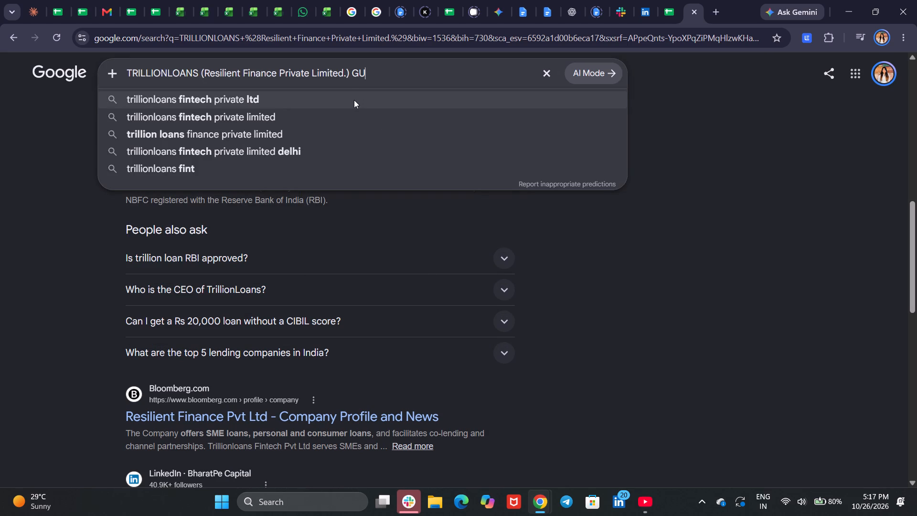
pyautogui.write('RGA')
pyautogui.write('ON')
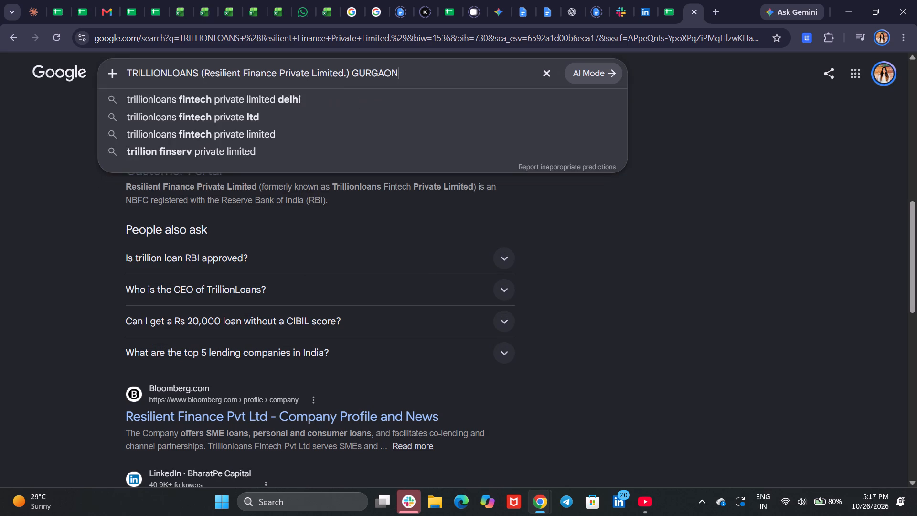
pyautogui.press('Return')
pyautogui.scroll(-1, 422, 202)
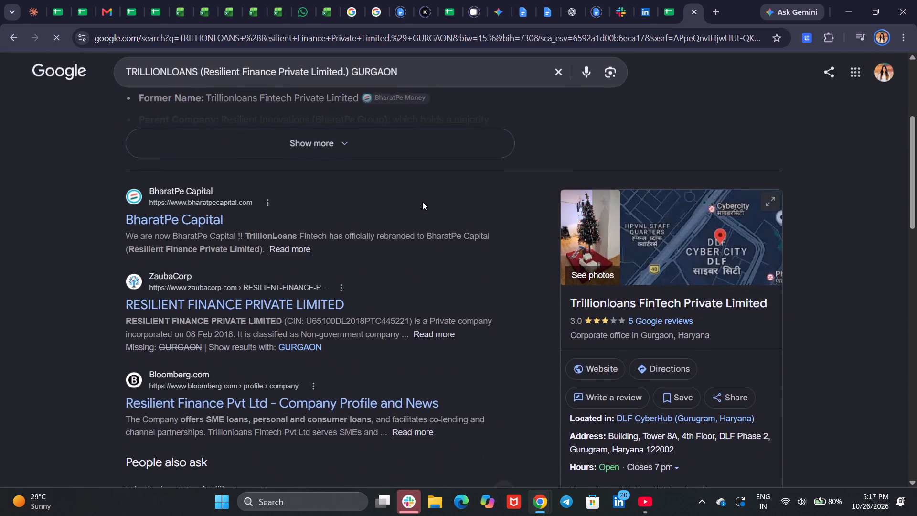
pyautogui.scroll(-2, 422, 202)
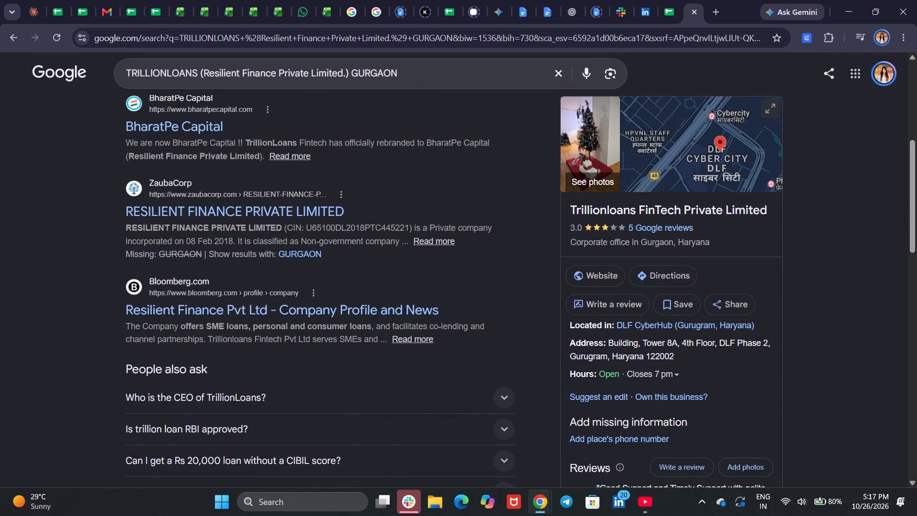
pyautogui.click(730, 308)
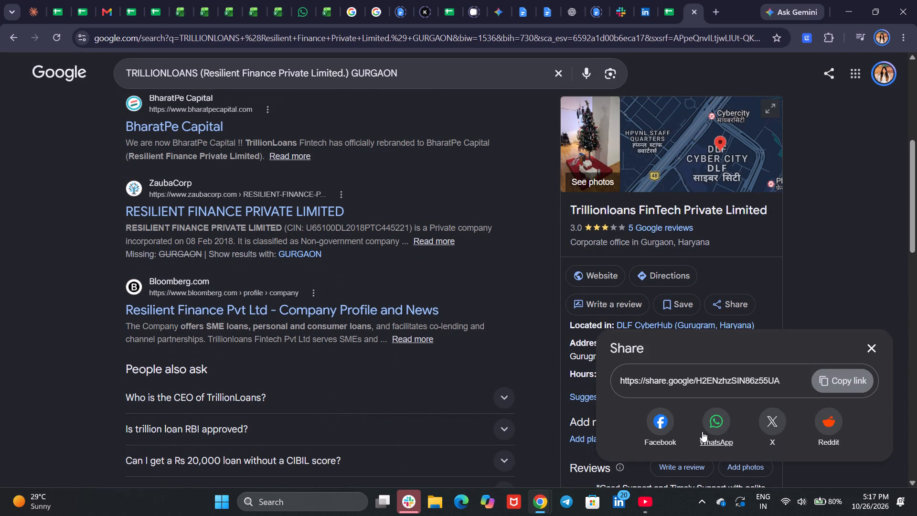
pyautogui.click(831, 384)
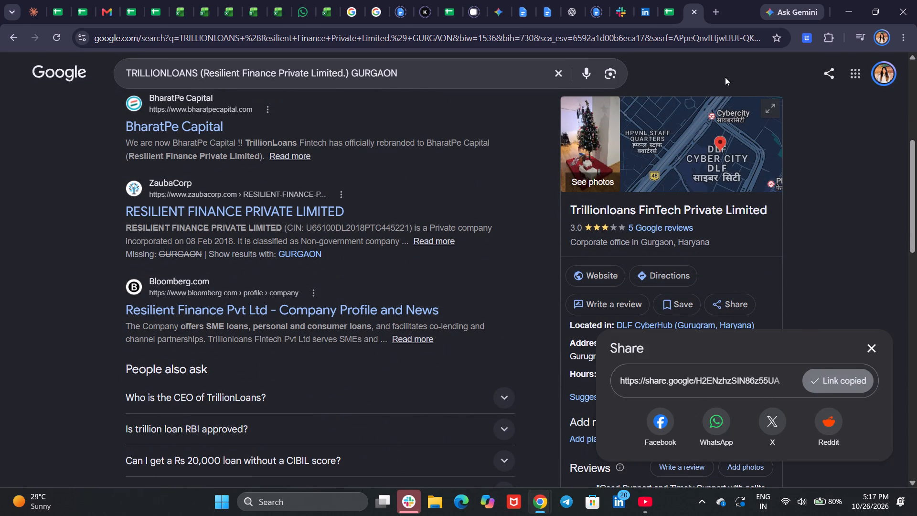
pyautogui.click(329, 1)
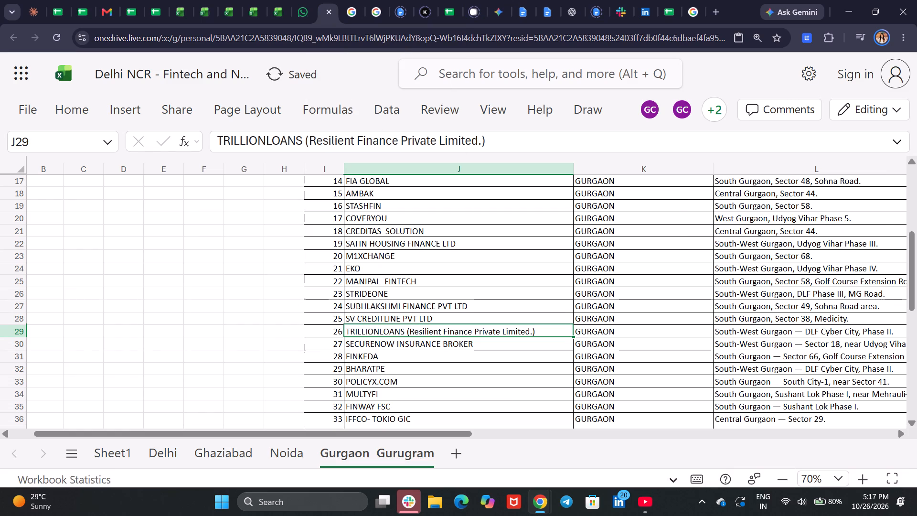
pyautogui.hscroll(-4, 638, 312)
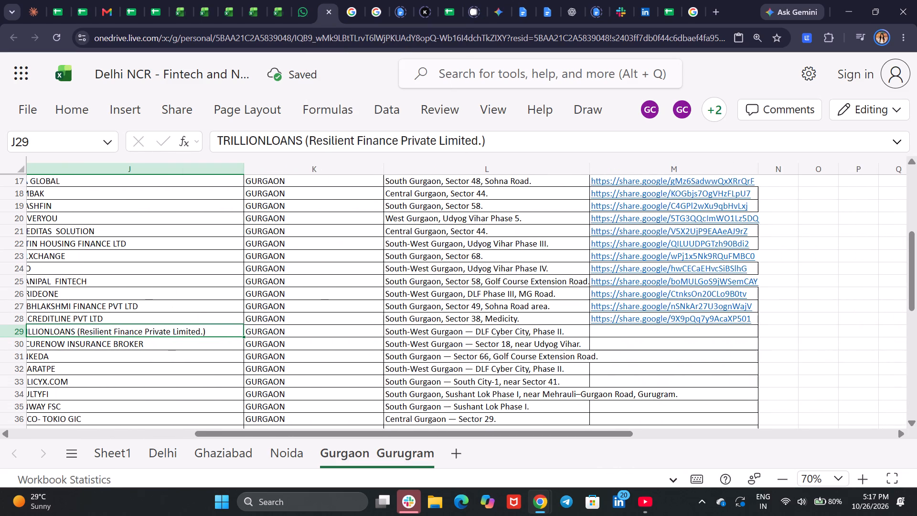
pyautogui.tripleClick(639, 333)
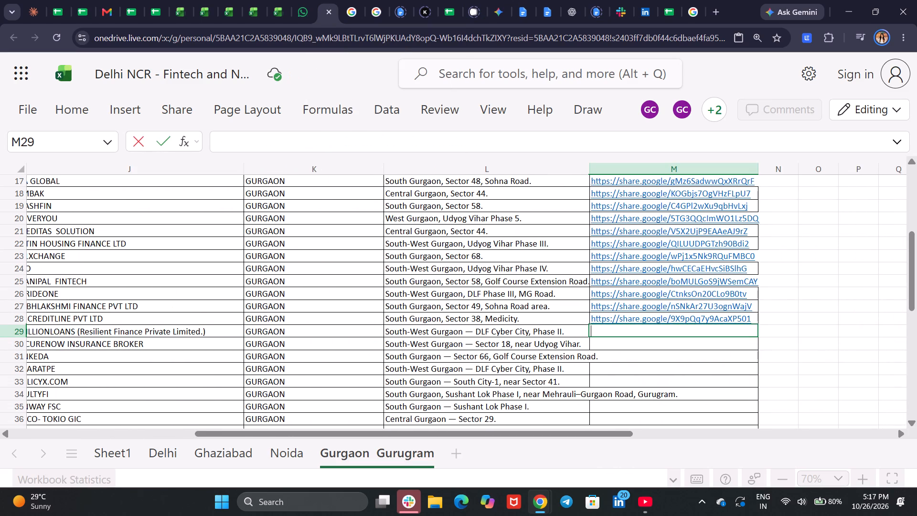
pyautogui.hotkey('ctrl', 'v')
pyautogui.click(618, 338)
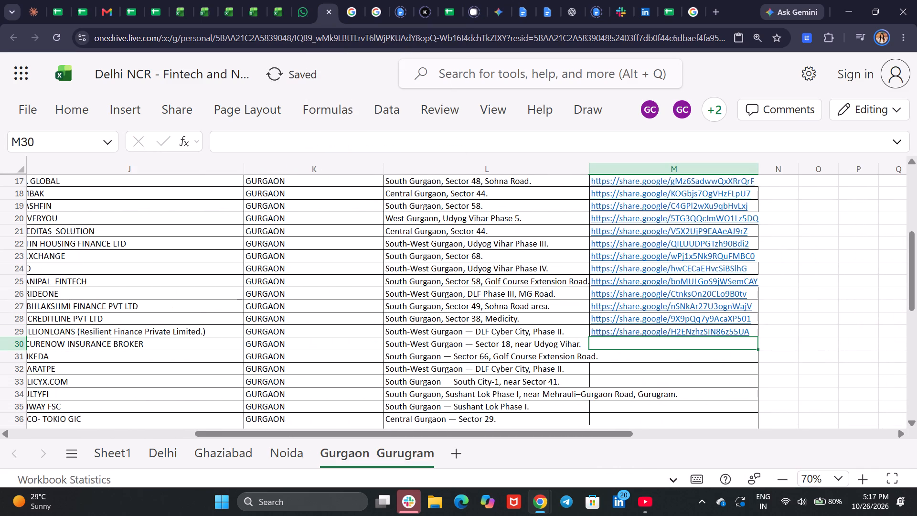
# Copy the company name SECURENOW INSURANCE BROKER from row 30 of the sheet and search Google for it.
pyautogui.hscroll(3, 618, 344)
pyautogui.tripleClick(351, 346)
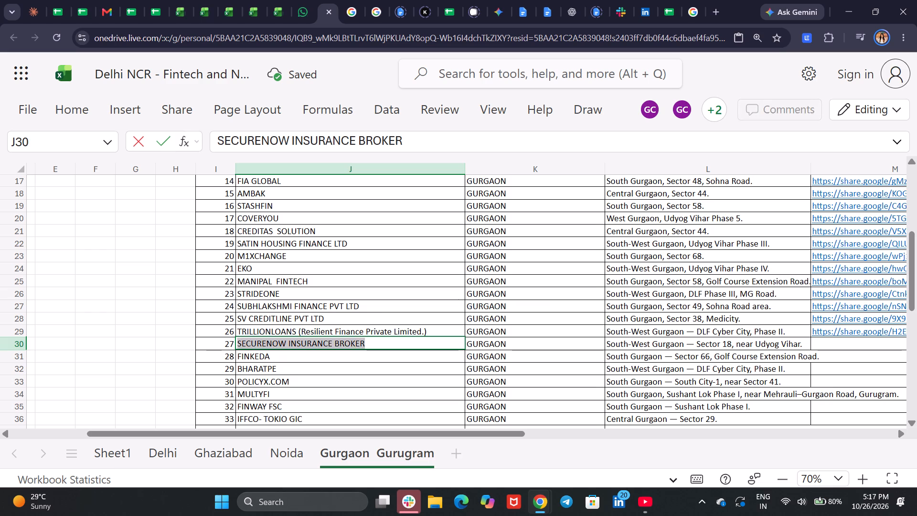
pyautogui.hotkey('ctrl', 'c')
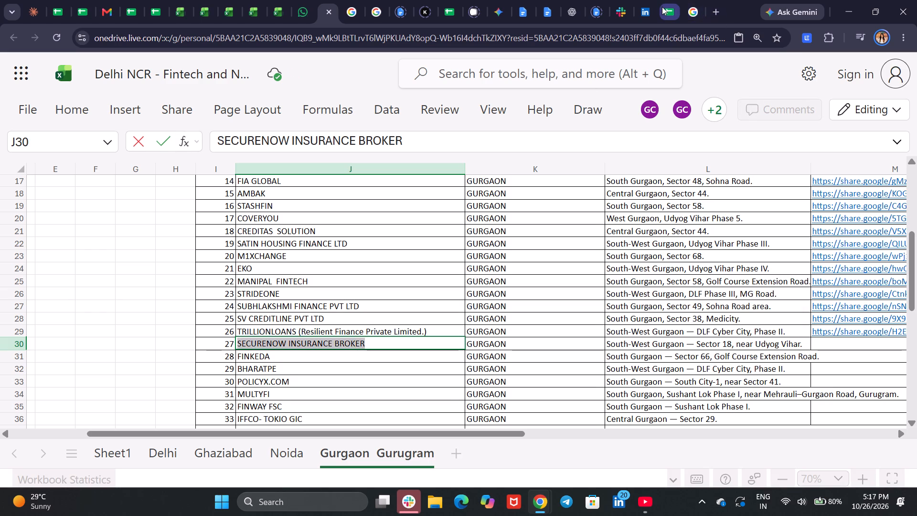
pyautogui.click(662, 7)
pyautogui.click(691, 17)
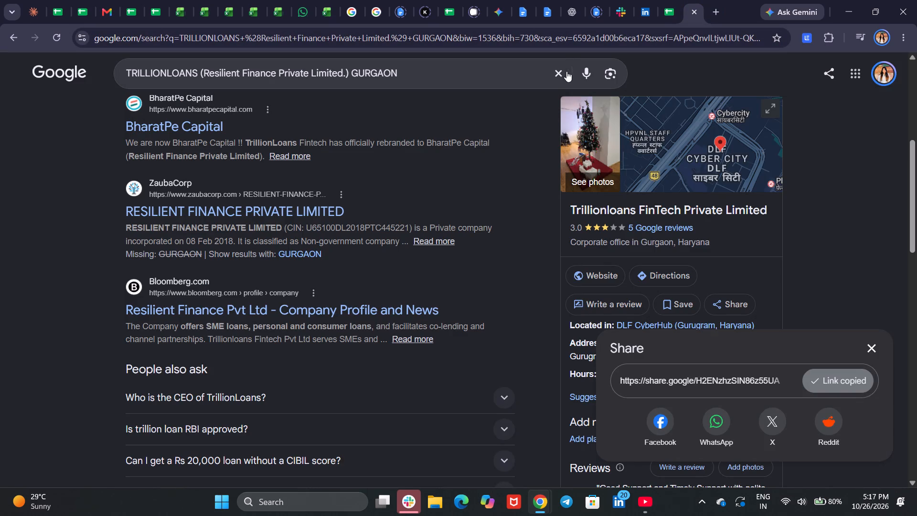
pyautogui.click(560, 72)
pyautogui.hotkey('ctrl', 'v')
pyautogui.press('Return')
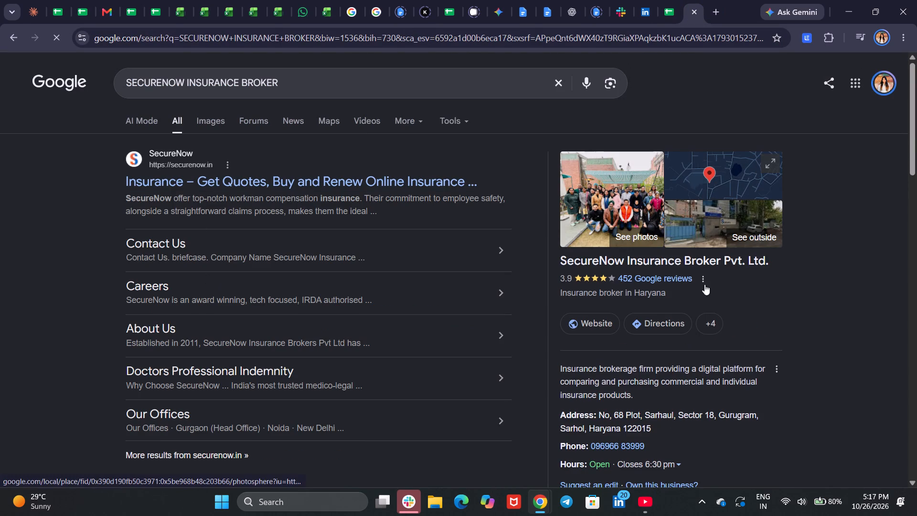
pyautogui.scroll(-1, 734, 332)
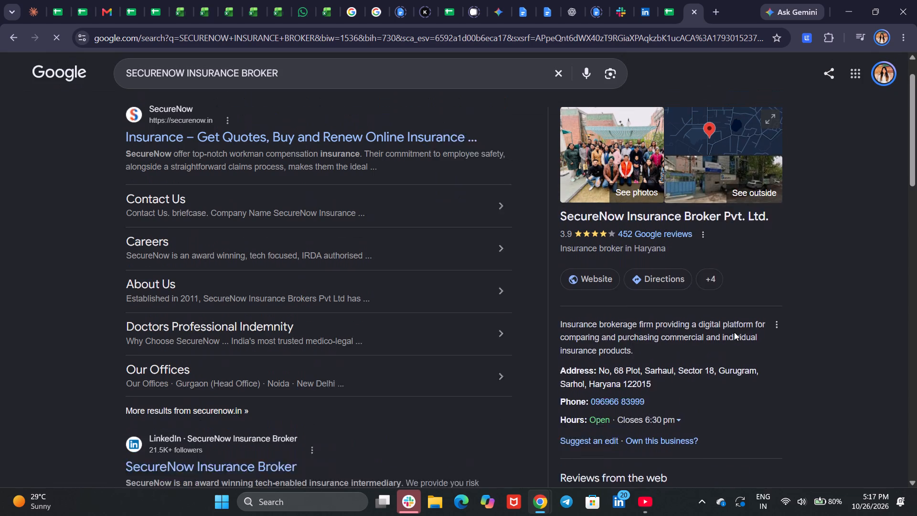
pyautogui.scroll(-2, 734, 332)
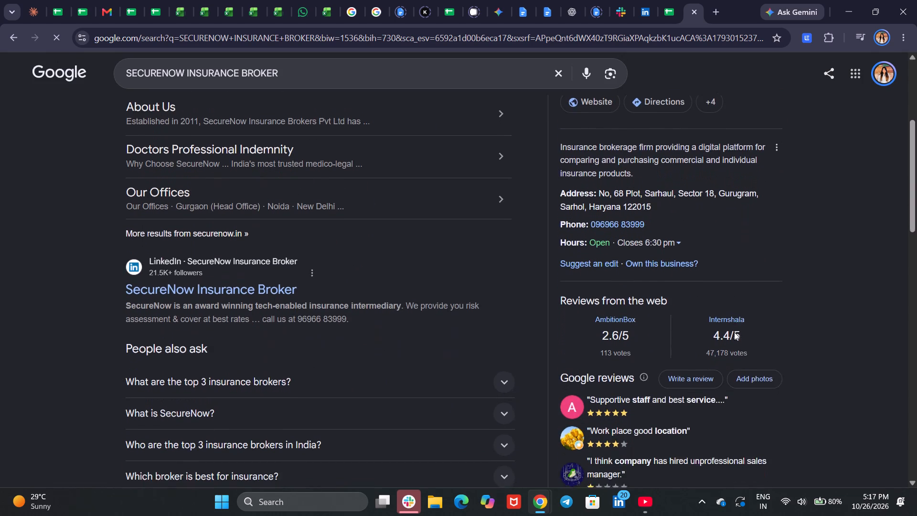
pyautogui.scroll(-1, 734, 332)
pyautogui.scroll(1, 734, 332)
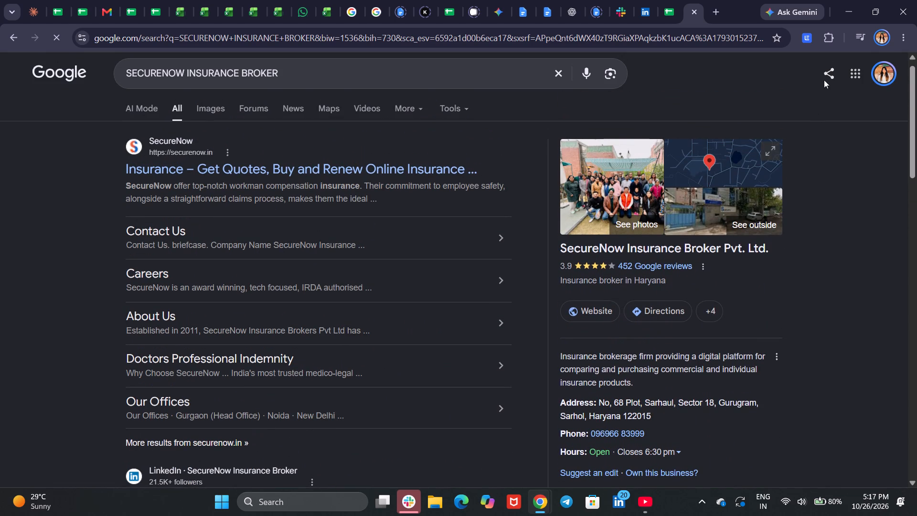
pyautogui.click(825, 76)
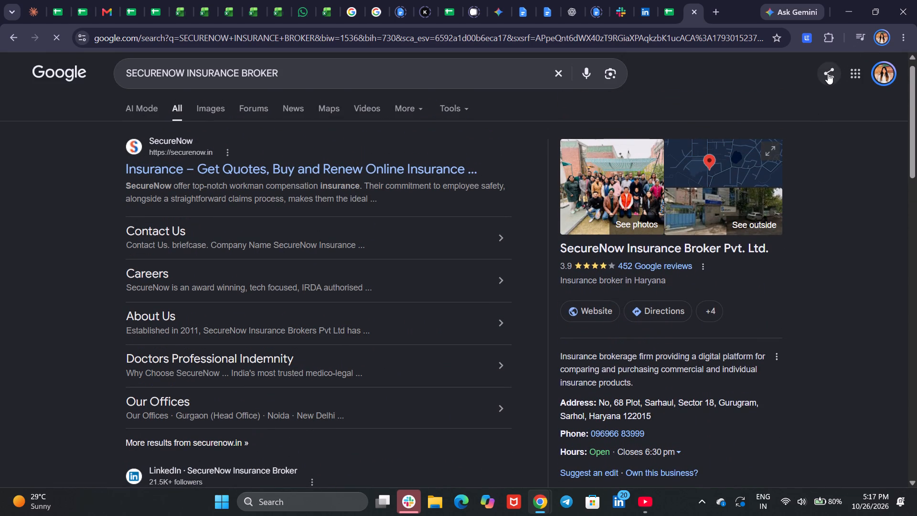
pyautogui.click(828, 73)
pyautogui.click(831, 72)
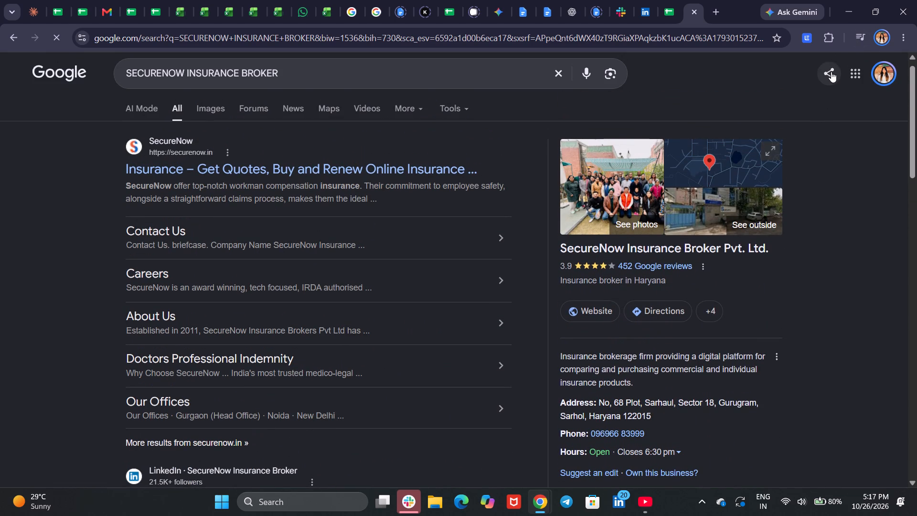
pyautogui.click(831, 72)
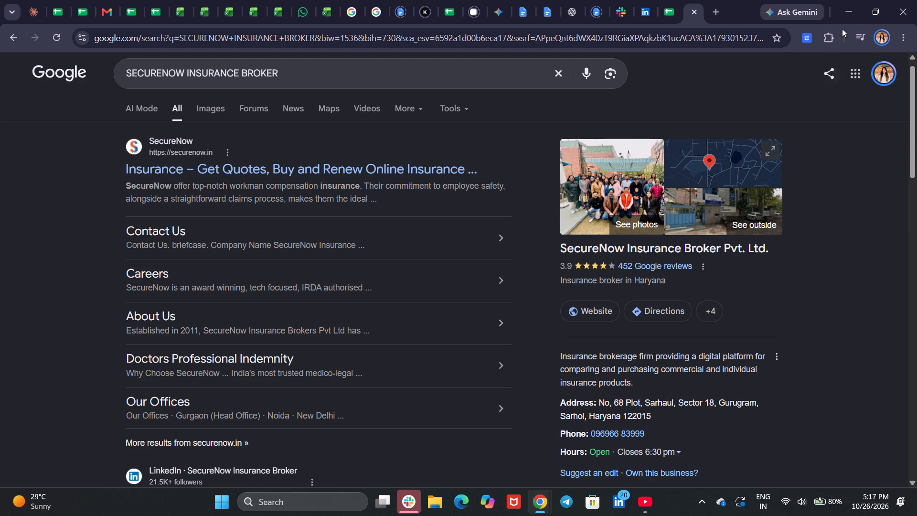
pyautogui.click(846, 149)
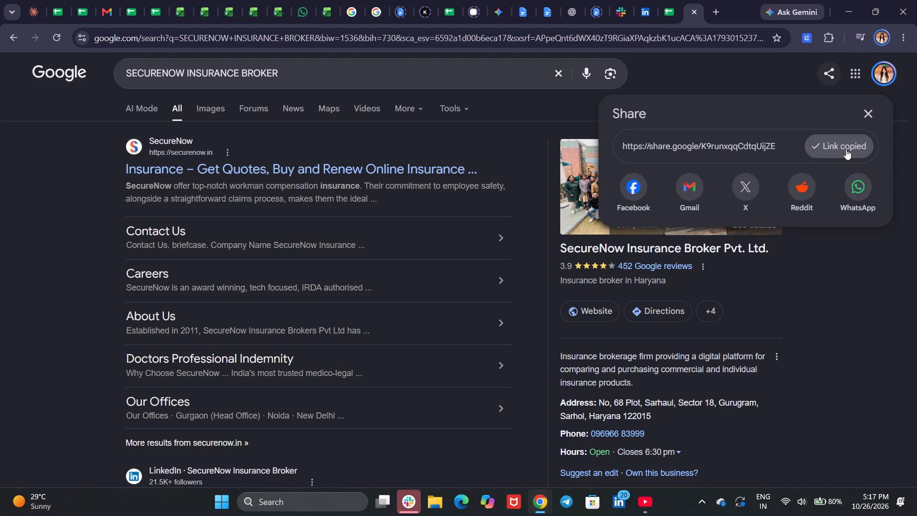
pyautogui.click(327, 14)
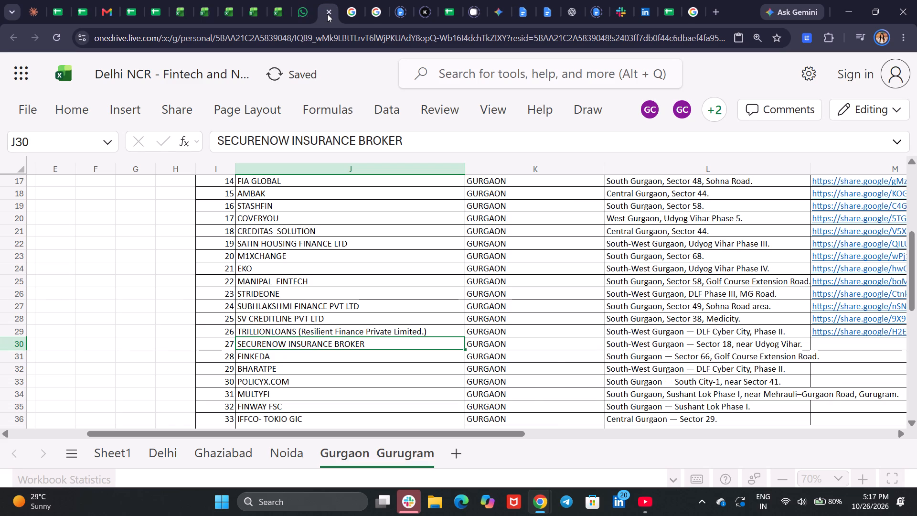
pyautogui.hscroll(-2, 694, 294)
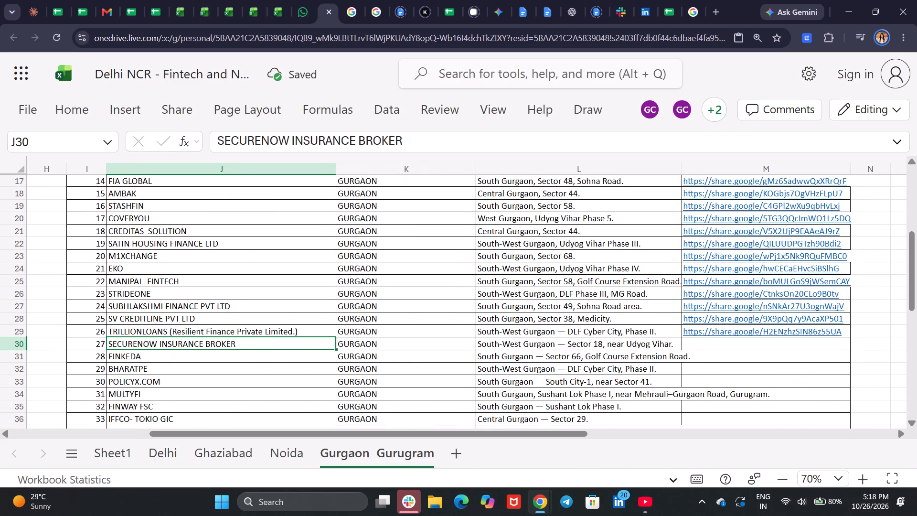
pyautogui.doubleClick(725, 343)
pyautogui.hotkey('ctrl', 'v')
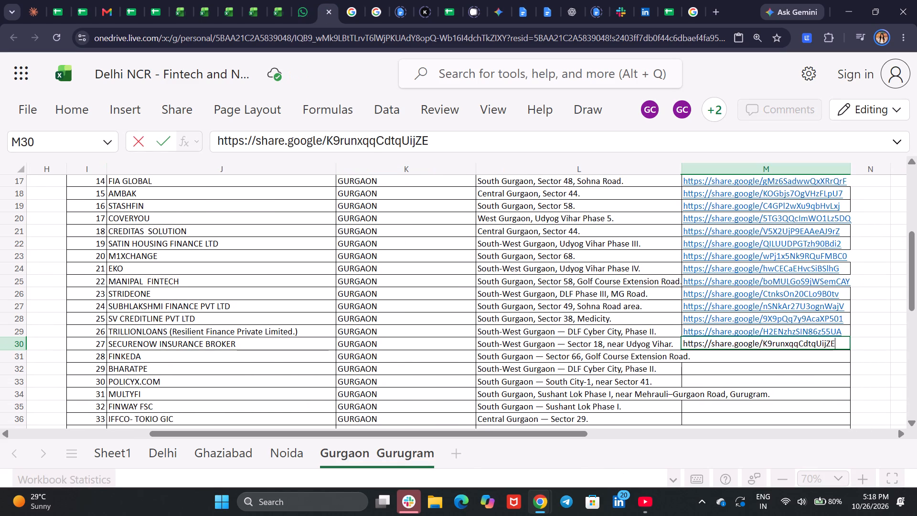
pyautogui.click(725, 356)
# Copy the company name FINKEDA from row 31 of the sheet and search Google for it.
pyautogui.hscroll(2, 725, 356)
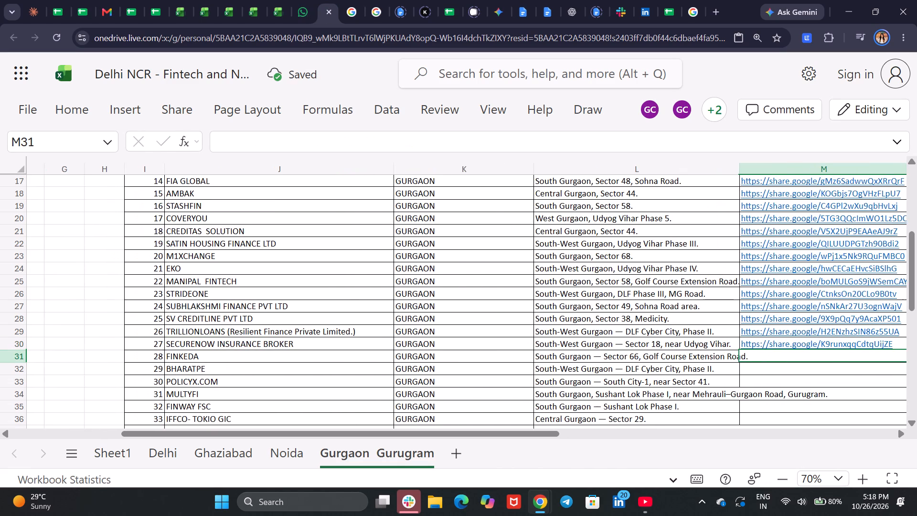
pyautogui.hscroll(1, 725, 356)
pyautogui.tripleClick(343, 354)
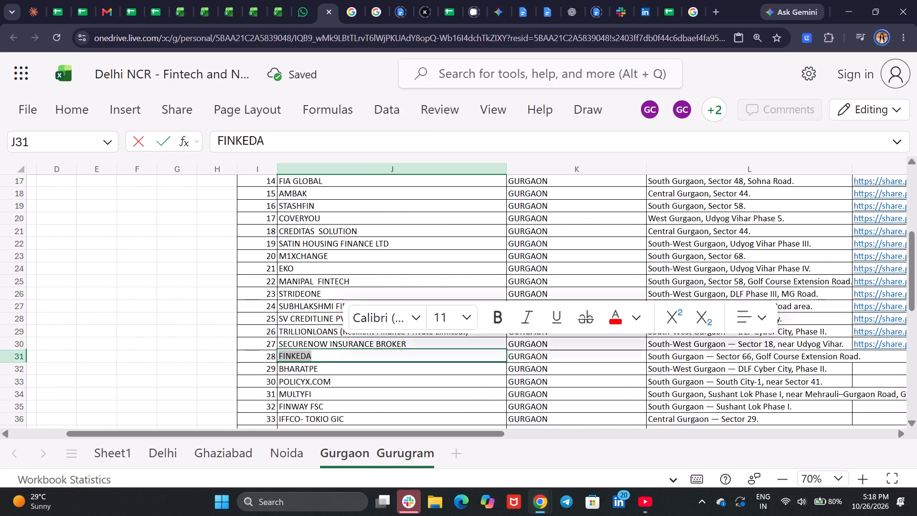
pyautogui.hotkey('ctrl', 'c')
pyautogui.hscroll(-3, 515, 352)
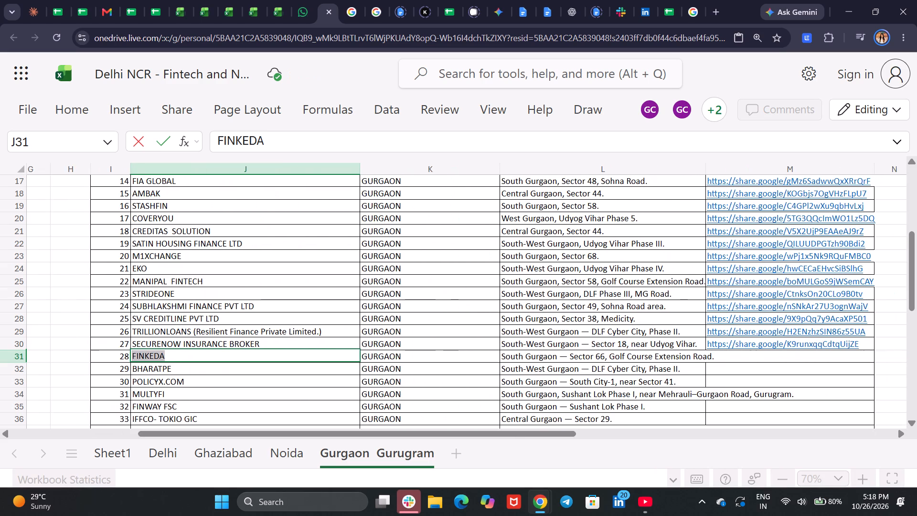
pyautogui.hscroll(-1, 515, 352)
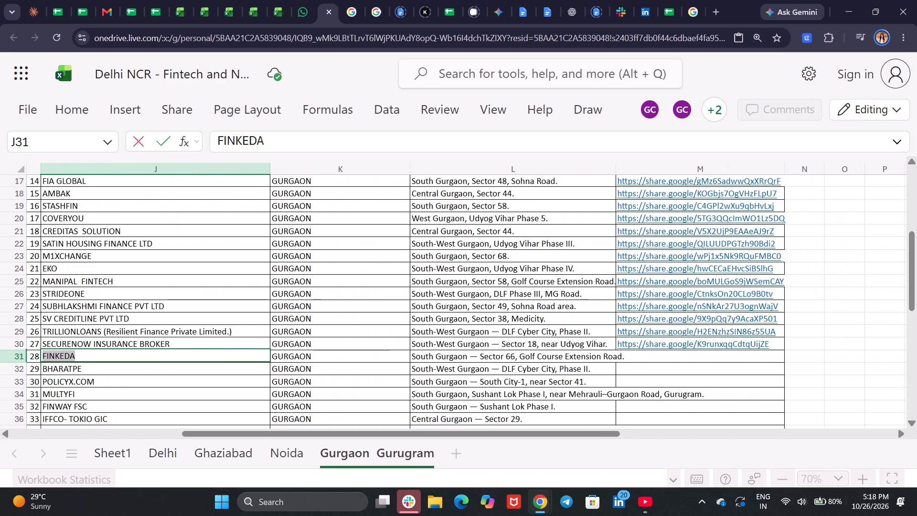
pyautogui.click(690, 11)
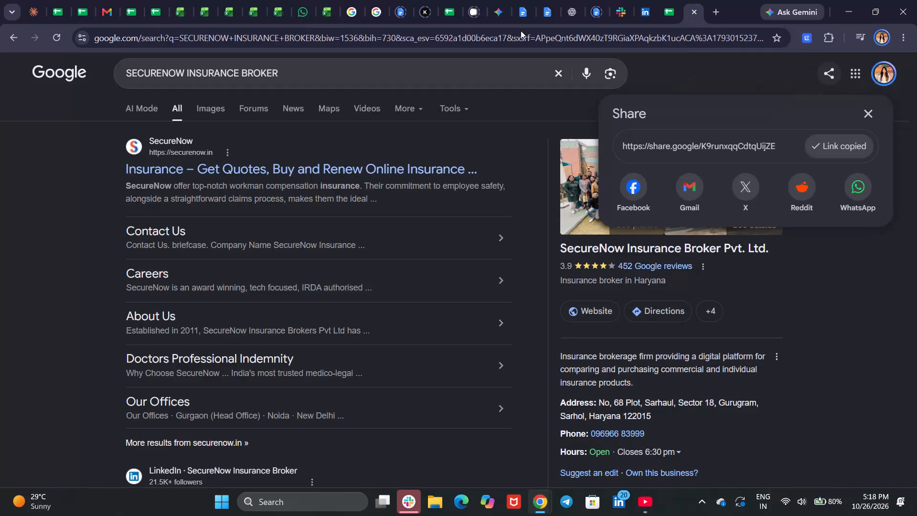
pyautogui.click(561, 69)
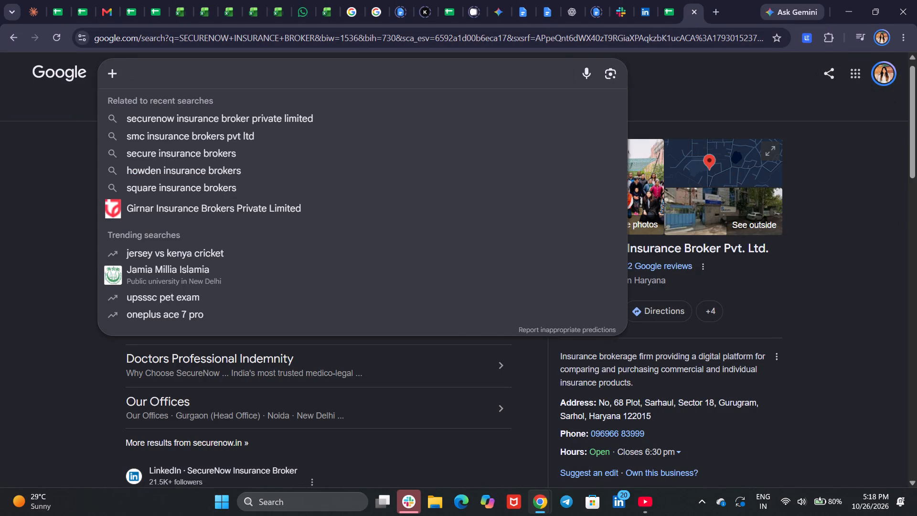
pyautogui.hotkey('ctrl', 'v')
pyautogui.press('Return')
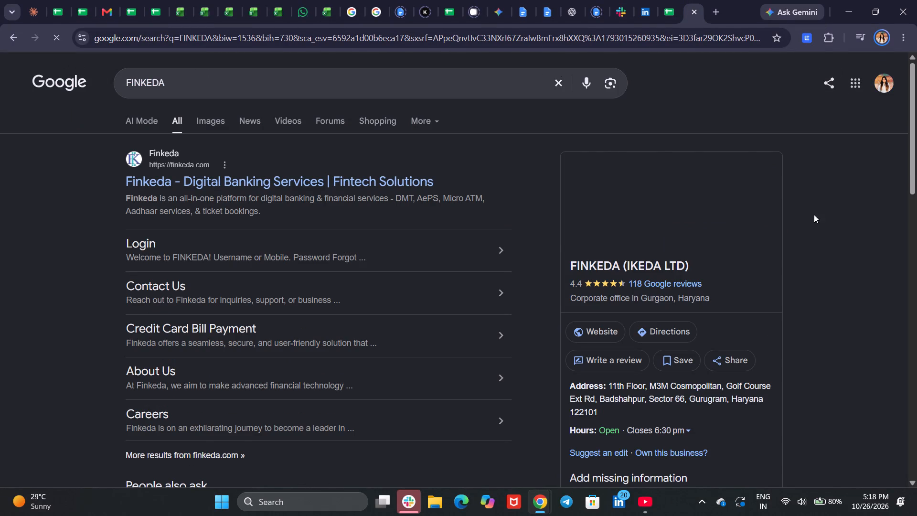
pyautogui.scroll(-1, 725, 296)
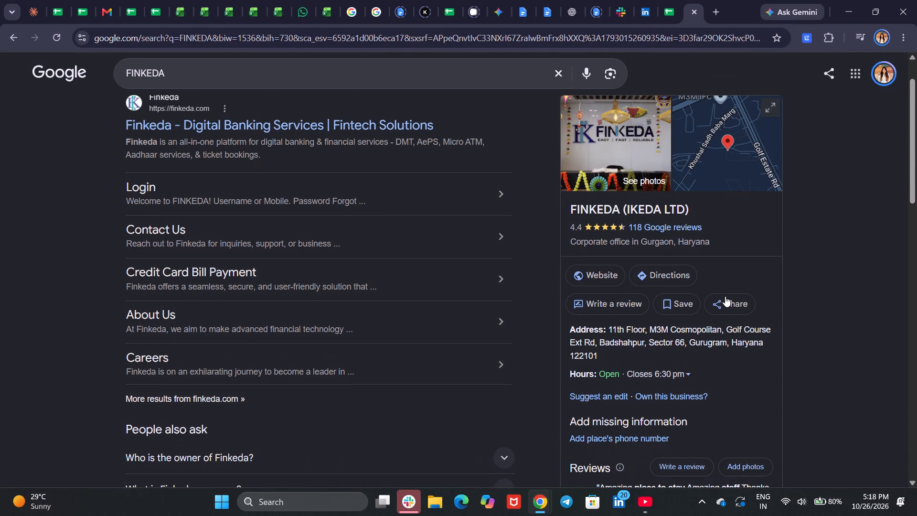
pyautogui.click(727, 306)
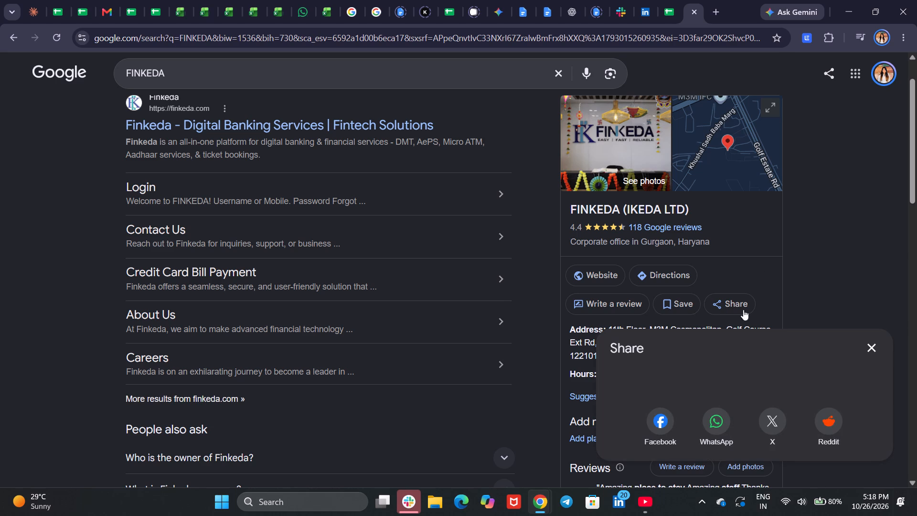
pyautogui.click(834, 378)
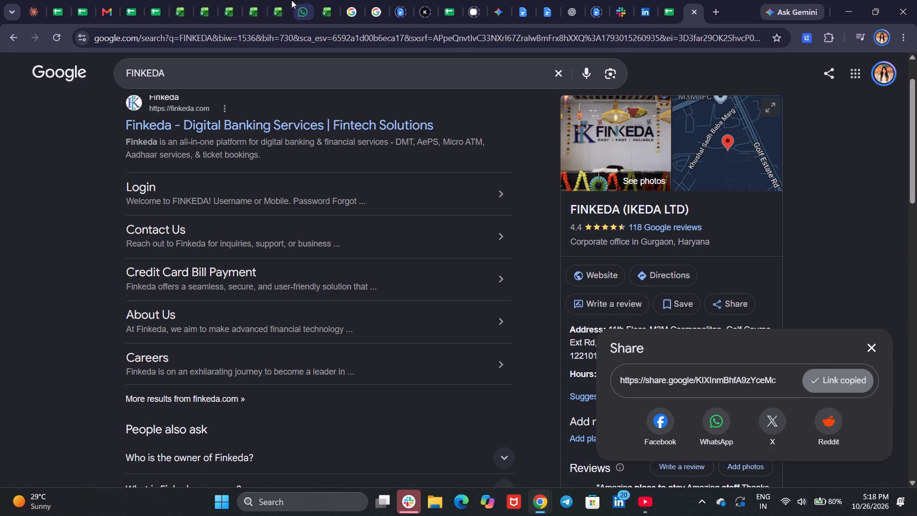
pyautogui.click(332, 14)
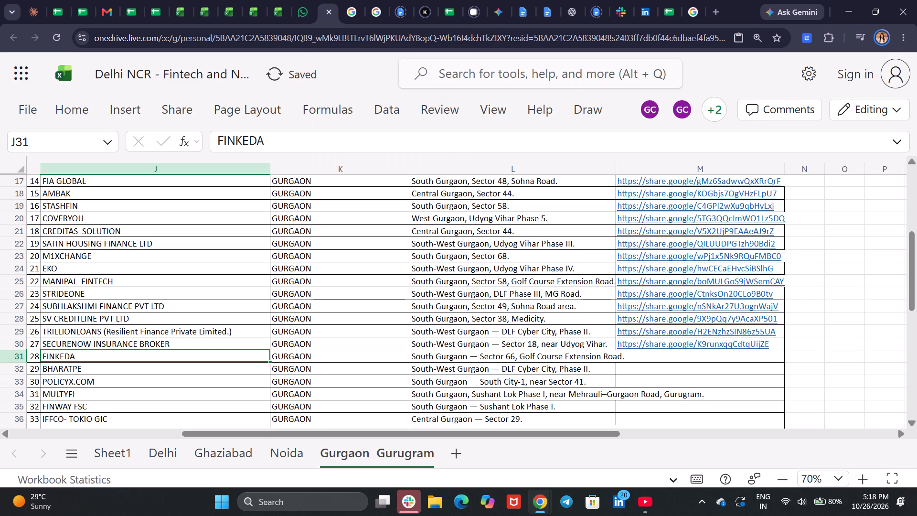
pyautogui.doubleClick(657, 357)
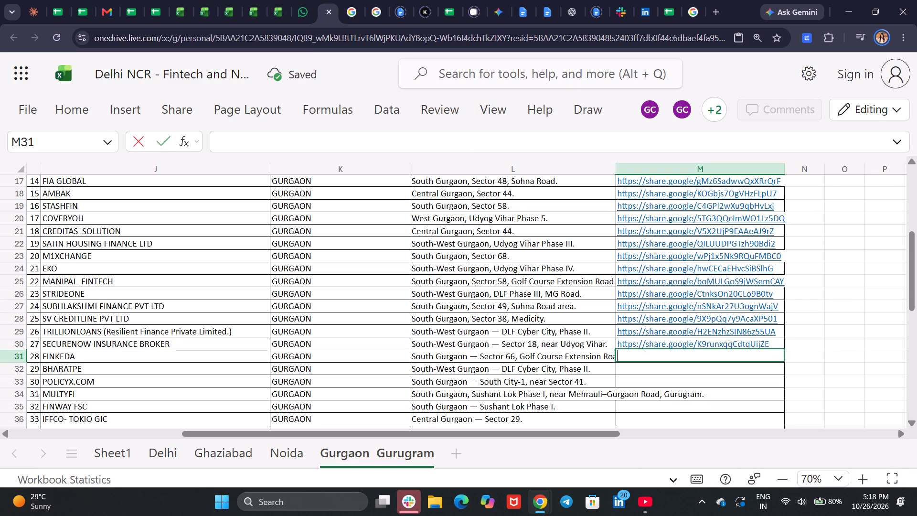
pyautogui.hotkey('ctrl', 'v')
pyautogui.click(655, 368)
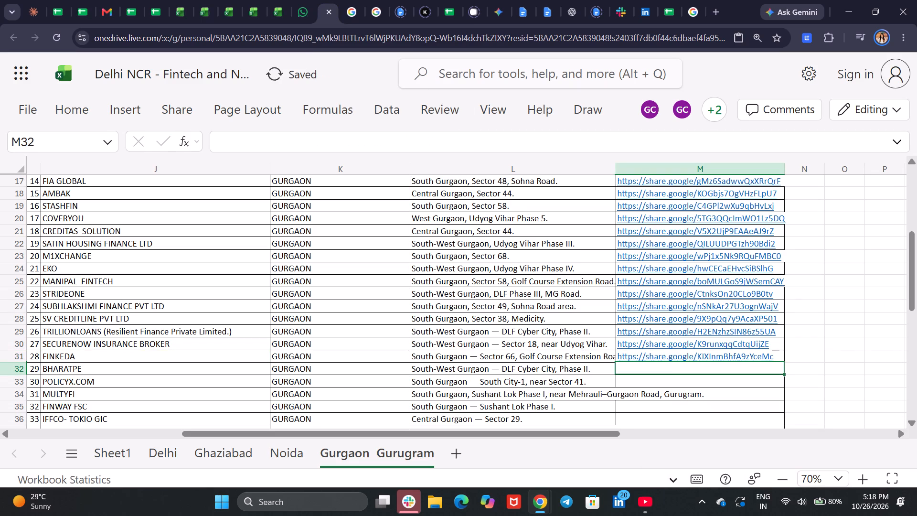
# Copy the company name BHARATPE from row 32 of the sheet and search Google for it.
pyautogui.hscroll(1, 655, 368)
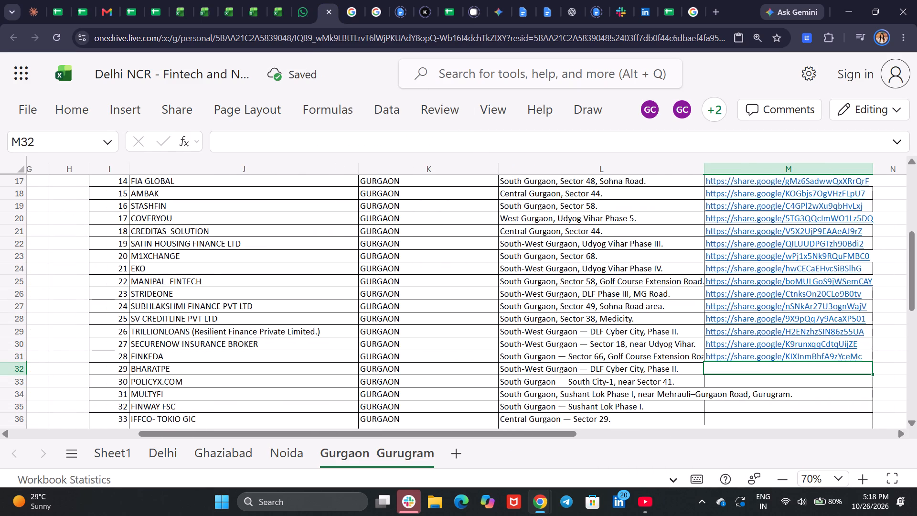
pyautogui.tripleClick(170, 370)
pyautogui.hotkey('ctrl', 'c')
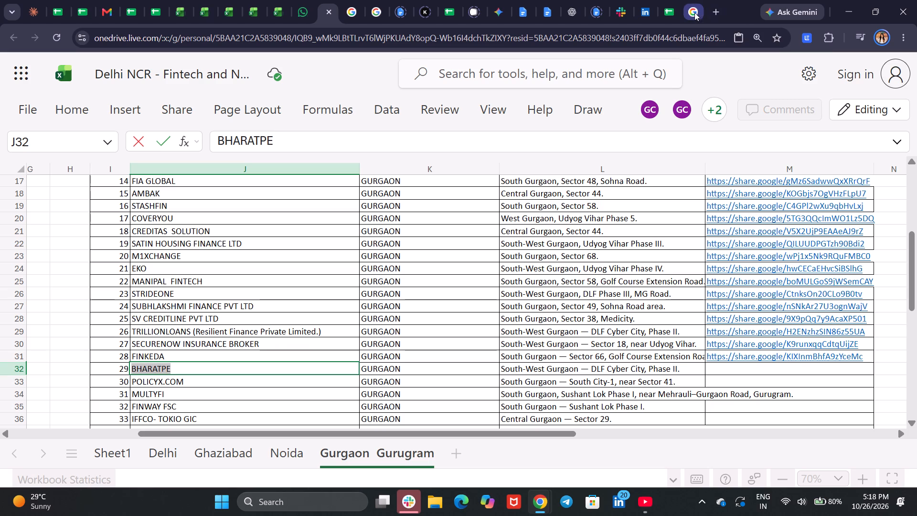
pyautogui.click(694, 9)
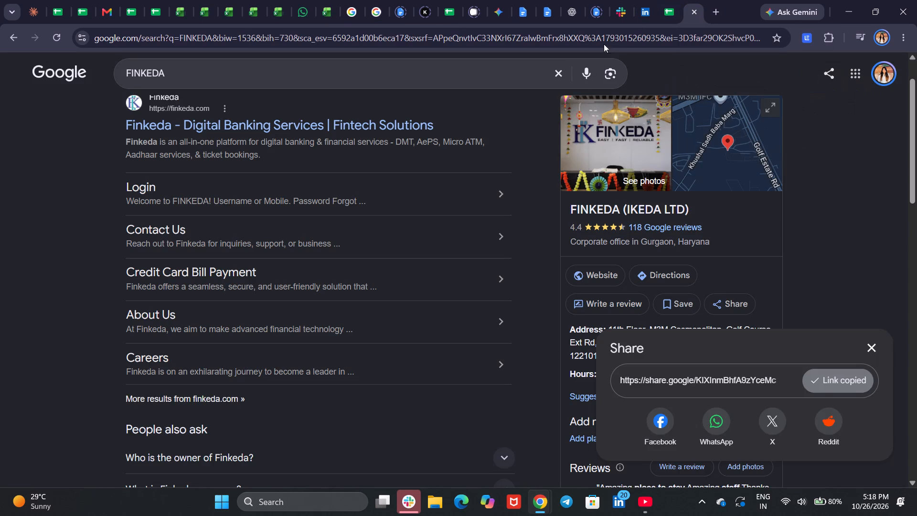
pyautogui.click(559, 75)
pyautogui.hotkey('ctrl', 'v')
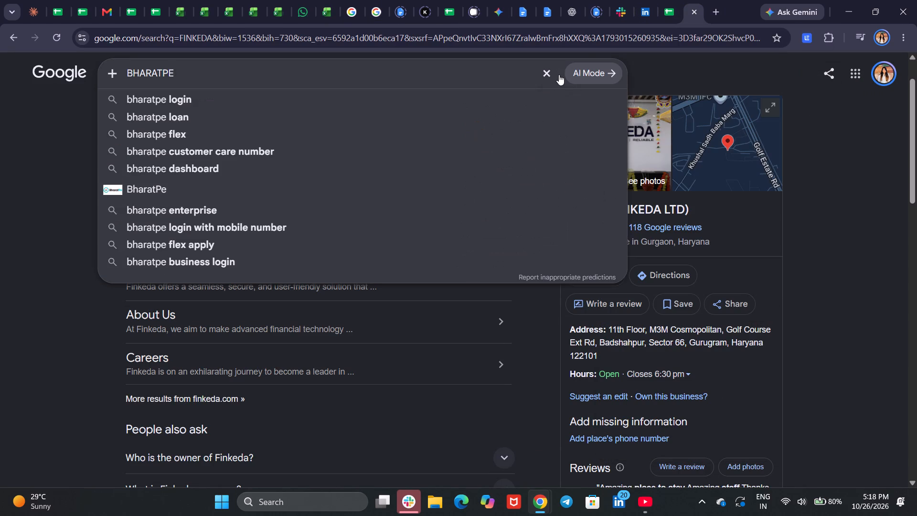
pyautogui.press('Return')
pyautogui.scroll(-1, 647, 292)
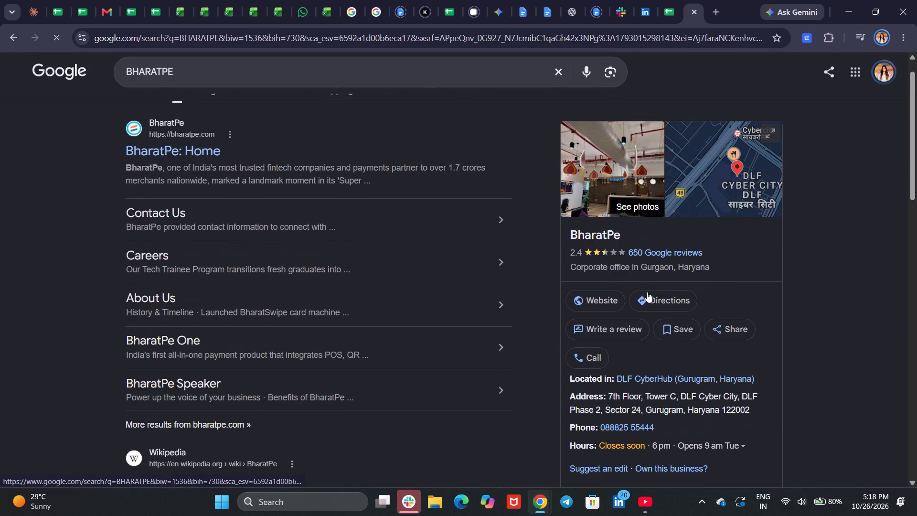
pyautogui.click(725, 337)
pyautogui.click(835, 413)
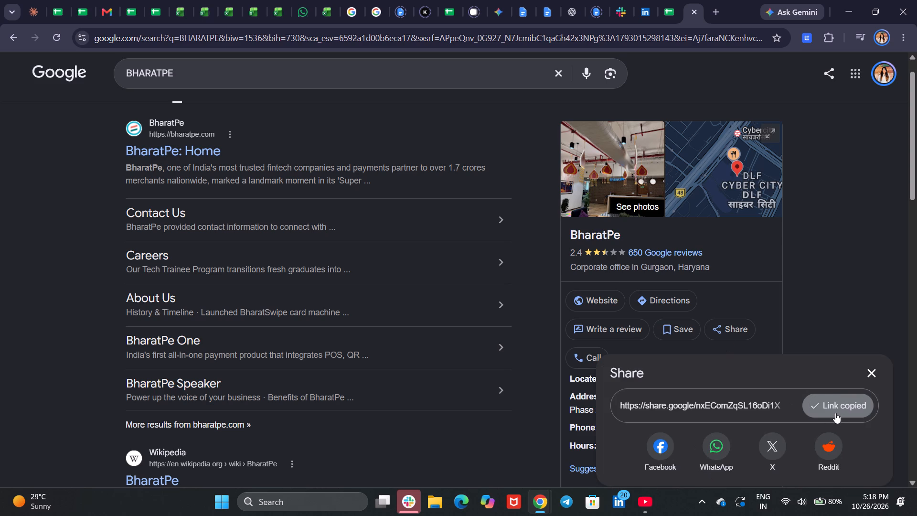
pyautogui.click(321, 5)
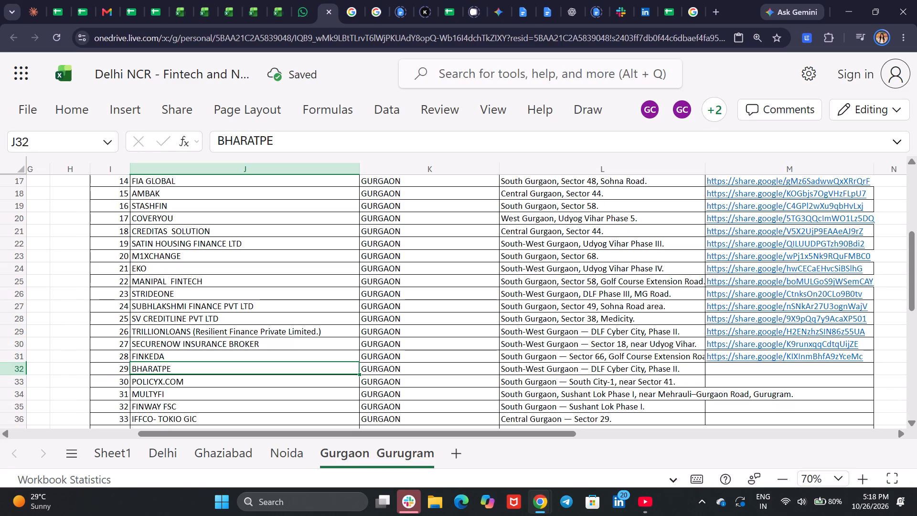
pyautogui.doubleClick(746, 371)
pyautogui.hotkey('ctrl', 'v')
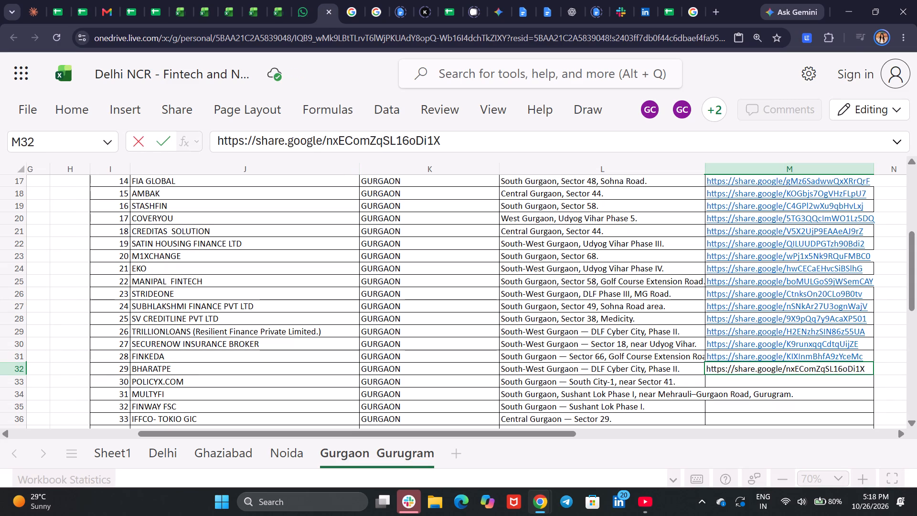
pyautogui.click(763, 382)
# Copy the company name POLICYX.COM from row 33 of the sheet and search Google for it.
pyautogui.hscroll(3, 763, 382)
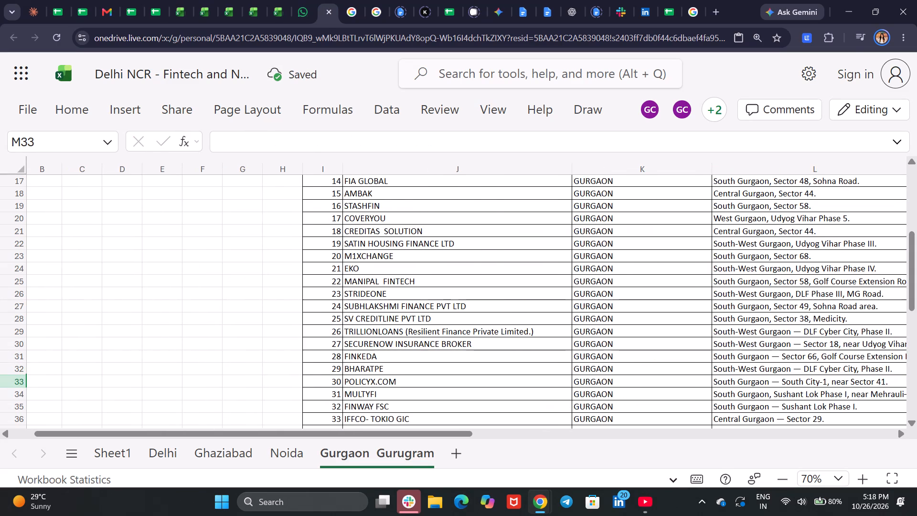
pyautogui.hscroll(-3, 708, 375)
pyautogui.tripleClick(178, 380)
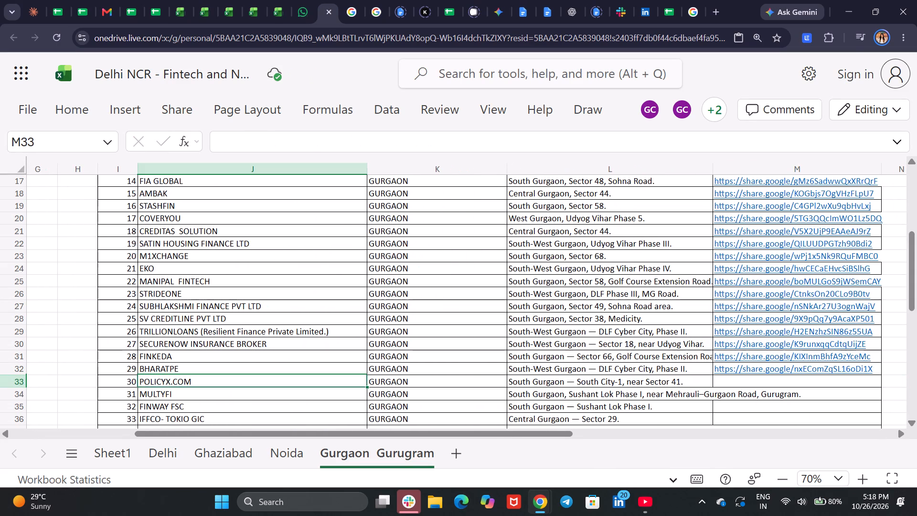
pyautogui.hotkey('ctrl', 'c')
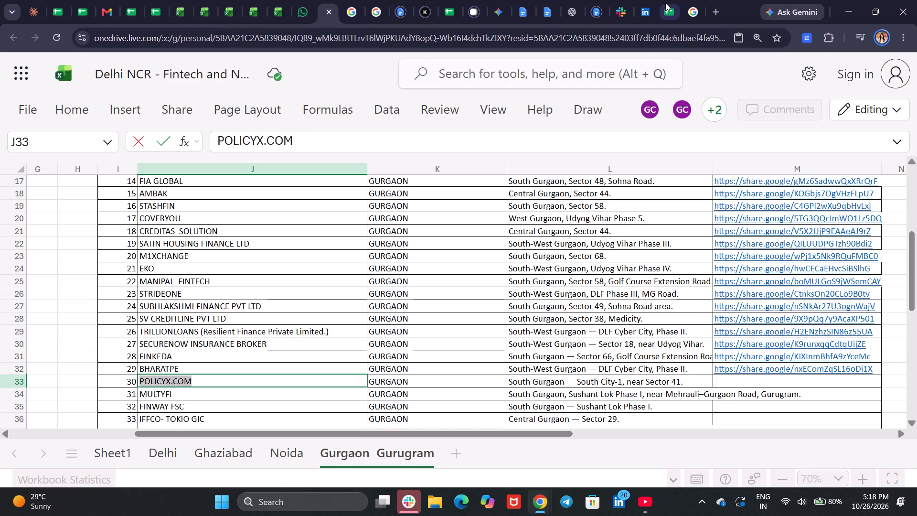
pyautogui.click(698, 16)
pyautogui.click(552, 74)
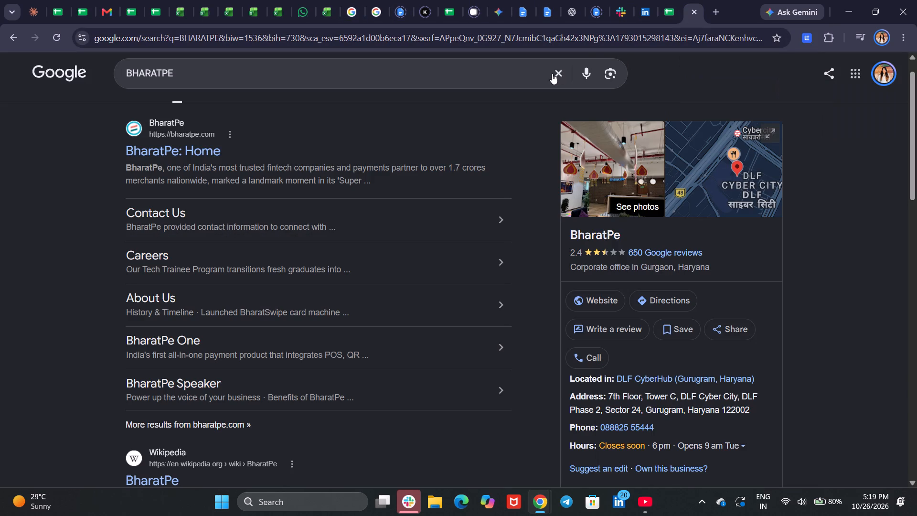
pyautogui.hotkey('ctrl', 'v')
pyautogui.press('Return')
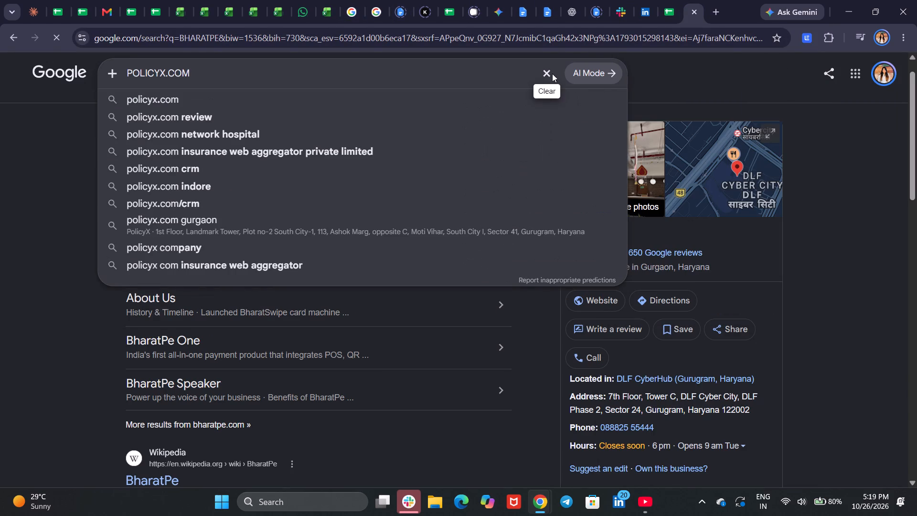
# Look through the POLICYX.COM results for a business listing and refine the search to "policyx.com gurgaon".
pyautogui.scroll(-3, 625, 300)
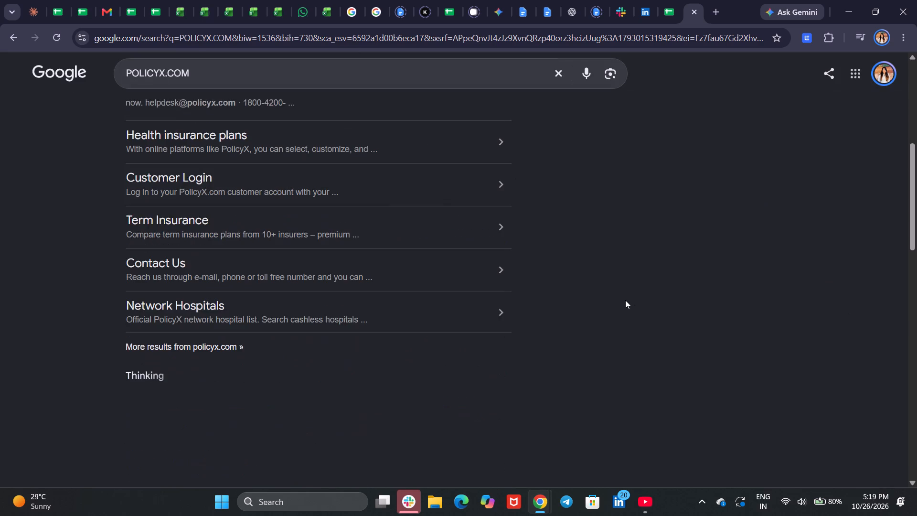
pyautogui.scroll(-1, 625, 300)
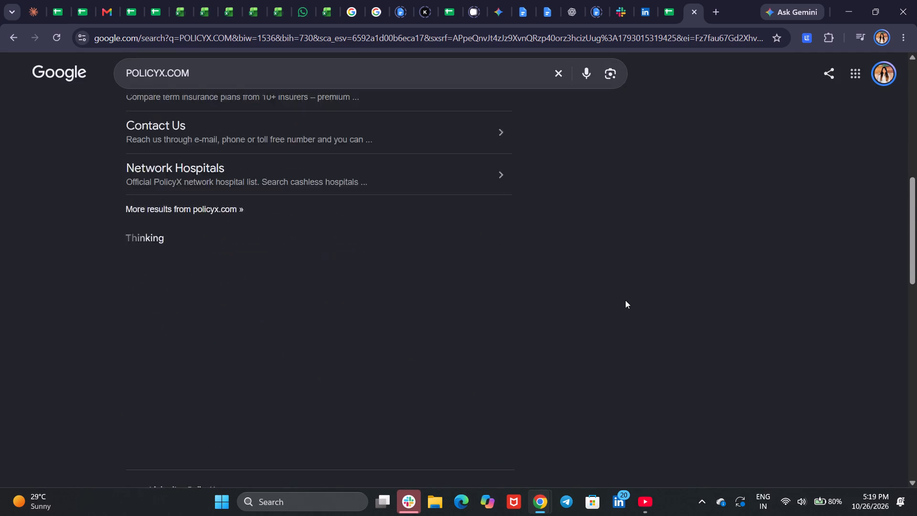
pyautogui.scroll(-2, 625, 300)
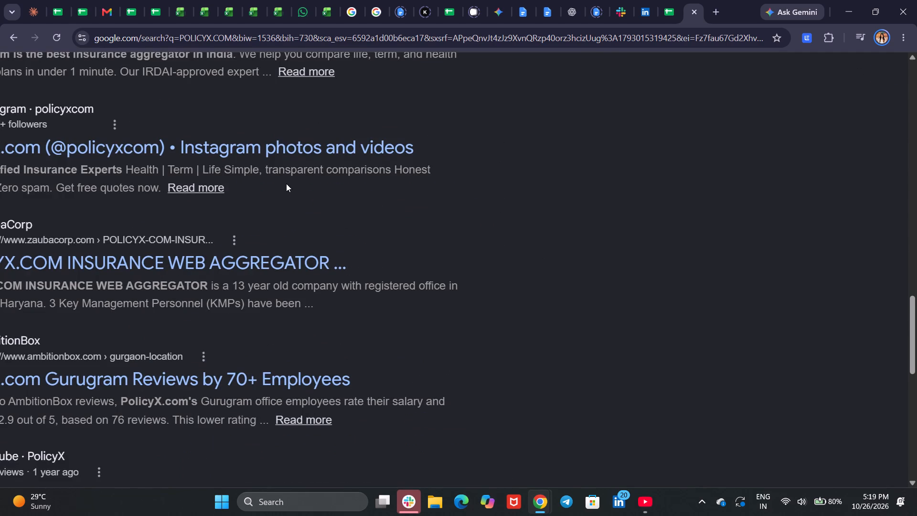
pyautogui.scroll(6, 286, 183)
pyautogui.click(255, 72)
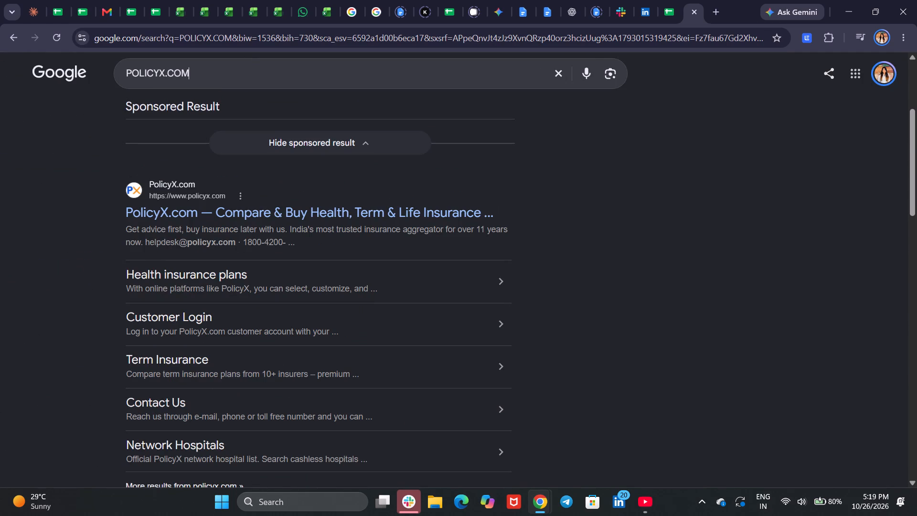
pyautogui.press('space')
pyautogui.write('GURG')
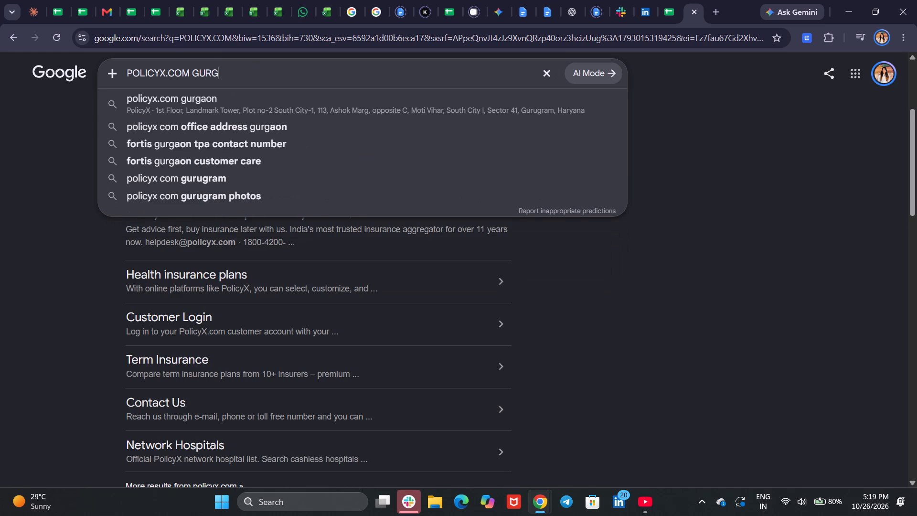
pyautogui.click(258, 101)
pyautogui.scroll(-1, 623, 271)
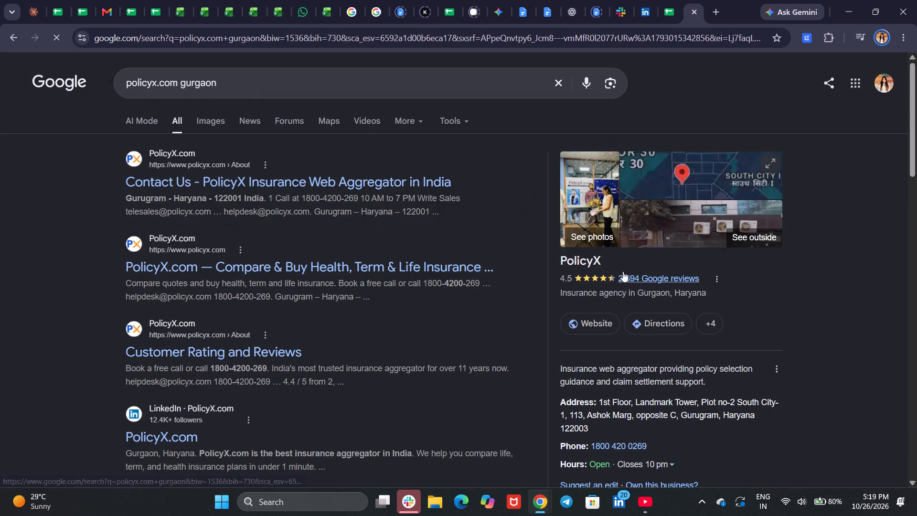
pyautogui.scroll(-1, 623, 271)
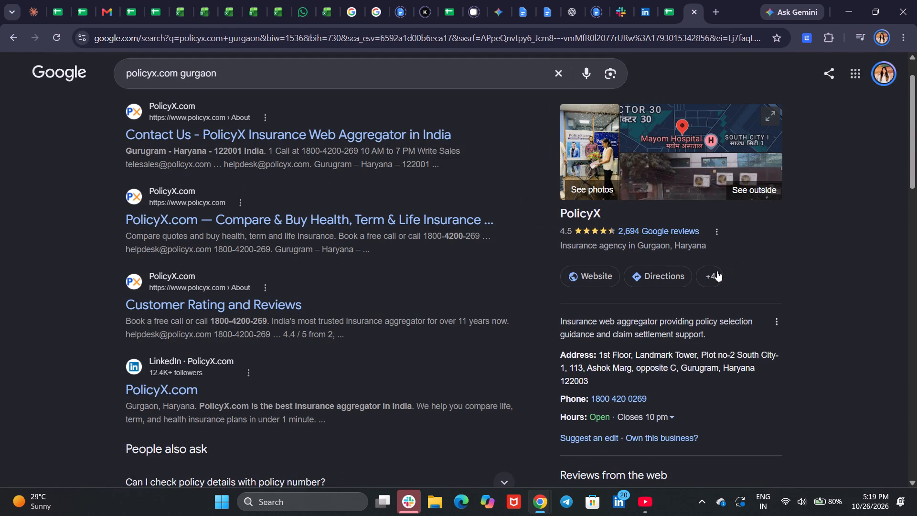
pyautogui.click(828, 73)
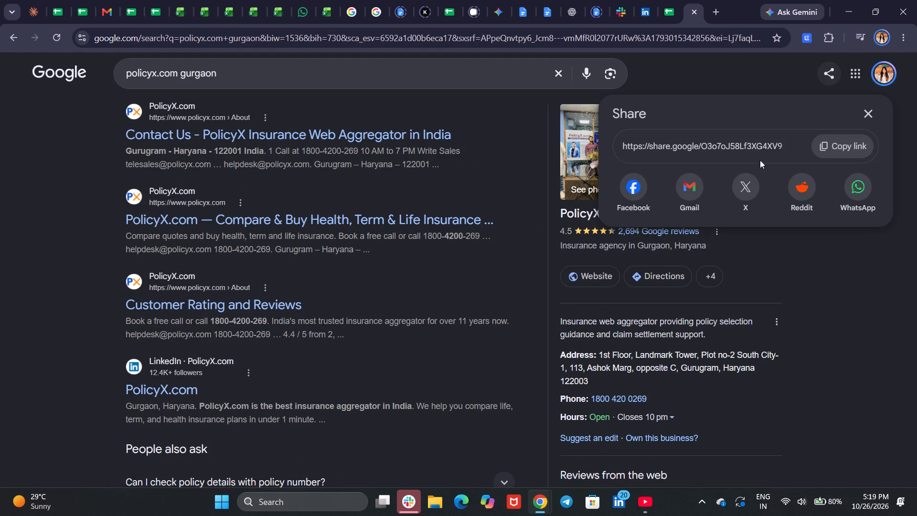
pyautogui.click(849, 144)
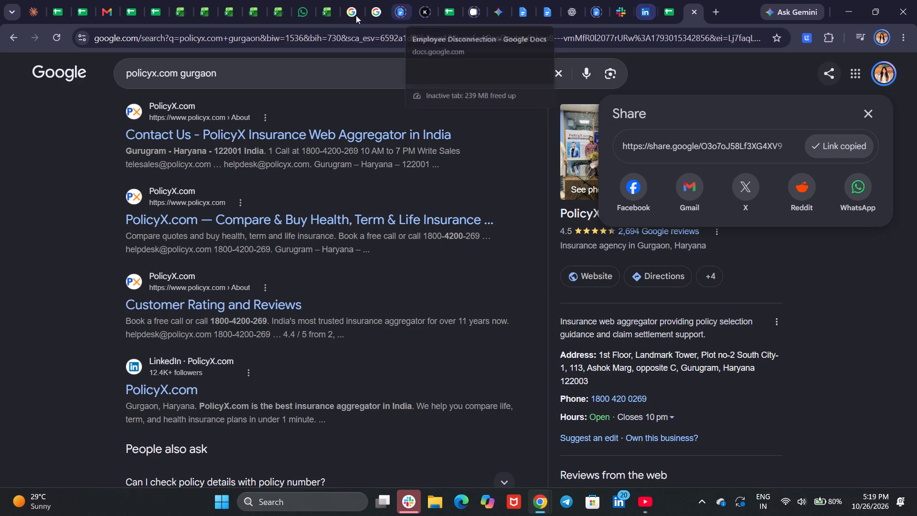
pyautogui.click(330, 16)
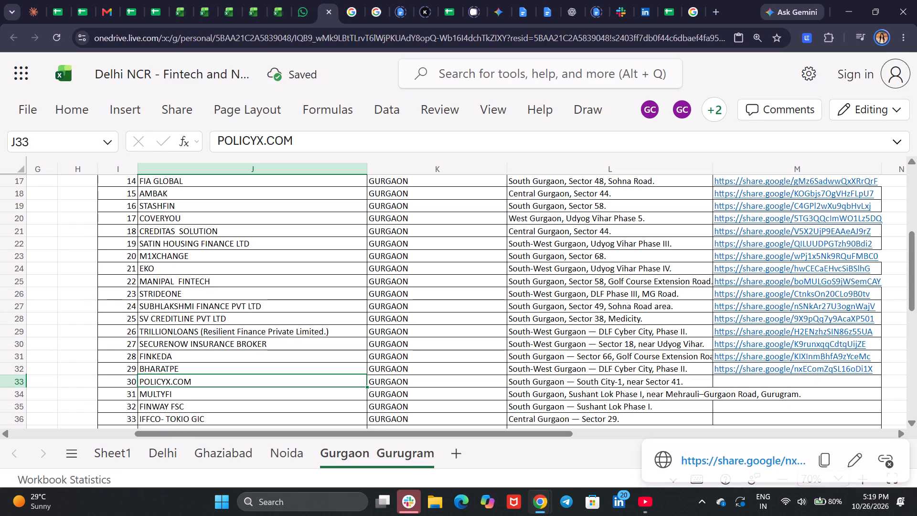
pyautogui.doubleClick(793, 383)
pyautogui.hotkey('ctrl', 'v')
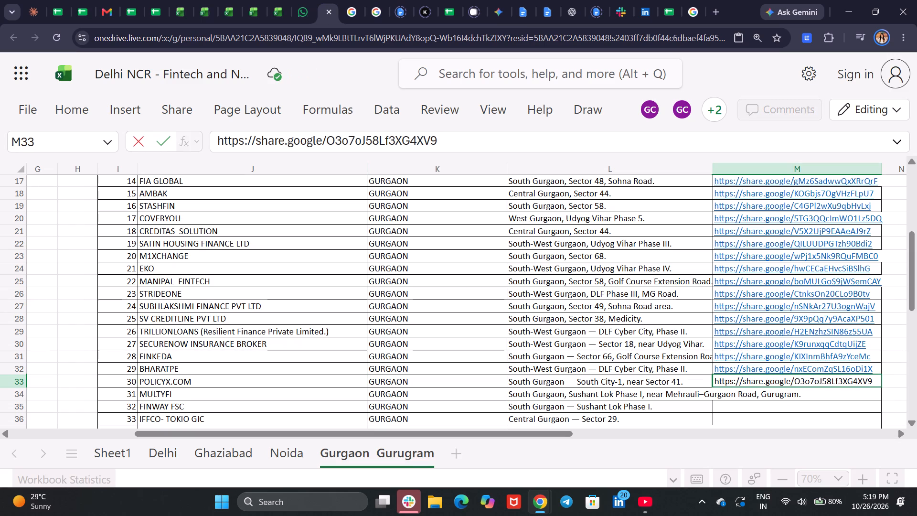
pyautogui.click(824, 397)
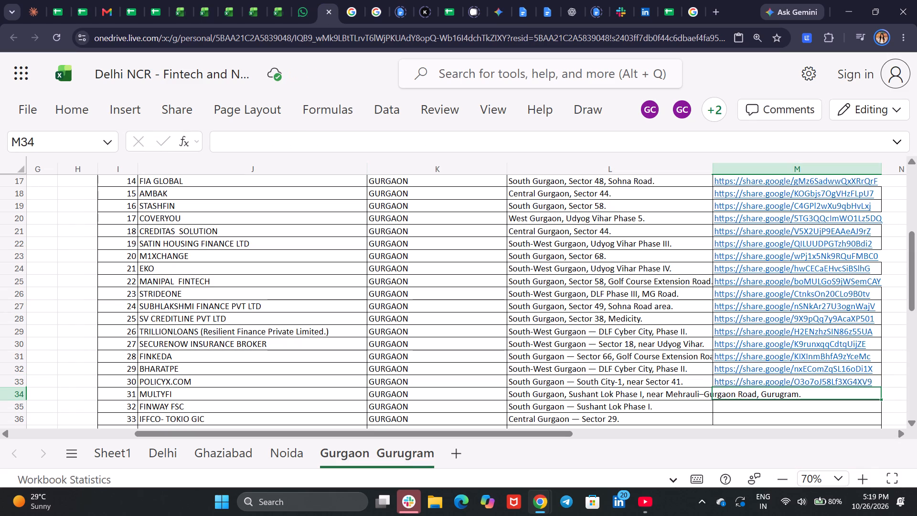
# Copy the company name MULTYFI from row 34 of the sheet and search Google for it.
pyautogui.tripleClick(165, 396)
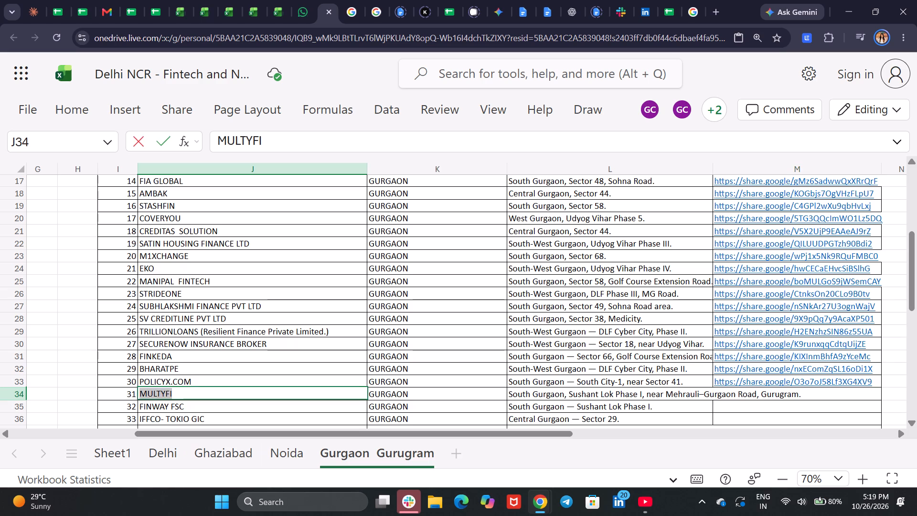
pyautogui.hotkey('ctrl', 'c')
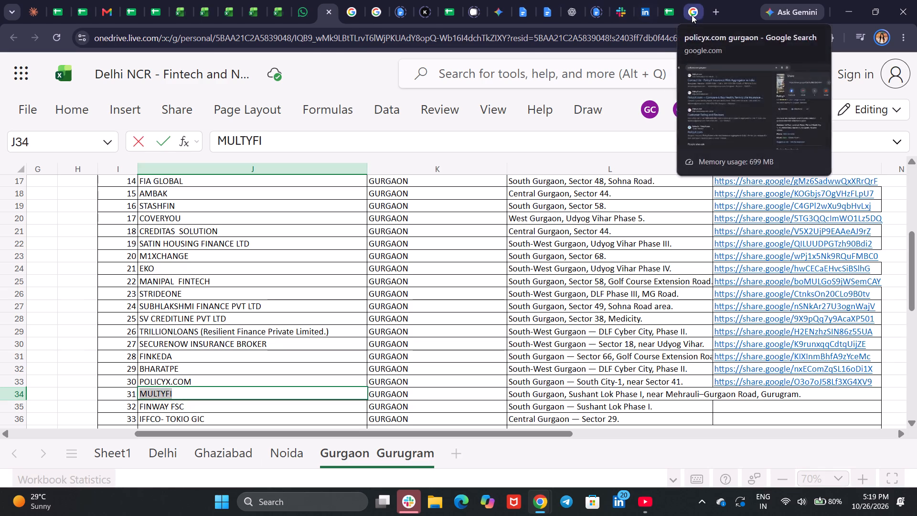
pyautogui.click(692, 15)
pyautogui.click(559, 73)
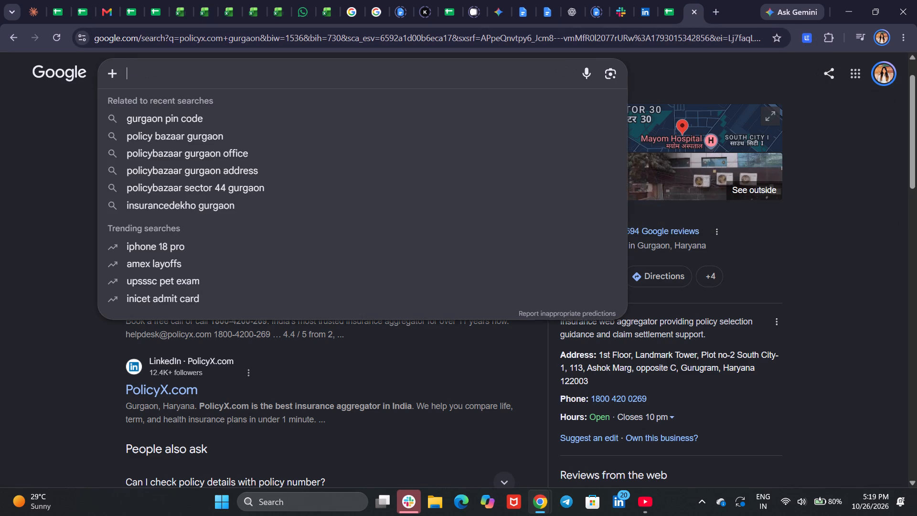
pyautogui.hotkey('ctrl', 'v')
pyautogui.press('Return')
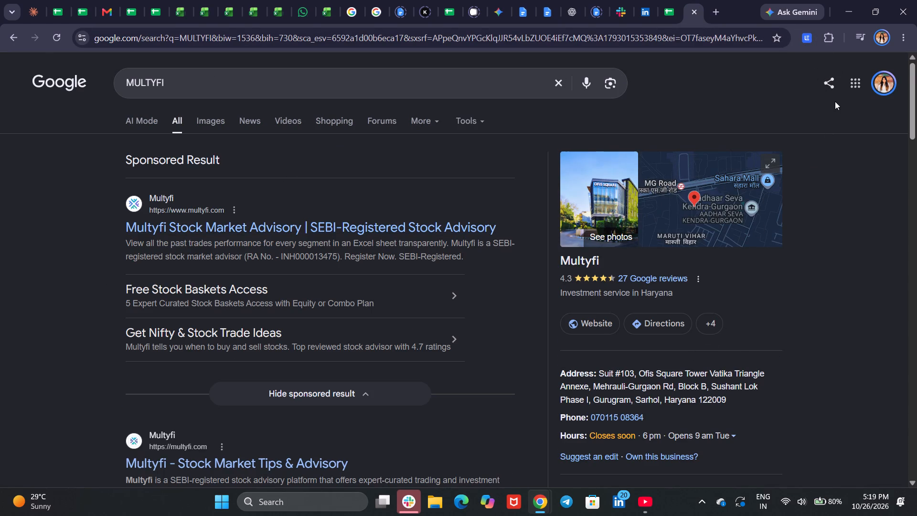
pyautogui.click(832, 82)
pyautogui.click(833, 153)
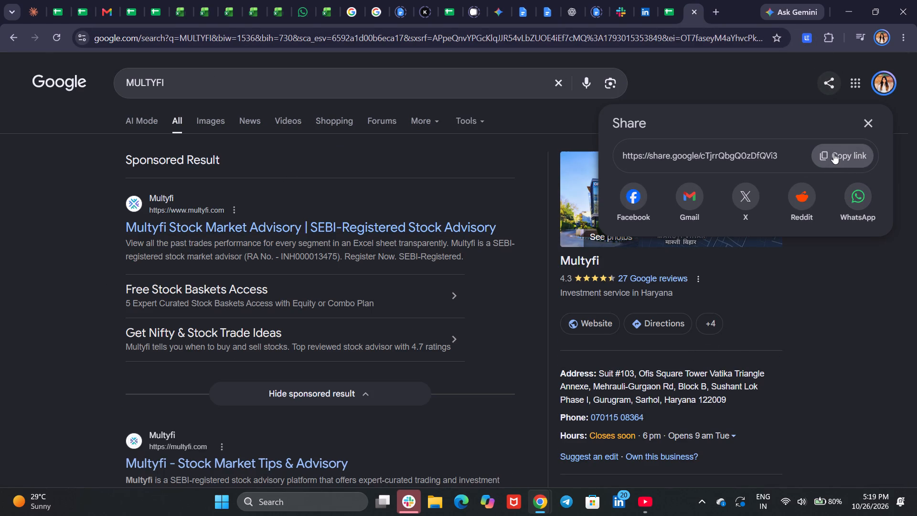
pyautogui.click(326, 9)
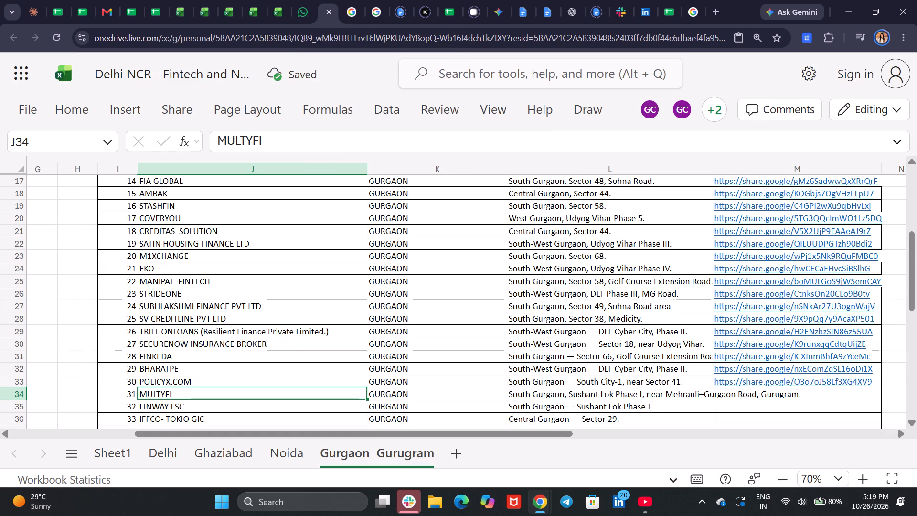
pyautogui.doubleClick(842, 393)
pyautogui.hotkey('ctrl', 'v')
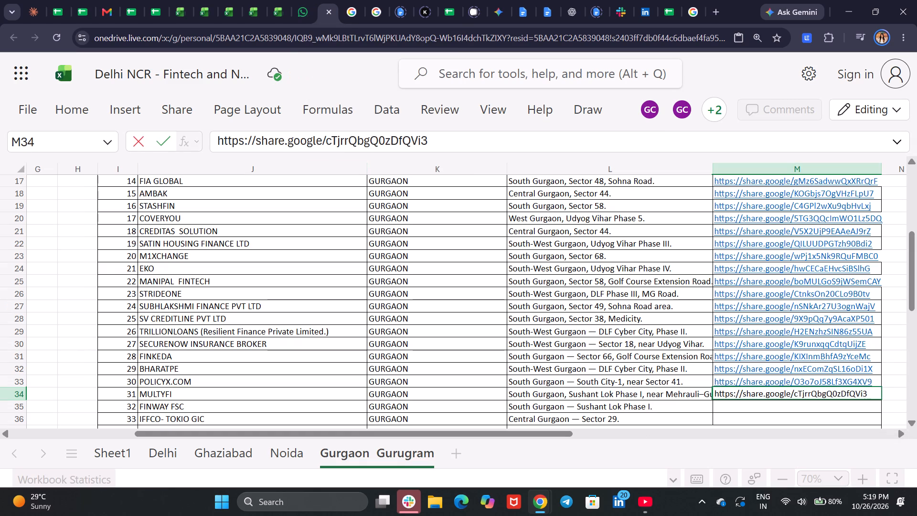
pyautogui.click(818, 407)
# Copy the company name FINWAY FSC from row 35 of the sheet and search Google for it.
pyautogui.scroll(-3, 818, 407)
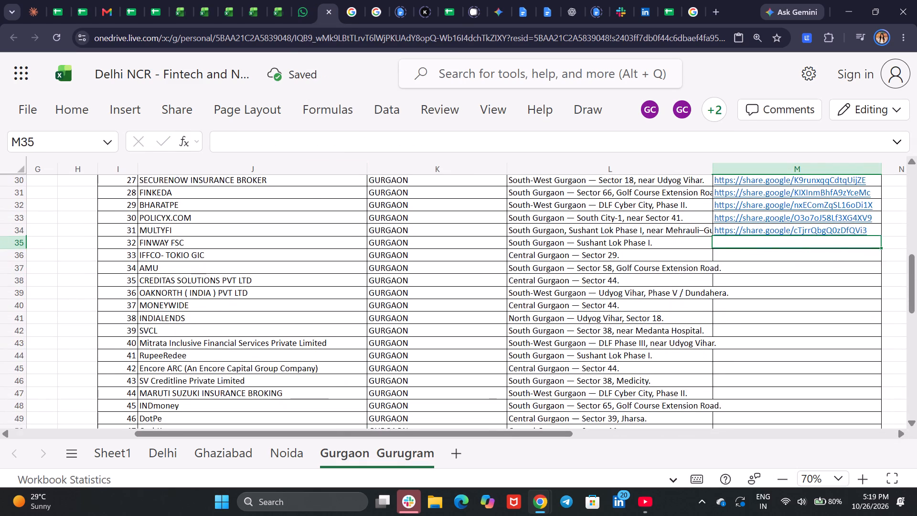
pyautogui.scroll(-2, 818, 407)
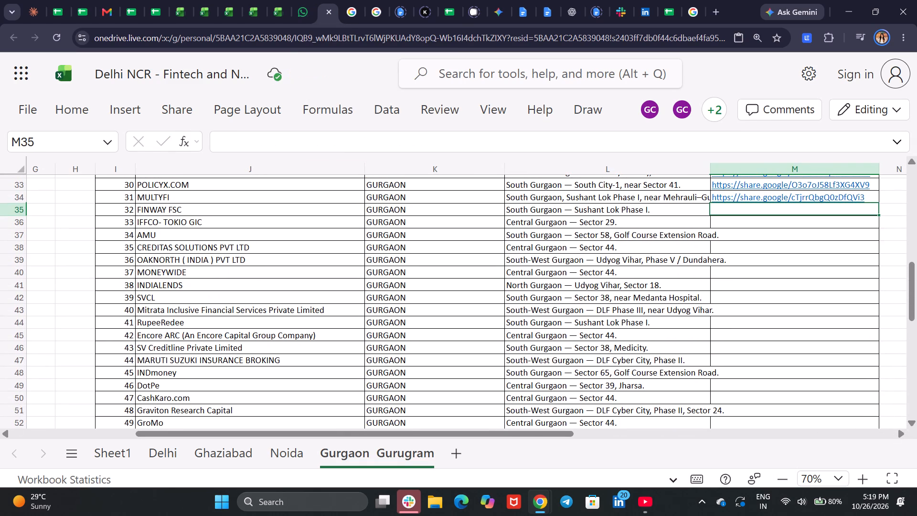
pyautogui.tripleClick(171, 209)
pyautogui.hotkey('ctrl', 'c')
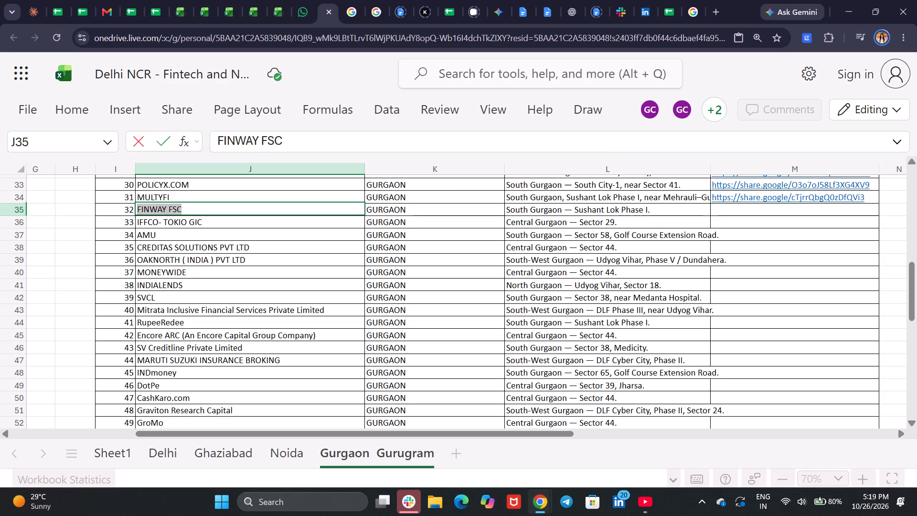
pyautogui.click(687, 11)
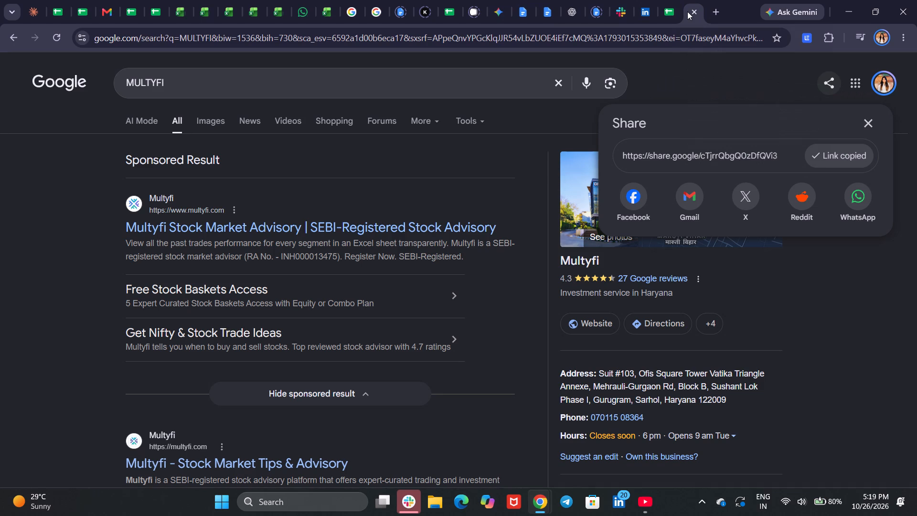
pyautogui.click(563, 79)
pyautogui.hotkey('ctrl', 'v')
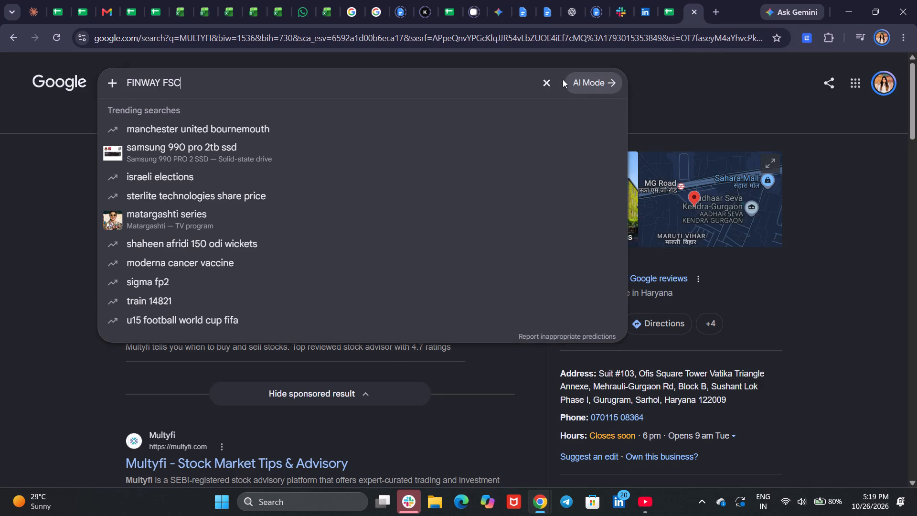
pyautogui.press('Return')
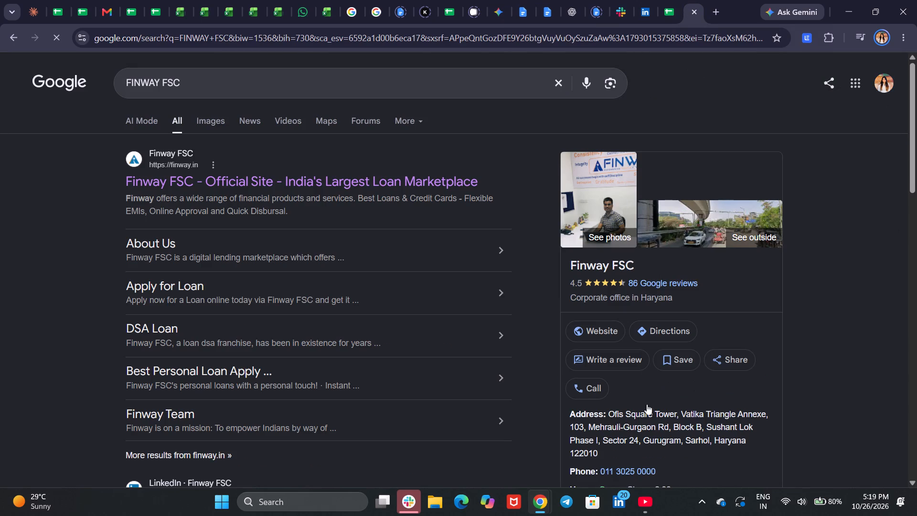
pyautogui.click(722, 363)
pyautogui.click(854, 257)
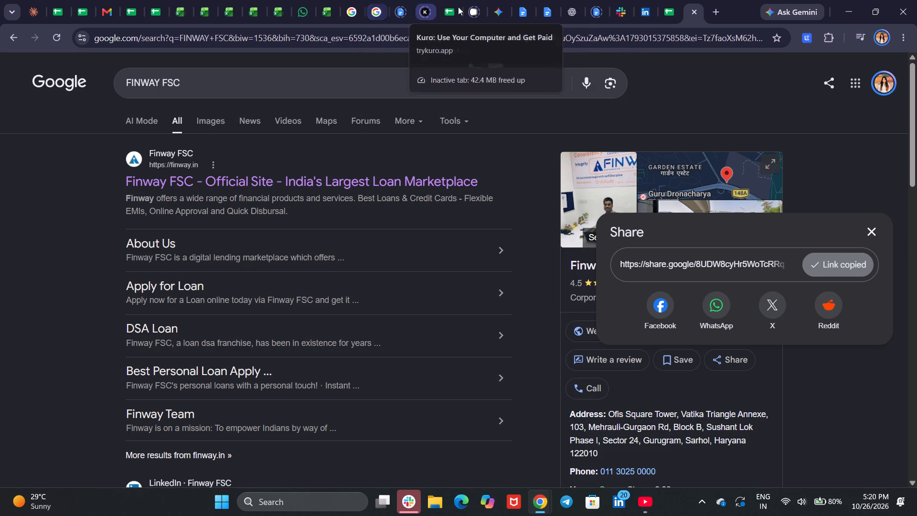
pyautogui.click(326, 11)
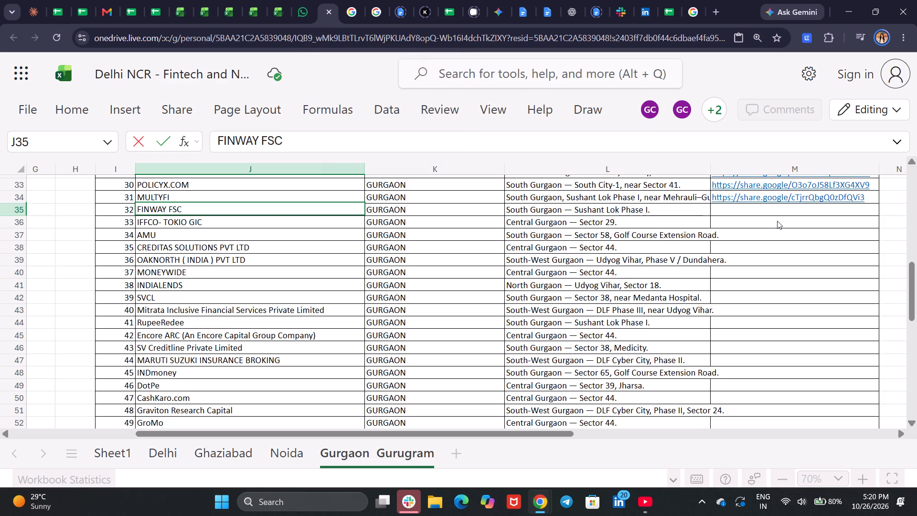
pyautogui.tripleClick(779, 208)
pyautogui.hotkey('ctrl', 'v')
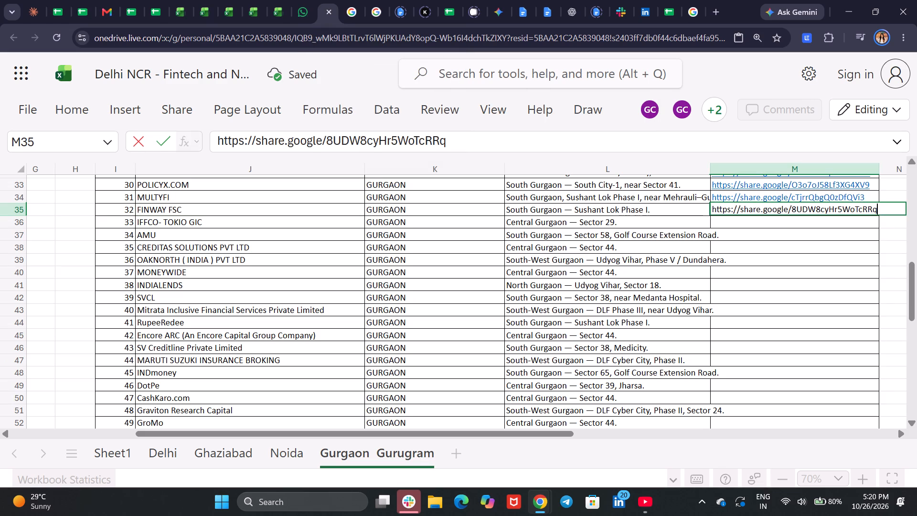
pyautogui.click(764, 228)
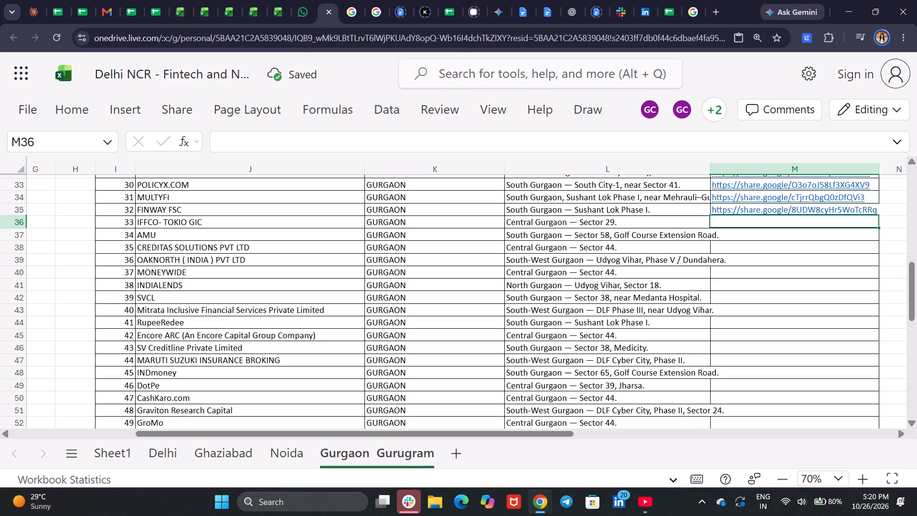
# Copy the company name IFFCO- TOKIO GIC from row 36 of the sheet and search Google for it.
pyautogui.tripleClick(190, 225)
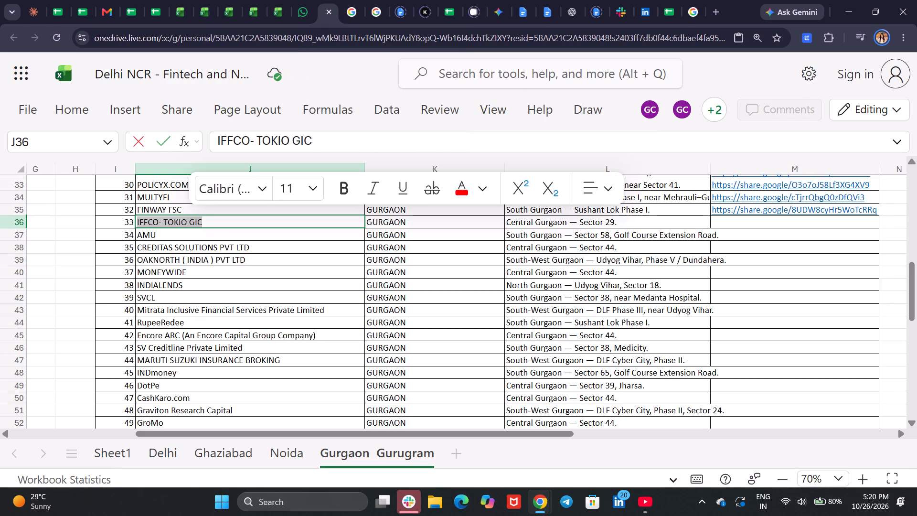
pyautogui.hotkey('ctrl', 'c')
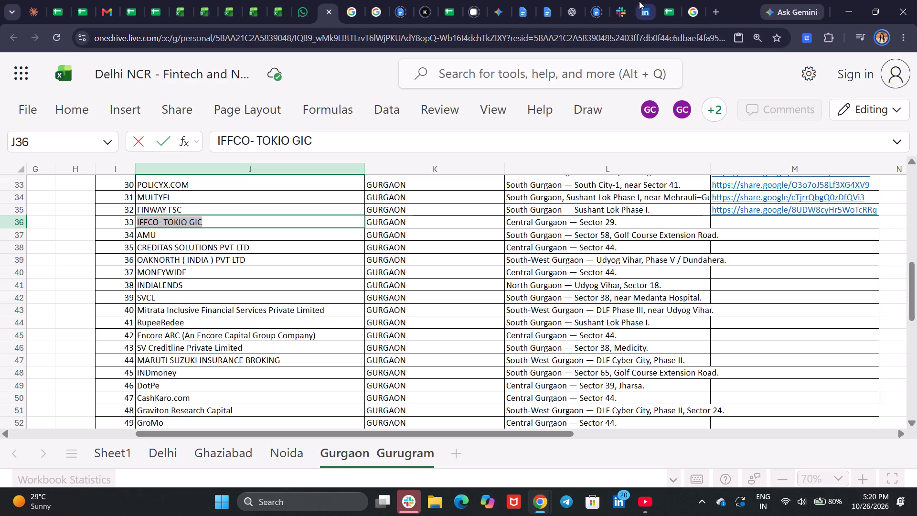
pyautogui.click(692, 8)
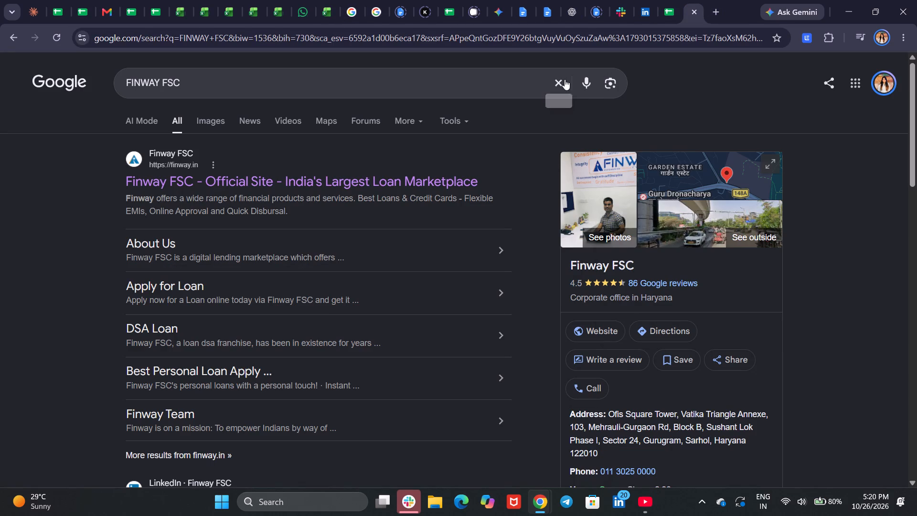
pyautogui.click(557, 80)
pyautogui.hotkey('ctrl', 'v')
pyautogui.press('Return')
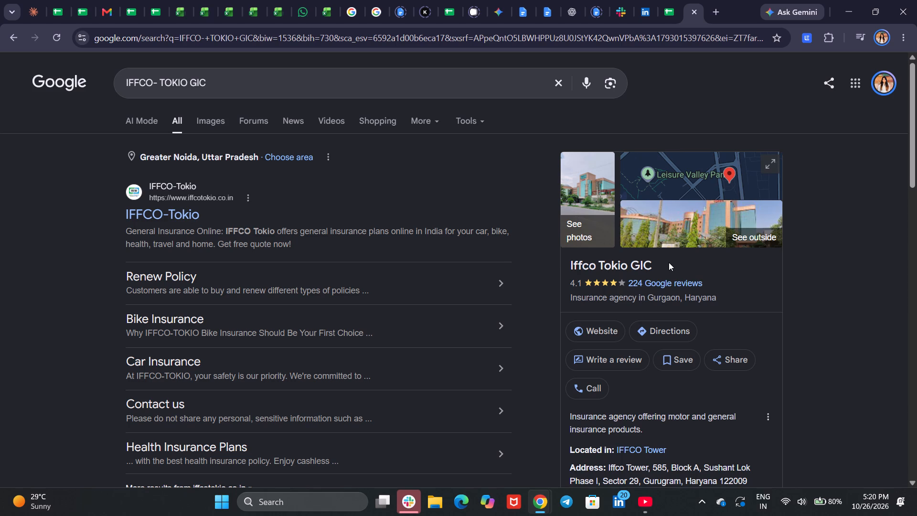
pyautogui.click(737, 356)
pyautogui.click(837, 265)
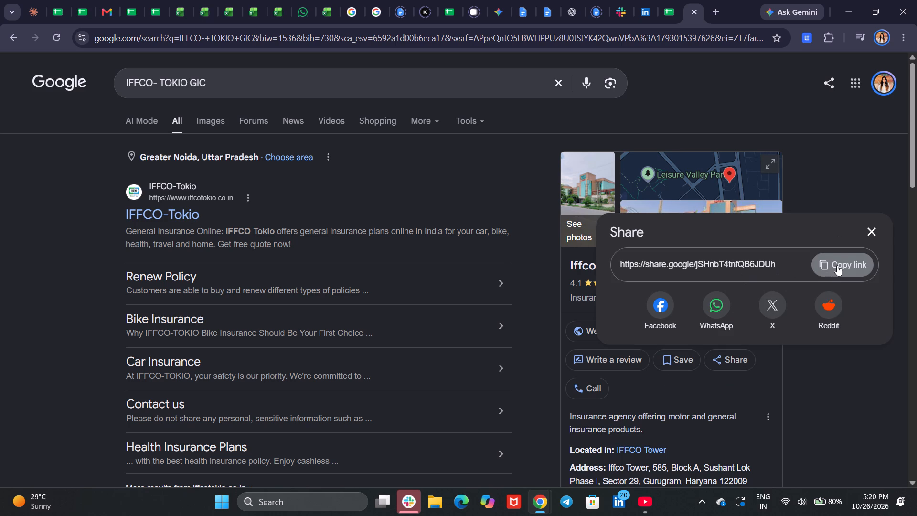
pyautogui.click(323, 5)
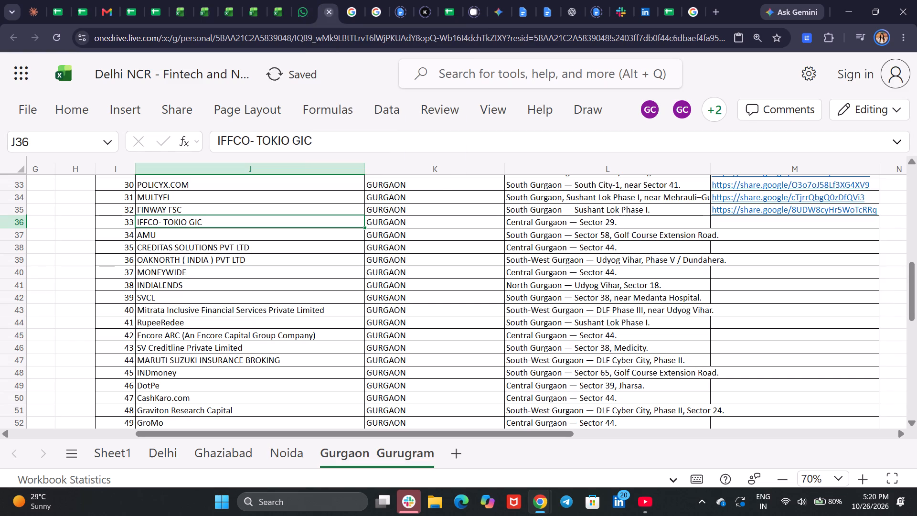
pyautogui.doubleClick(782, 223)
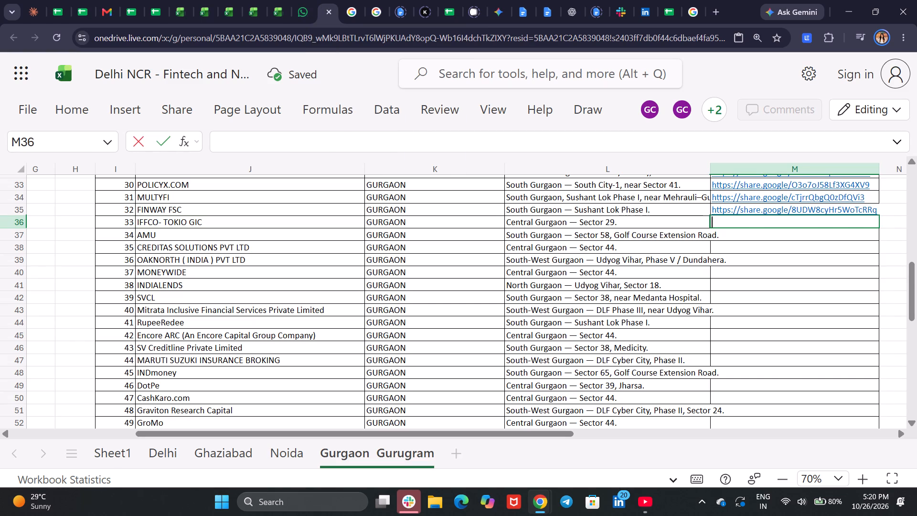
pyautogui.hotkey('ctrl', 'v')
pyautogui.click(776, 236)
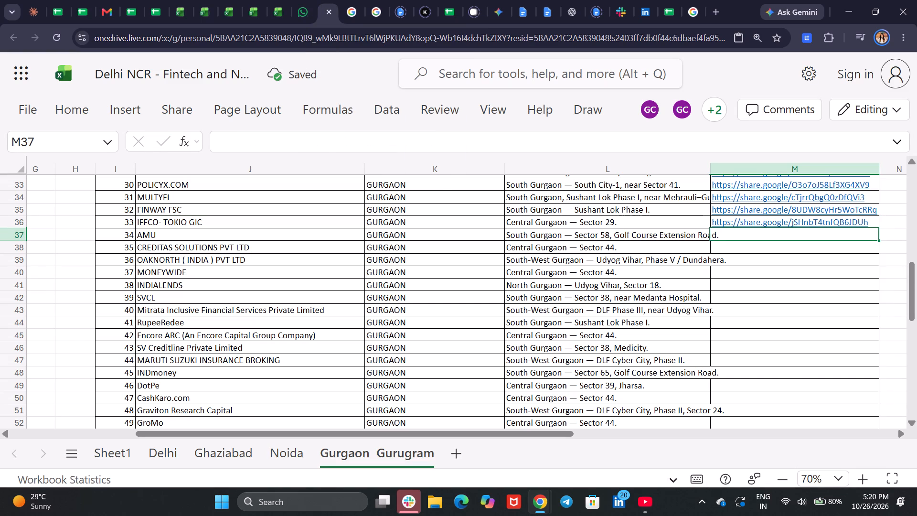
# Copy the company name AMU from row 37 of the sheet and search Google for it.
pyautogui.tripleClick(224, 238)
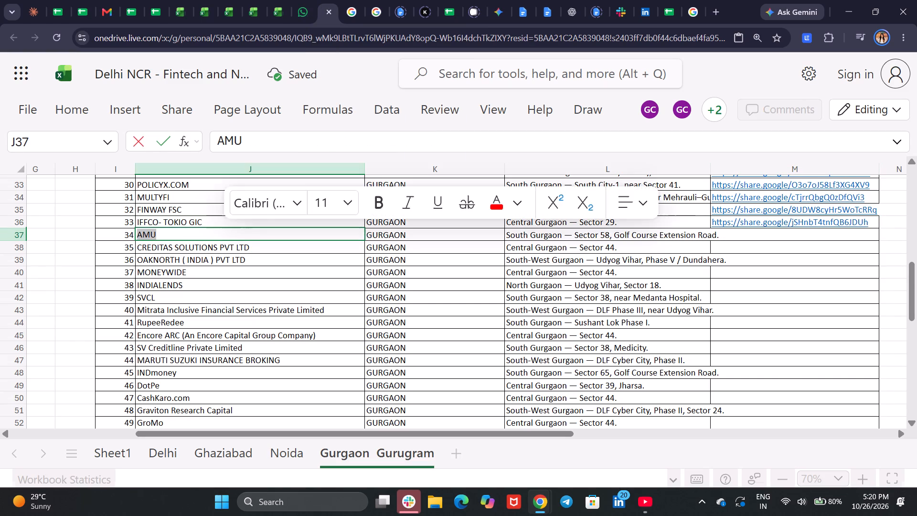
pyautogui.hotkey('ctrl', 'c')
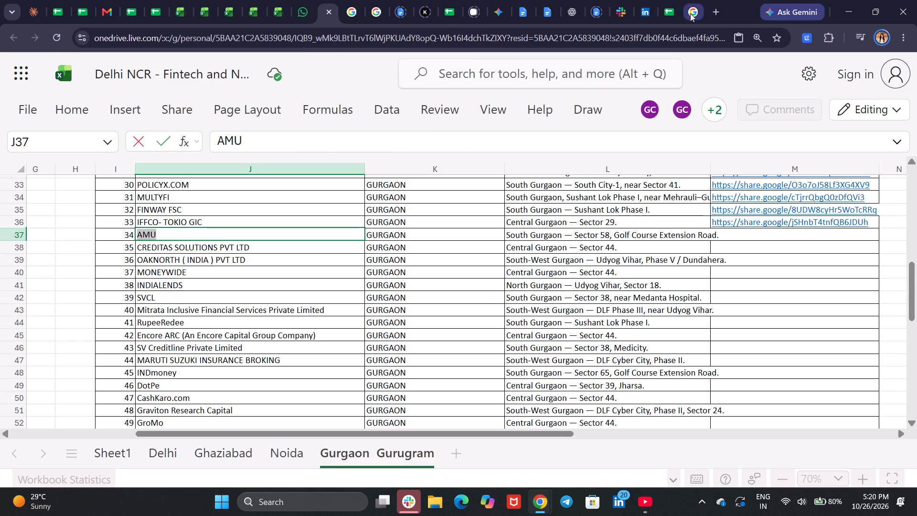
pyautogui.click(690, 12)
pyautogui.click(565, 82)
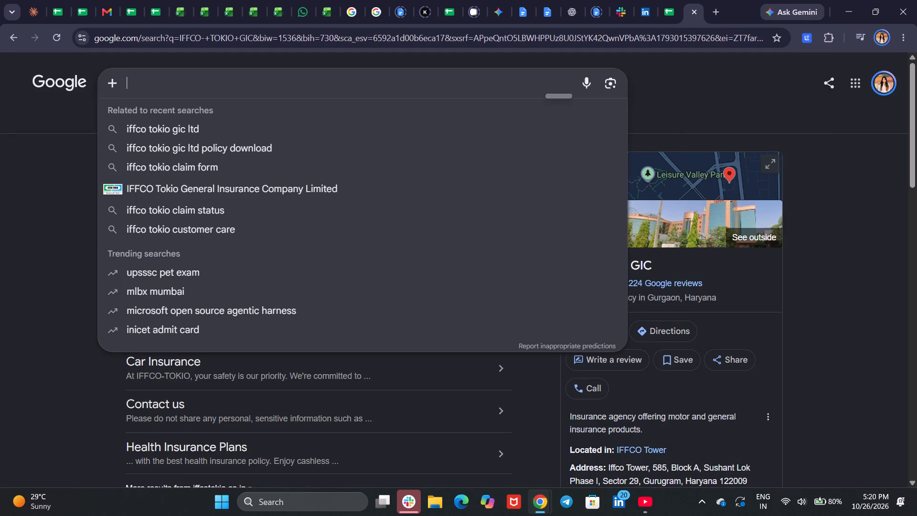
pyautogui.hotkey('ctrl', 'v')
pyautogui.press('Return')
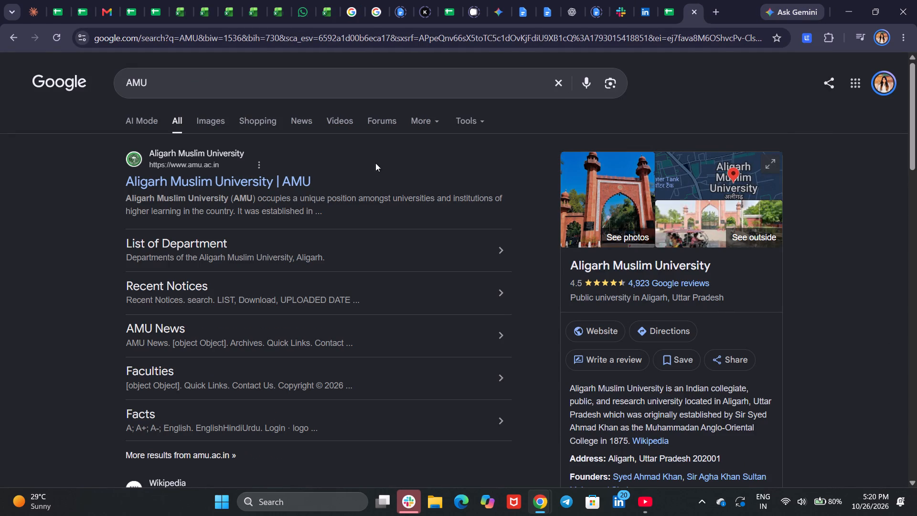
# Refine the Google search to the suggested query amu gurgaon.
pyautogui.click(359, 88)
pyautogui.press('space')
pyautogui.write('GU')
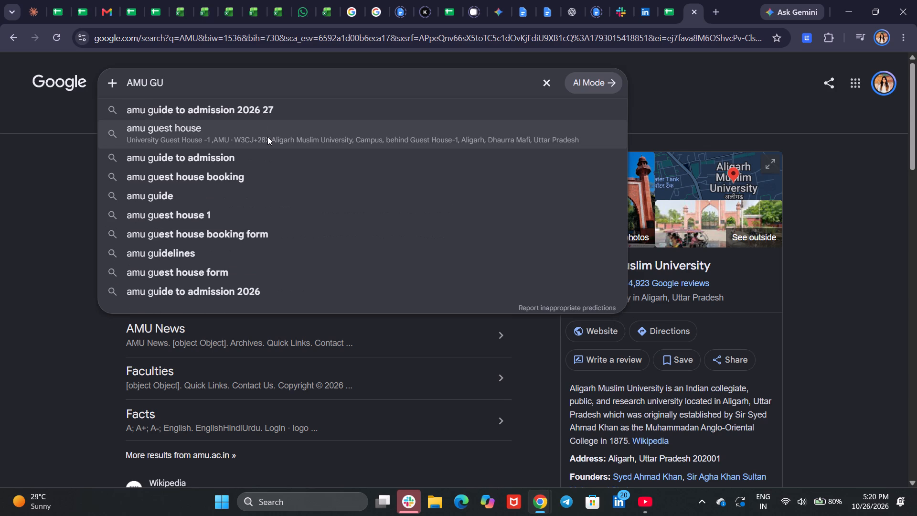
pyautogui.write('RG')
pyautogui.click(218, 104)
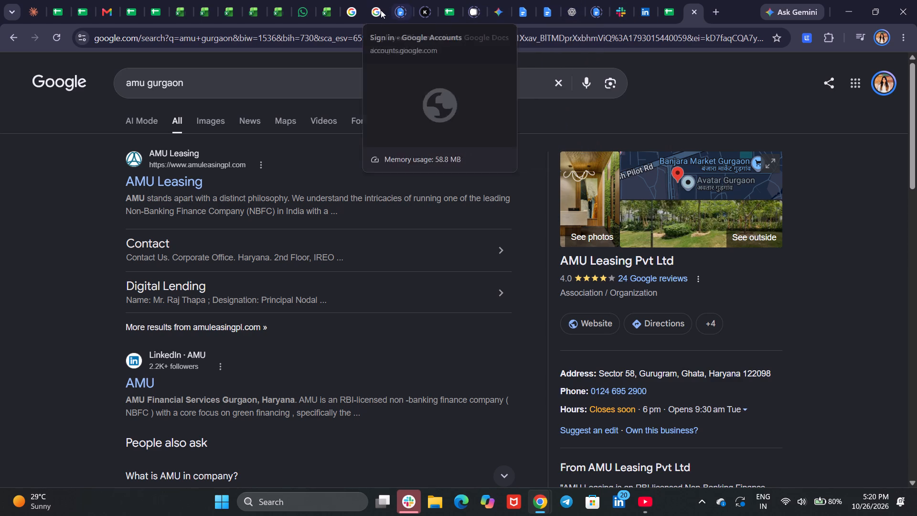
pyautogui.click(323, 12)
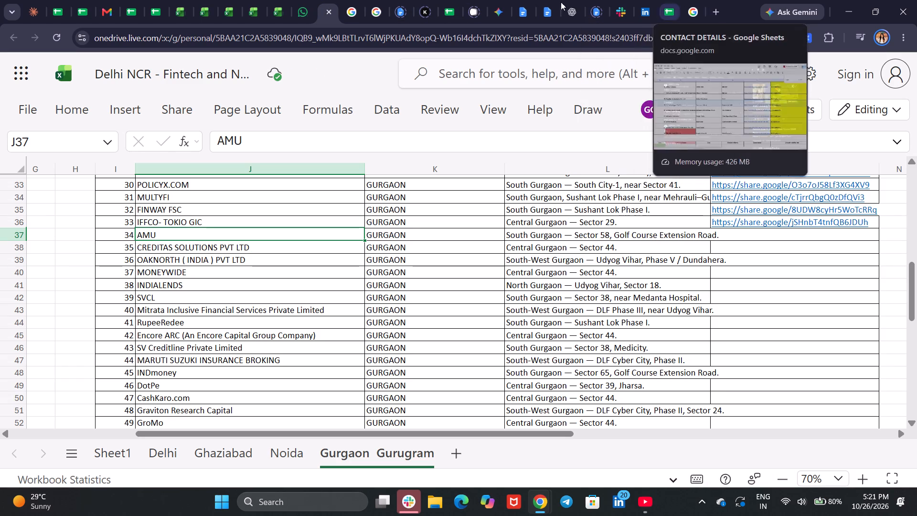
pyautogui.click(694, 9)
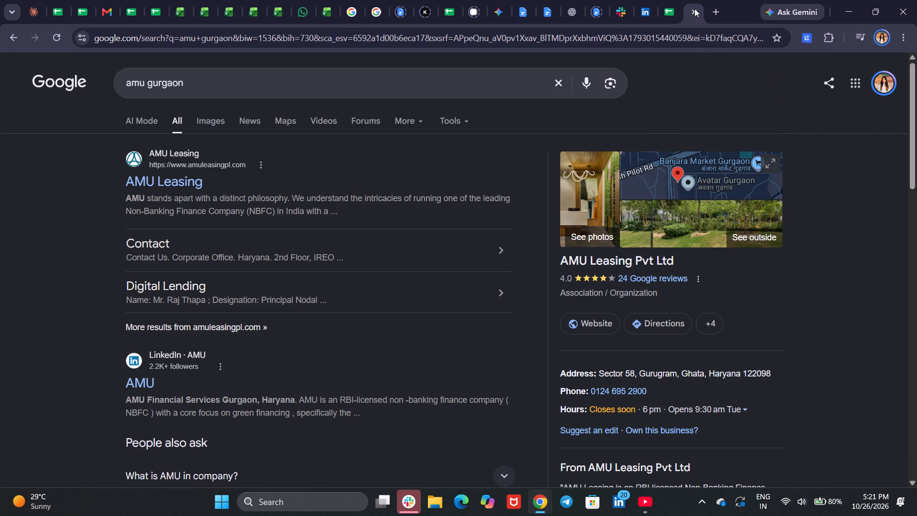
pyautogui.scroll(1, 691, 390)
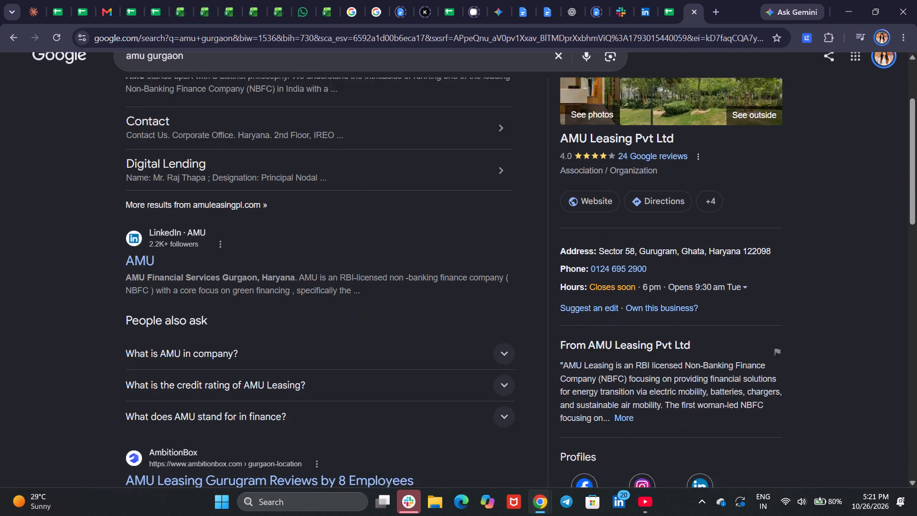
pyautogui.scroll(2, 691, 390)
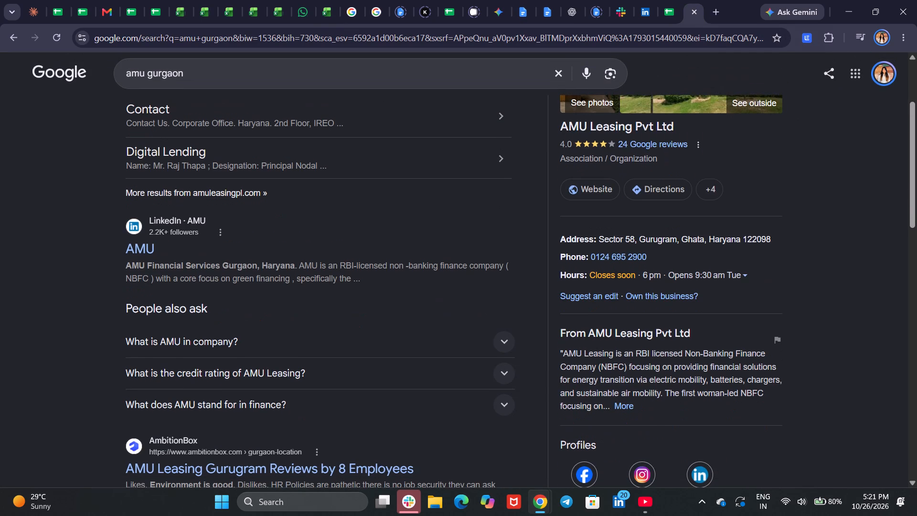
pyautogui.scroll(3, 691, 390)
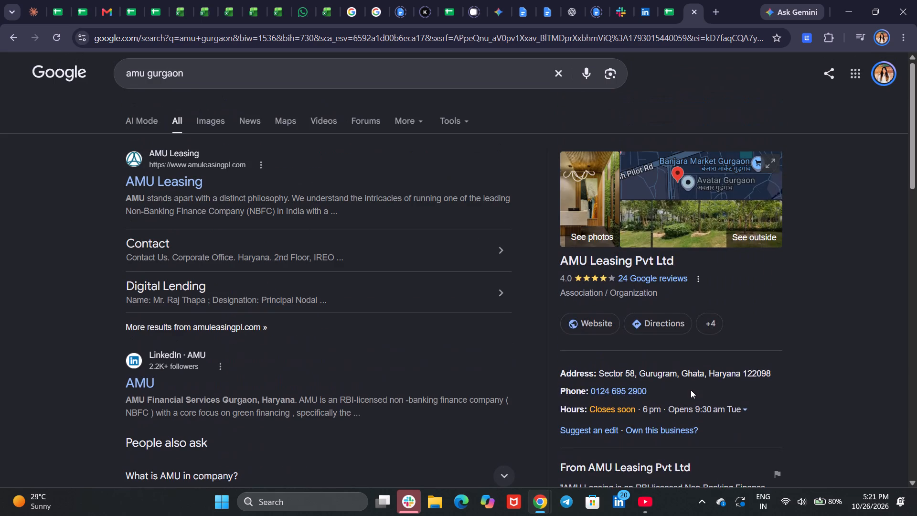
pyautogui.scroll(1, 691, 390)
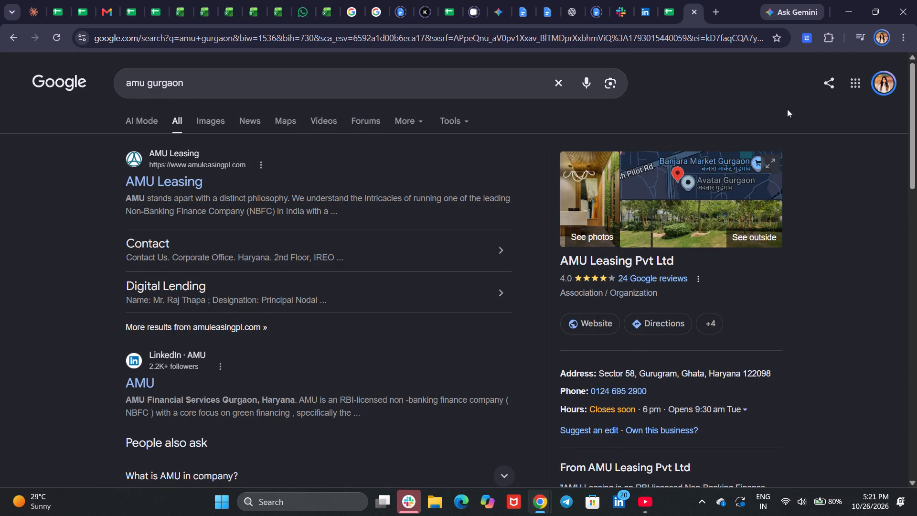
pyautogui.click(830, 82)
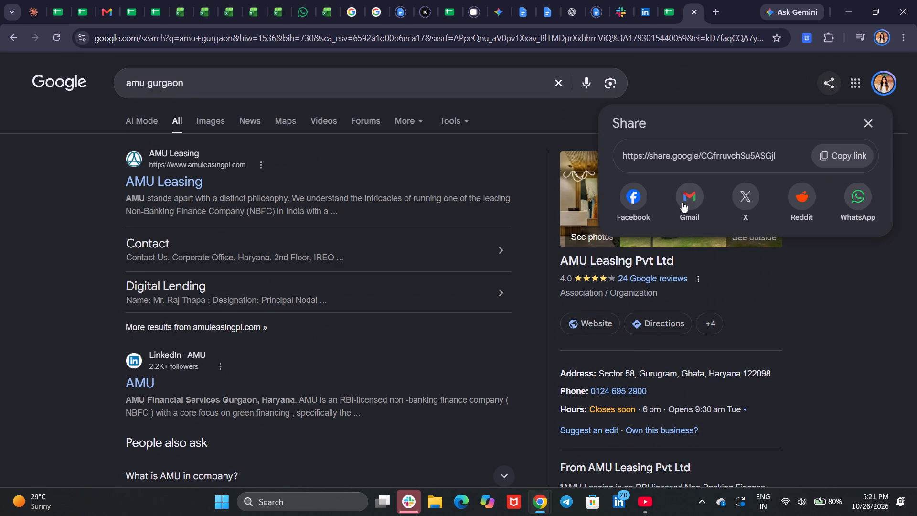
pyautogui.click(844, 154)
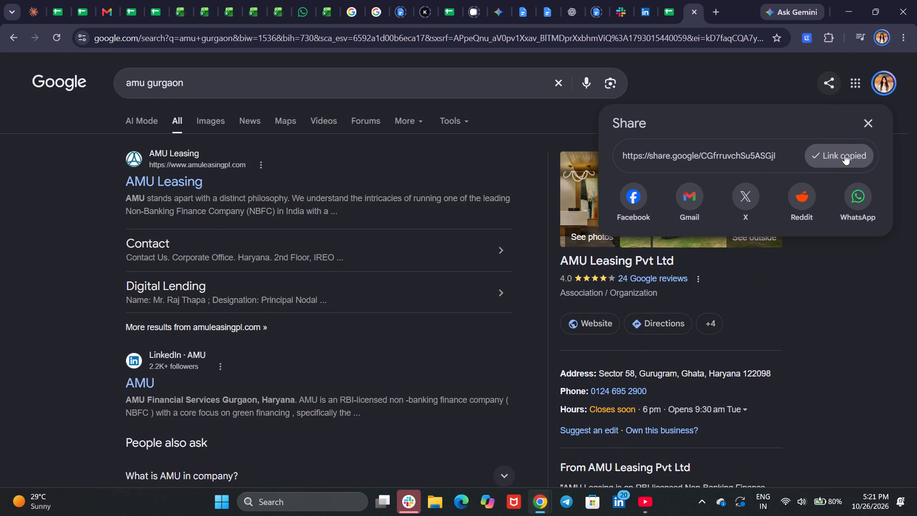
pyautogui.click(327, 7)
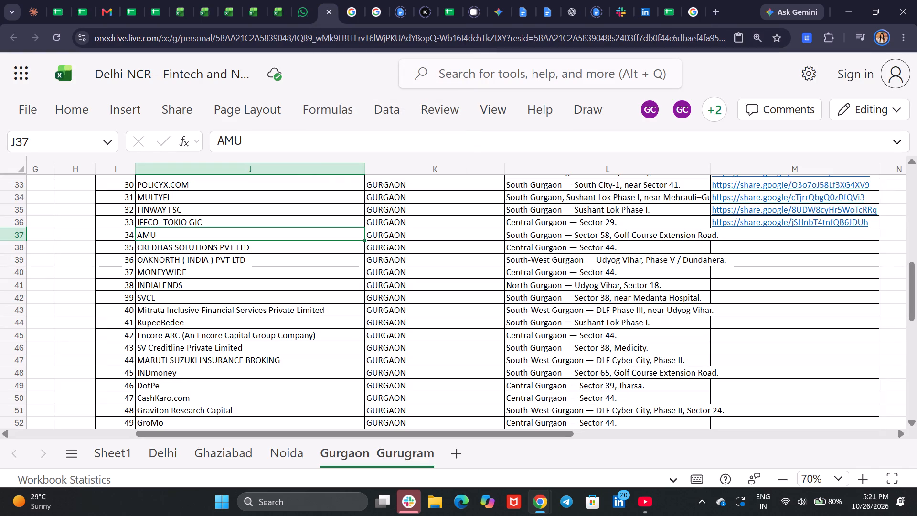
pyautogui.doubleClick(751, 236)
pyautogui.hotkey('ctrl', 'v')
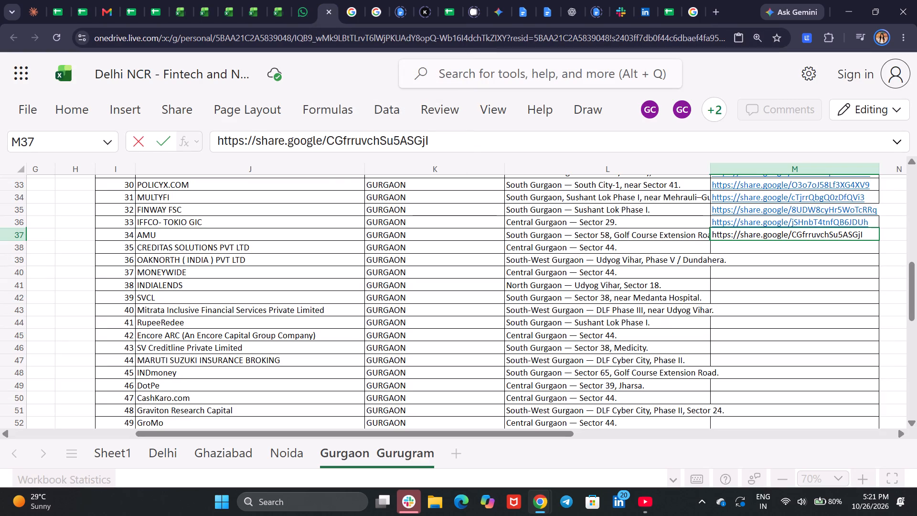
pyautogui.click(737, 245)
# Copy the company name CREDITAS SOLUTIONS PVT LTD from row 38 of the sheet and search Google for it.
pyautogui.click(545, 251)
pyautogui.hscroll(4, 545, 251)
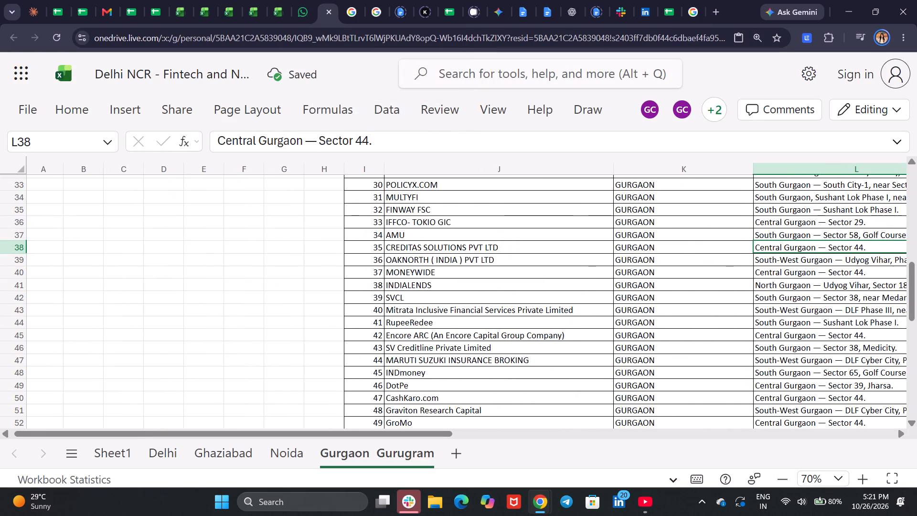
pyautogui.tripleClick(468, 247)
pyautogui.hotkey('ctrl', 'c')
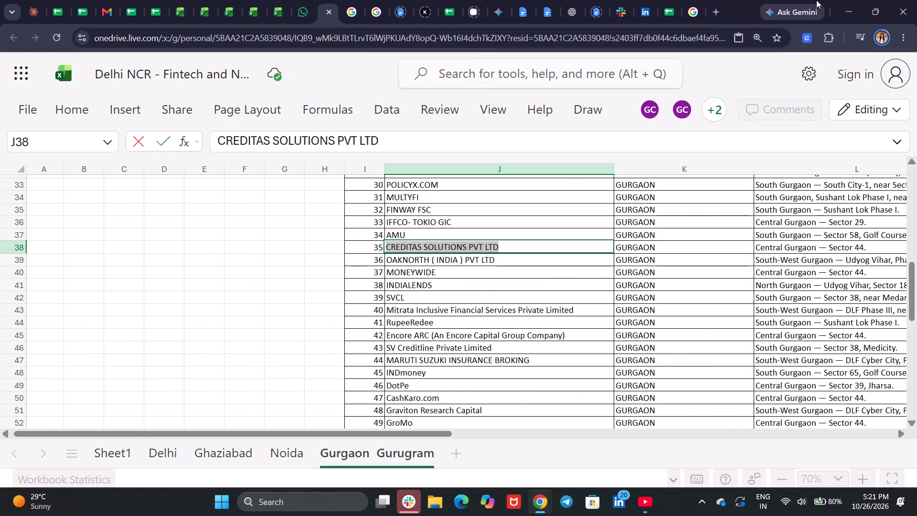
pyautogui.click(696, 15)
pyautogui.click(562, 81)
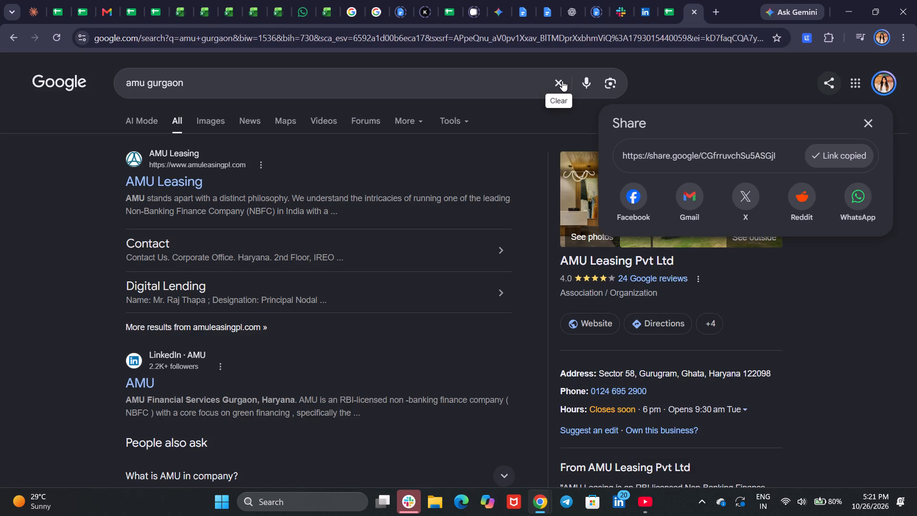
pyautogui.hotkey('ctrl', 'v')
pyautogui.click(562, 81)
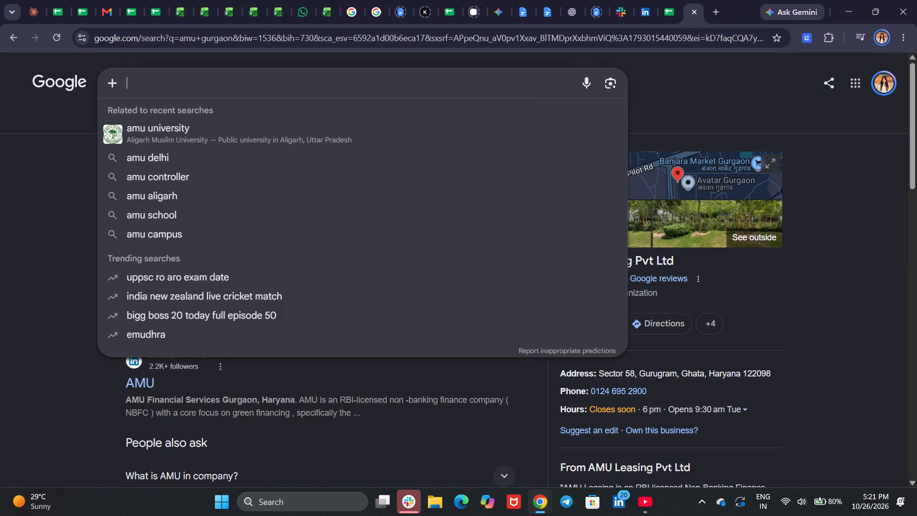
pyautogui.hotkey('ctrl', 'v')
pyautogui.press('Return')
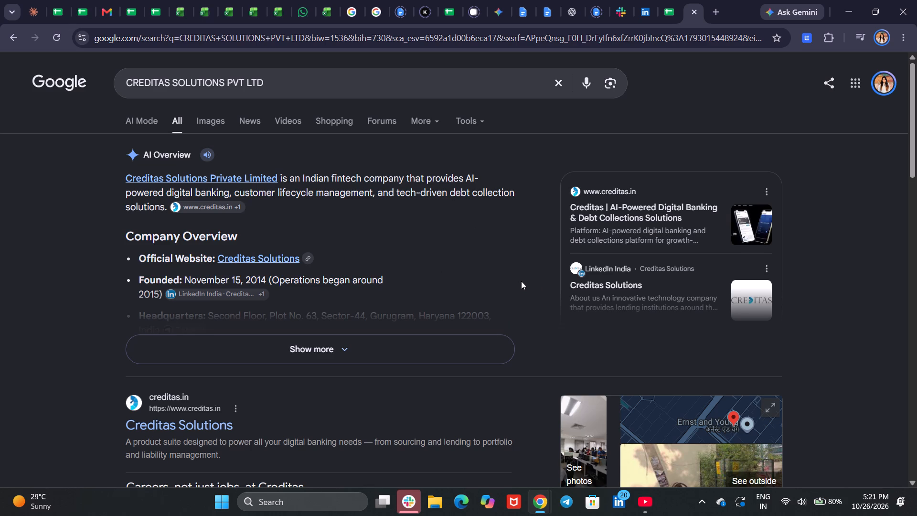
pyautogui.scroll(-4, 647, 346)
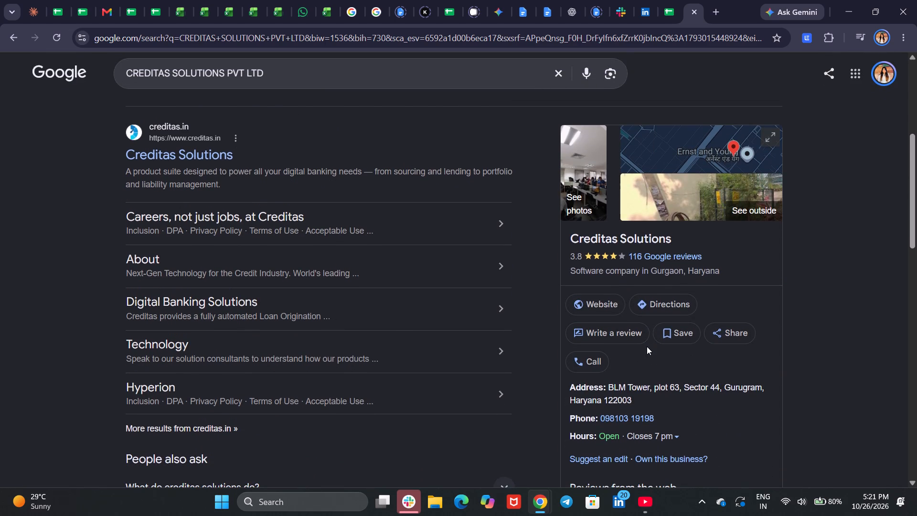
pyautogui.scroll(-1, 647, 346)
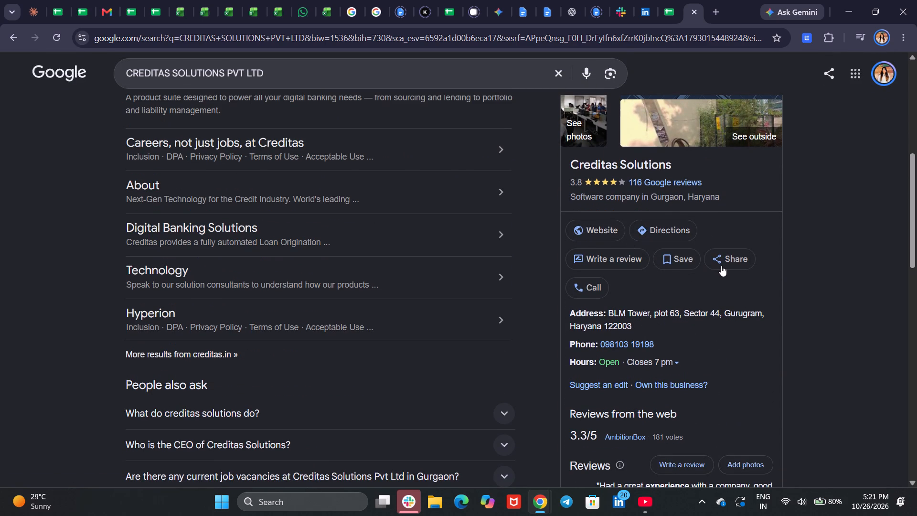
pyautogui.click(721, 266)
pyautogui.click(836, 333)
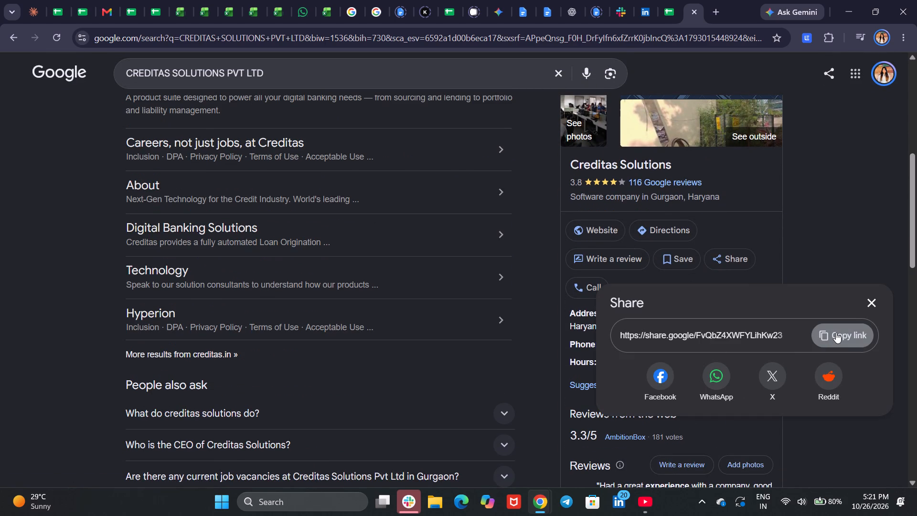
pyautogui.click(327, 10)
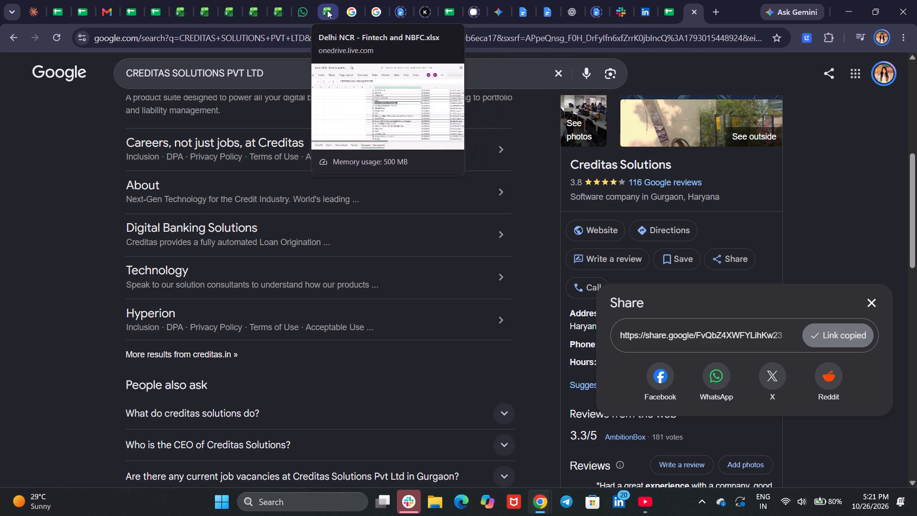
pyautogui.hscroll(-1, 567, 211)
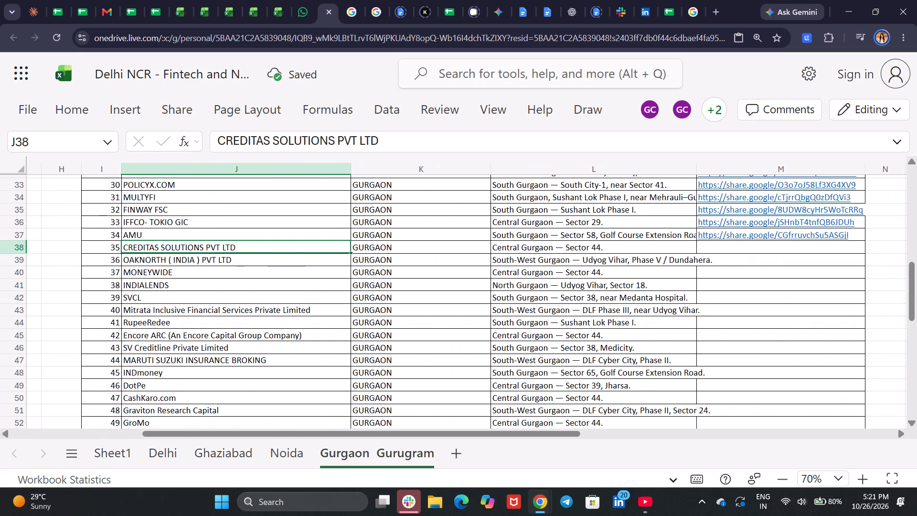
pyautogui.doubleClick(711, 248)
pyautogui.hotkey('ctrl', 'v')
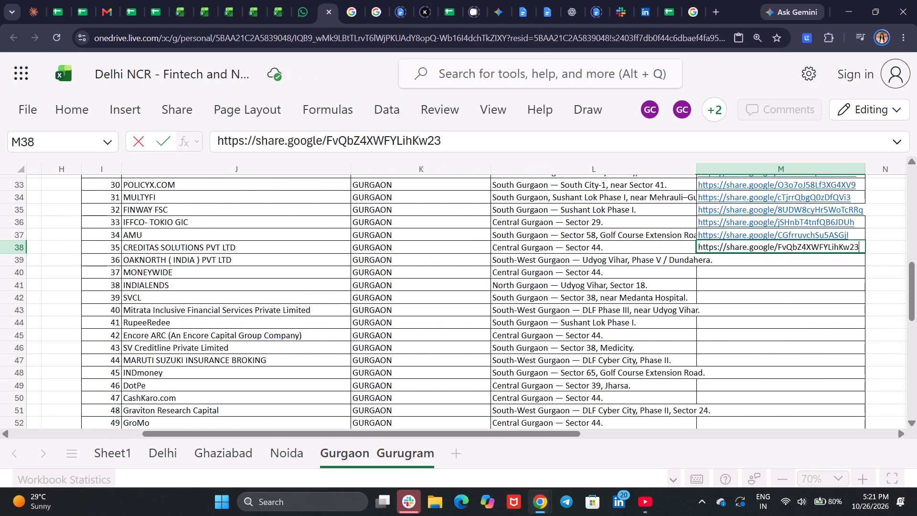
# Copy the company name OAKNORTH ( INDIA ) PVT LTD from row 39 of the sheet and search Google for it.
pyautogui.click(757, 259)
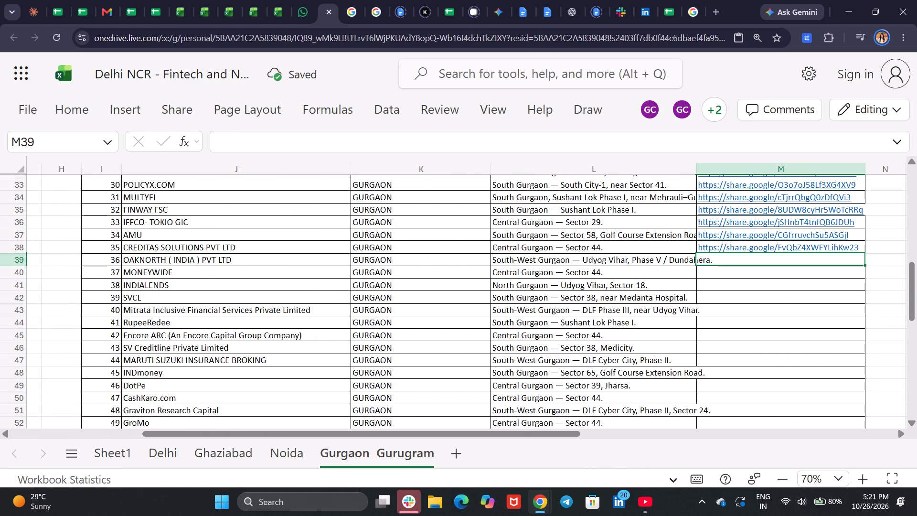
pyautogui.doubleClick(213, 261)
pyautogui.tripleClick(213, 261)
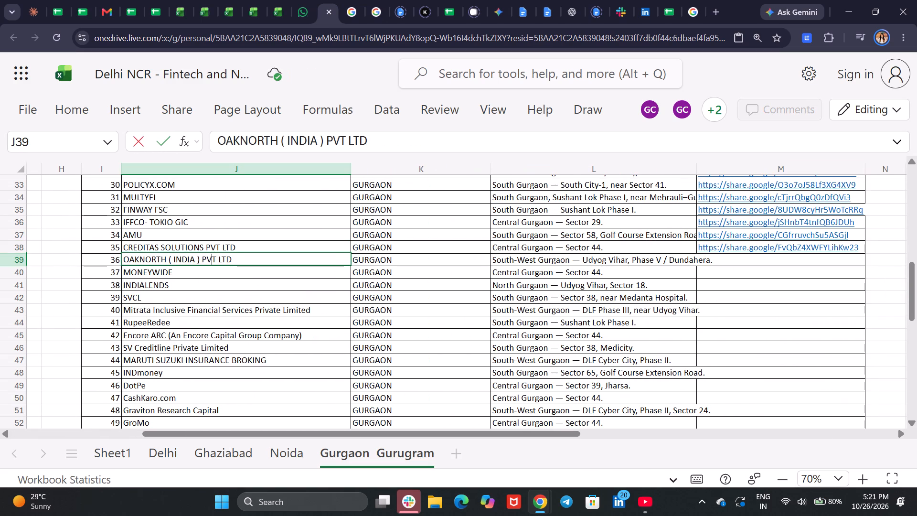
pyautogui.hotkey('ctrl', 'c')
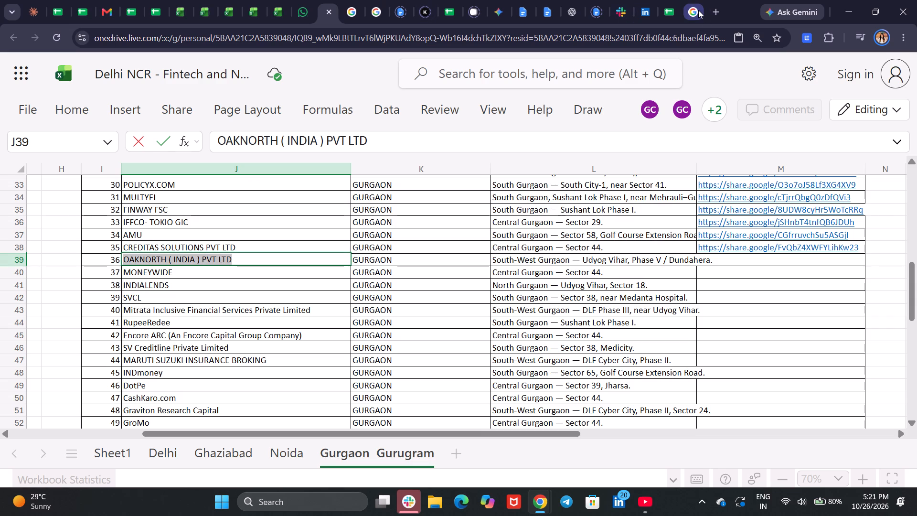
pyautogui.click(698, 10)
pyautogui.click(560, 72)
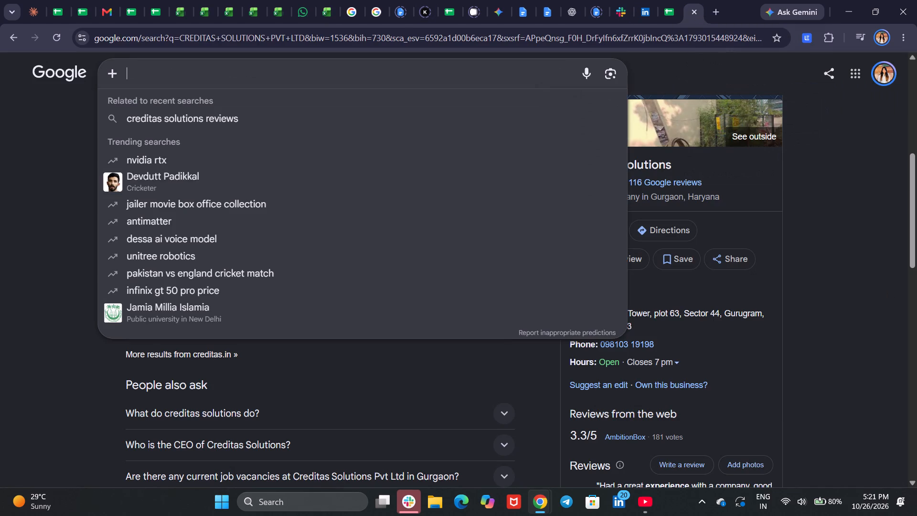
pyautogui.hotkey('ctrl', 'v')
pyautogui.press('Return')
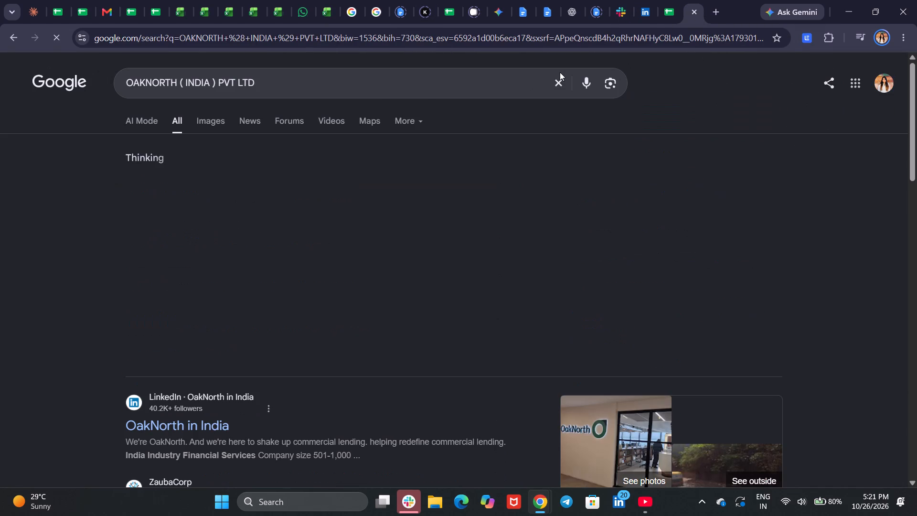
pyautogui.scroll(-4, 916, 262)
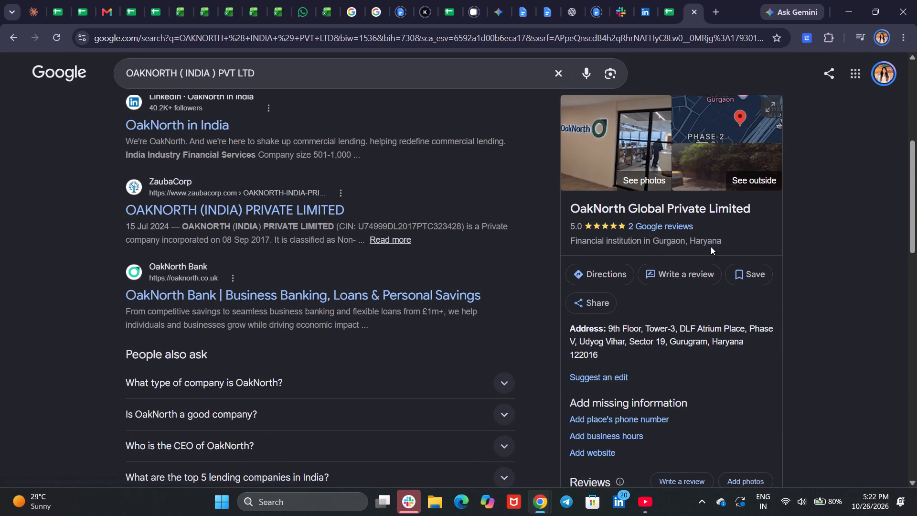
pyautogui.click(606, 293)
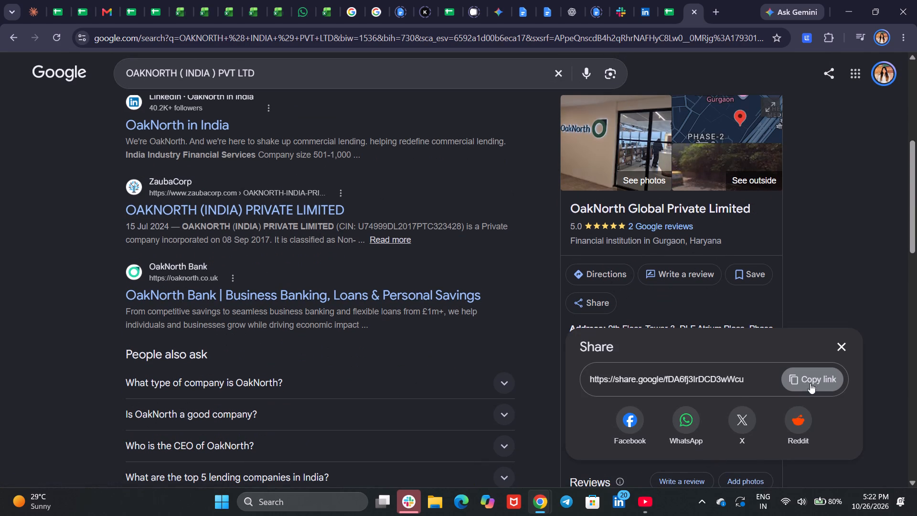
pyautogui.click(808, 368)
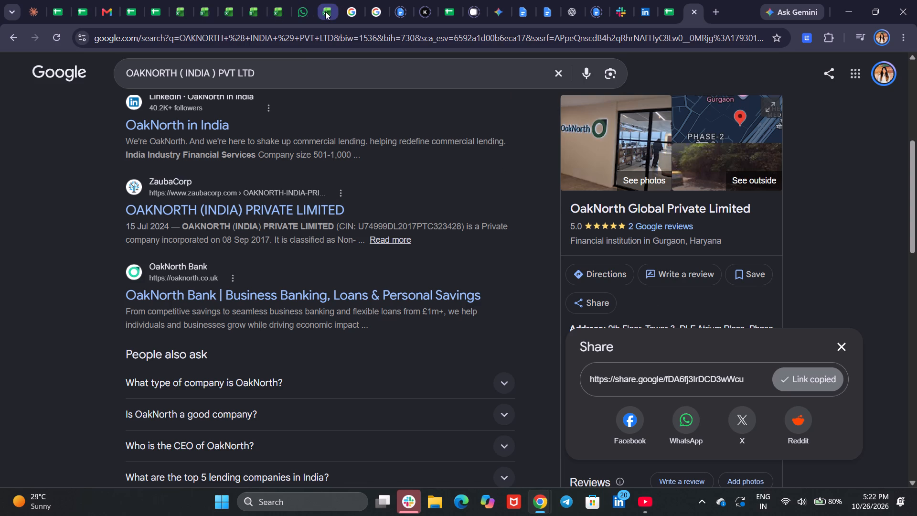
pyautogui.click(325, 11)
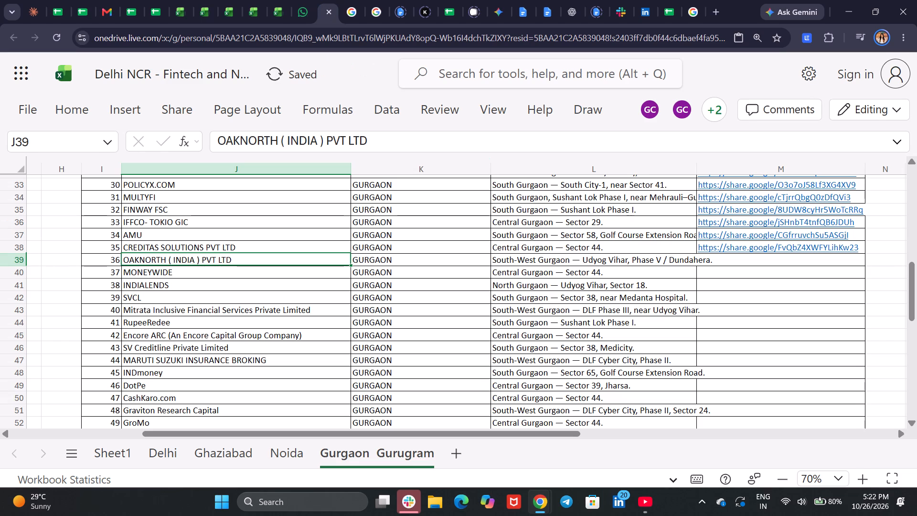
pyautogui.tripleClick(736, 260)
pyautogui.hotkey('ctrl', 'v')
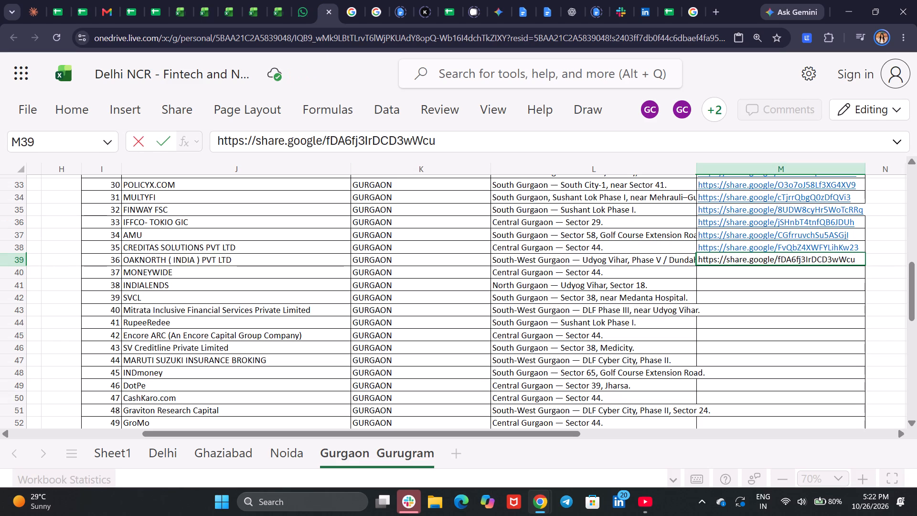
pyautogui.click(737, 271)
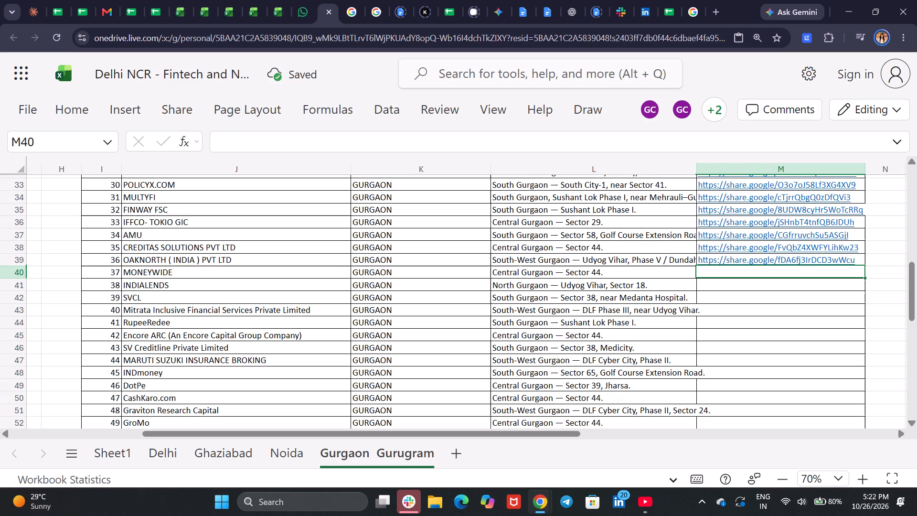
# Copy the company name MONEYWIDE from row 40 of the sheet and search Google for it.
pyautogui.tripleClick(189, 272)
pyautogui.hotkey('ctrl', 'c')
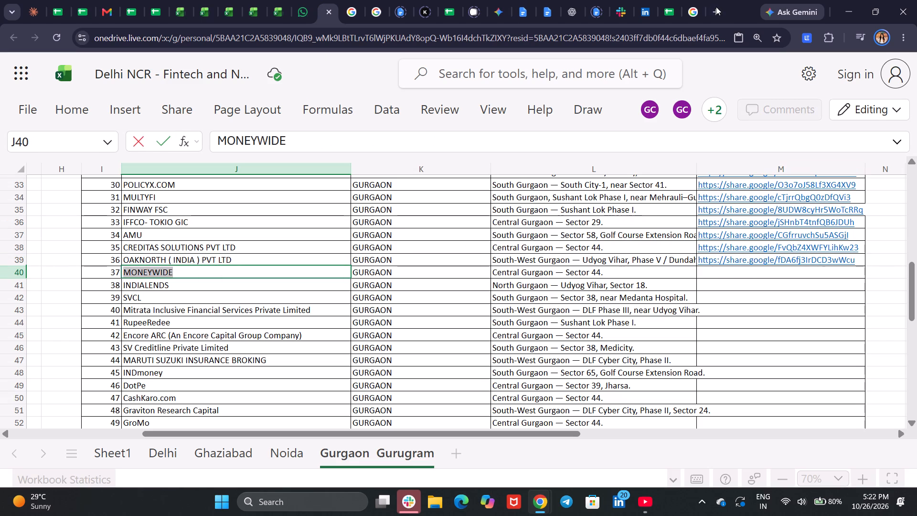
pyautogui.click(691, 10)
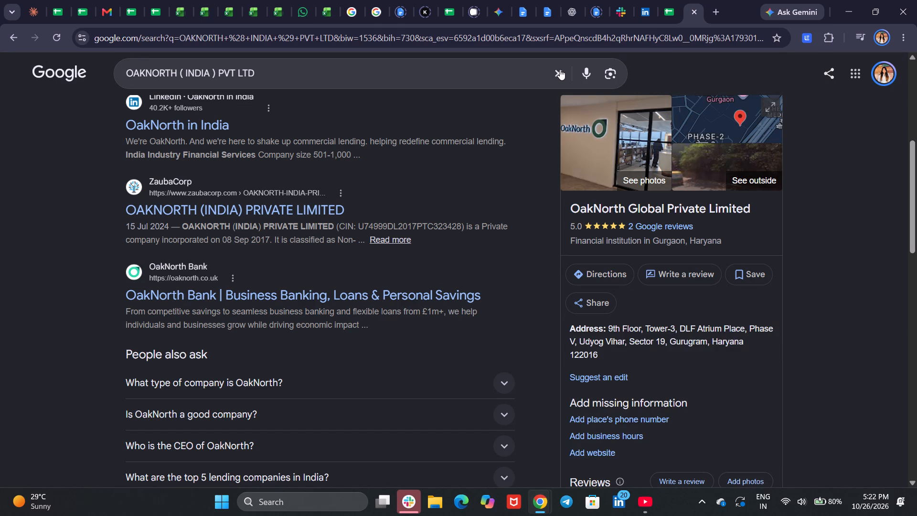
pyautogui.click(560, 69)
pyautogui.hotkey('ctrl', 'v')
pyautogui.press('Return')
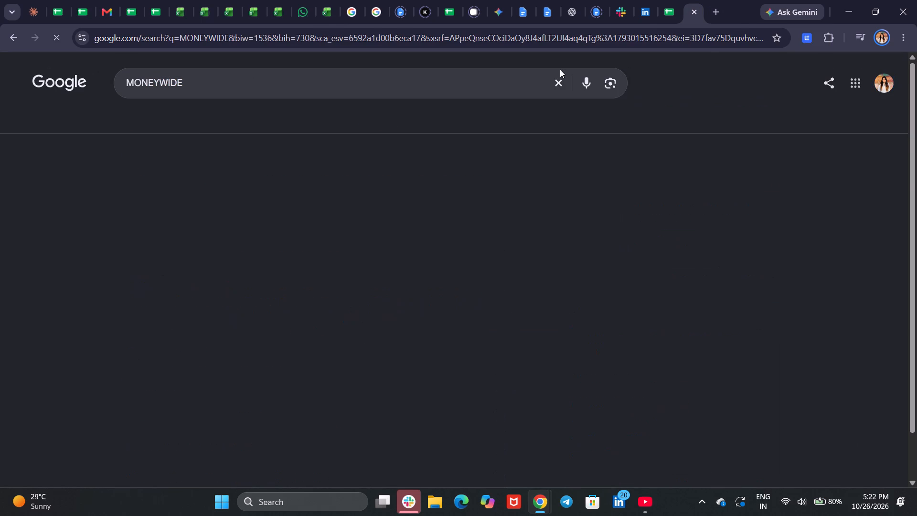
pyautogui.scroll(-4, 572, 290)
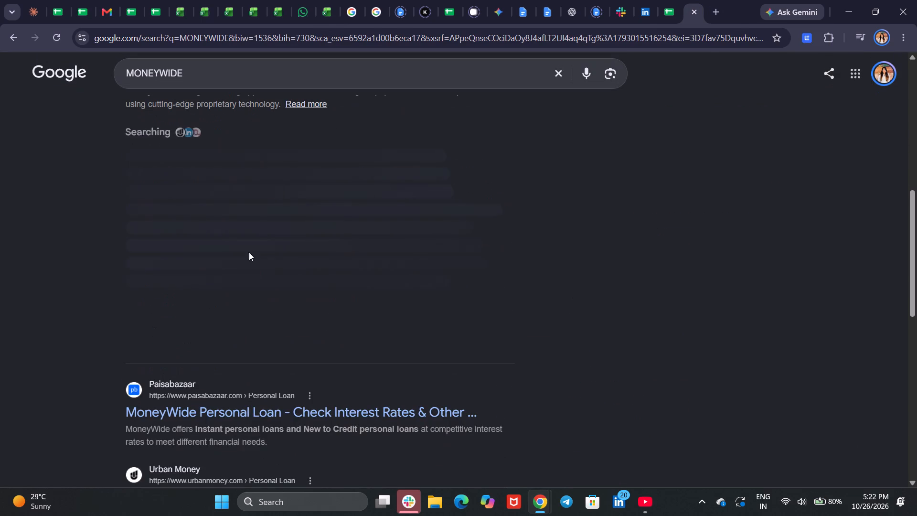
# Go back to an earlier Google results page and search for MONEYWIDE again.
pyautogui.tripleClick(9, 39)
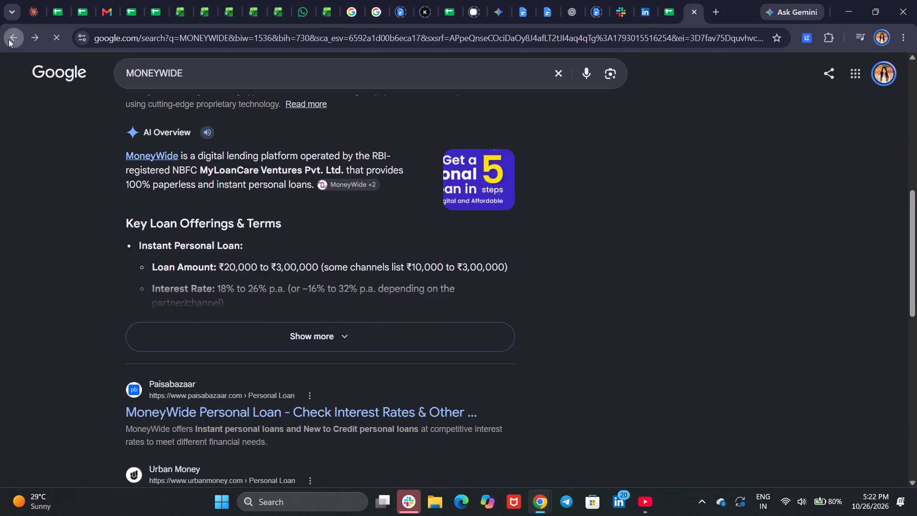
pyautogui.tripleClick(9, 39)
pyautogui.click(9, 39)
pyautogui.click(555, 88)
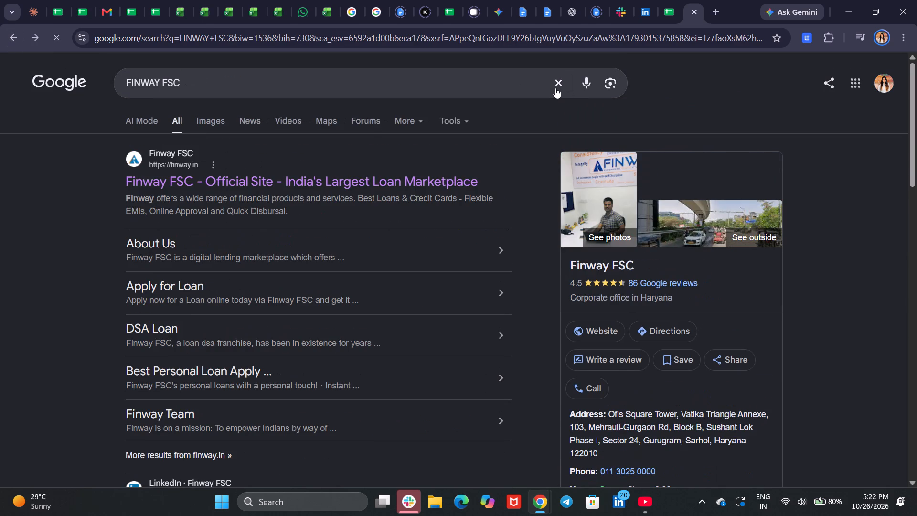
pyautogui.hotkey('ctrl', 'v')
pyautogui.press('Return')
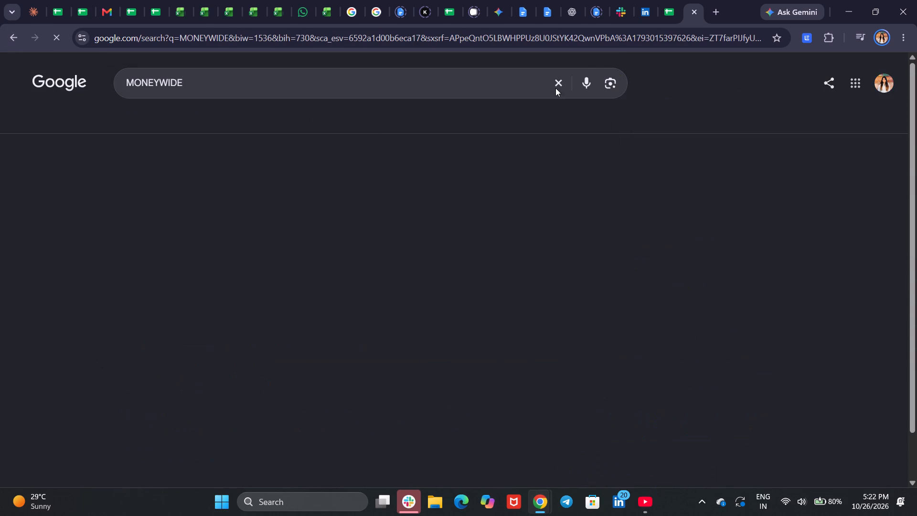
# Refine the Google search to the suggested query moneywide gurgaon office.
pyautogui.click(396, 79)
pyautogui.press('space')
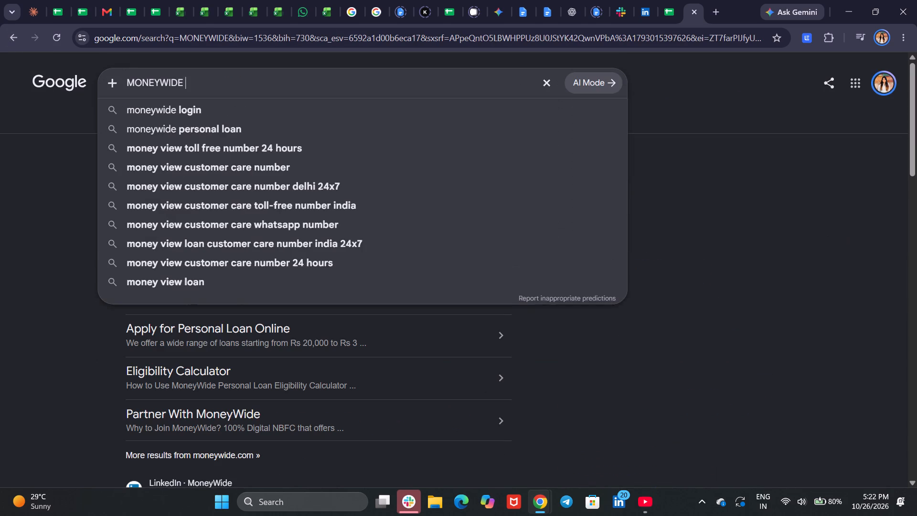
pyautogui.write('G')
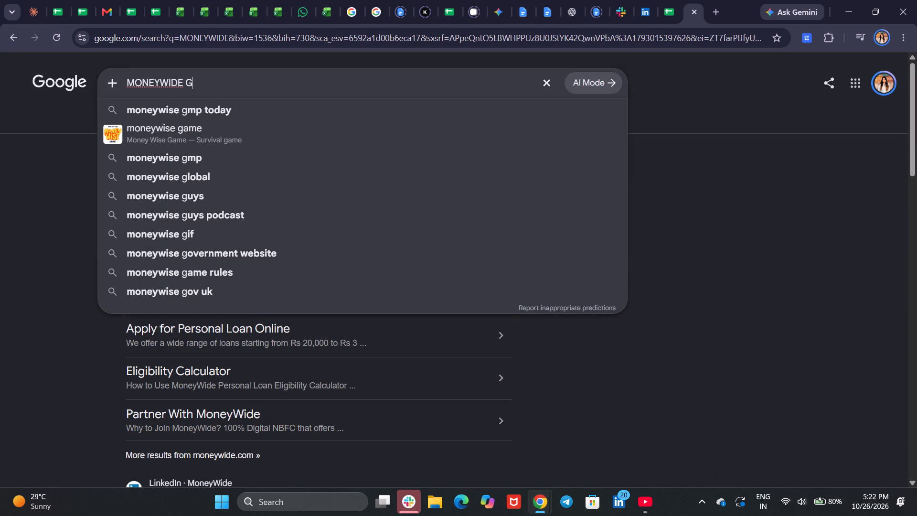
pyautogui.write('UR')
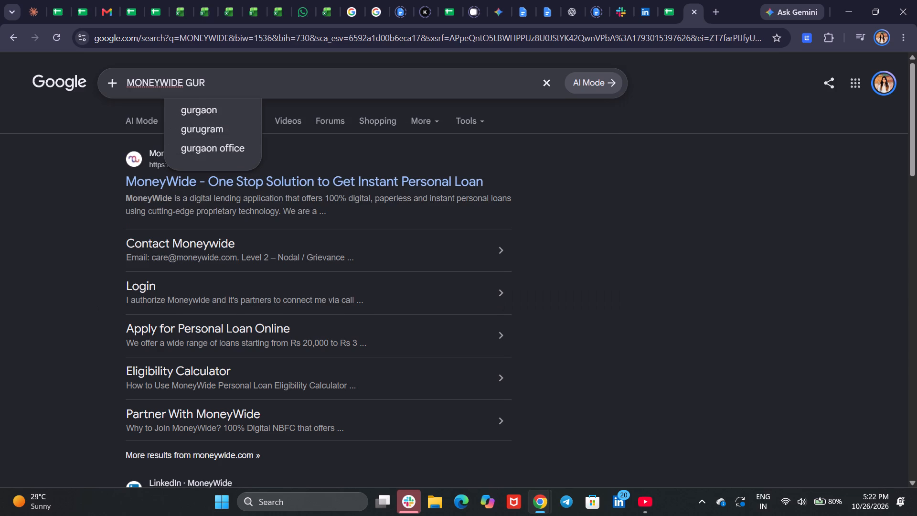
pyautogui.click(235, 142)
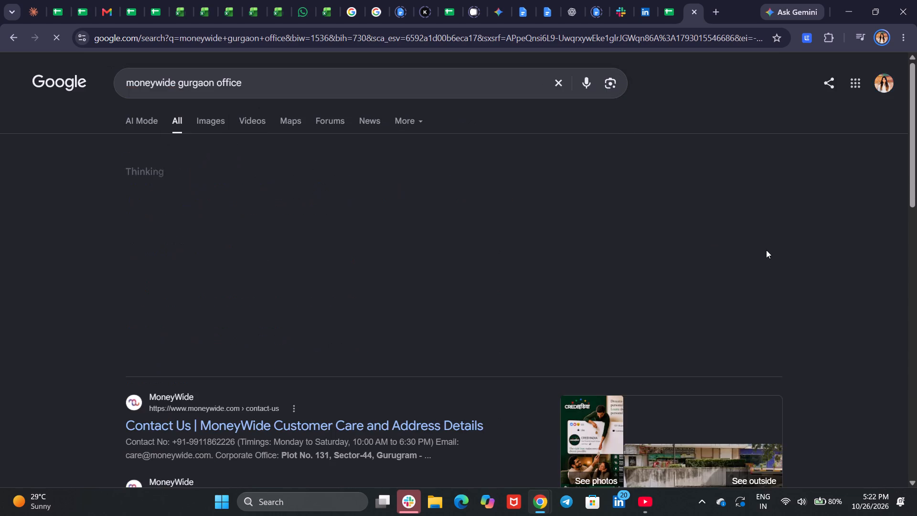
# Examine the moneywide gurgaon office results for a matching business listing, checking the location given in row 40 of the sheet.
pyautogui.scroll(-3, 766, 250)
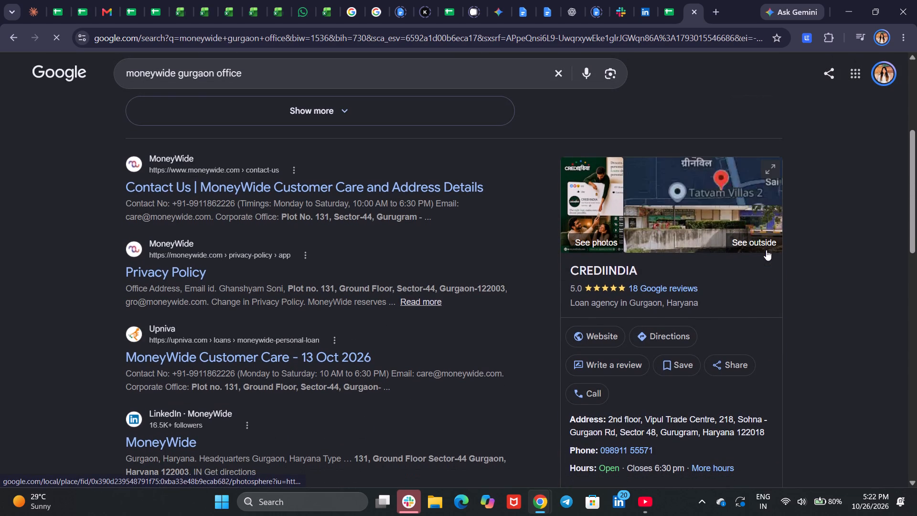
pyautogui.scroll(-1, 766, 250)
pyautogui.scroll(4, 766, 250)
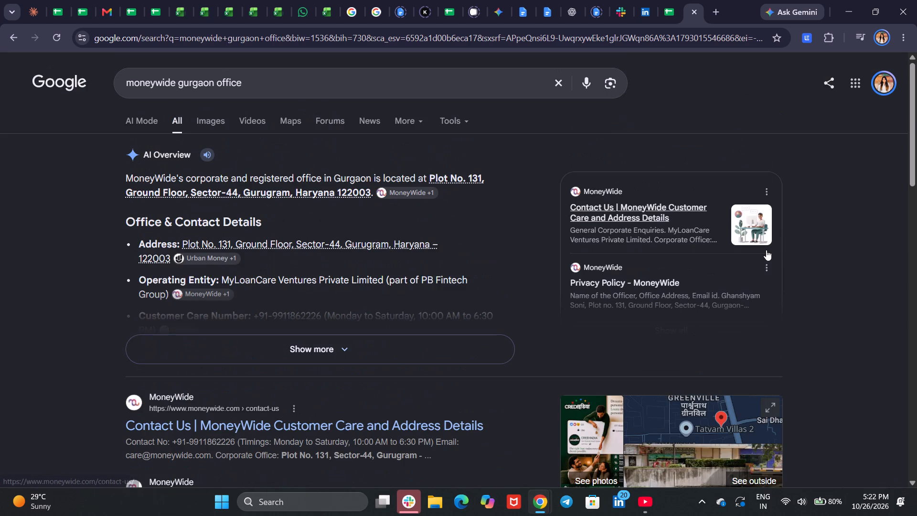
pyautogui.scroll(-3, 766, 250)
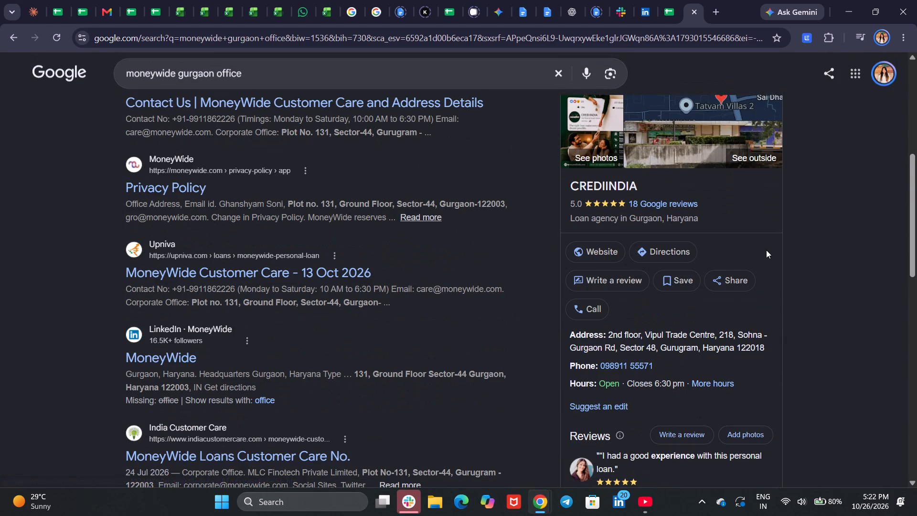
pyautogui.scroll(-1, 766, 250)
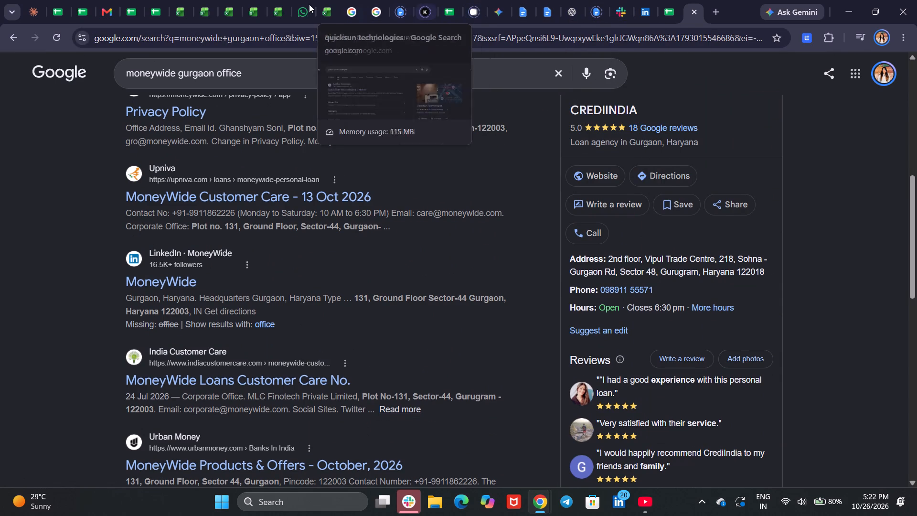
pyautogui.click(322, 4)
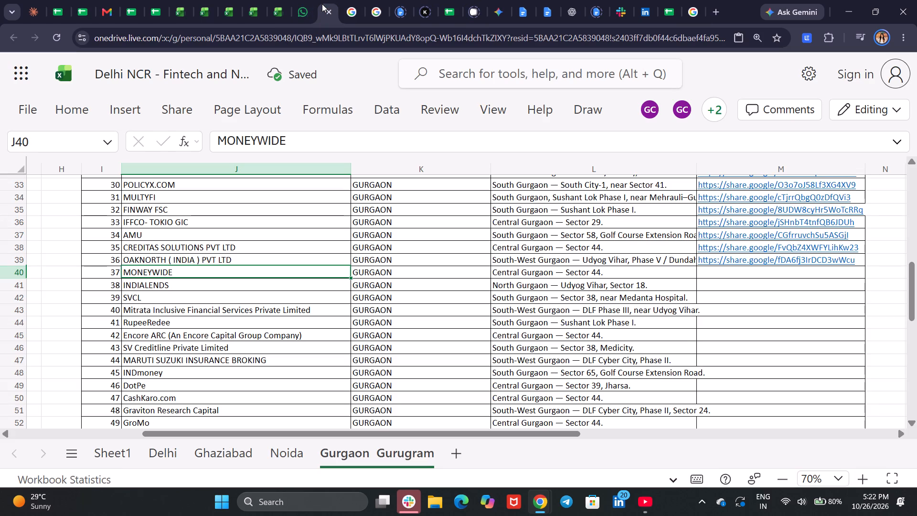
pyautogui.click(692, 11)
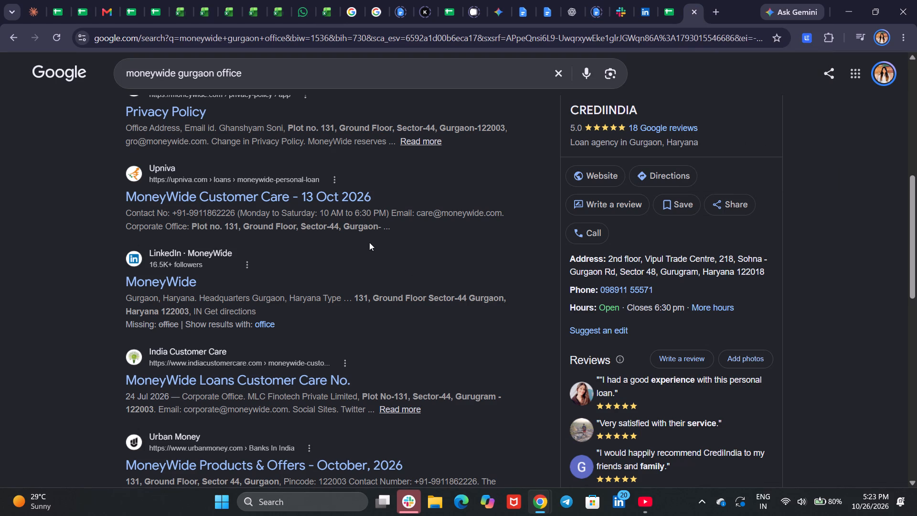
# Open the place listing linked to MoneyWide's Sector-44 office address in the AI Overview and examine its details.
pyautogui.scroll(4, 369, 242)
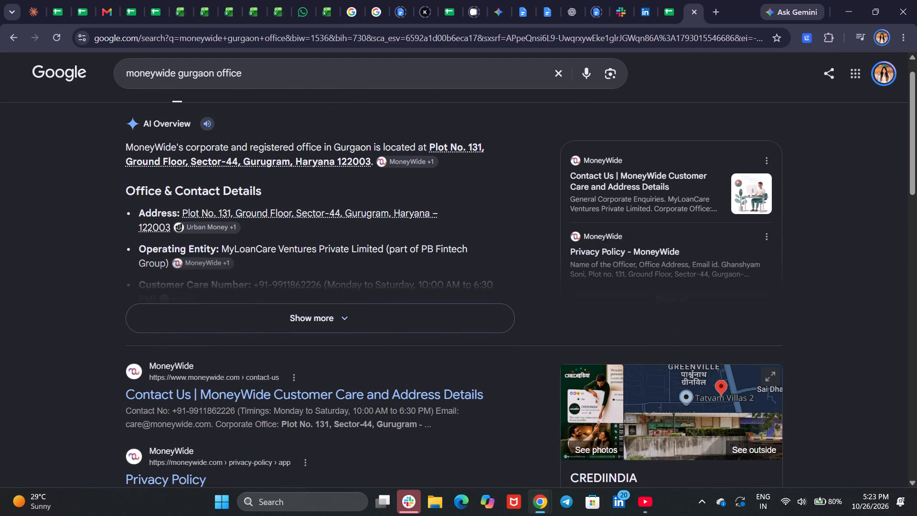
pyautogui.click(323, 159)
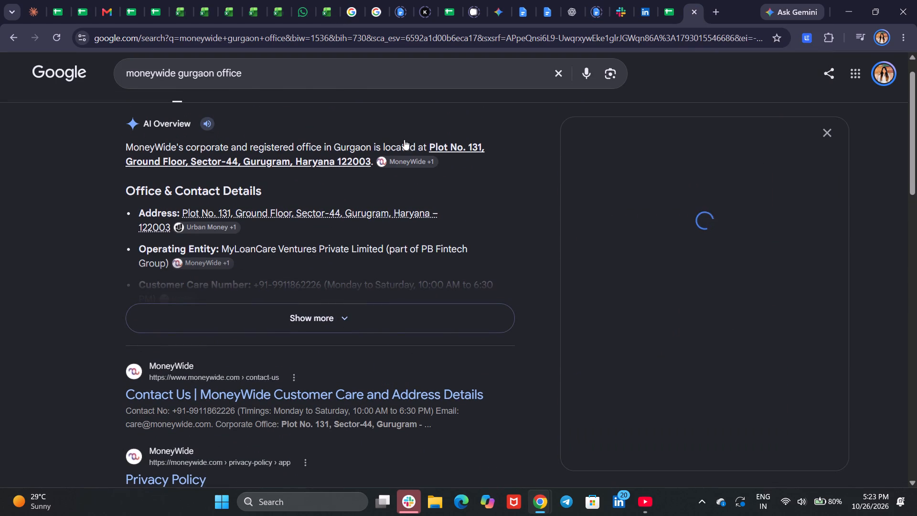
pyautogui.scroll(1, 675, 193)
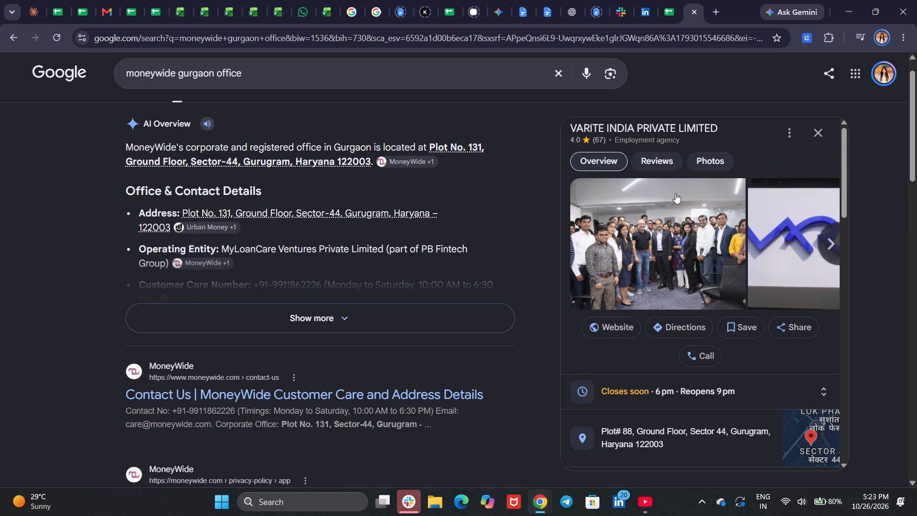
pyautogui.click(409, 216)
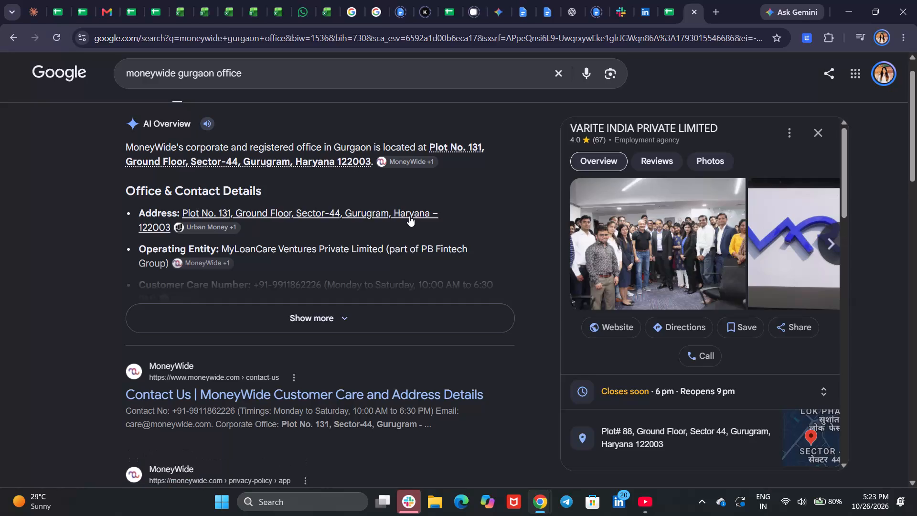
pyautogui.hscroll(-5, 712, 265)
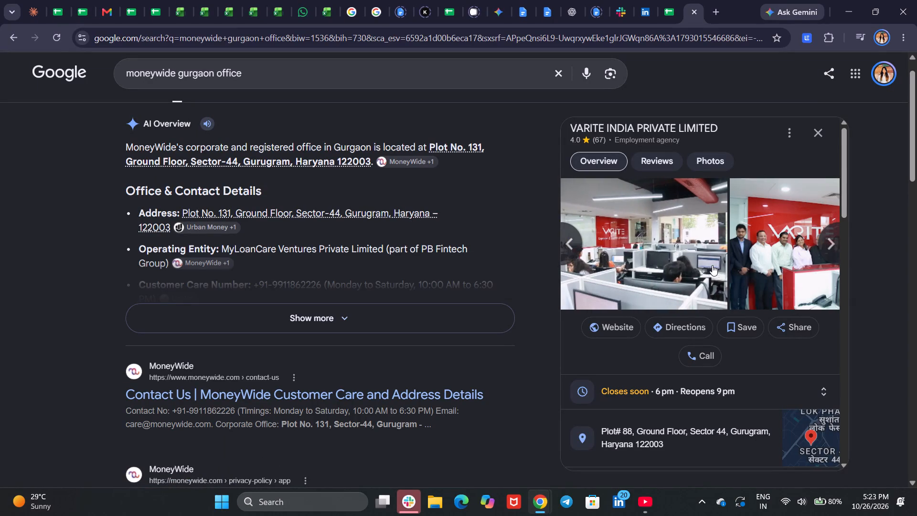
pyautogui.hscroll(-2, 712, 265)
pyautogui.scroll(1, 712, 265)
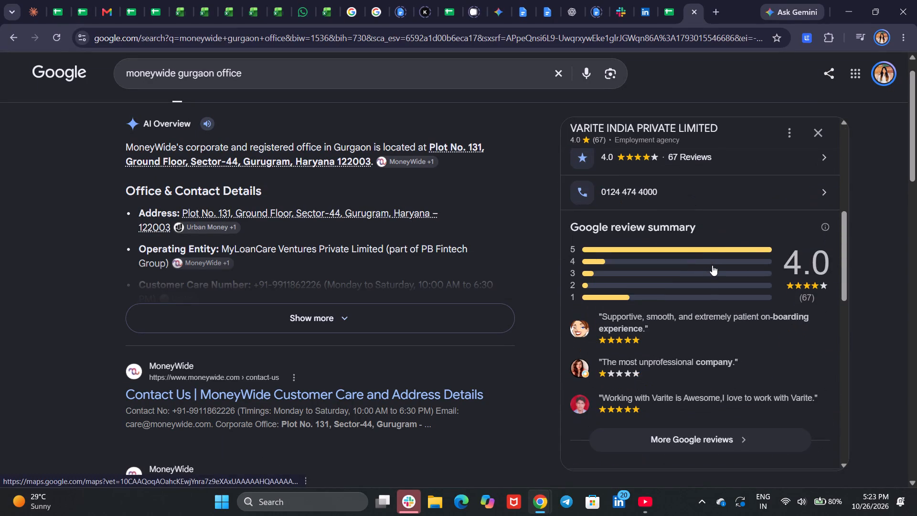
pyautogui.scroll(1, 712, 265)
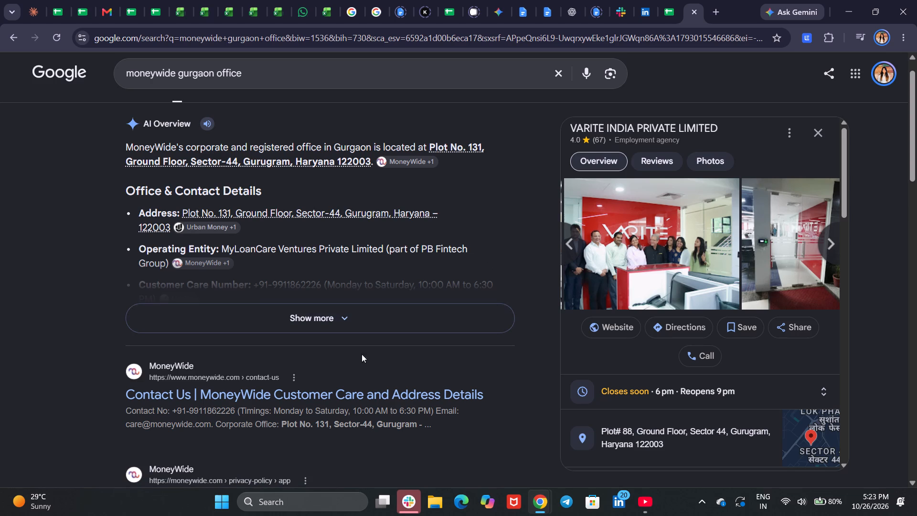
# Extend the Google search to "moneywide gurgaon office MAP LINKL" and look through the results for a Gurgaon map listing.
pyautogui.scroll(-3, 386, 385)
pyautogui.scroll(3, 386, 385)
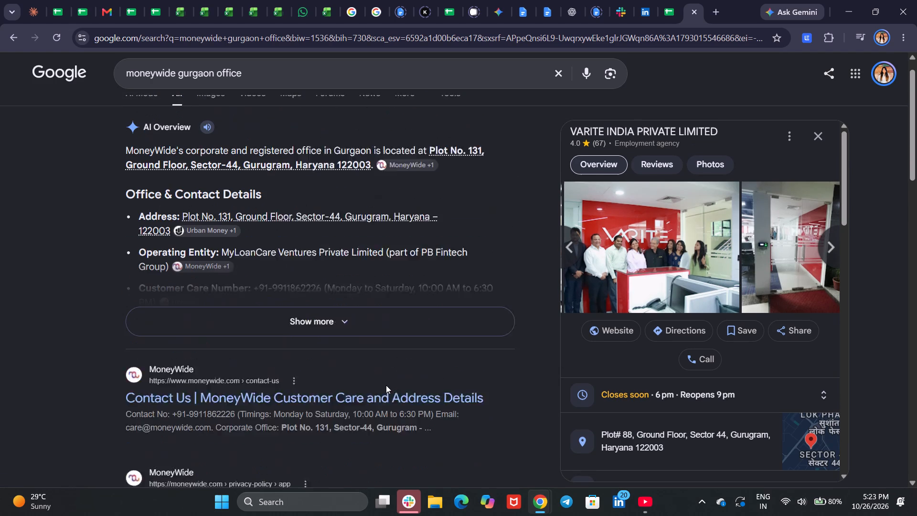
pyautogui.scroll(5, 386, 385)
pyautogui.click(402, 86)
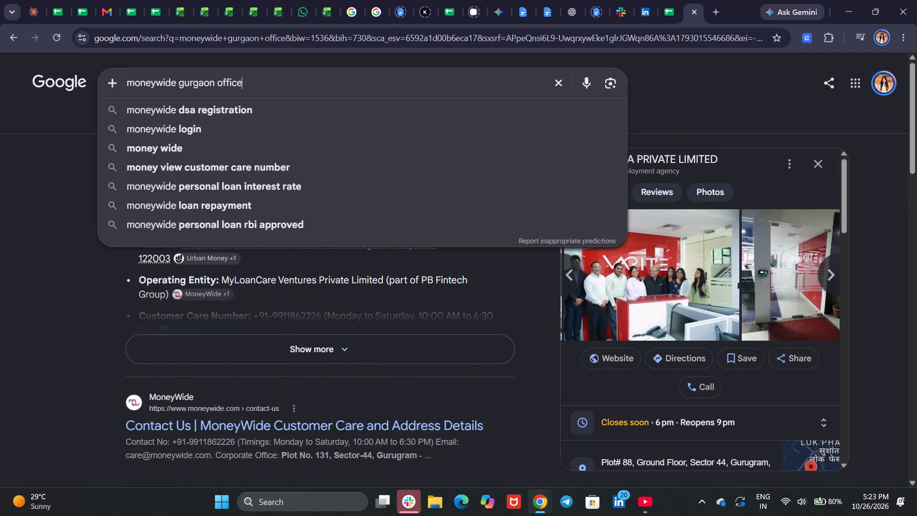
pyautogui.press('space')
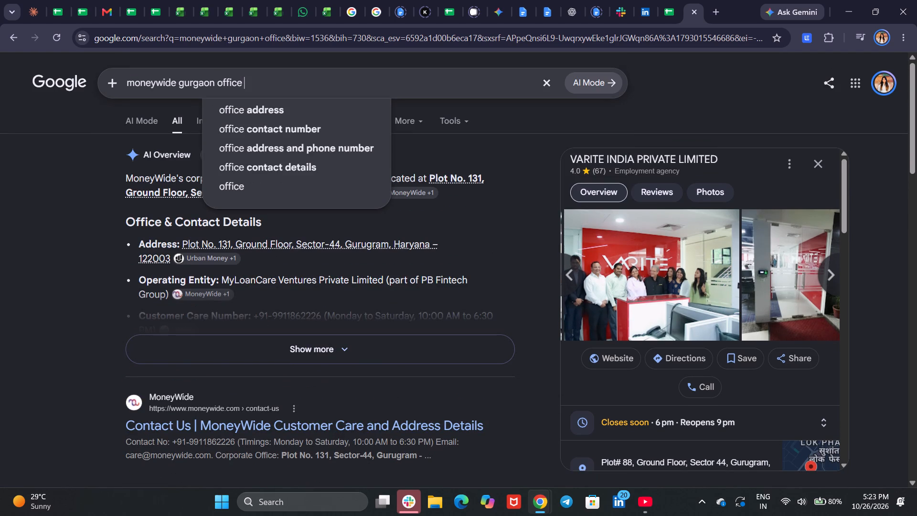
pyautogui.write('MAPL')
pyautogui.press('BackSpace')
pyautogui.press('space')
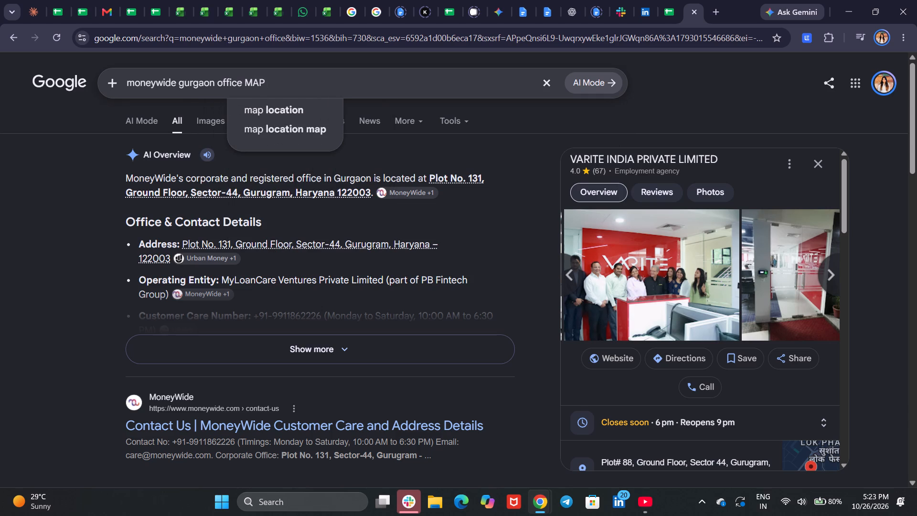
pyautogui.write('LINKL')
pyautogui.press('Return')
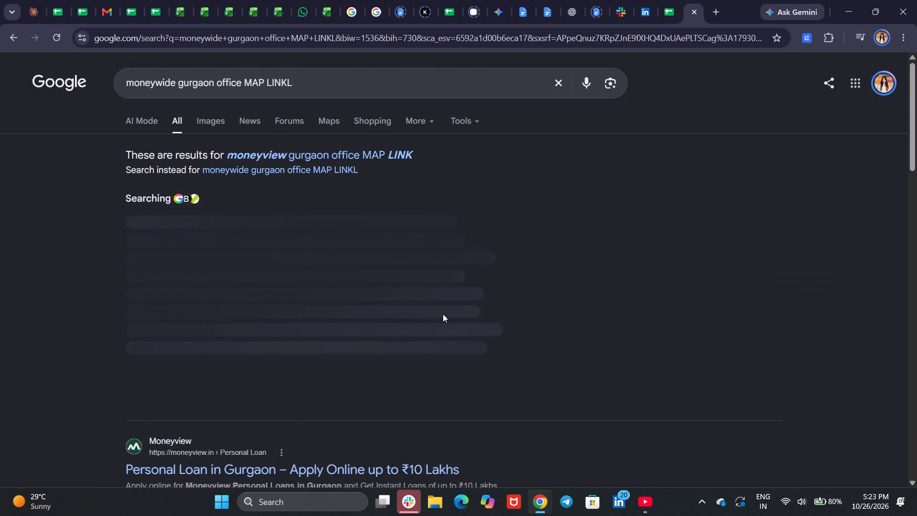
pyautogui.scroll(-4, 443, 314)
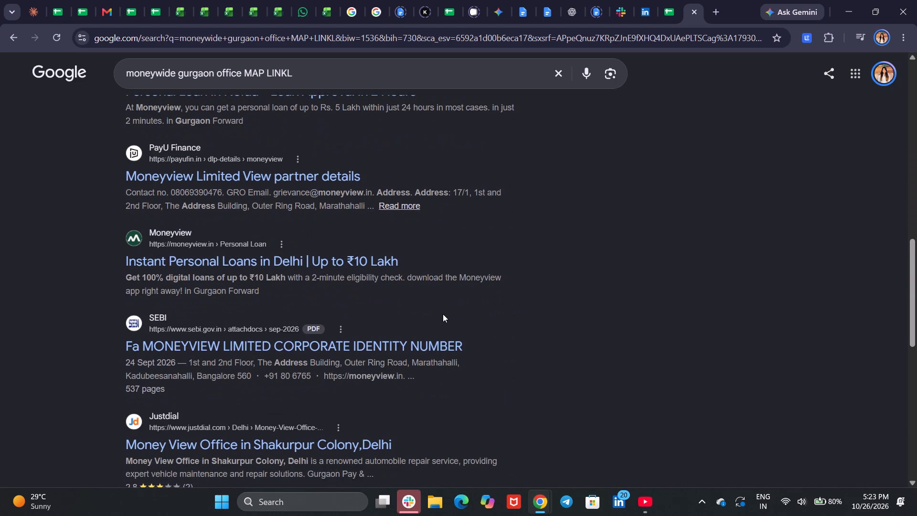
pyautogui.scroll(-1, 443, 314)
pyautogui.scroll(5, 443, 314)
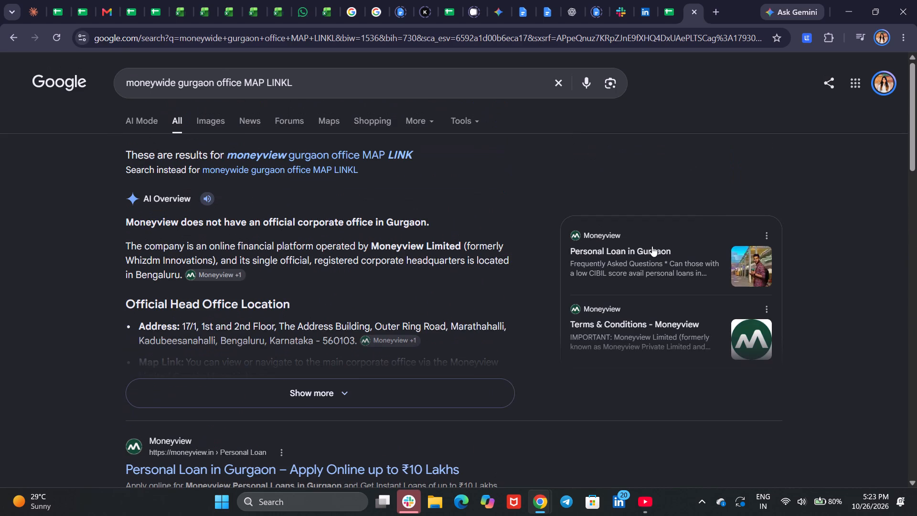
pyautogui.scroll(-9, 459, 299)
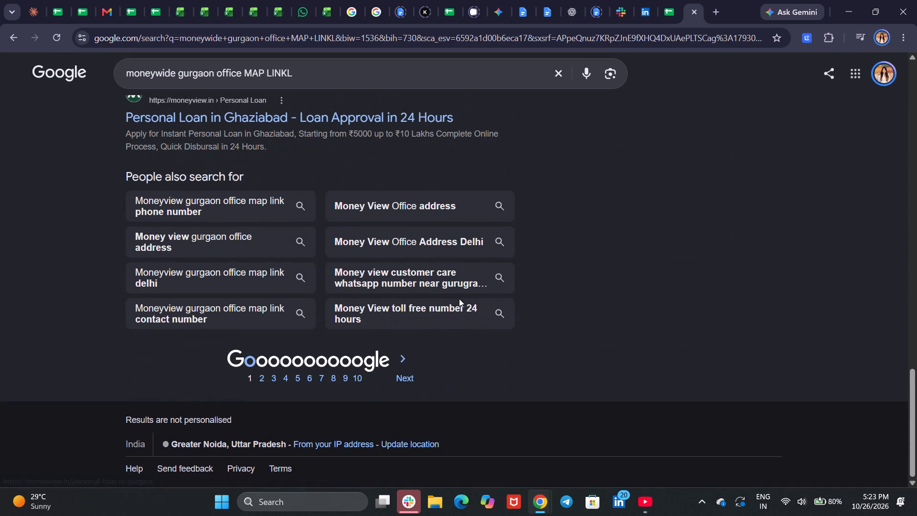
pyautogui.scroll(-2, 459, 299)
# Go back to the earlier POLICYX.COM results page and search Google for "MONEYWIDE GURGAON ADDRESS AND LINK".
pyautogui.tripleClick(6, 41)
pyautogui.tripleClick(6, 41)
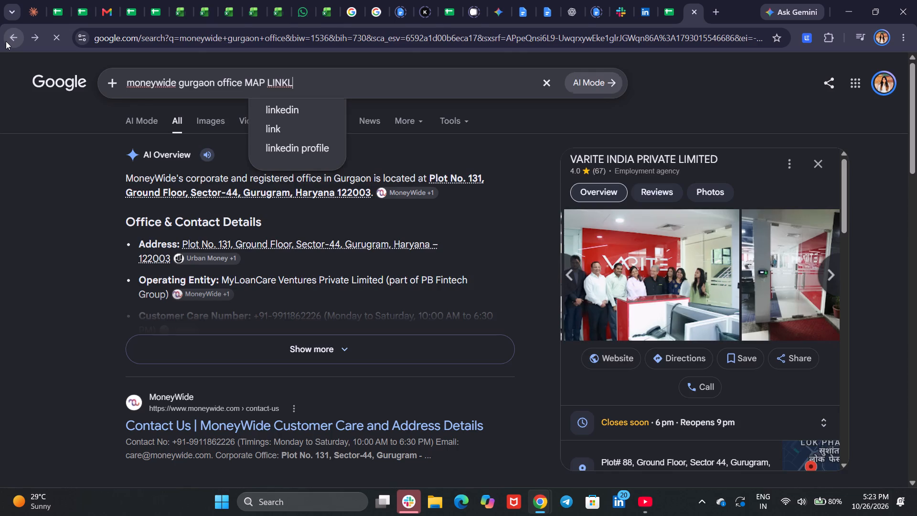
pyautogui.tripleClick(6, 41)
pyautogui.moveTo(6, 41); pyautogui.dragTo(501, 103)
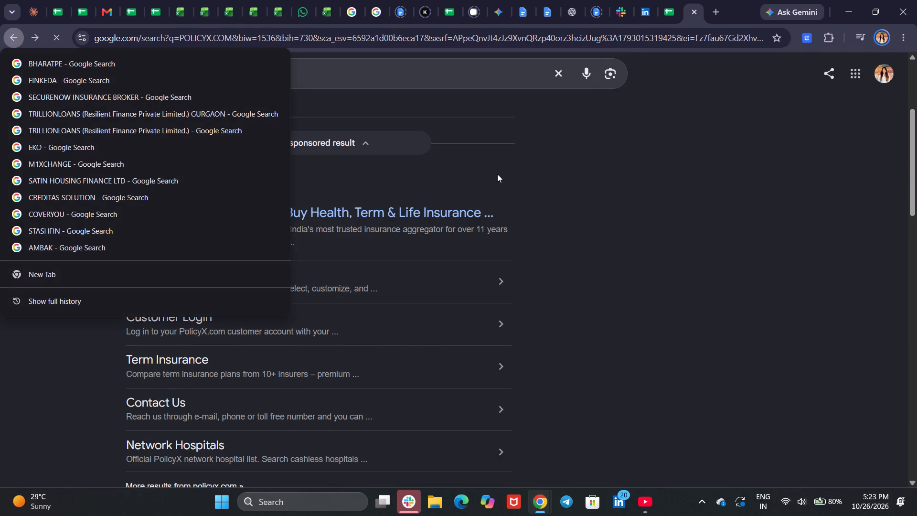
pyautogui.scroll(5, 497, 174)
pyautogui.click(563, 79)
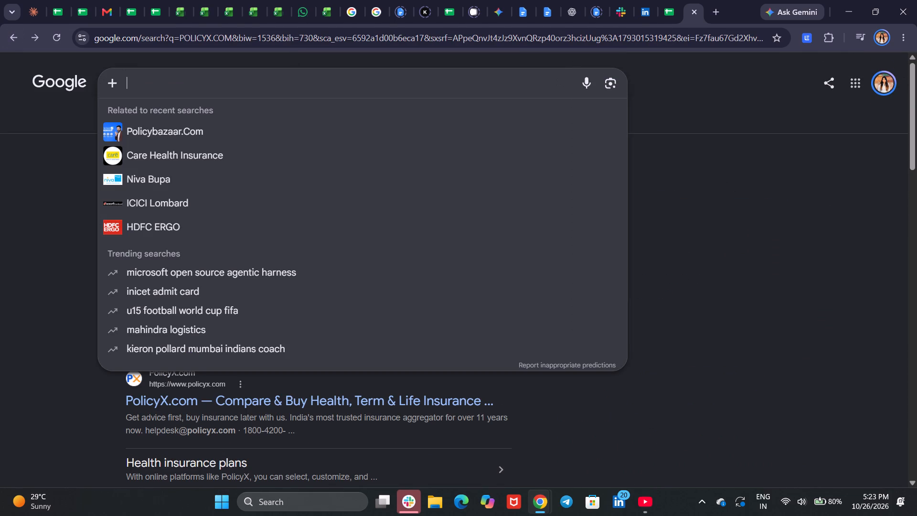
pyautogui.hotkey('ctrl', 'v')
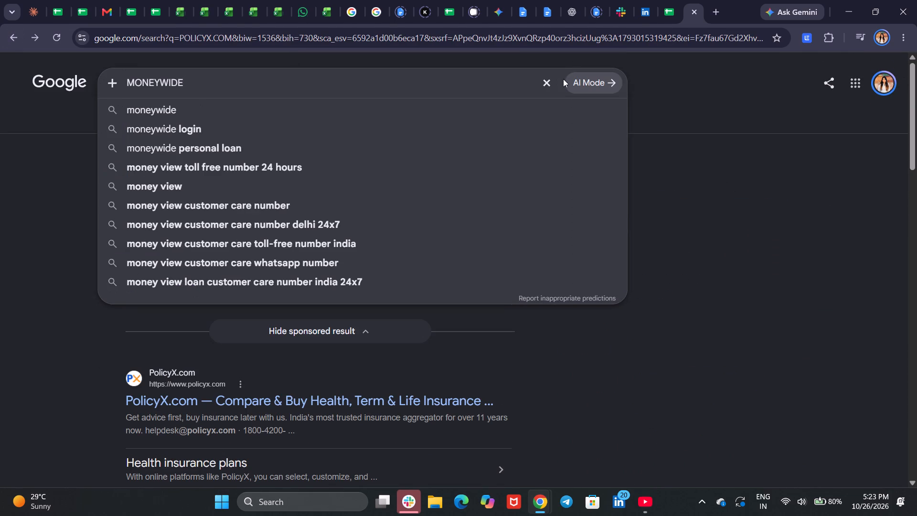
pyautogui.press('space')
pyautogui.click(563, 79)
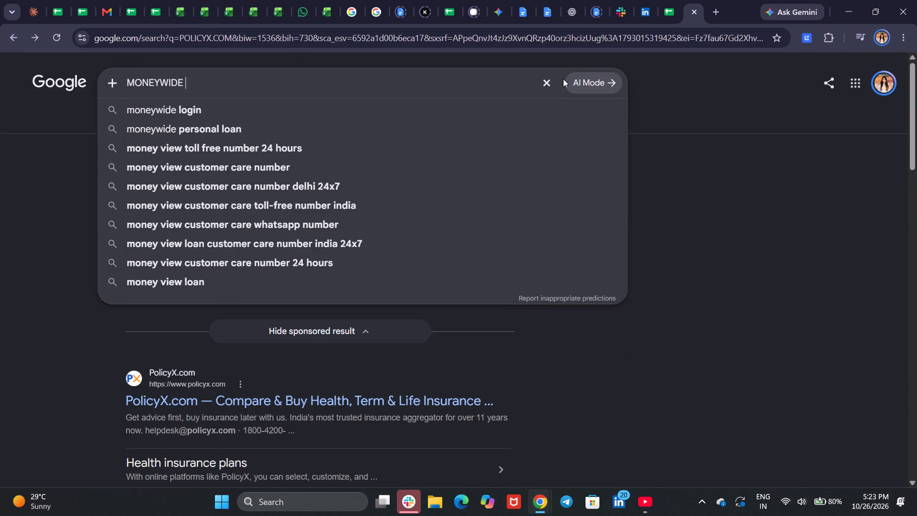
pyautogui.write('GURGAON')
pyautogui.press('space')
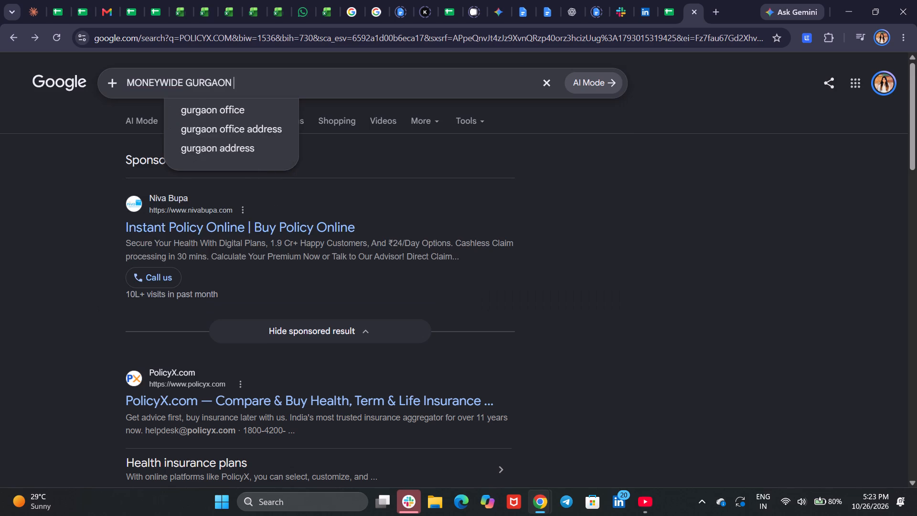
pyautogui.write('ADDRESS')
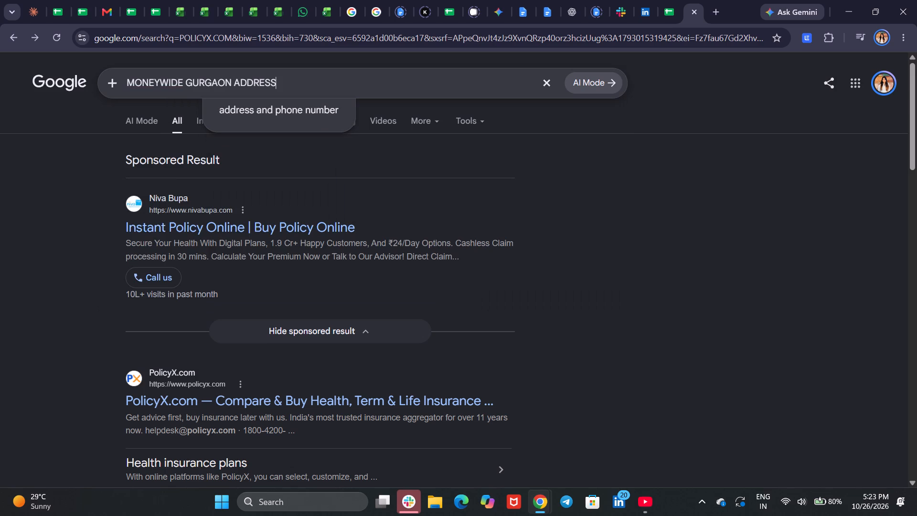
pyautogui.press('space')
pyautogui.write('AND LINK')
pyautogui.press('space')
pyautogui.press('Return')
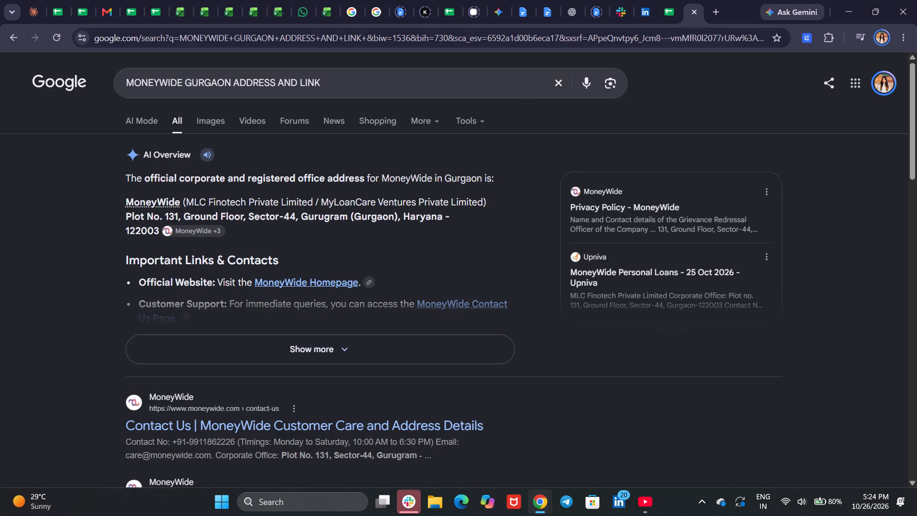
# Expand the AI Overview and examine the MoneyWide address results for a place listing or map link.
pyautogui.scroll(-5, 760, 217)
pyautogui.scroll(2, 760, 217)
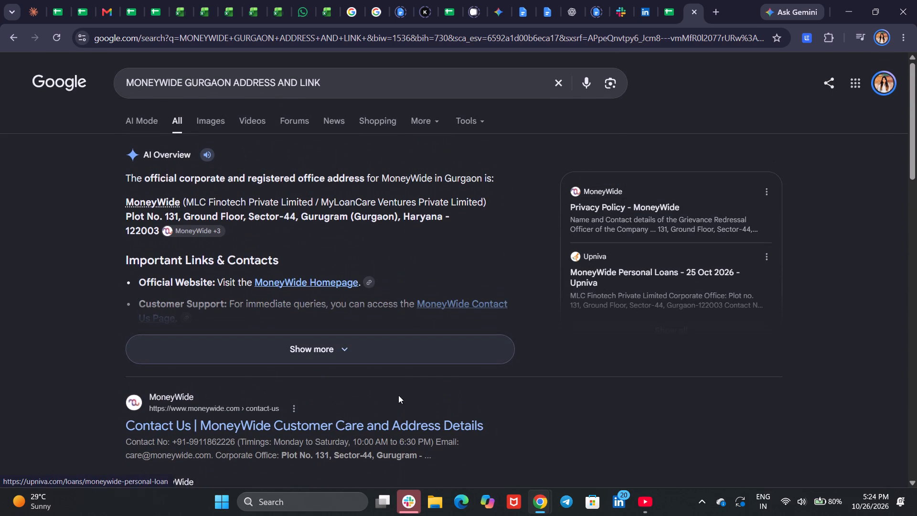
pyautogui.click(388, 361)
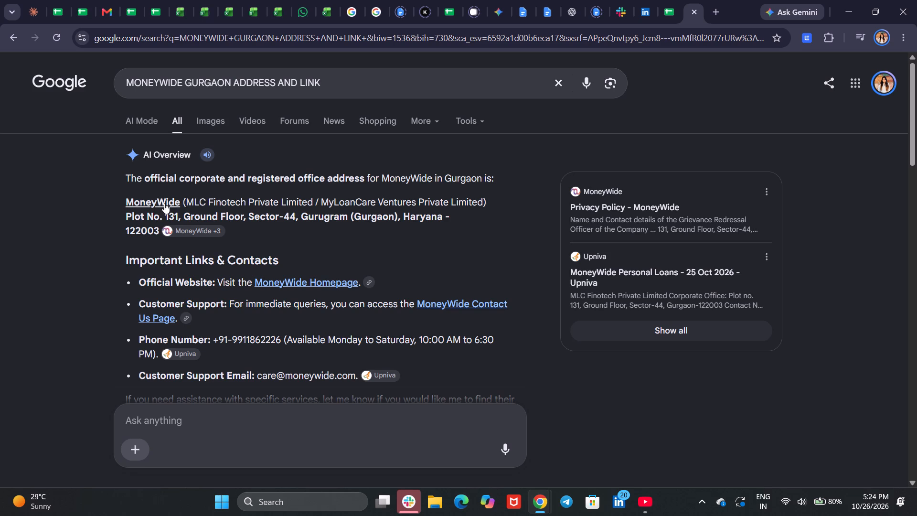
pyautogui.click(229, 219)
pyautogui.scroll(-3, 229, 219)
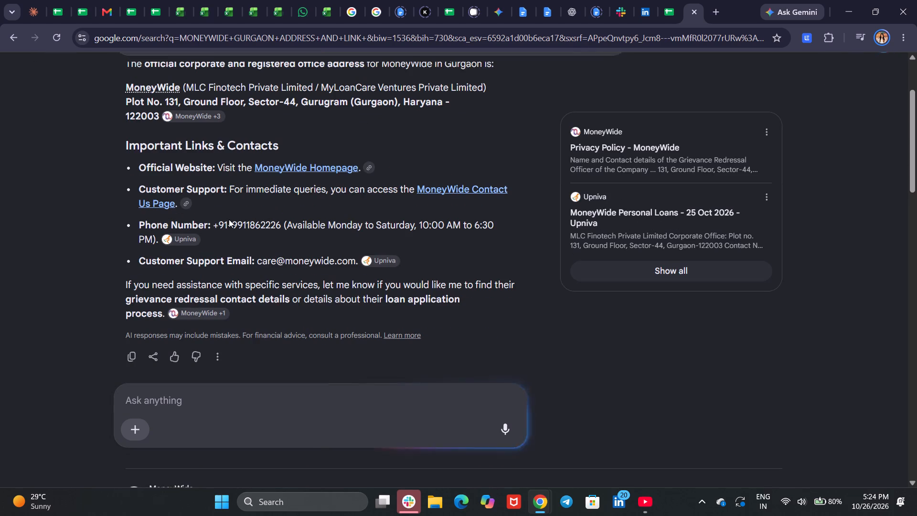
pyautogui.scroll(-11, 229, 219)
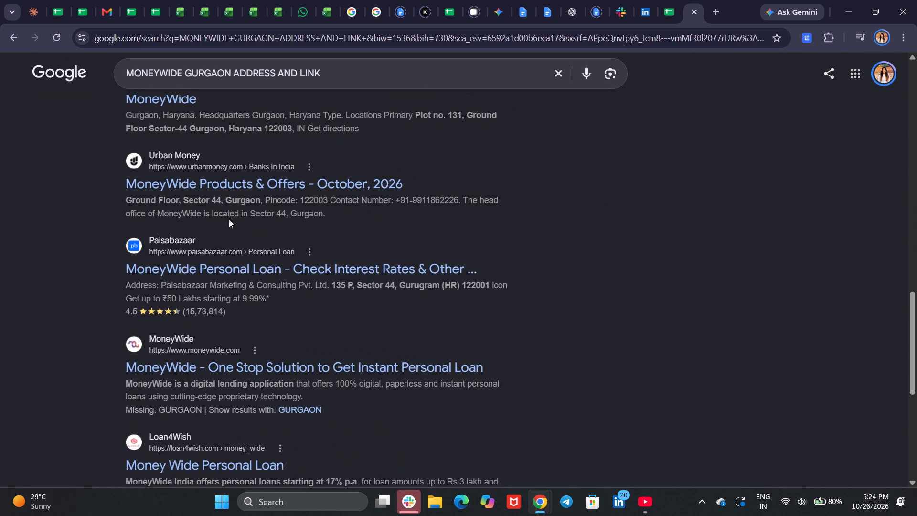
pyautogui.scroll(-2, 229, 219)
pyautogui.scroll(9, 229, 219)
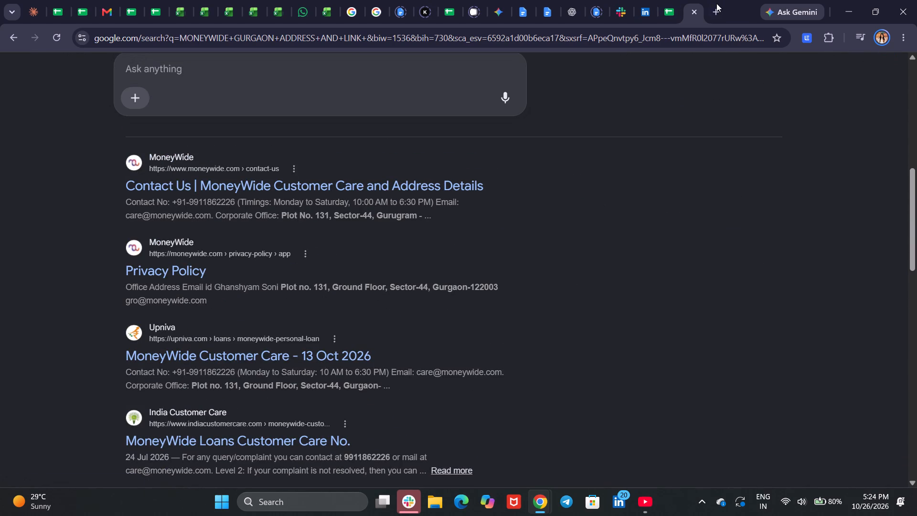
# Search Google for MONEYWIDE in a new tab, check the results for a business listing, and return to the start page.
pyautogui.click(715, 4)
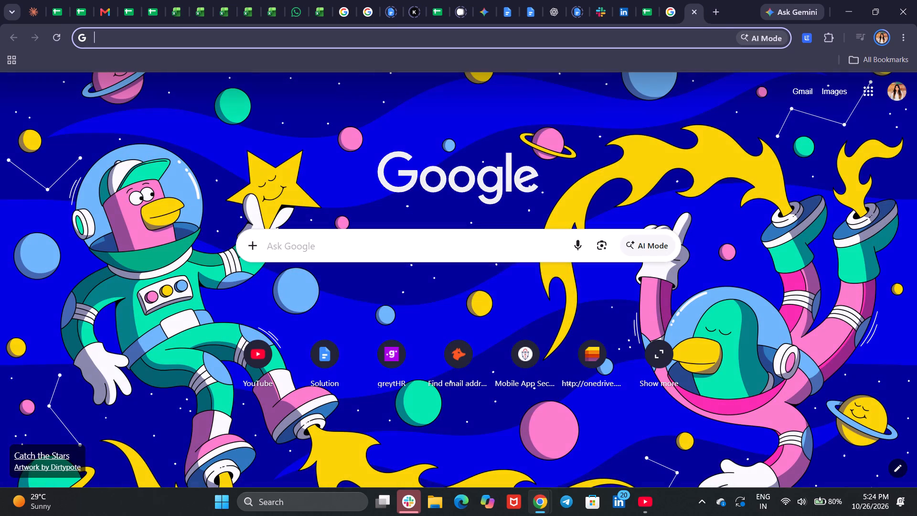
pyautogui.click(342, 228)
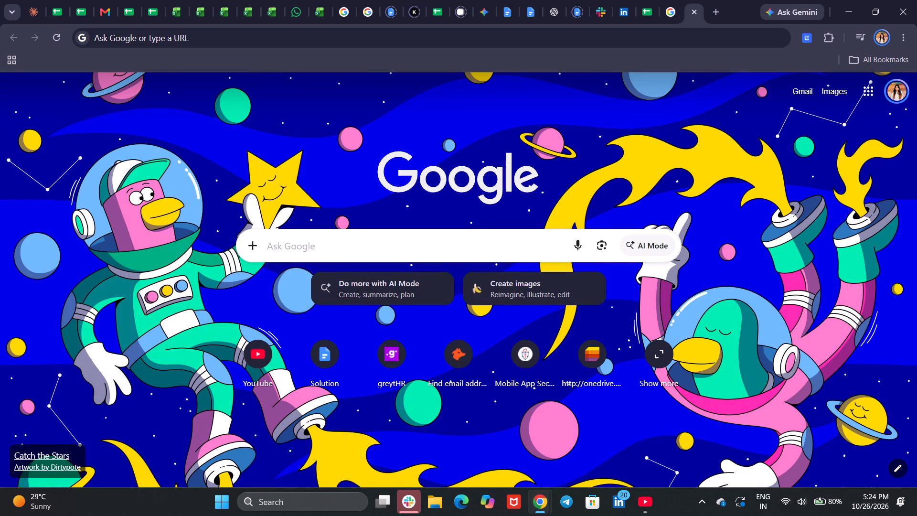
pyautogui.click(339, 243)
pyautogui.hotkey('ctrl', 'v')
pyautogui.press('Return')
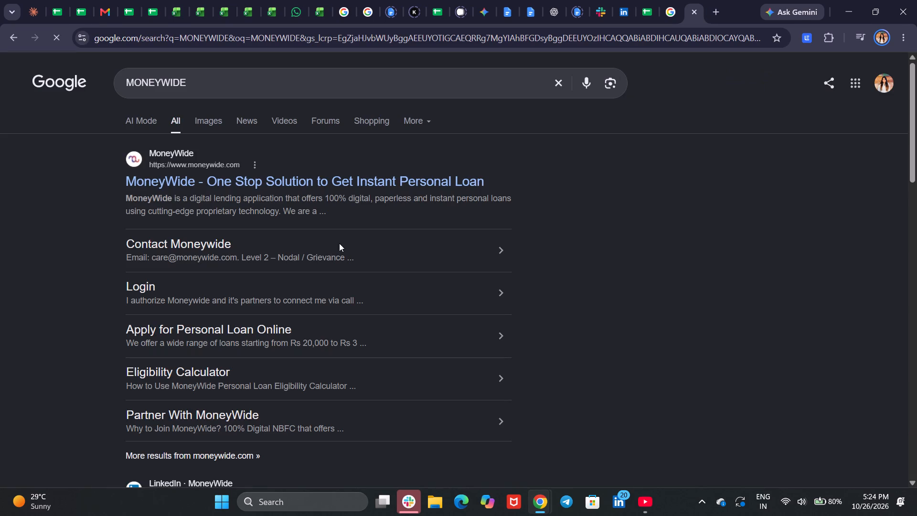
pyautogui.scroll(-4, 503, 235)
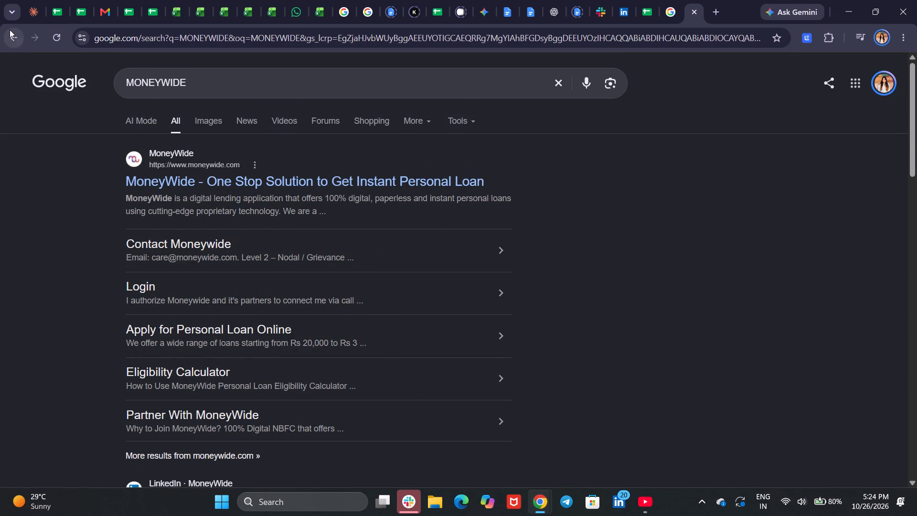
pyautogui.click(10, 30)
pyautogui.click(10, 30)
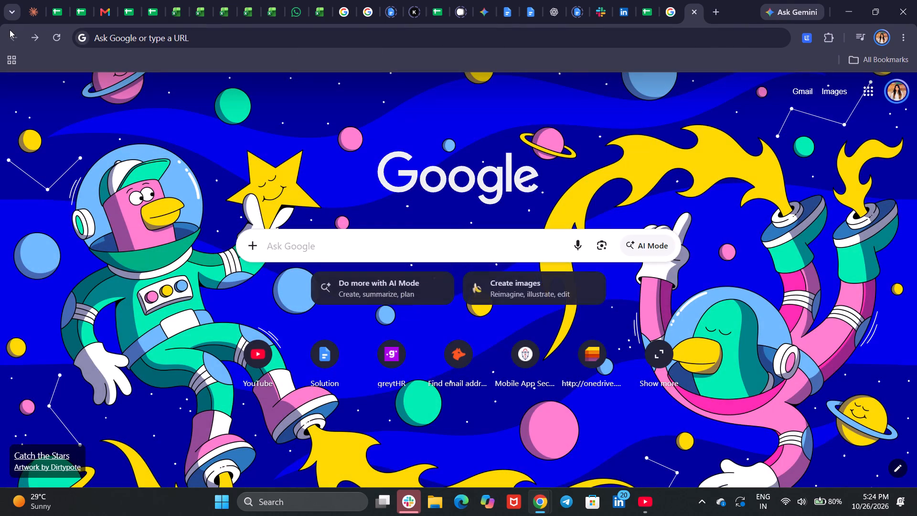
# Return to the previous search tab, go back to the BHARATPE results, search for MONEYWIDE again and check for a place listing.
pyautogui.click(668, 4)
pyautogui.scroll(5, 456, 322)
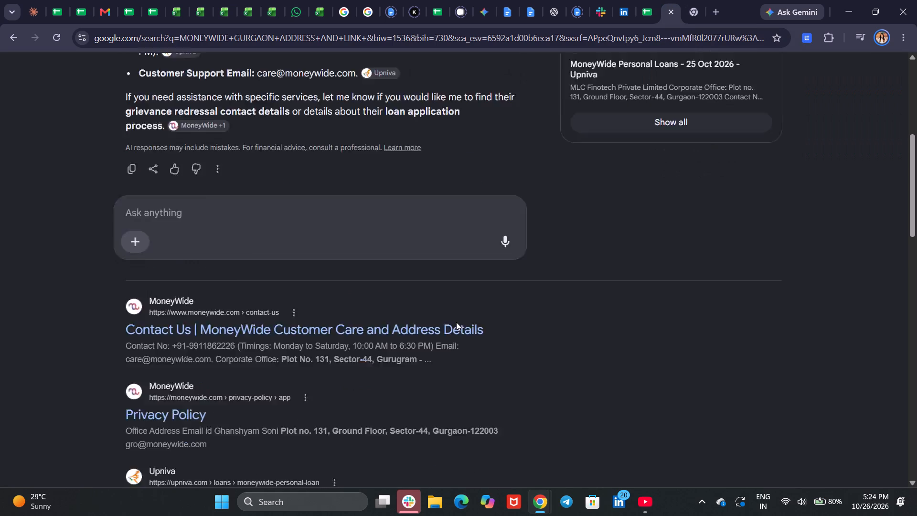
pyautogui.scroll(3, 456, 322)
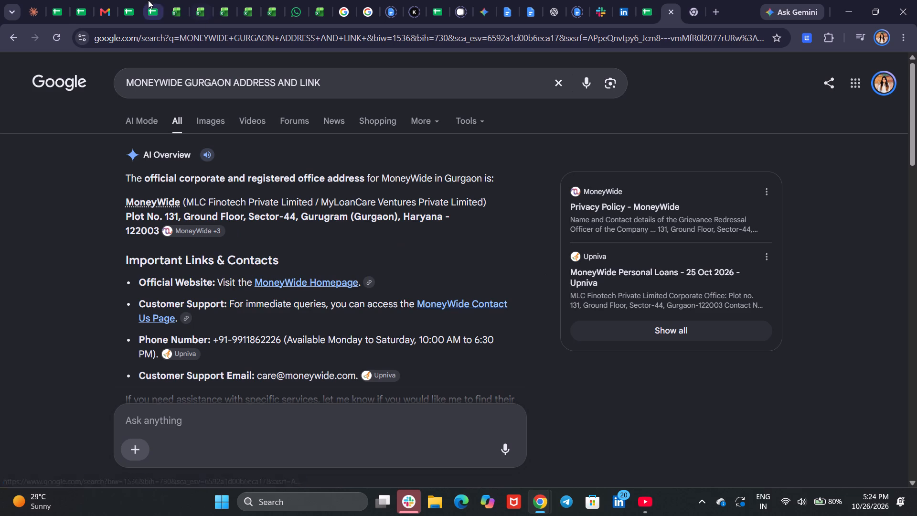
pyautogui.click(22, 40)
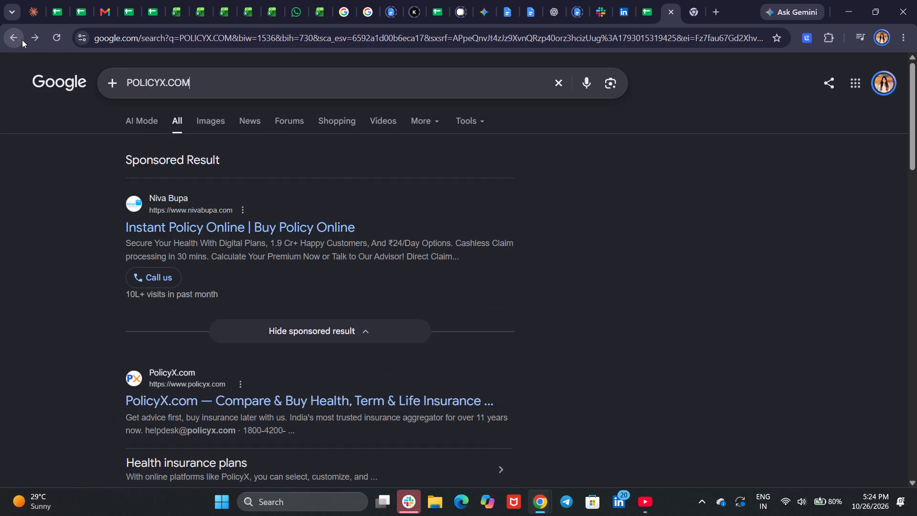
pyautogui.click(22, 40)
pyautogui.scroll(5, 469, 167)
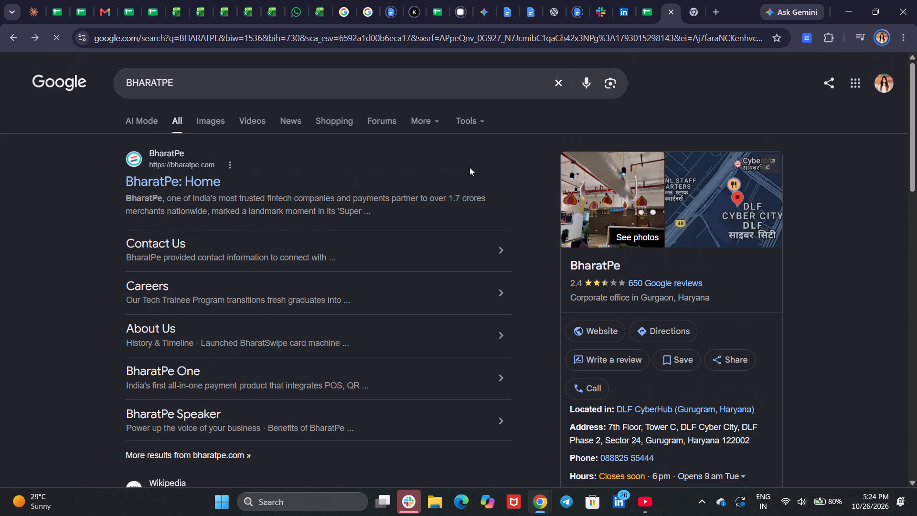
pyautogui.click(555, 84)
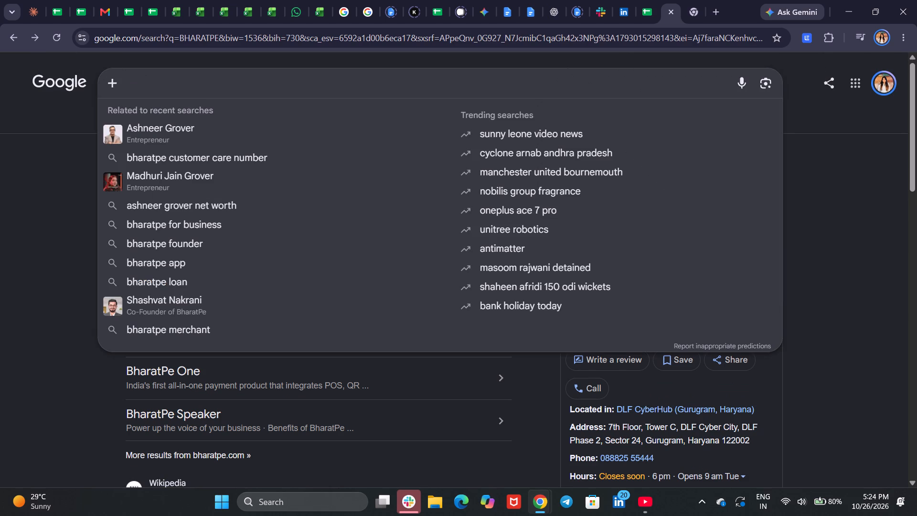
pyautogui.hotkey('ctrl', 'v')
pyautogui.press('Return')
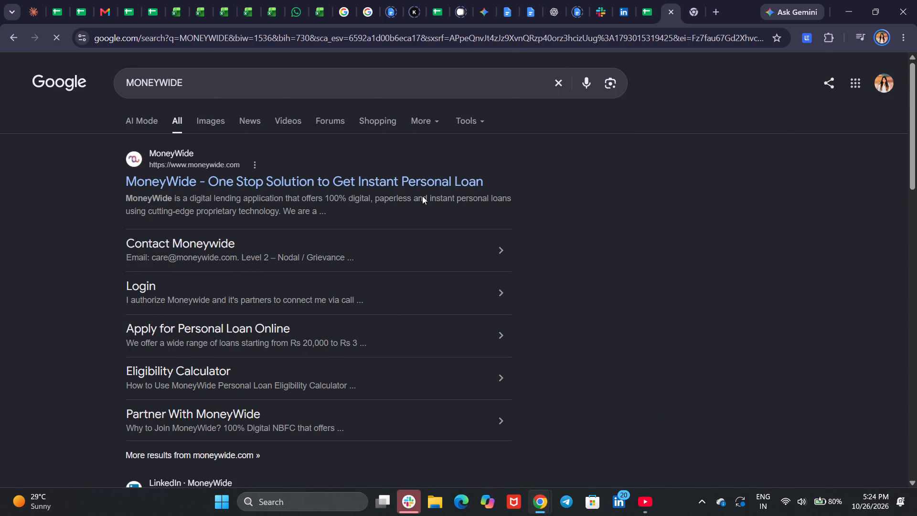
pyautogui.scroll(-5, 396, 232)
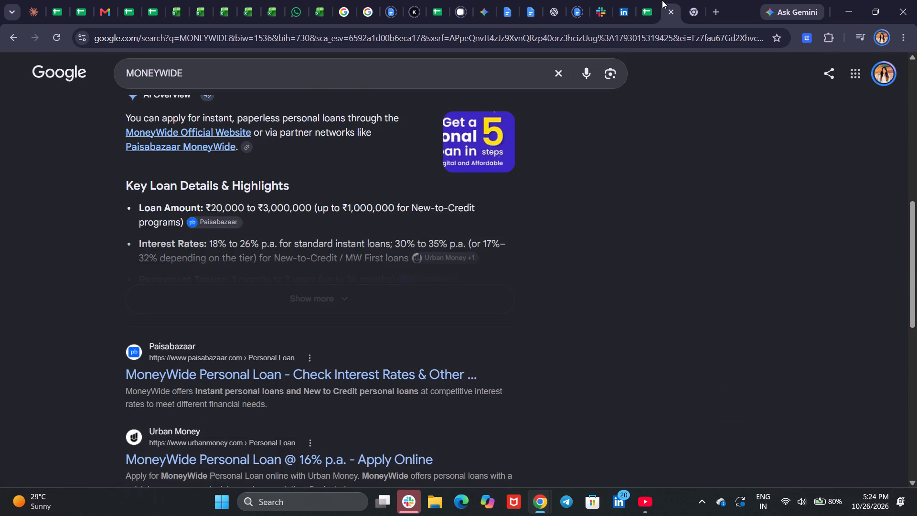
# Return to the Gurgaon Gurugram sheet and look over the MAP LOCATION column from MONEYWIDE's row up to the header.
pyautogui.click(317, 9)
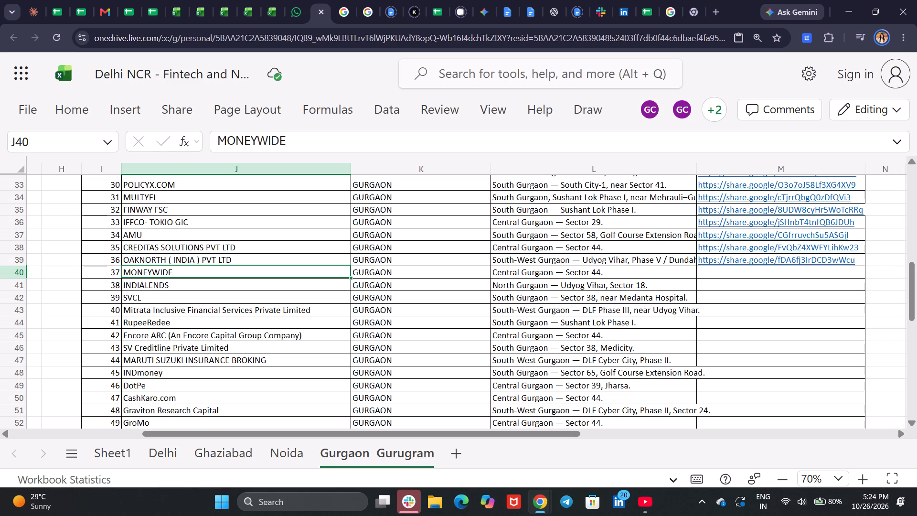
pyautogui.doubleClick(718, 275)
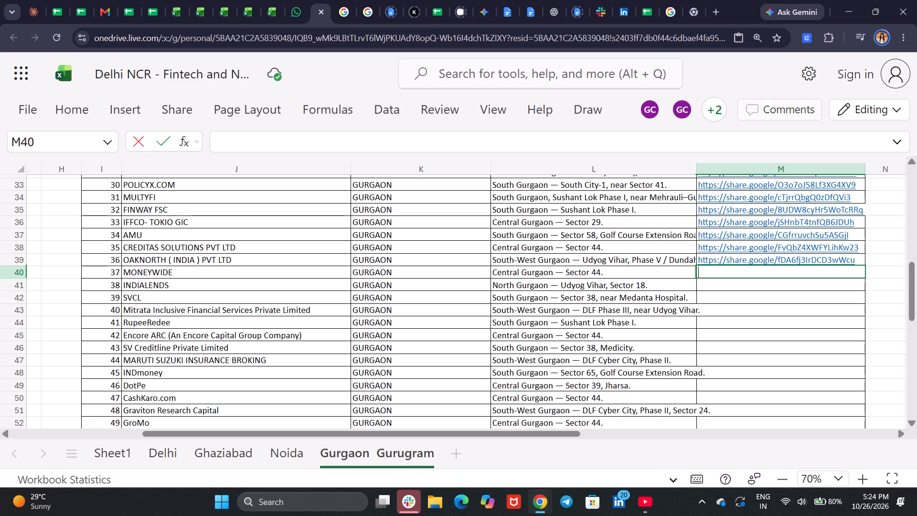
pyautogui.scroll(4, 718, 275)
pyautogui.click(705, 372)
pyautogui.scroll(2, 705, 372)
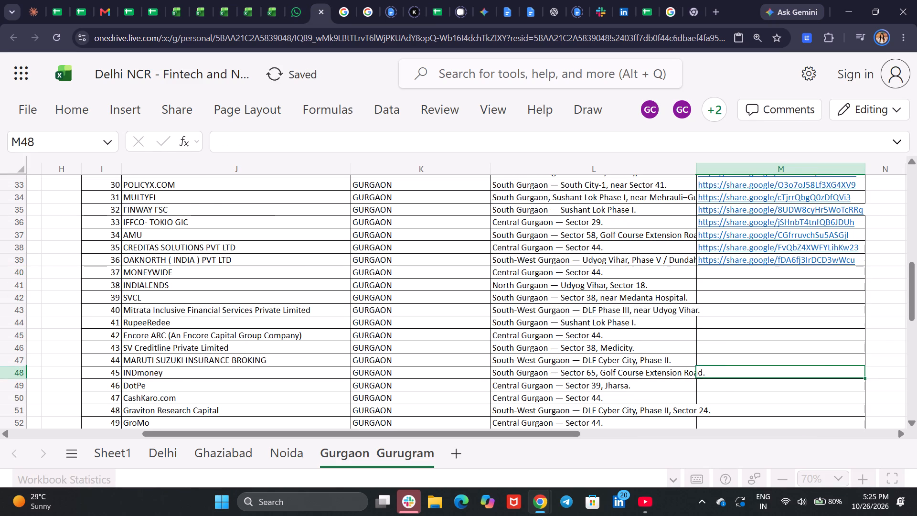
pyautogui.scroll(7, 705, 372)
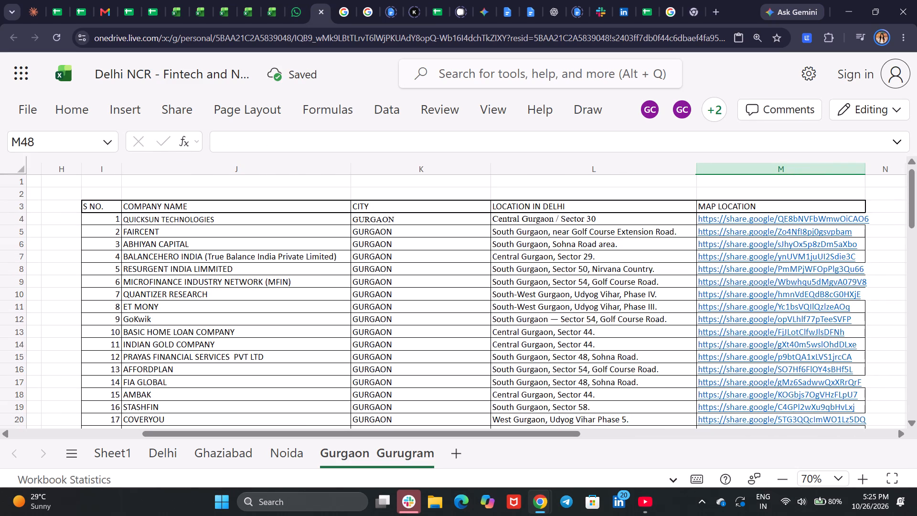
pyautogui.hscroll(-2, 705, 372)
pyautogui.hscroll(2, 705, 372)
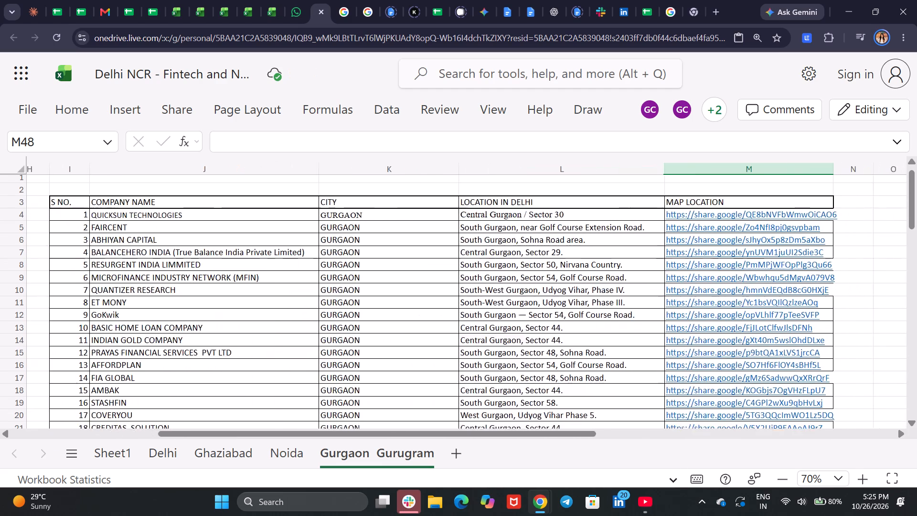
pyautogui.hscroll(1, 705, 372)
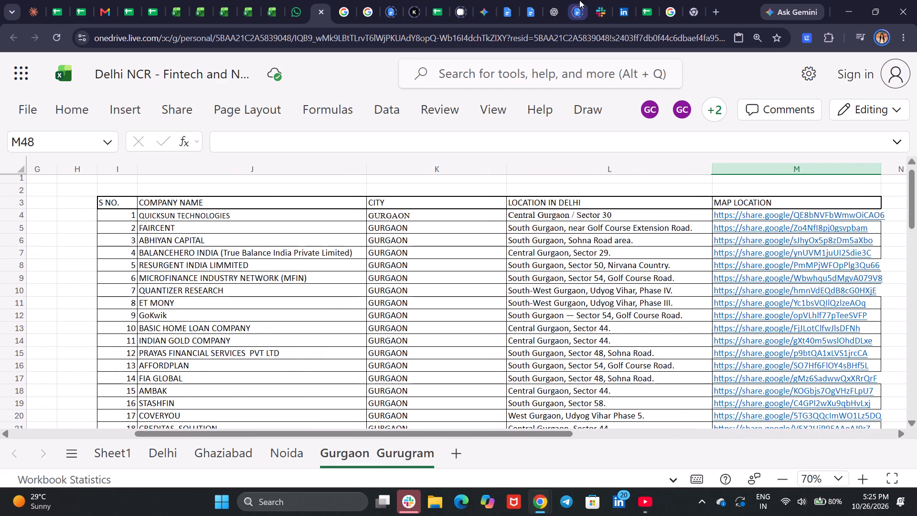
# Go back to the MONEYWIDE search results, search Google for "moneywide map location" and view the query in Google Maps.
pyautogui.click(670, 11)
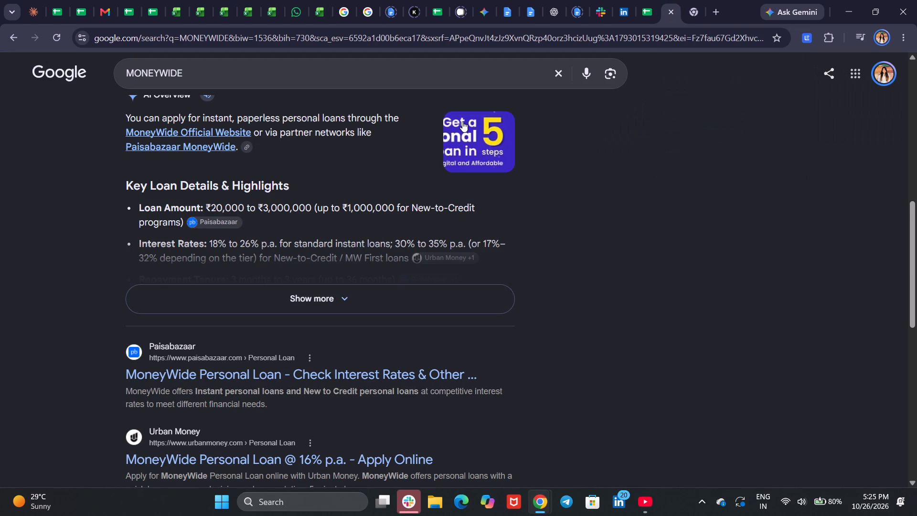
pyautogui.scroll(-8, 462, 121)
pyautogui.scroll(7, 462, 121)
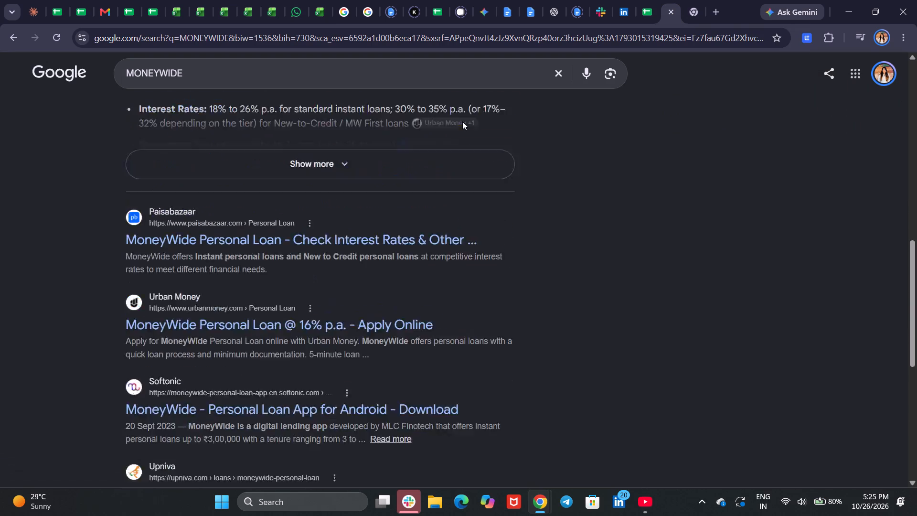
pyautogui.scroll(3, 462, 121)
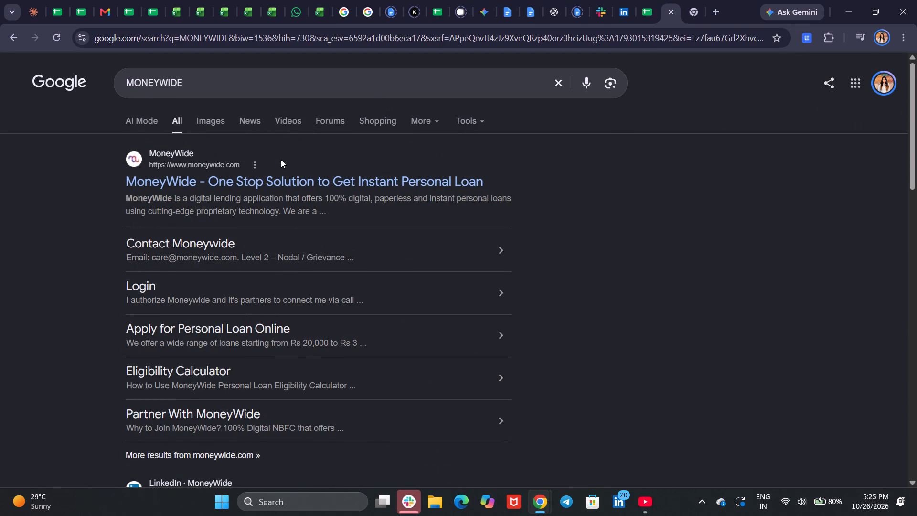
pyautogui.click(239, 89)
pyautogui.press('space')
pyautogui.write('MA')
pyautogui.write('P')
pyautogui.press('space')
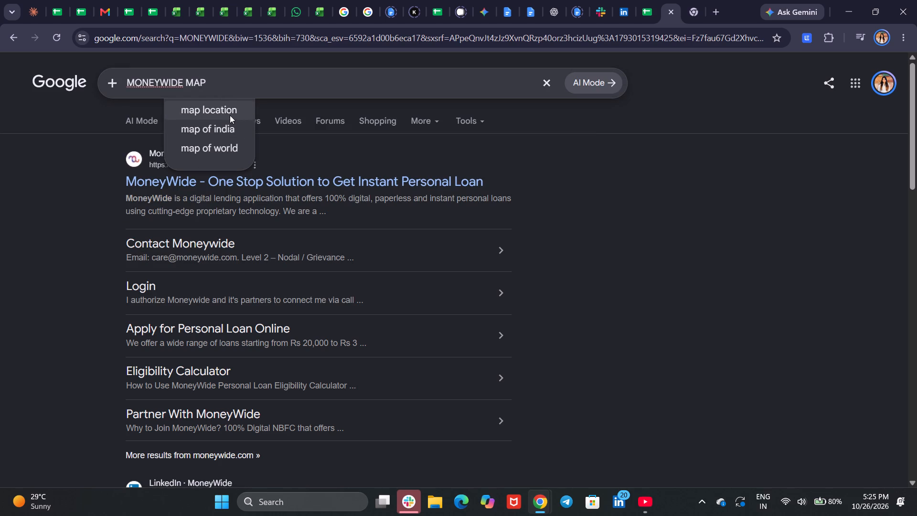
pyautogui.click(230, 115)
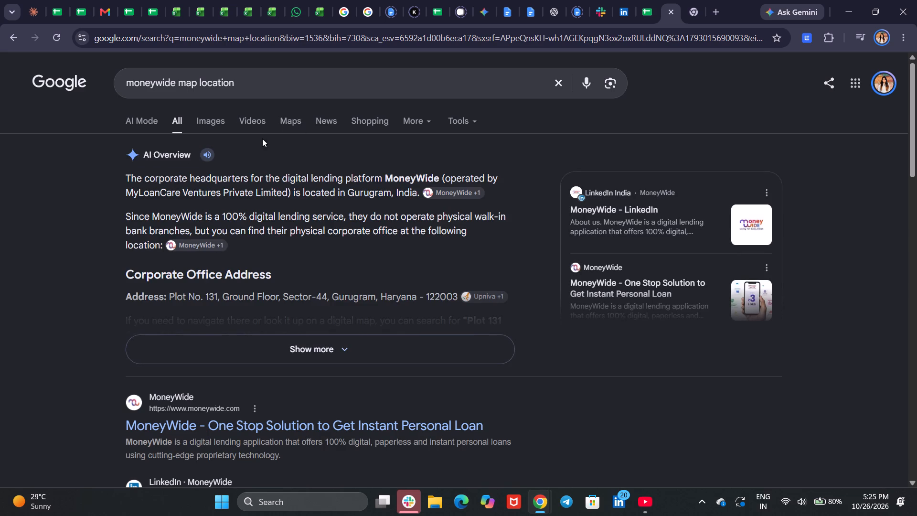
pyautogui.click(288, 123)
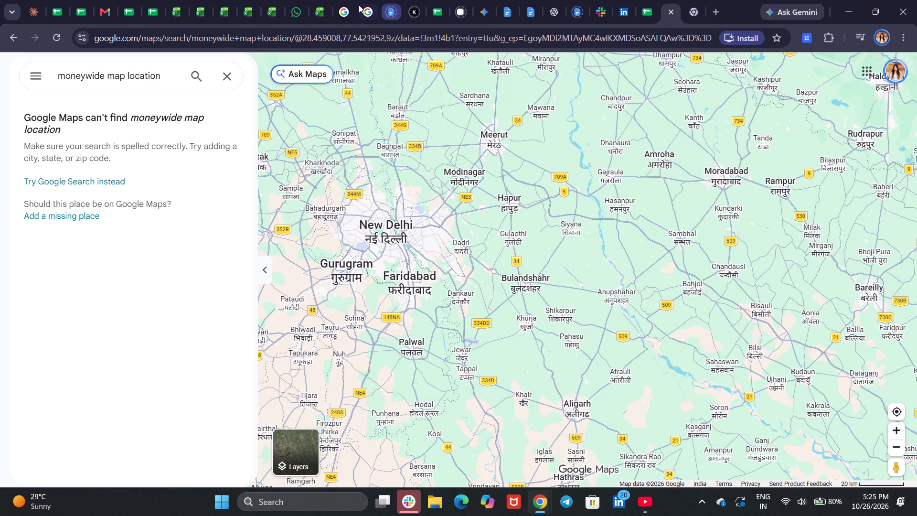
# Find all occurrences of MONEYWIDE in Sheet1 of the Delhi NCR workbook, and close the search dialog.
pyautogui.click(316, 11)
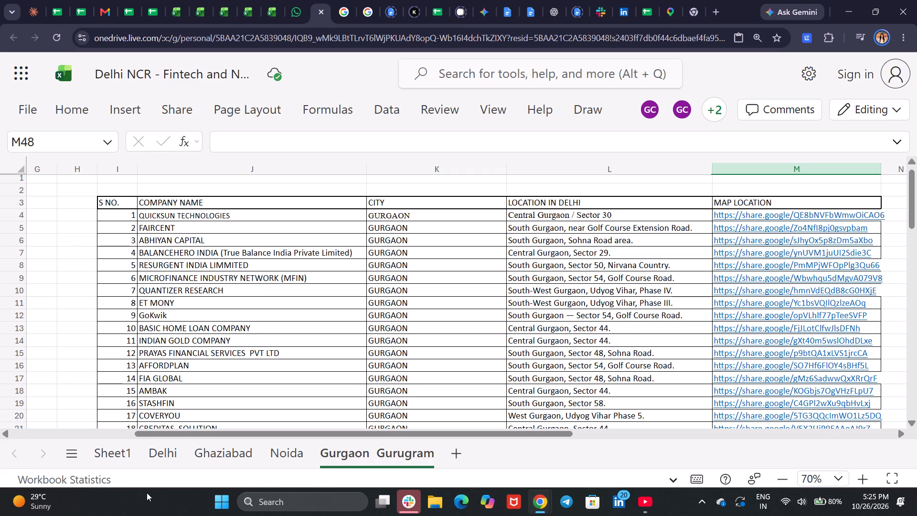
pyautogui.click(131, 453)
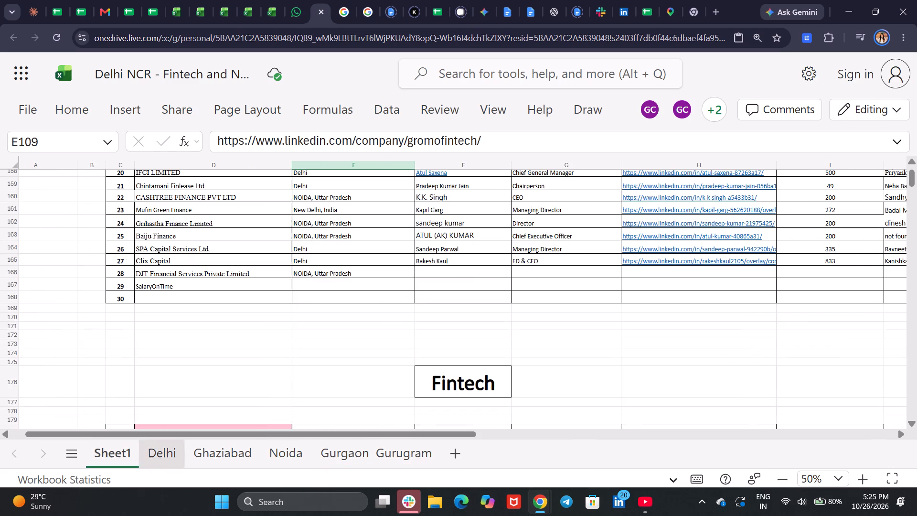
pyautogui.scroll(4, 264, 363)
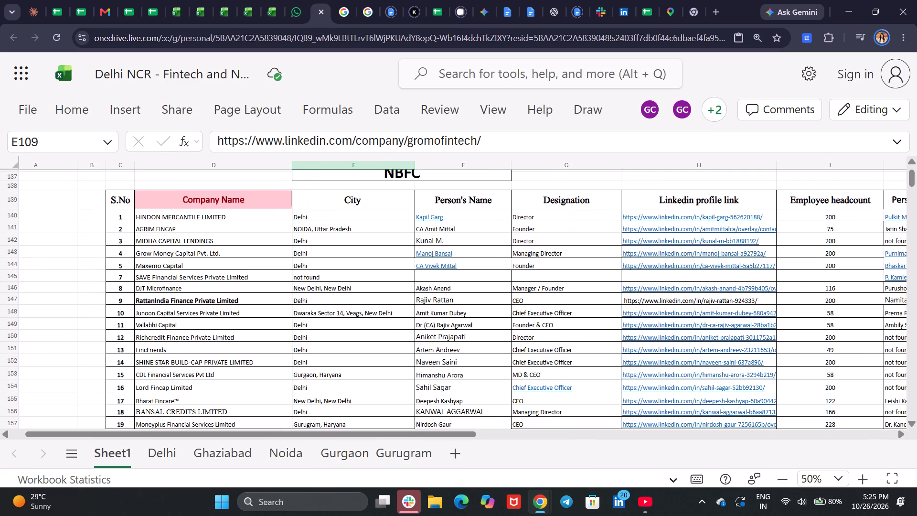
pyautogui.hotkey('ctrl', 'f')
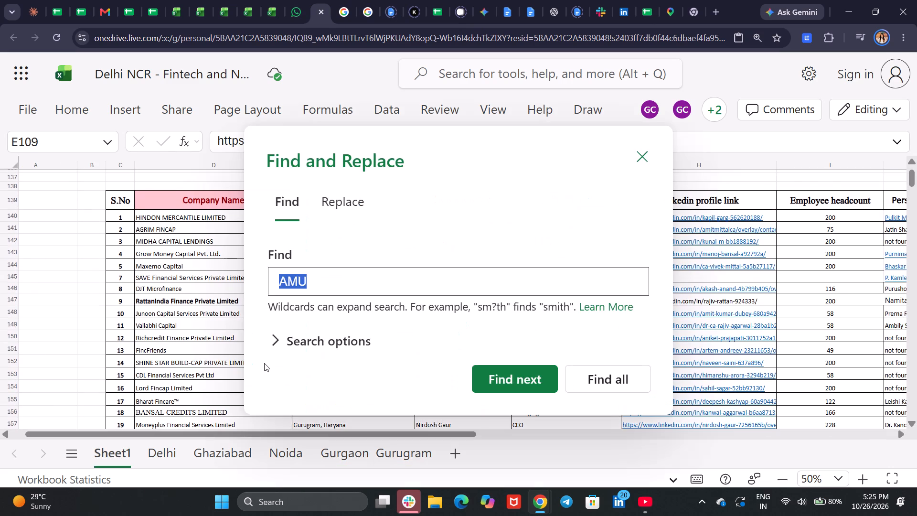
pyautogui.press('BackSpace')
pyautogui.write('MONEY')
pyautogui.write('WIDE')
pyautogui.press('Return')
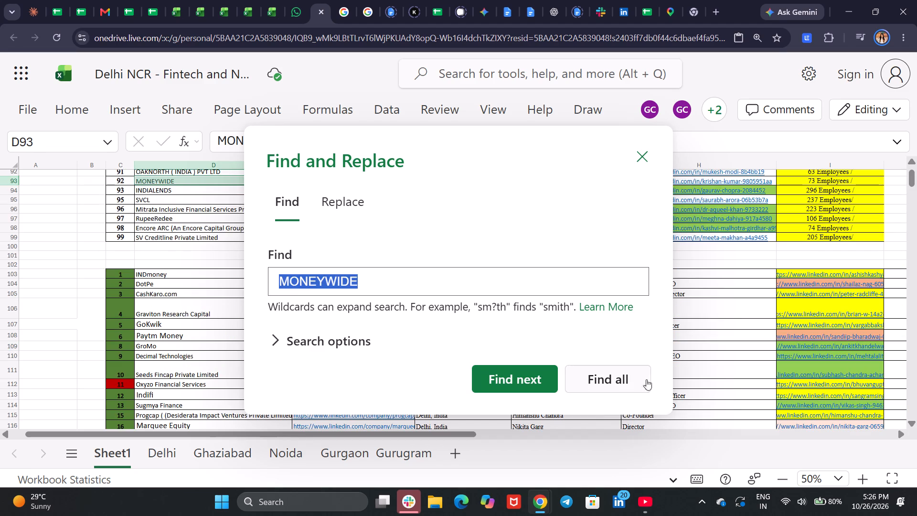
pyautogui.click(624, 377)
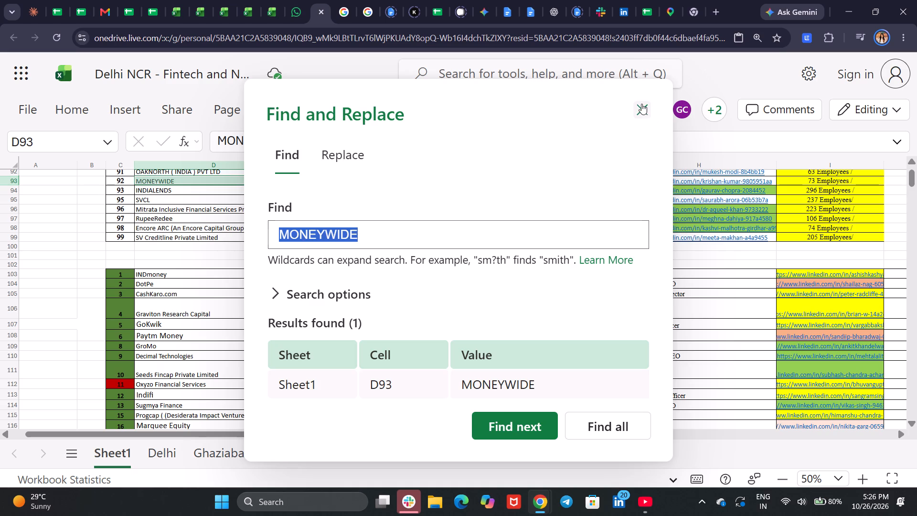
pyautogui.click(641, 104)
# Check the contact details in MONEYWIDE's row of Sheet1 and open the LinkedIn profile link listed there.
pyautogui.click(281, 181)
pyautogui.scroll(1, 281, 181)
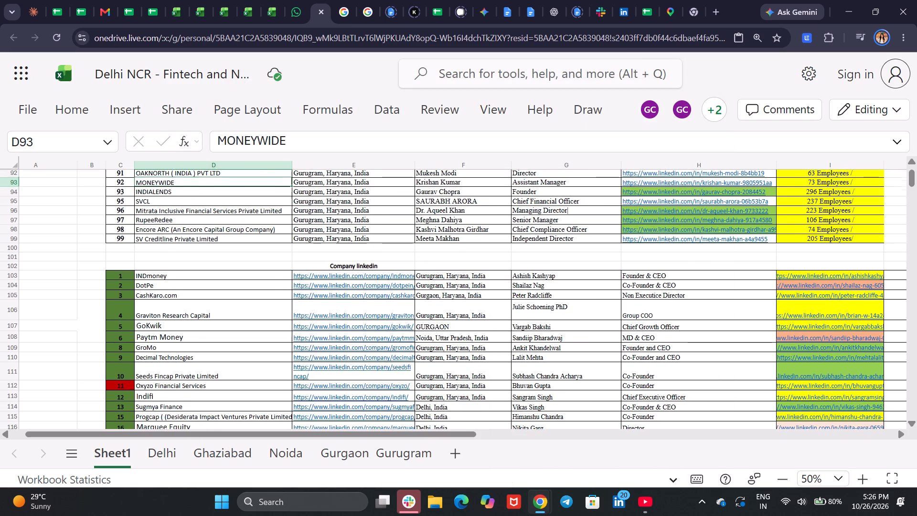
pyautogui.scroll(1, 281, 181)
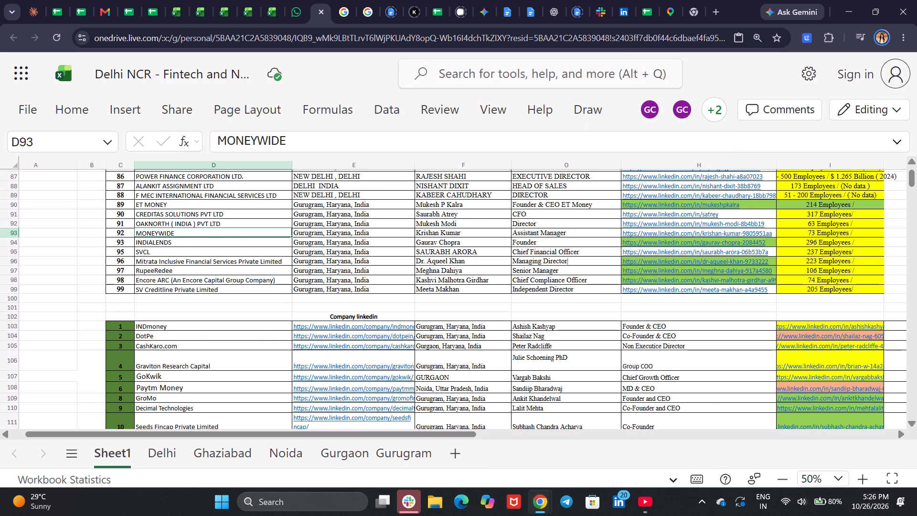
pyautogui.click(576, 232)
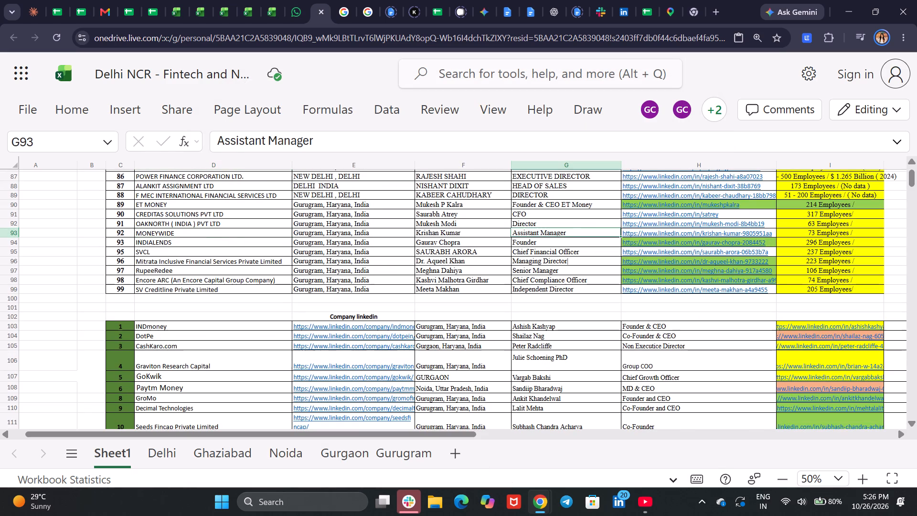
pyautogui.click(681, 234)
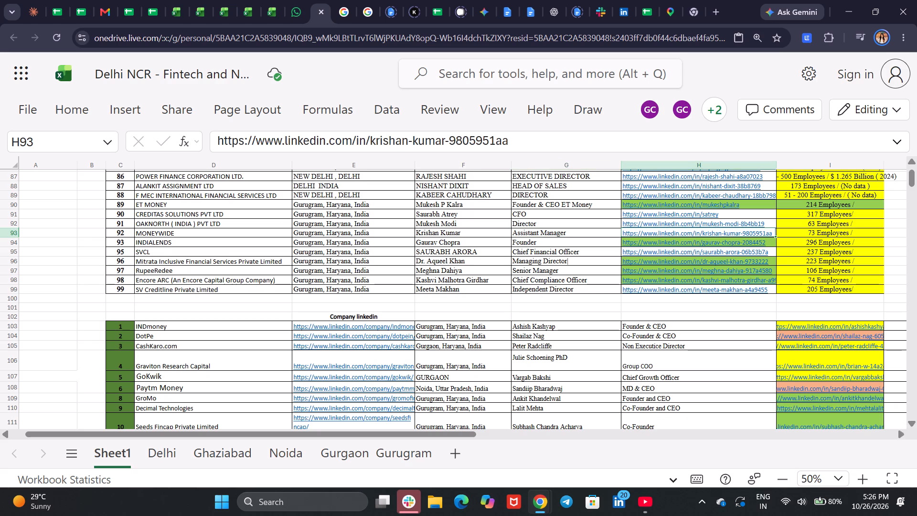
pyautogui.click(681, 234)
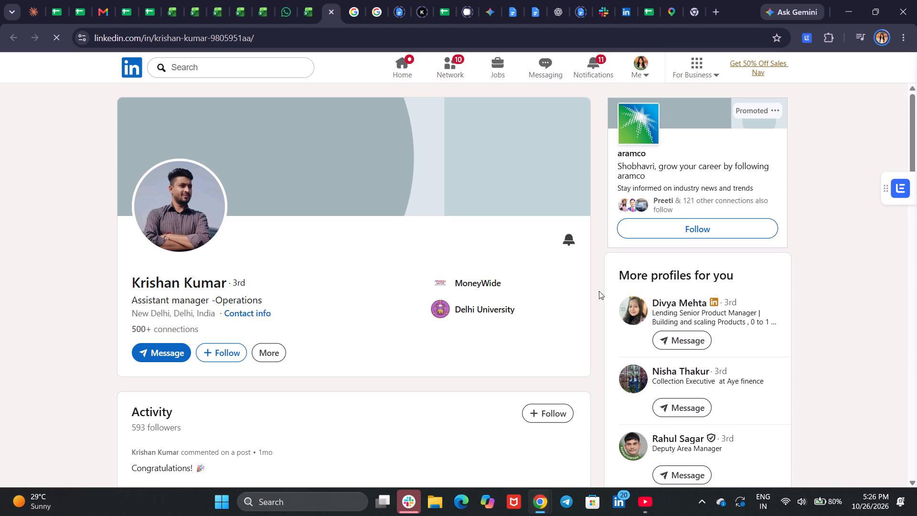
pyautogui.click(480, 286)
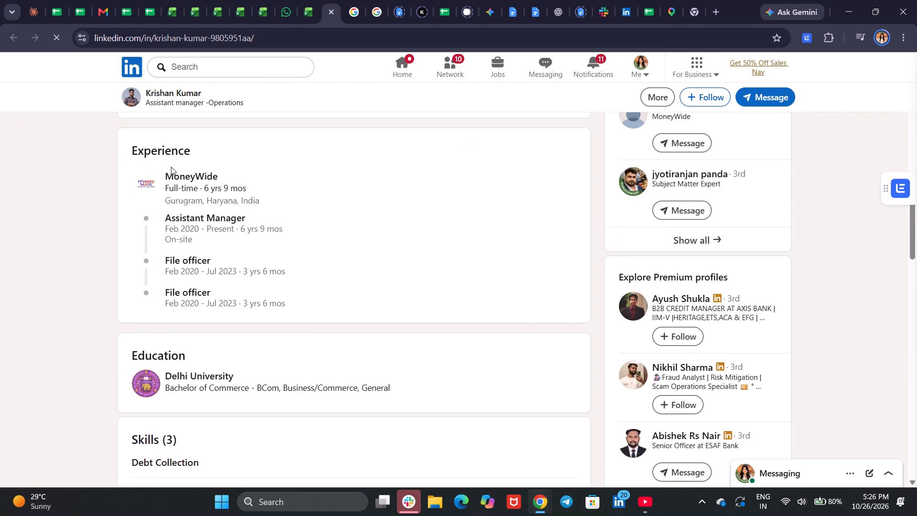
pyautogui.click(181, 175)
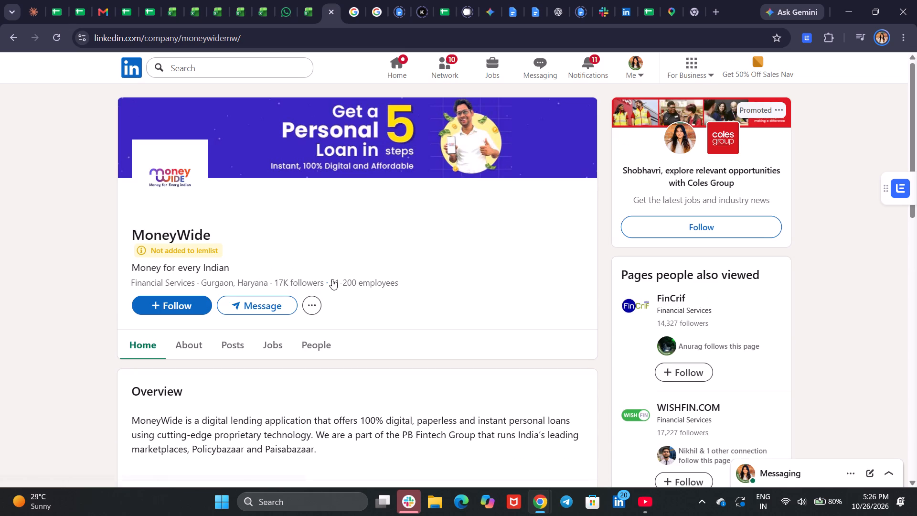
pyautogui.click(191, 350)
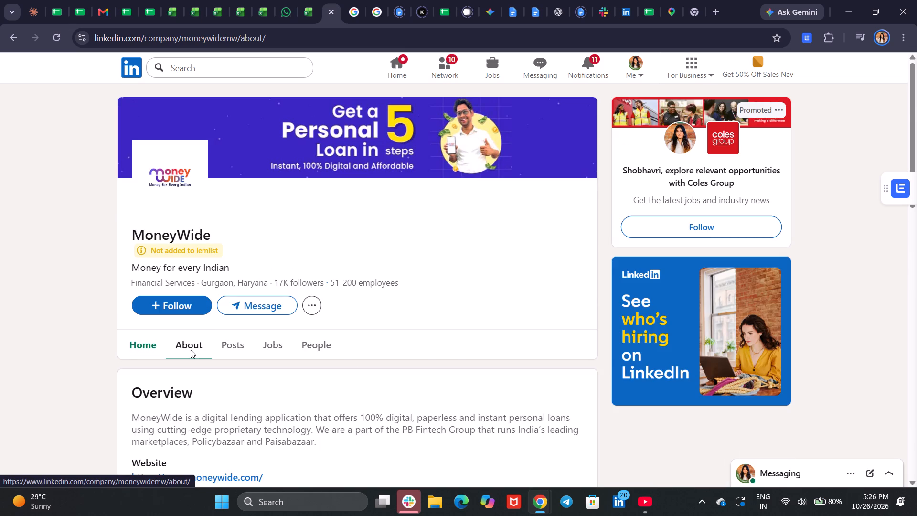
pyautogui.scroll(-2, 191, 350)
pyautogui.moveTo(281, 330); pyautogui.dragTo(232, 331)
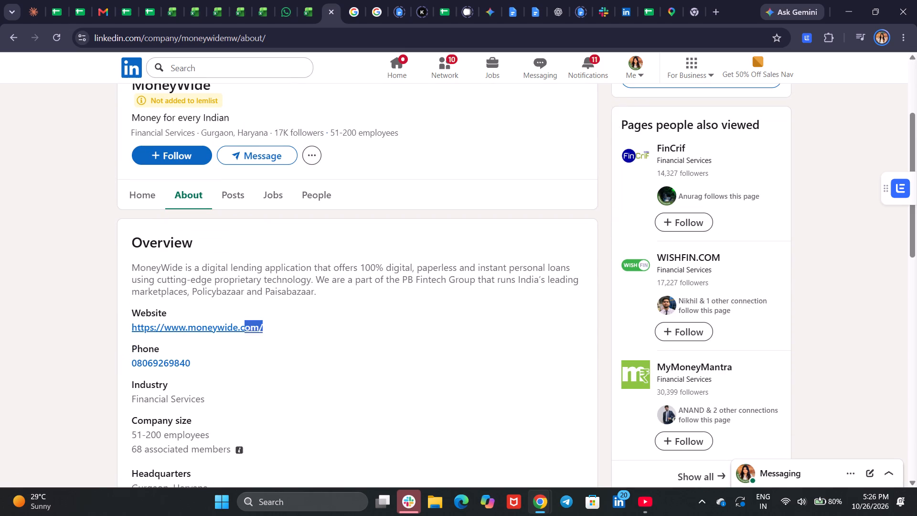
pyautogui.moveTo(232, 331); pyautogui.dragTo(126, 326)
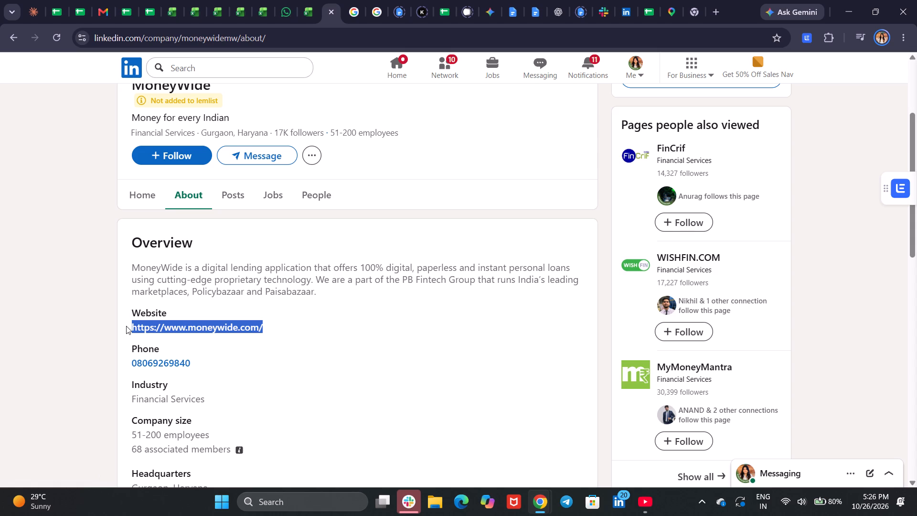
pyautogui.hotkey('ctrl', 'c')
pyautogui.click(308, 16)
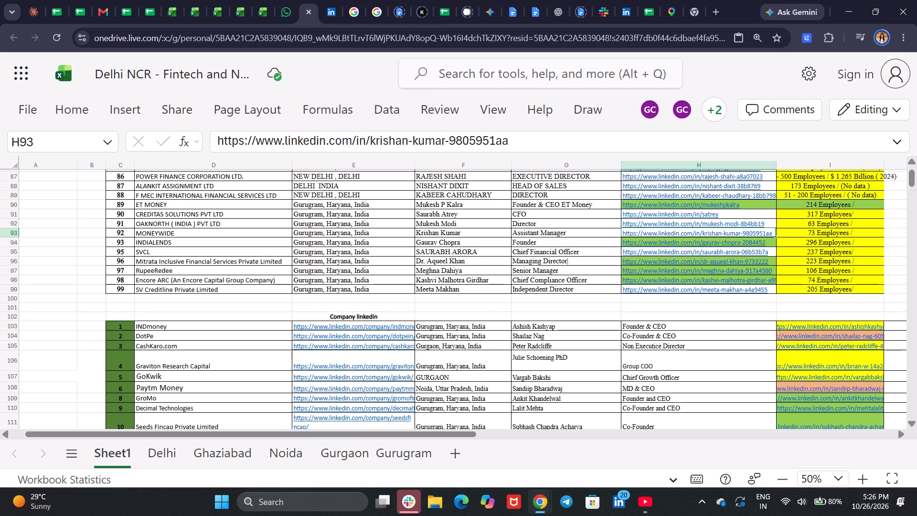
pyautogui.click(693, 12)
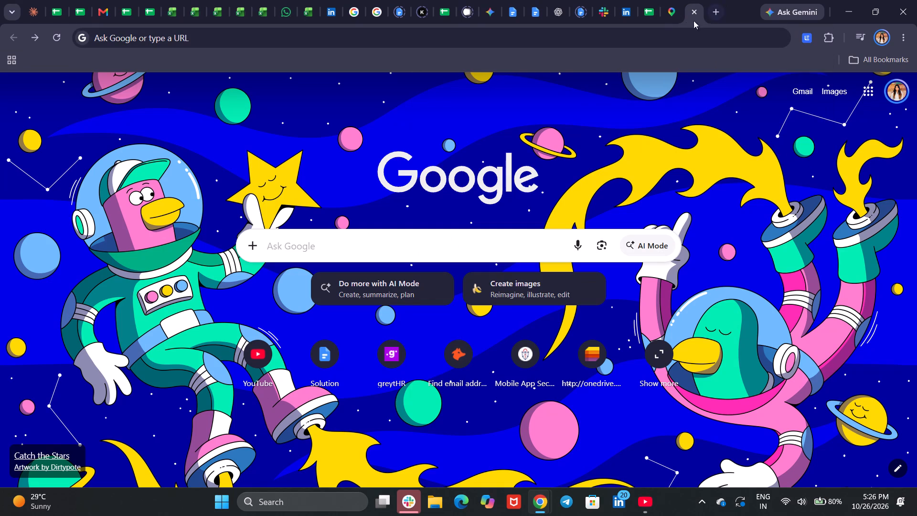
pyautogui.click(678, 12)
pyautogui.click(17, 40)
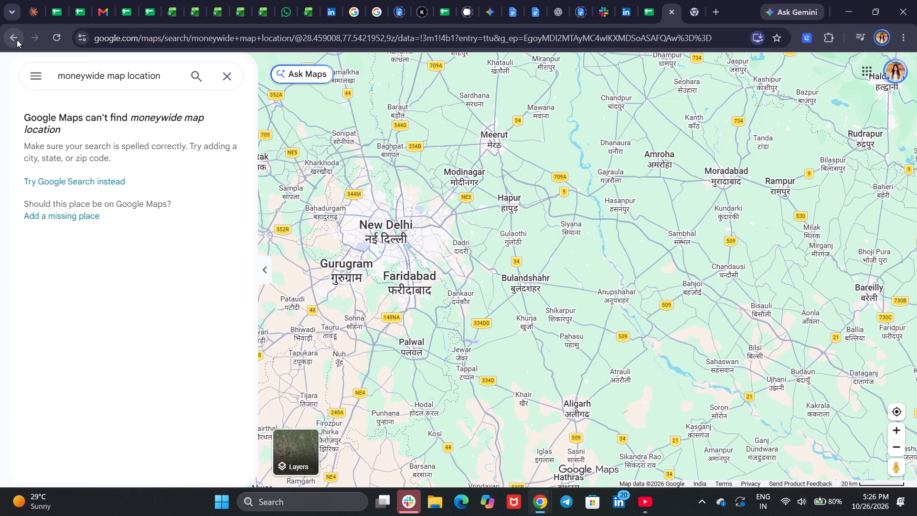
pyautogui.click(17, 40)
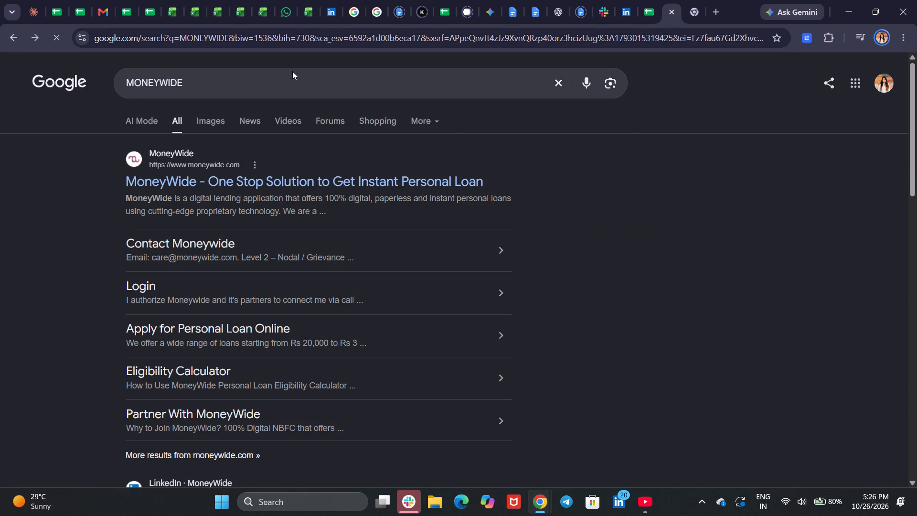
pyautogui.moveTo(295, 83); pyautogui.dragTo(95, 84)
pyautogui.click(95, 84)
pyautogui.hotkey('ctrl', 'v')
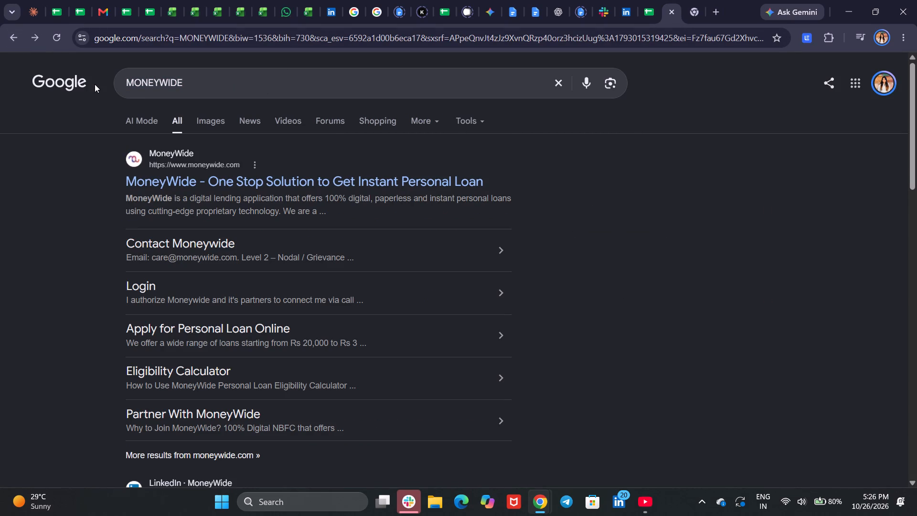
pyautogui.moveTo(199, 82); pyautogui.dragTo(94, 79)
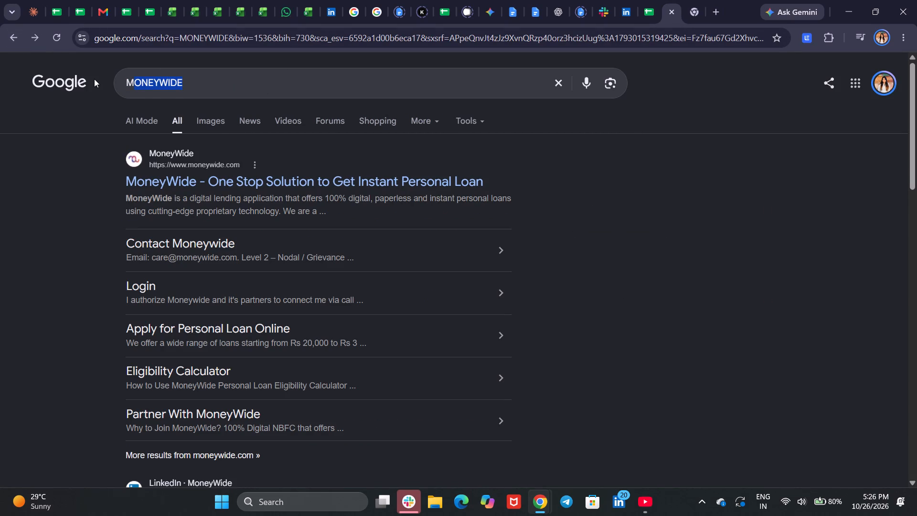
pyautogui.hotkey('ctrl', 'v')
pyautogui.press('space')
pyautogui.write('LOCA')
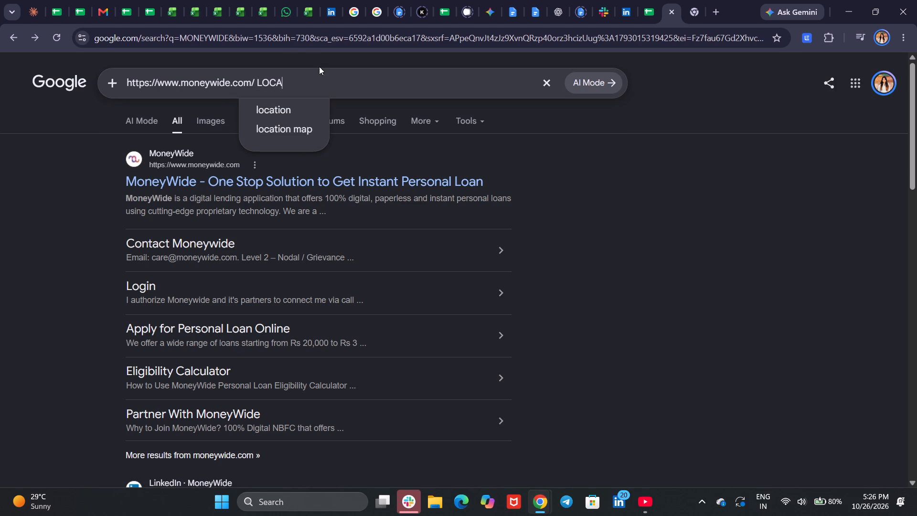
pyautogui.click(290, 117)
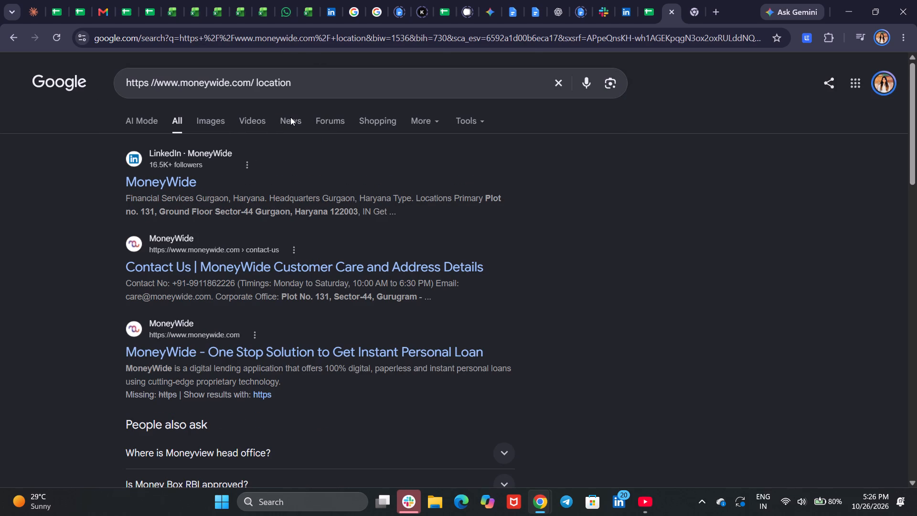
# Examine the search results for a MoneyWide office location or map listing.
pyautogui.scroll(-5, 583, 193)
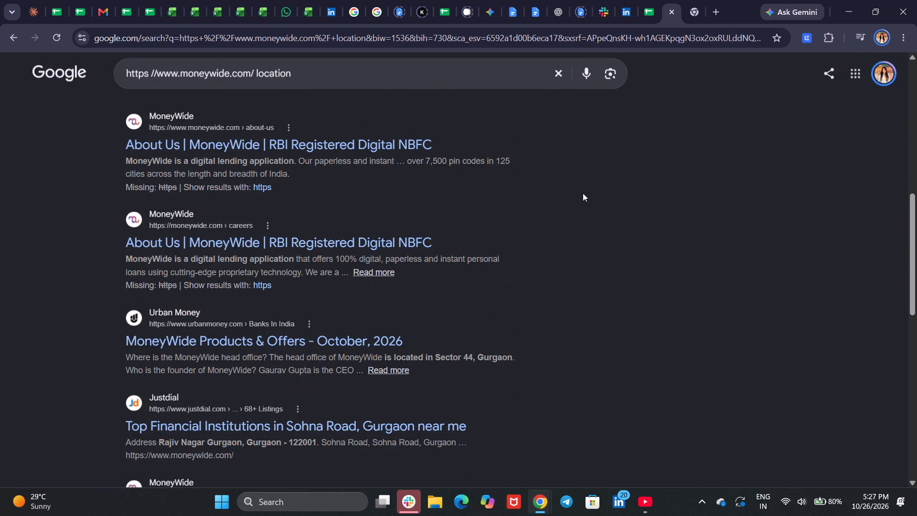
pyautogui.scroll(-5, 583, 193)
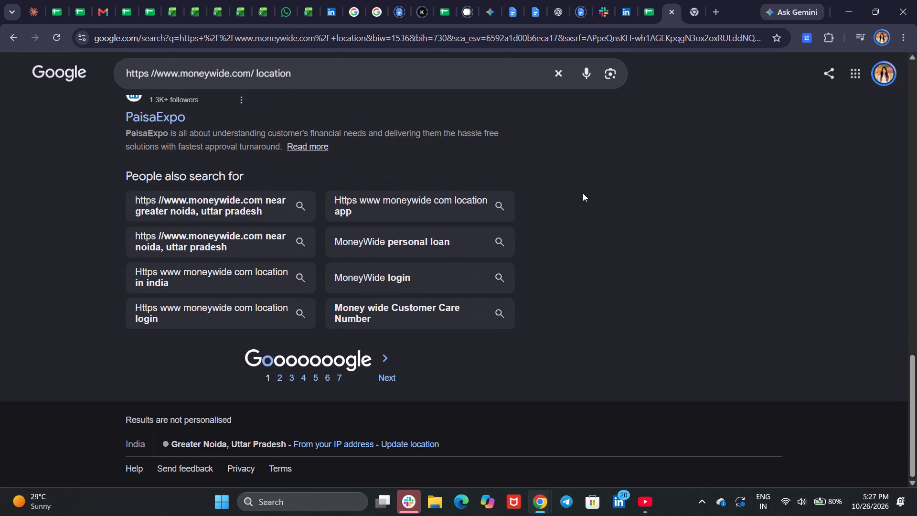
pyautogui.scroll(1, 583, 193)
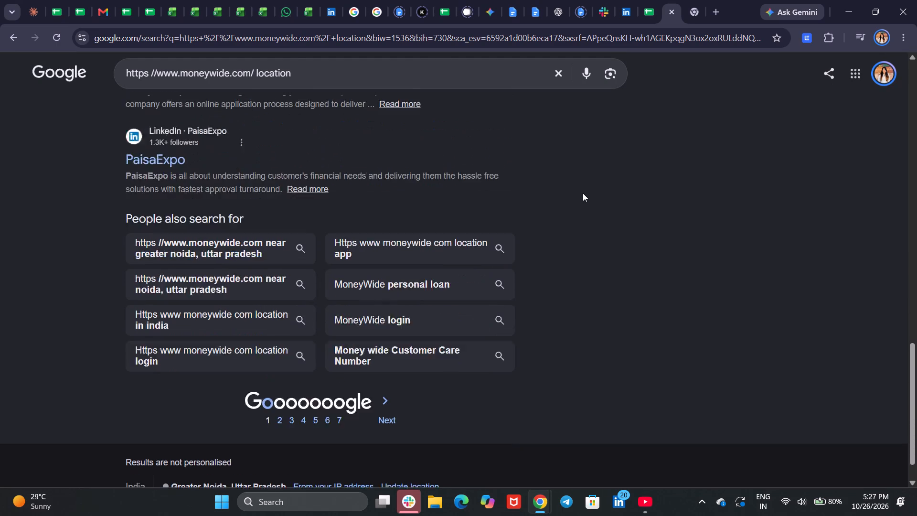
pyautogui.scroll(5, 583, 193)
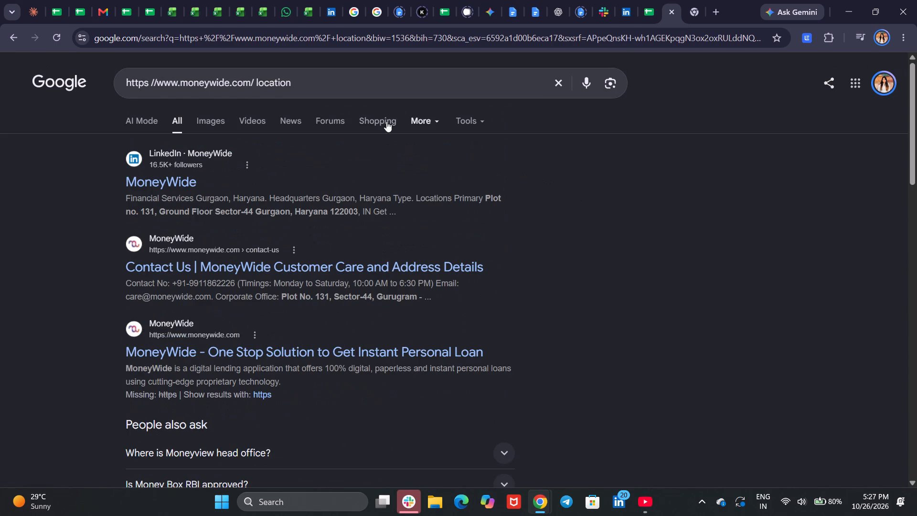
pyautogui.hscroll(-1, 330, 128)
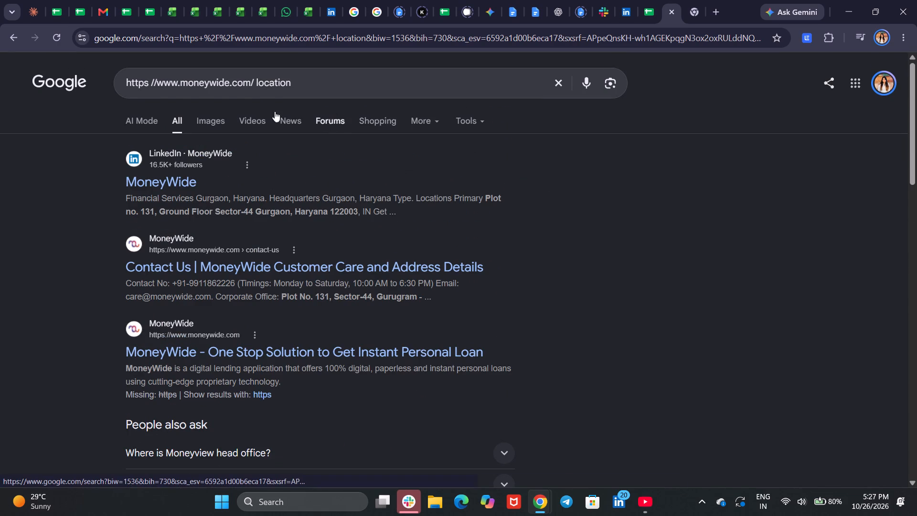
pyautogui.click(311, 85)
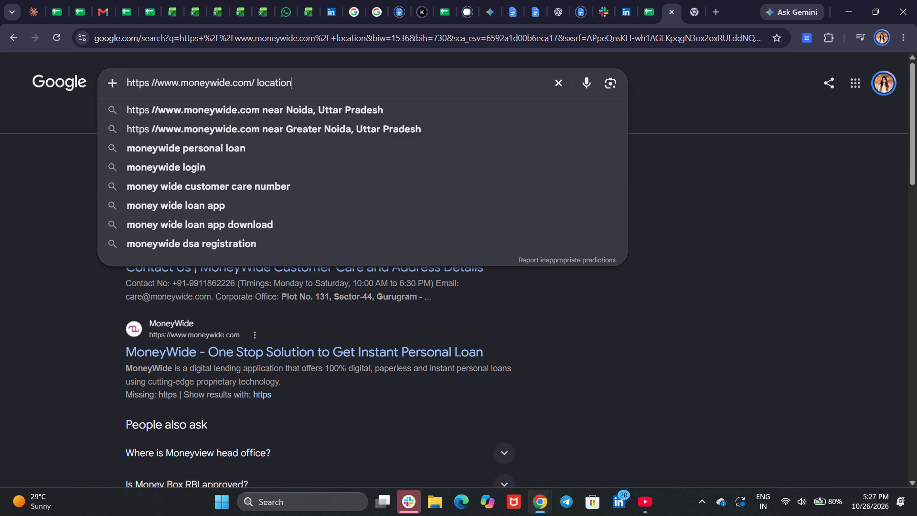
pyautogui.press('space')
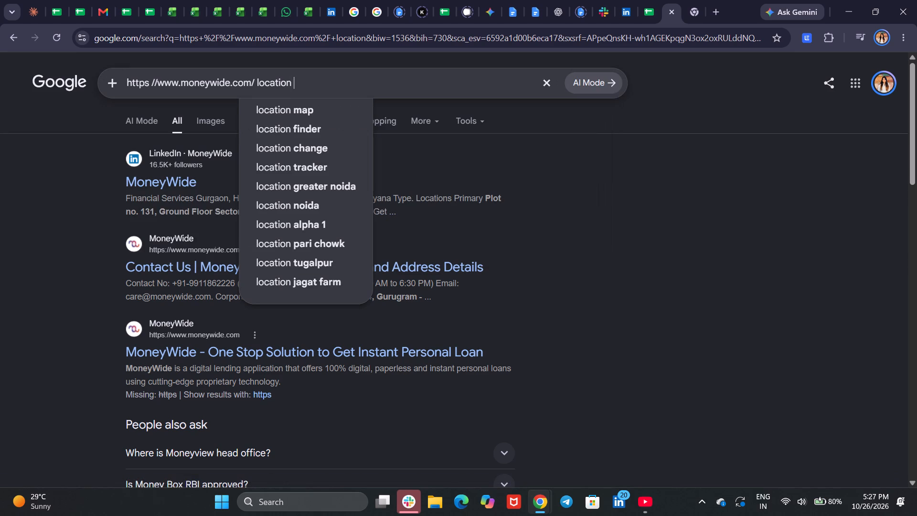
pyautogui.click(269, 113)
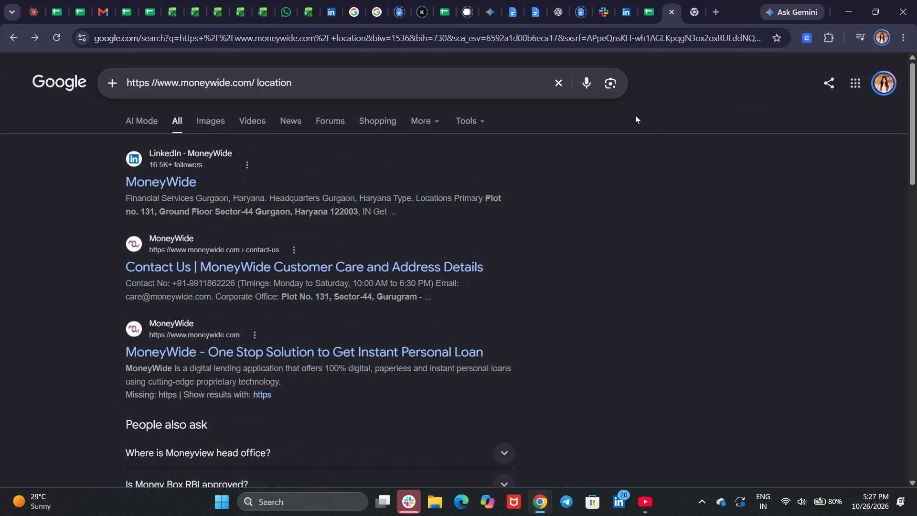
pyautogui.click(561, 81)
pyautogui.tripleClick(15, 36)
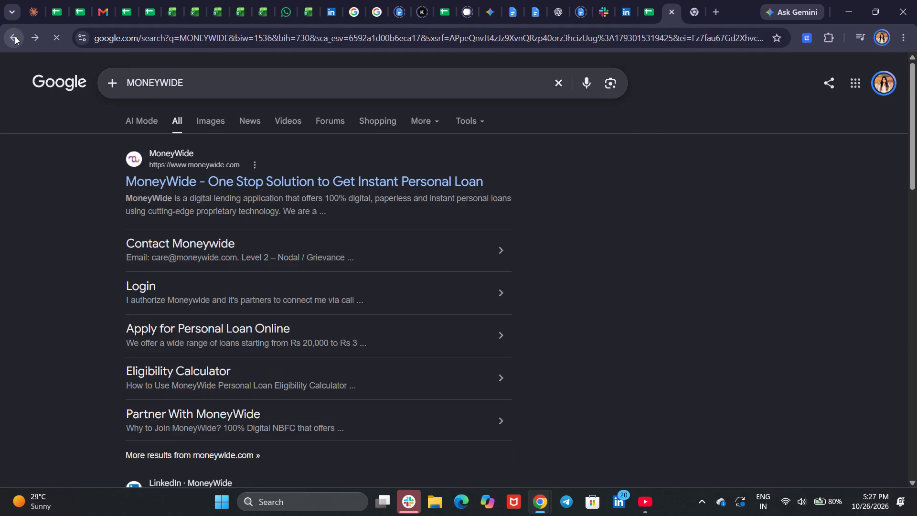
pyautogui.scroll(3, 437, 166)
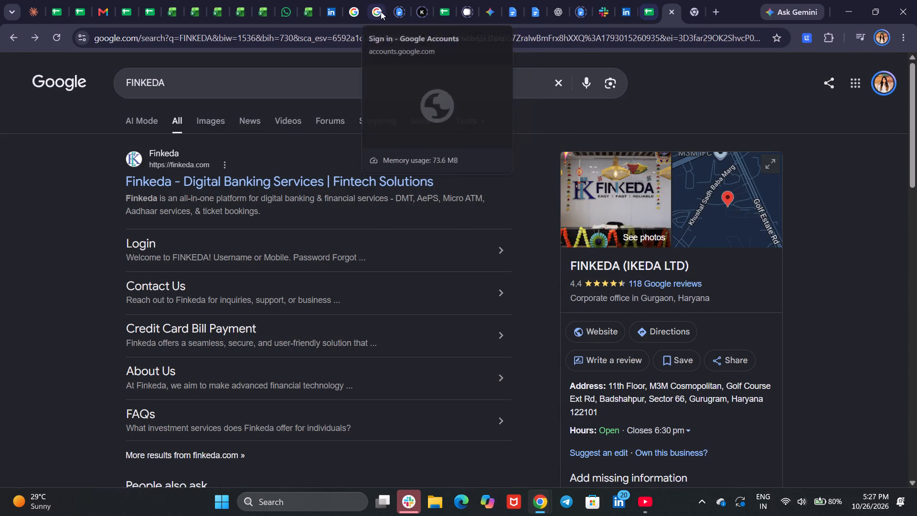
# Copy the company name MONEYWIDE from row 40 of the Gurgaon Gurugram sheet, search Google for it and look through the results.
pyautogui.click(308, 10)
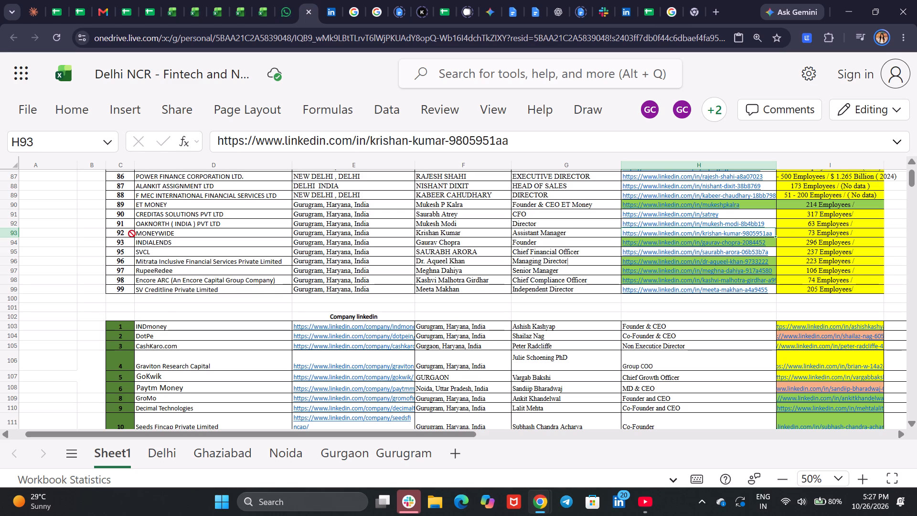
pyautogui.click(389, 451)
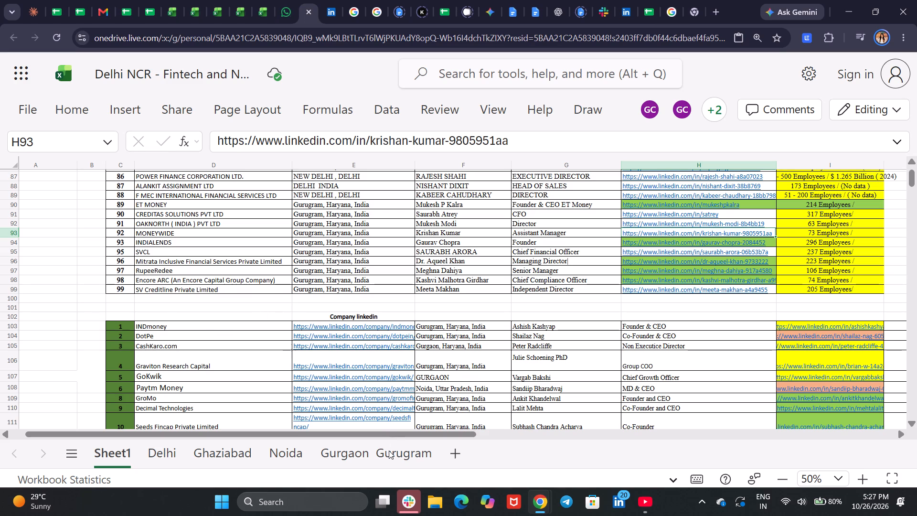
pyautogui.click(389, 451)
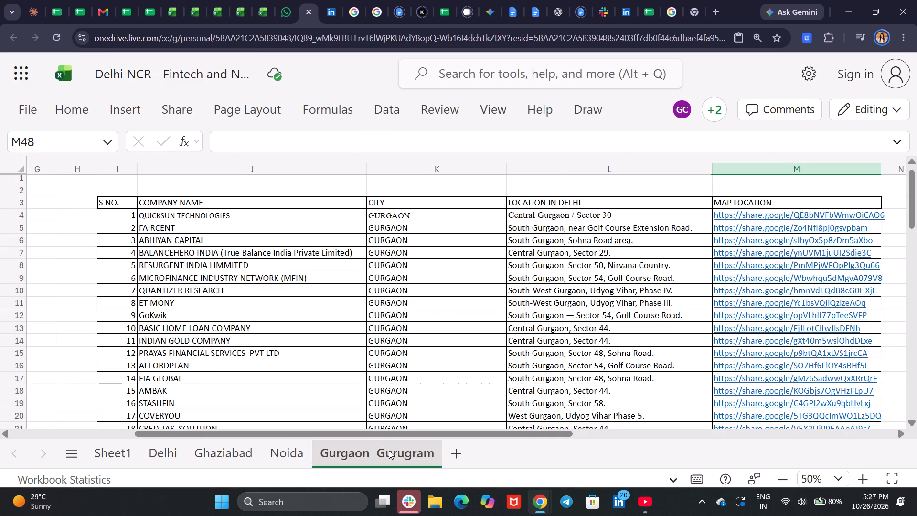
pyautogui.scroll(-4, 178, 256)
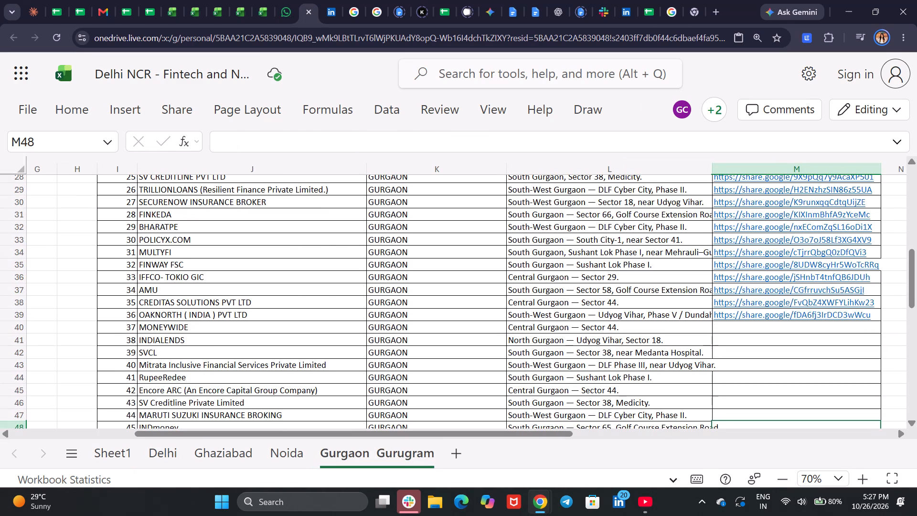
pyautogui.tripleClick(249, 323)
pyautogui.hotkey('ctrl', 'c')
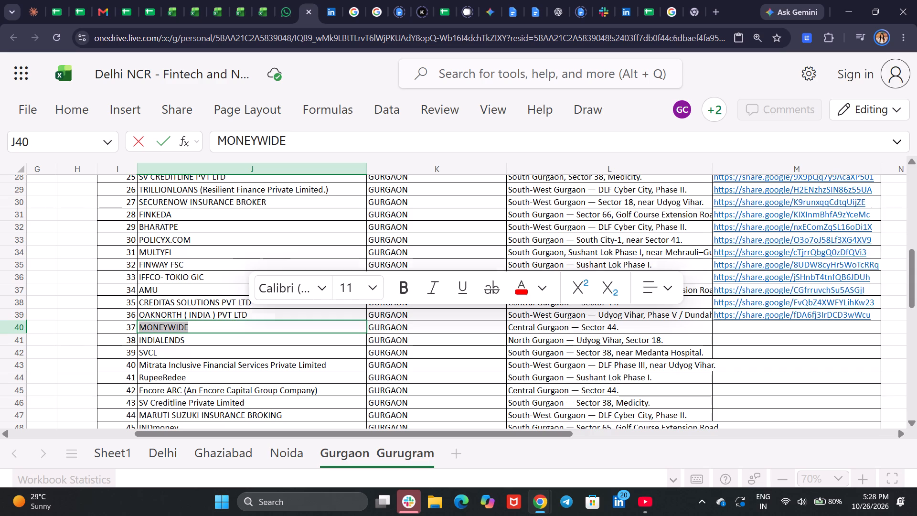
pyautogui.click(670, 10)
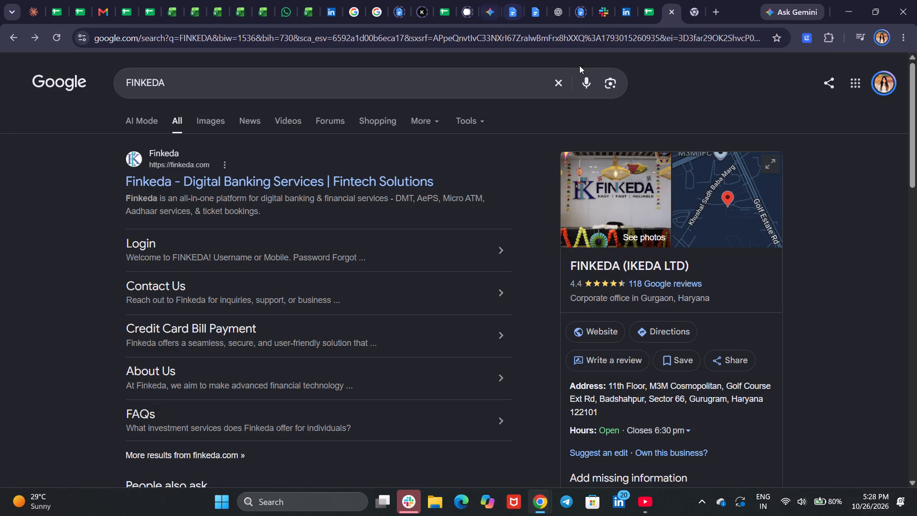
pyautogui.click(562, 80)
pyautogui.hotkey('ctrl', 'v')
pyautogui.press('Return')
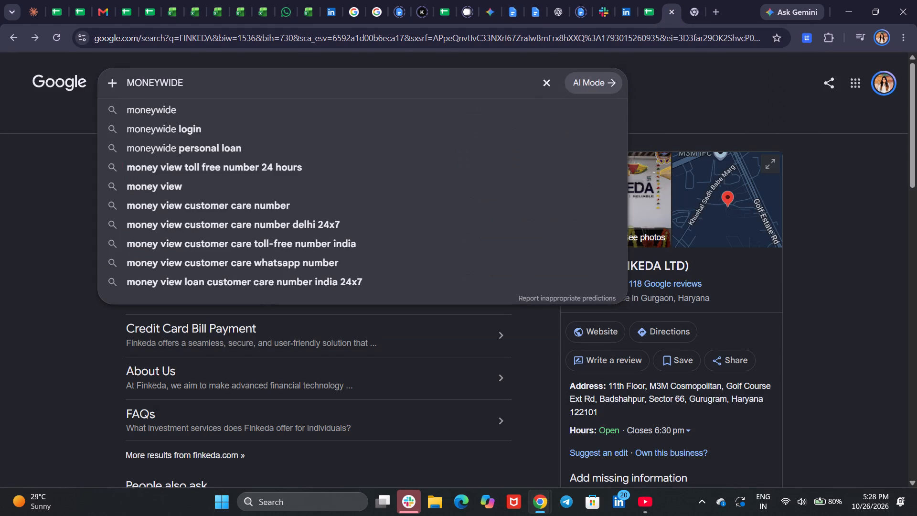
pyautogui.press('\\')
pyautogui.scroll(-2, 671, 305)
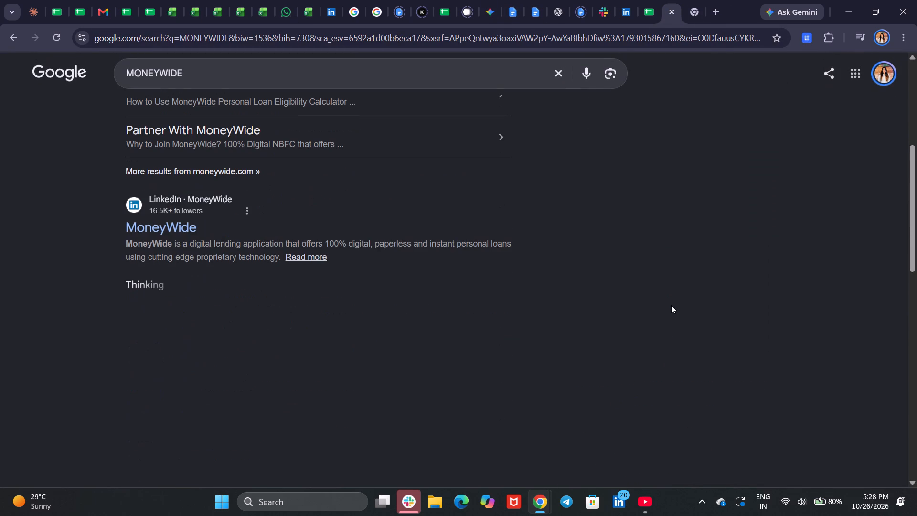
pyautogui.scroll(-1, 671, 305)
pyautogui.scroll(5, 368, 286)
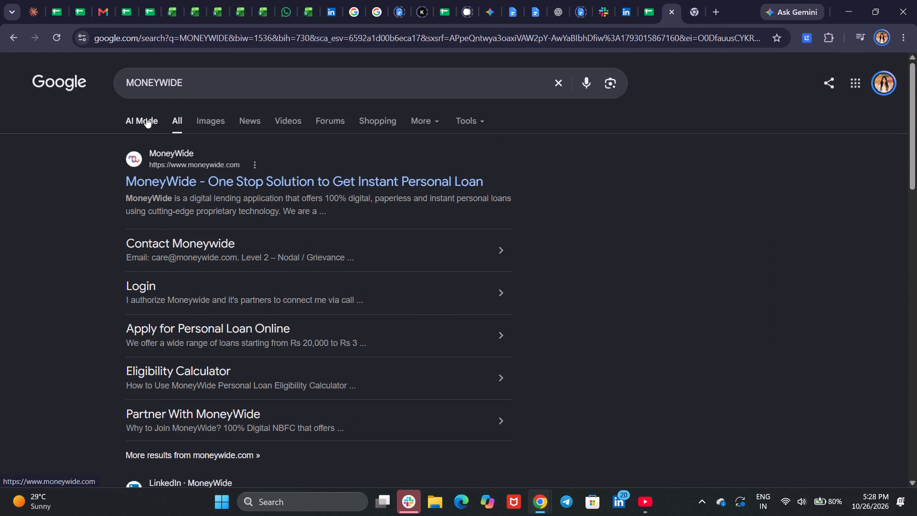
# Search Google for "moneywide gurgaon office" and check the results for a matching place listing.
pyautogui.click(265, 86)
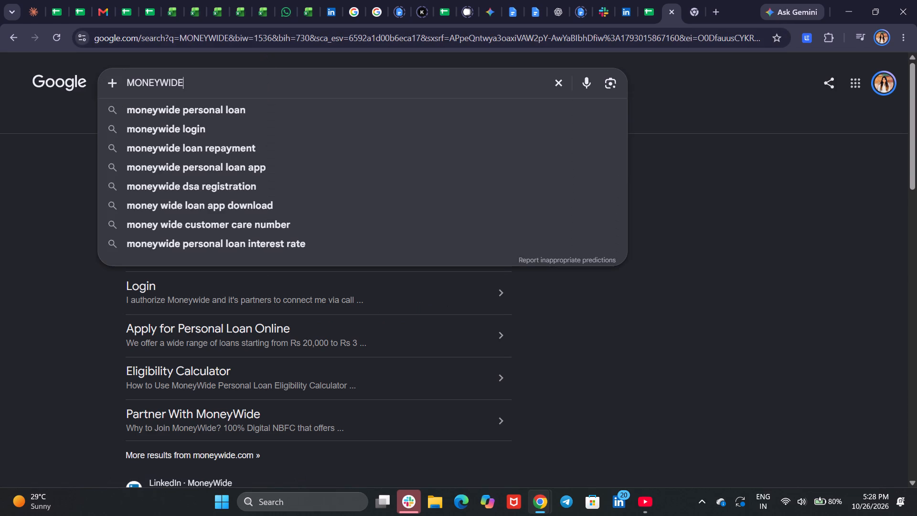
pyautogui.press('space')
pyautogui.write('GURG')
pyautogui.click(226, 128)
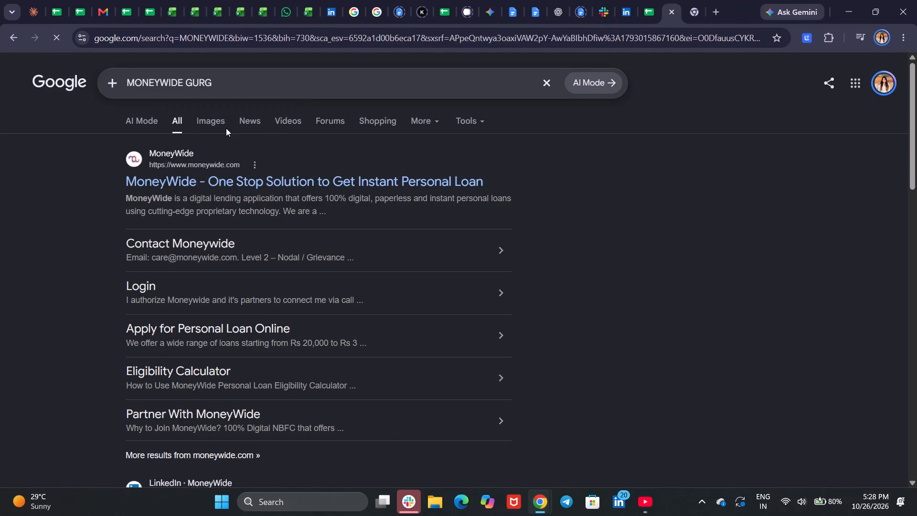
pyautogui.scroll(-3, 573, 260)
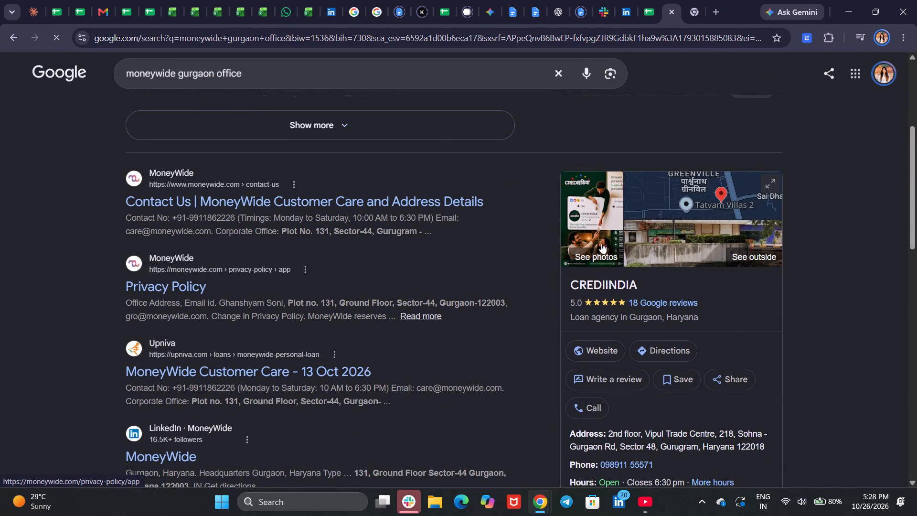
pyautogui.scroll(-1, 605, 243)
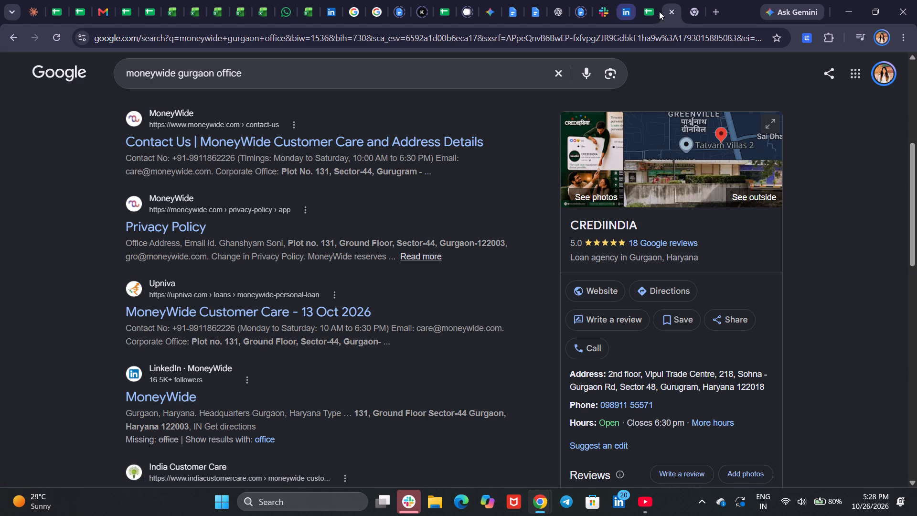
# Copy MoneyWide's Gurugram office address, including the MyLoanCare Ventures operator note, from the AI Overview into the MAP LOCATION cell M40.
pyautogui.click(310, 13)
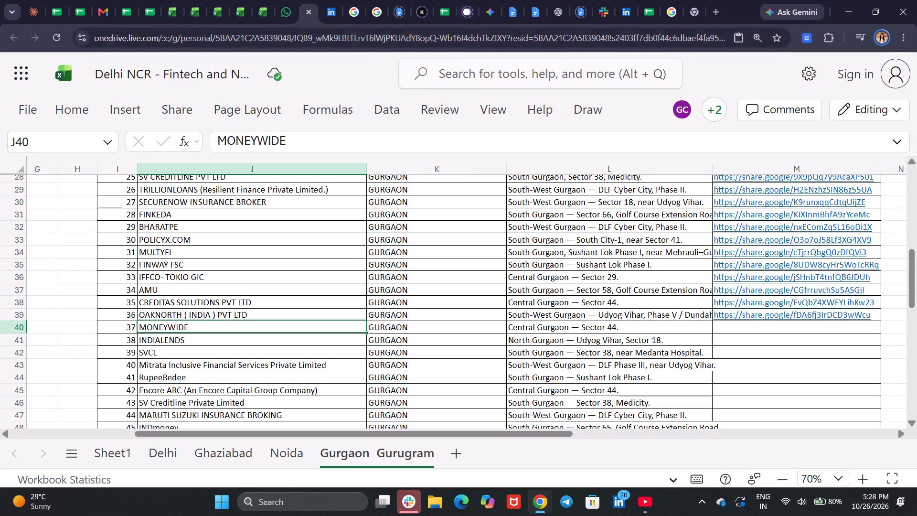
pyautogui.click(669, 12)
pyautogui.scroll(7, 333, 174)
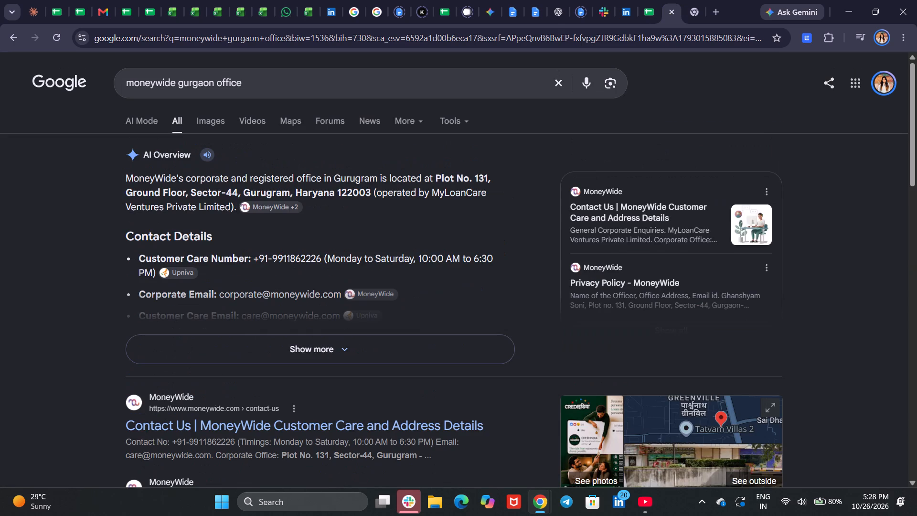
pyautogui.moveTo(435, 178); pyautogui.dragTo(468, 175)
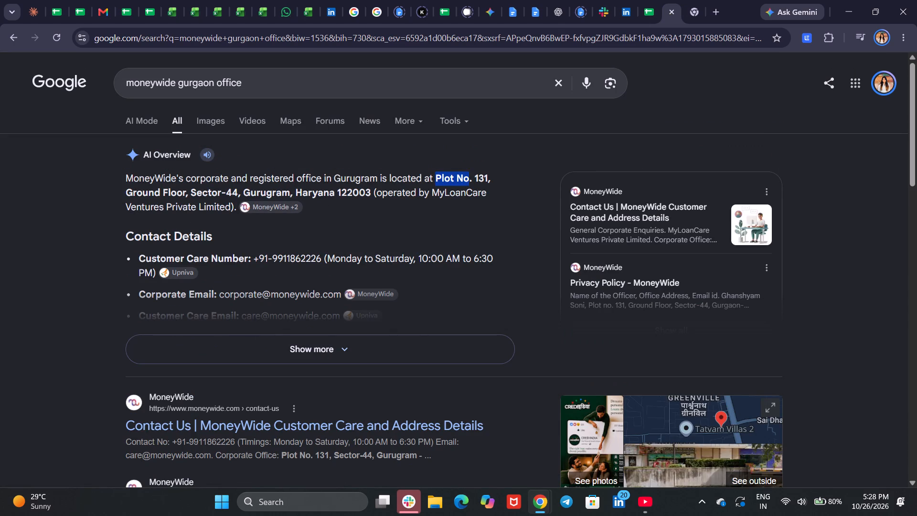
pyautogui.moveTo(468, 175); pyautogui.dragTo(378, 194)
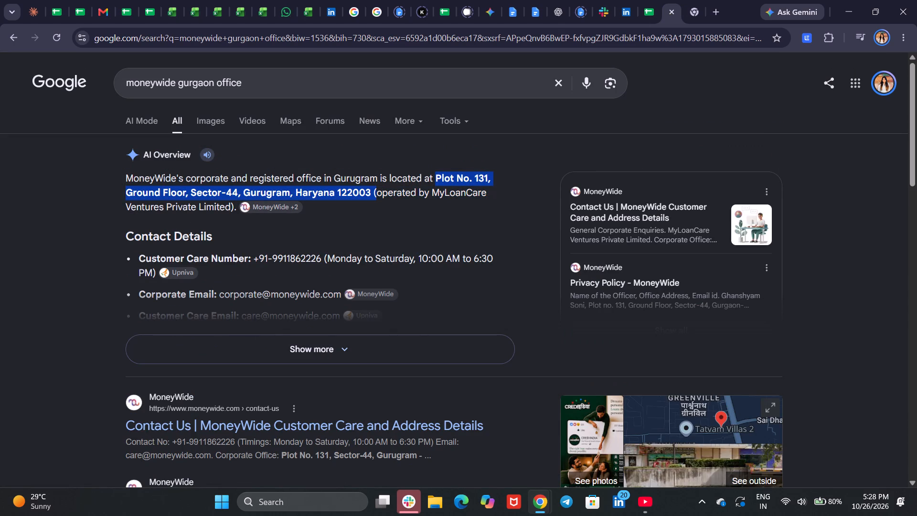
pyautogui.moveTo(378, 194); pyautogui.dragTo(237, 212)
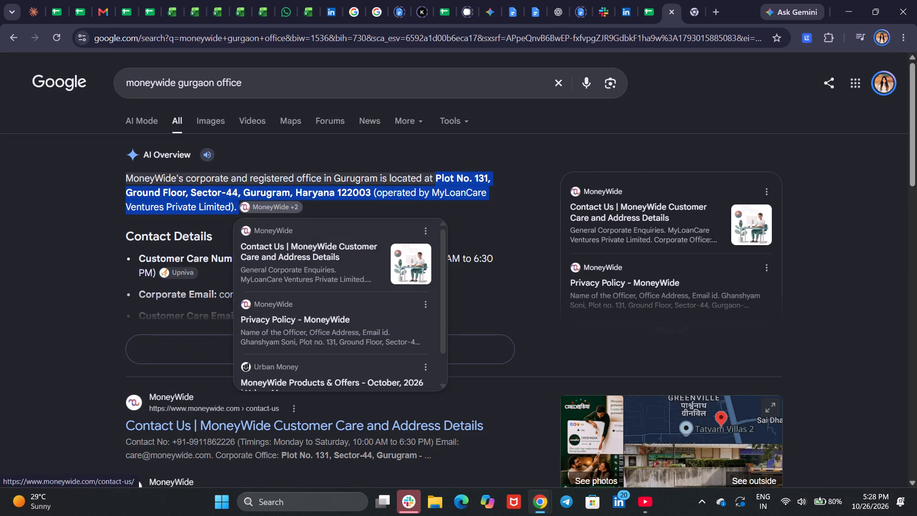
pyautogui.moveTo(237, 212); pyautogui.dragTo(245, 206)
pyautogui.hotkey('ctrl', 'c')
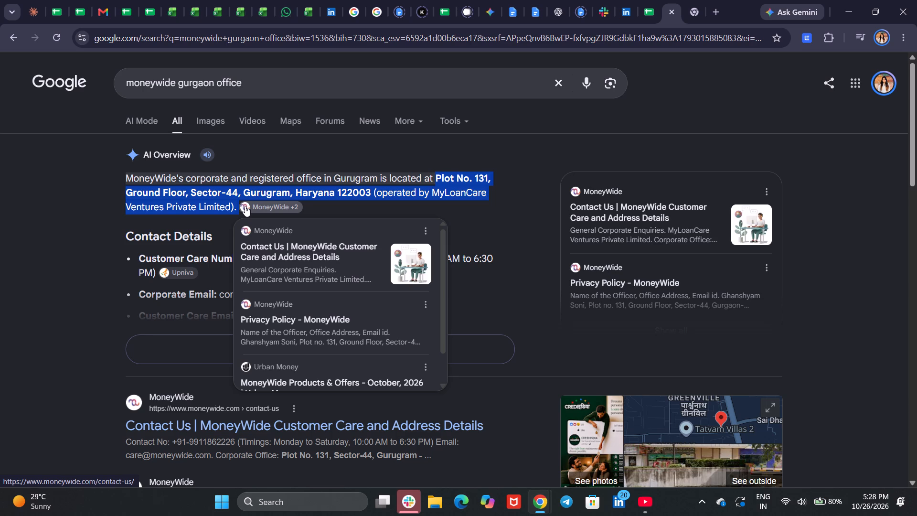
pyautogui.click(312, 13)
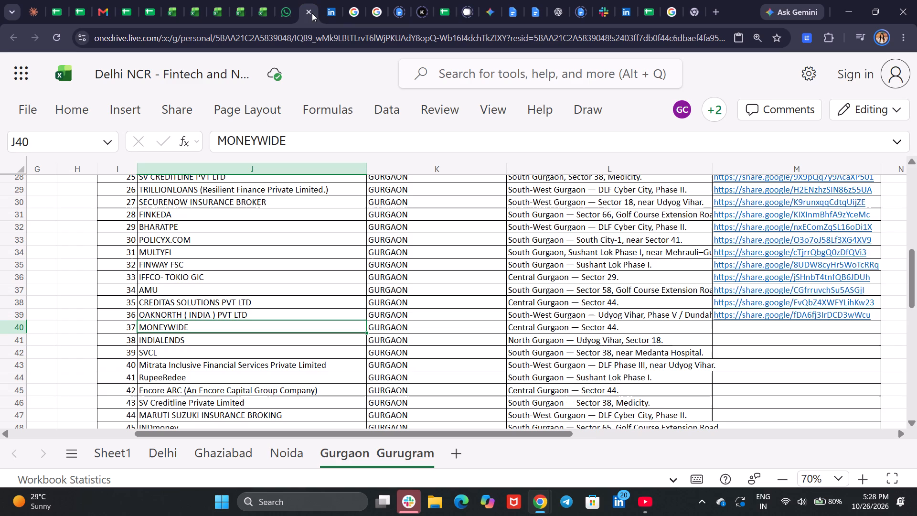
pyautogui.doubleClick(740, 330)
pyautogui.hotkey('ctrl', 'v')
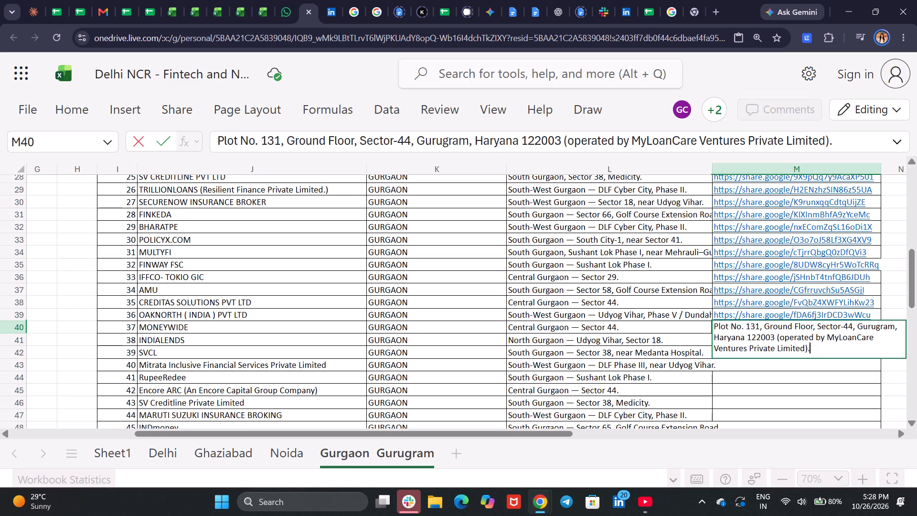
pyautogui.click(724, 363)
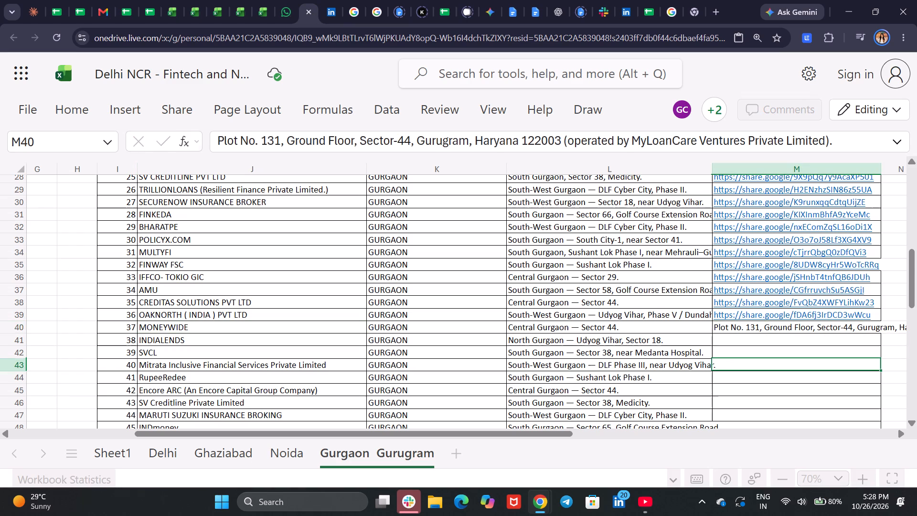
pyautogui.click(749, 340)
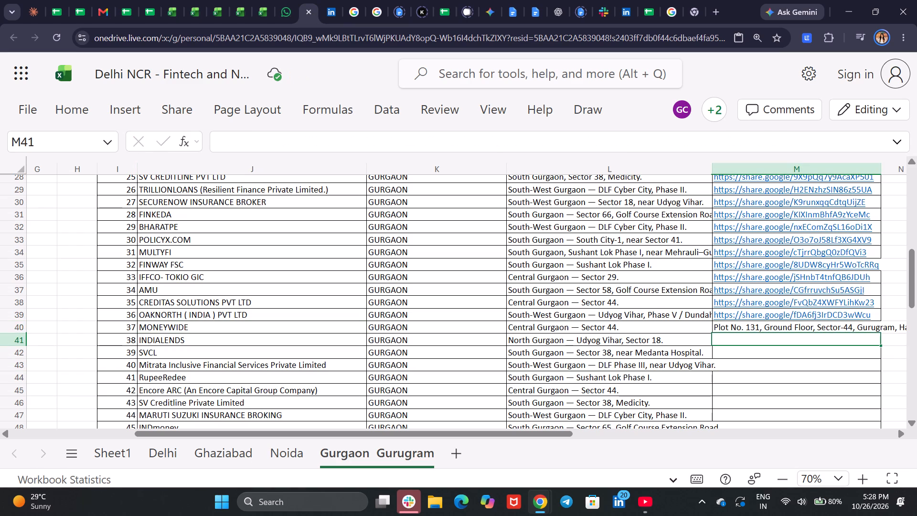
# Copy the company name INDIALENDS from row 41 of the Gurgaon Gurugram sheet and search Google for it.
pyautogui.tripleClick(177, 339)
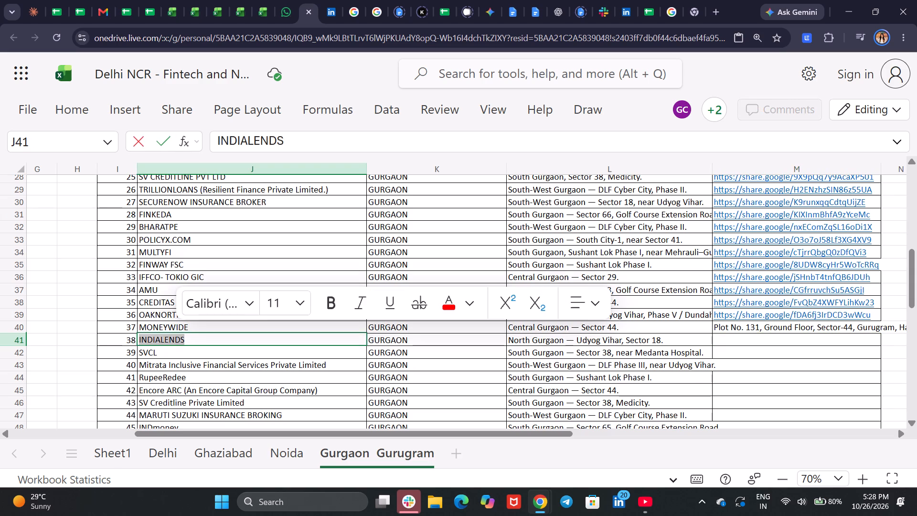
pyautogui.hotkey('ctrl', 'c')
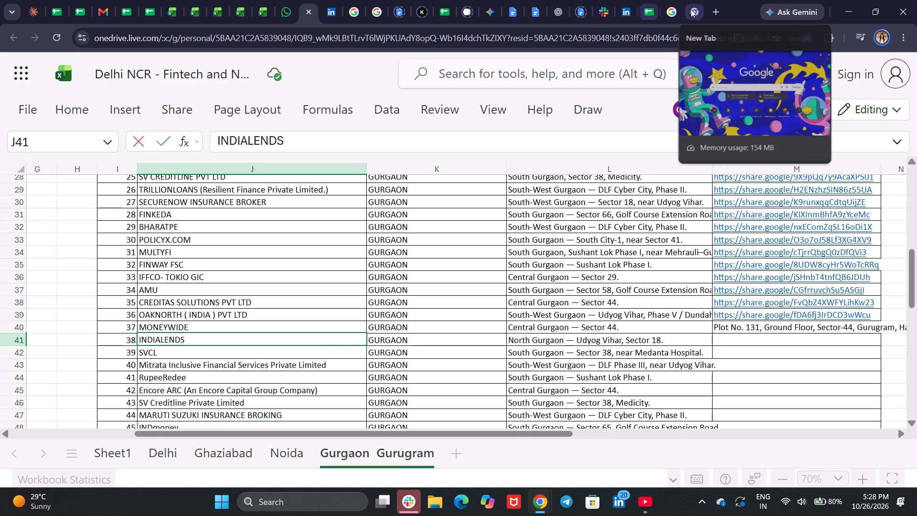
pyautogui.click(675, 10)
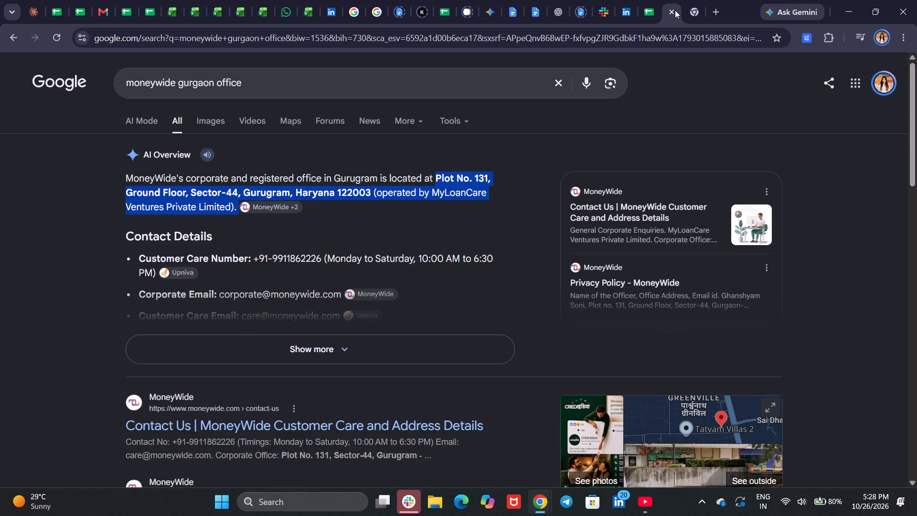
pyautogui.click(555, 76)
pyautogui.hotkey('ctrl', 'v')
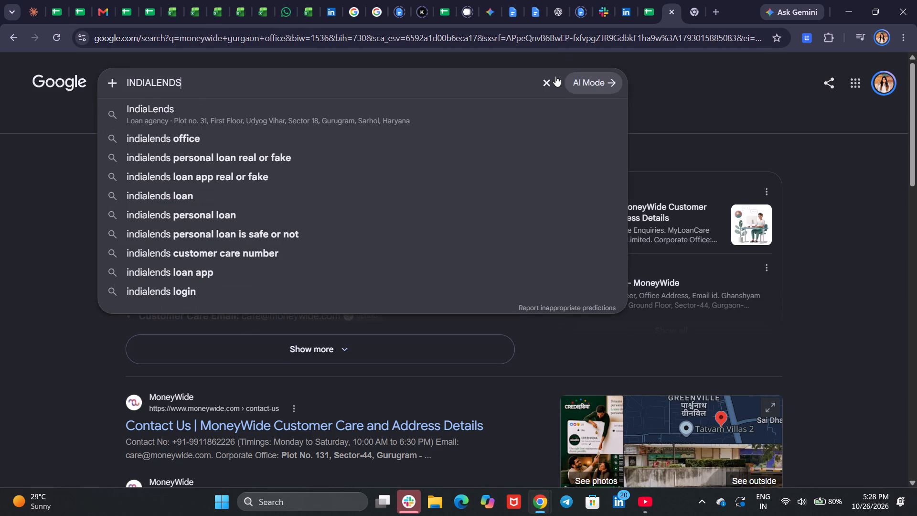
pyautogui.press('Return')
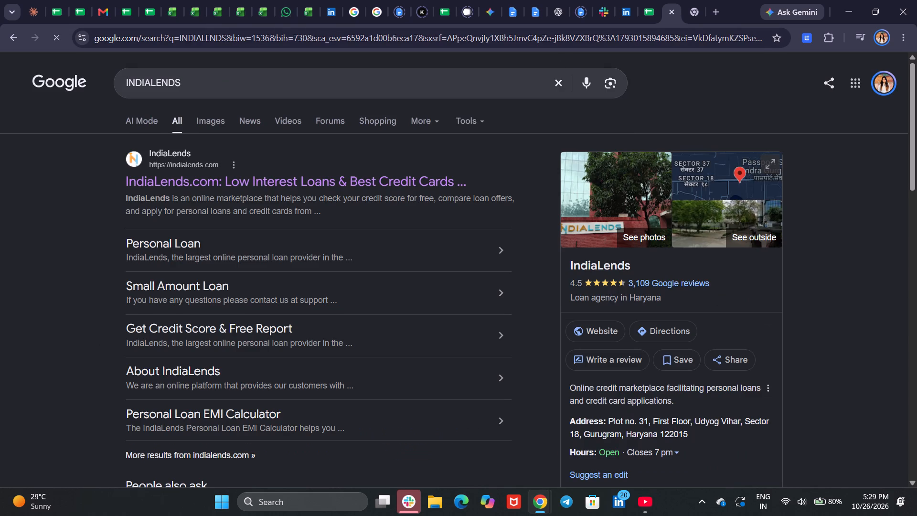
# Copy the share link of the IndiaLends place listing and paste it into the MAP LOCATION cell M41.
pyautogui.click(721, 354)
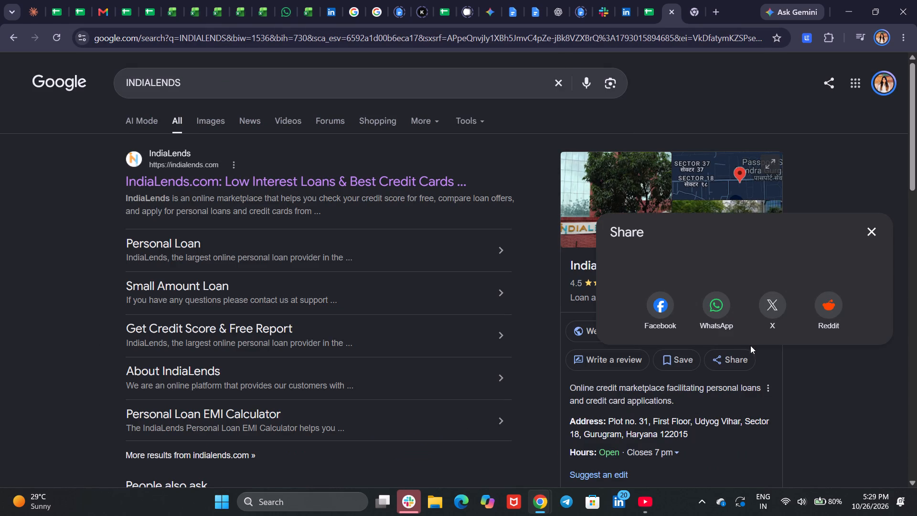
pyautogui.click(832, 267)
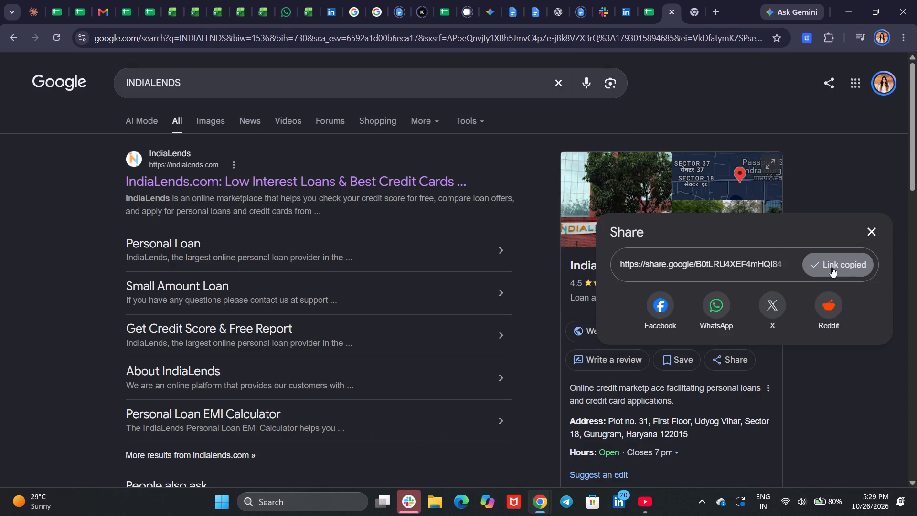
pyautogui.click(313, 7)
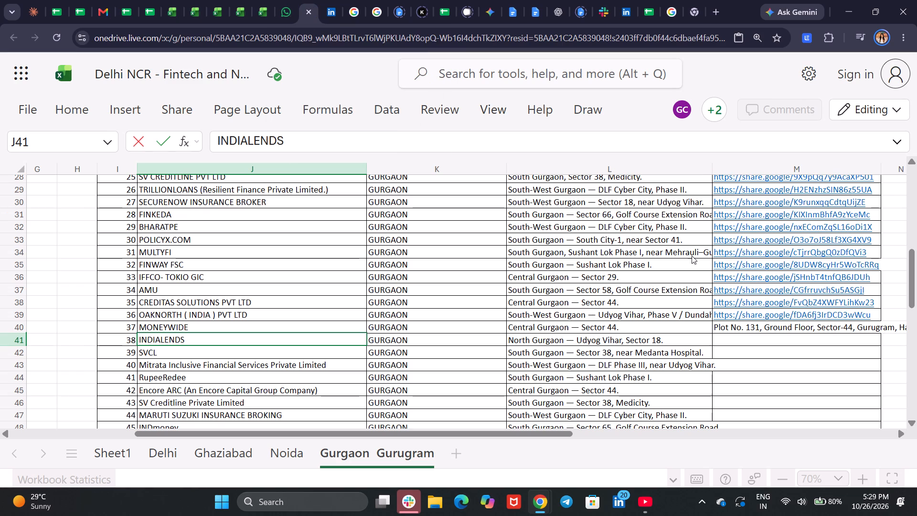
pyautogui.doubleClick(738, 338)
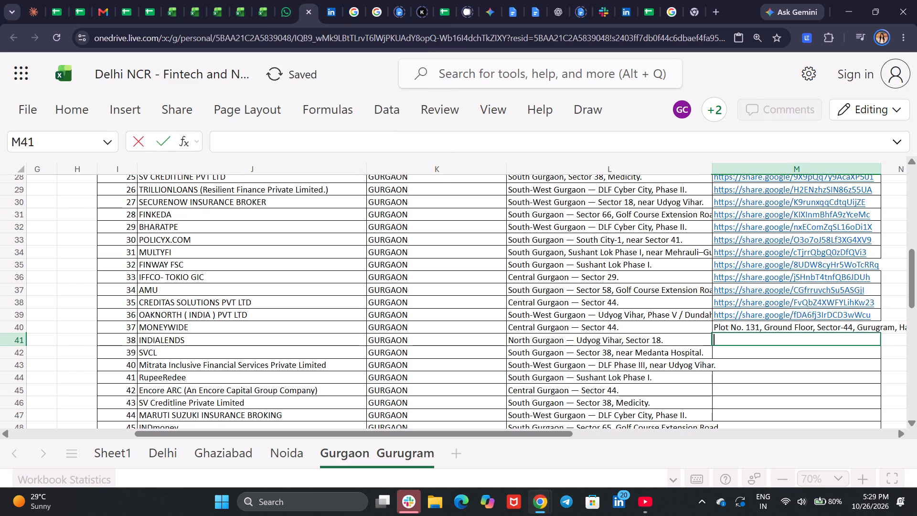
pyautogui.hotkey('ctrl', 'v')
pyautogui.click(744, 357)
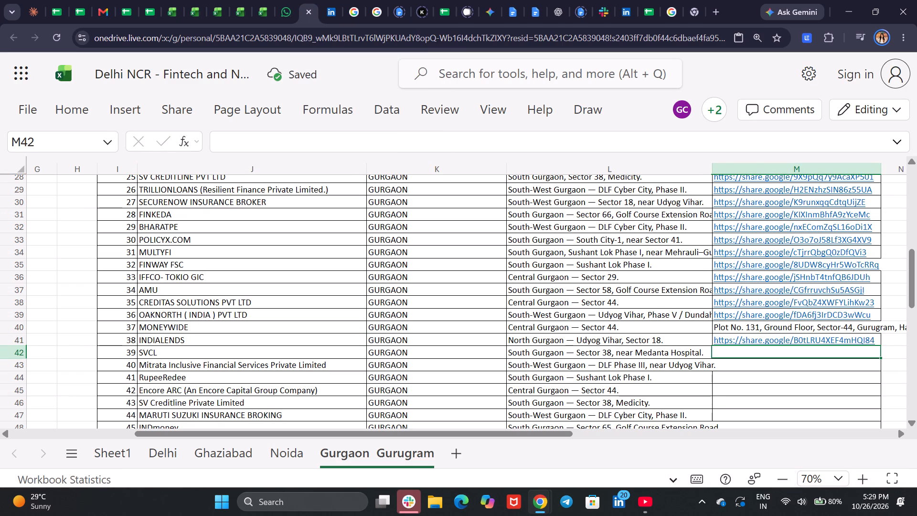
# Copy the company name SVCL from row 42 and search Google for the suggested "svcl gurgaon".
pyautogui.click(662, 355)
pyautogui.hscroll(3, 662, 355)
pyautogui.tripleClick(400, 352)
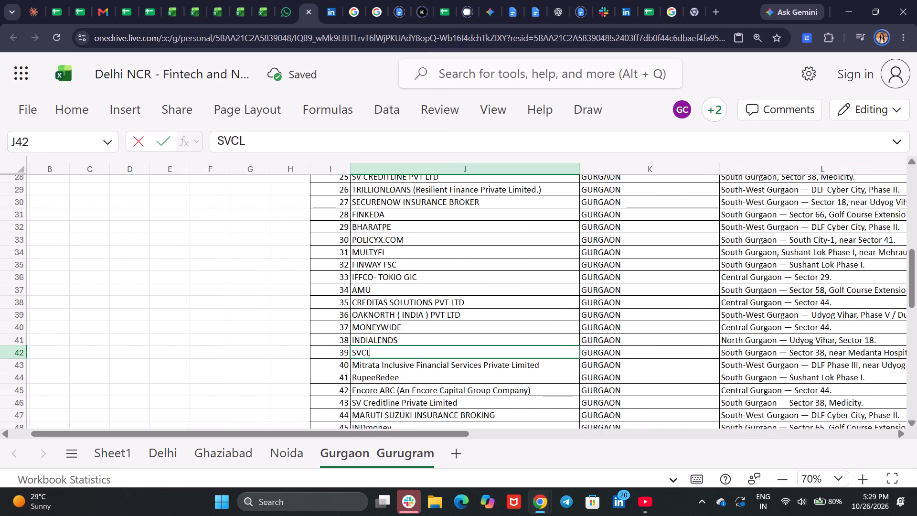
pyautogui.hotkey('ctrl', 'c')
pyautogui.click(689, 12)
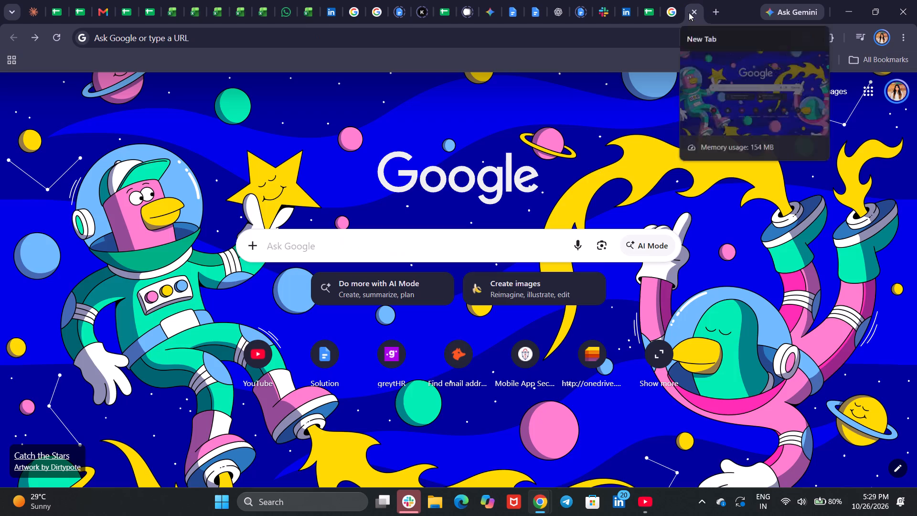
pyautogui.click(663, 13)
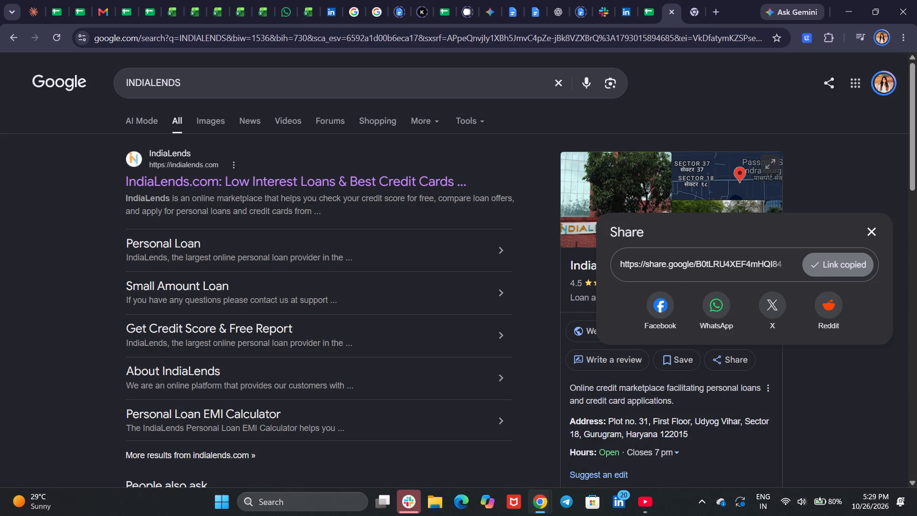
pyautogui.click(553, 80)
pyautogui.hotkey('ctrl', 'v')
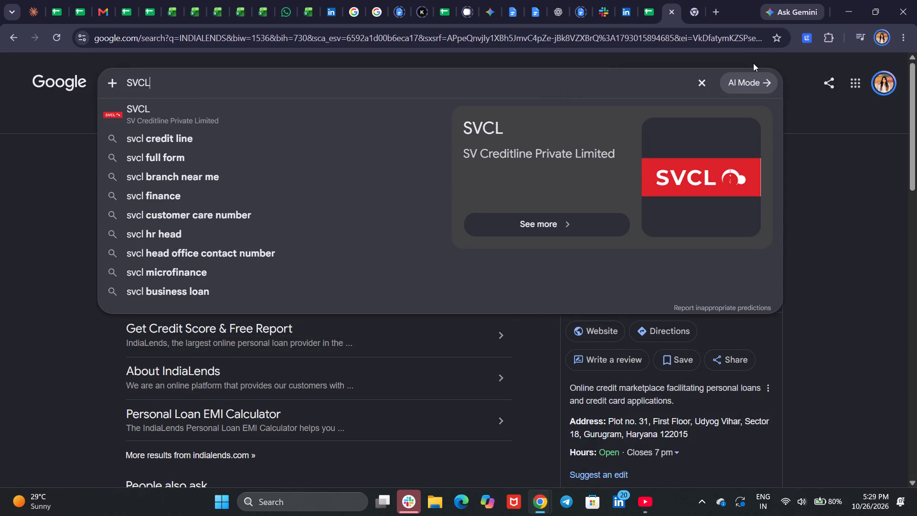
pyautogui.press('space')
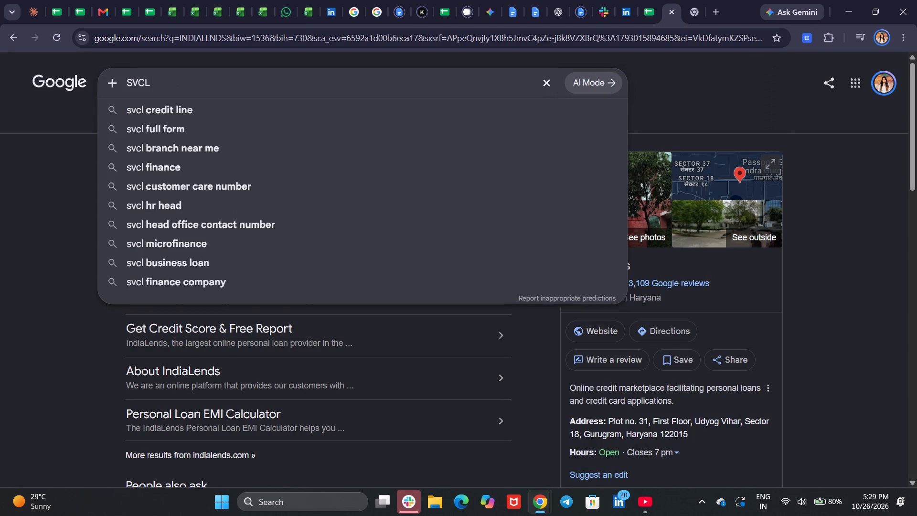
pyautogui.write('GU')
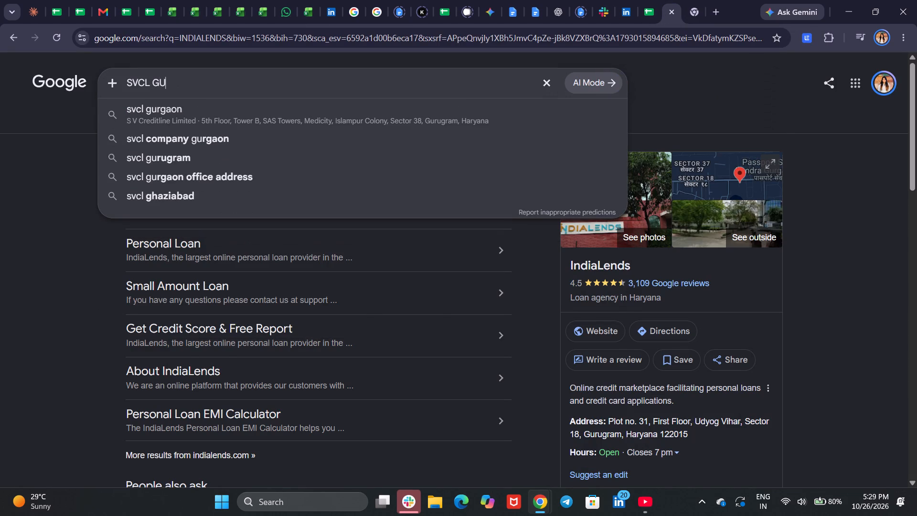
pyautogui.click(505, 107)
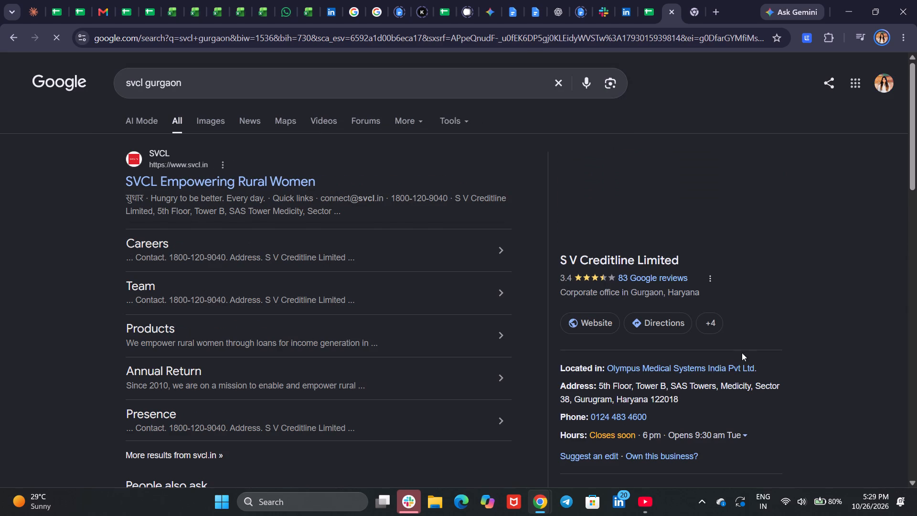
# Copy the share link of the "svcl gurgaon" results page and paste it into the MAP LOCATION cell M42.
pyautogui.click(825, 87)
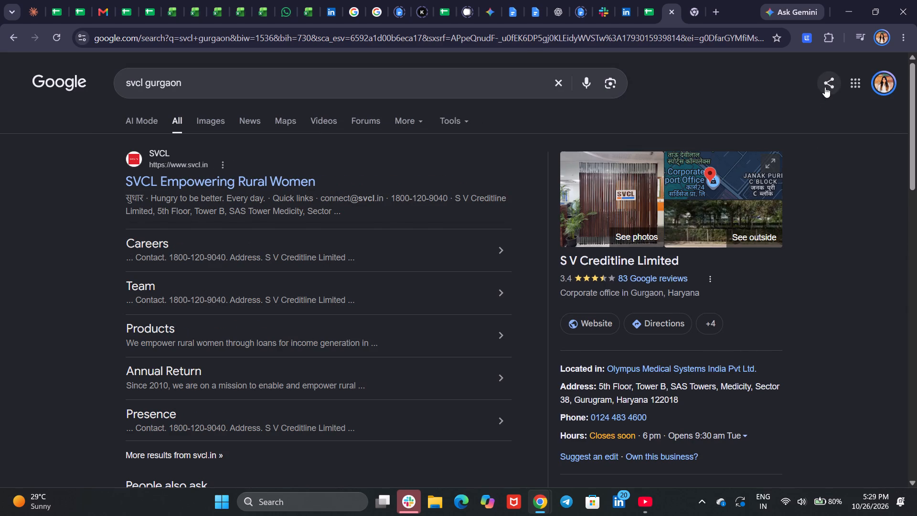
pyautogui.click(845, 151)
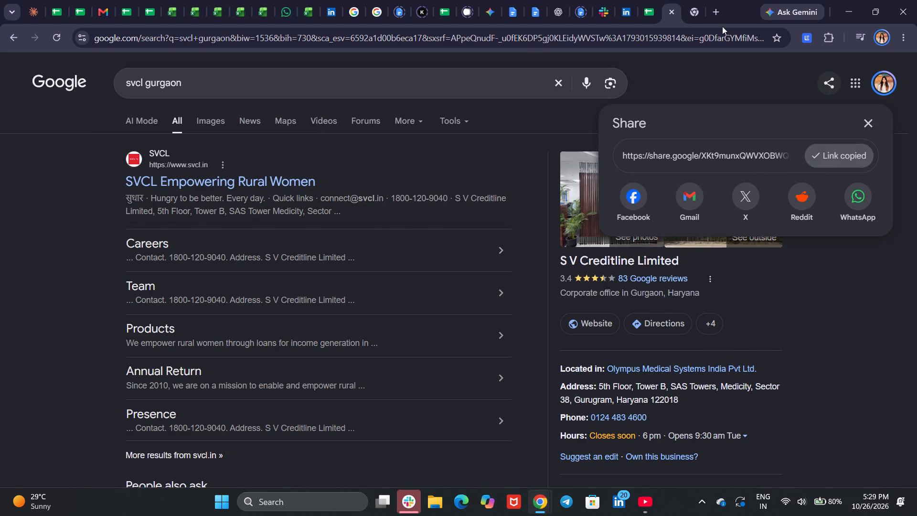
pyautogui.click(302, 6)
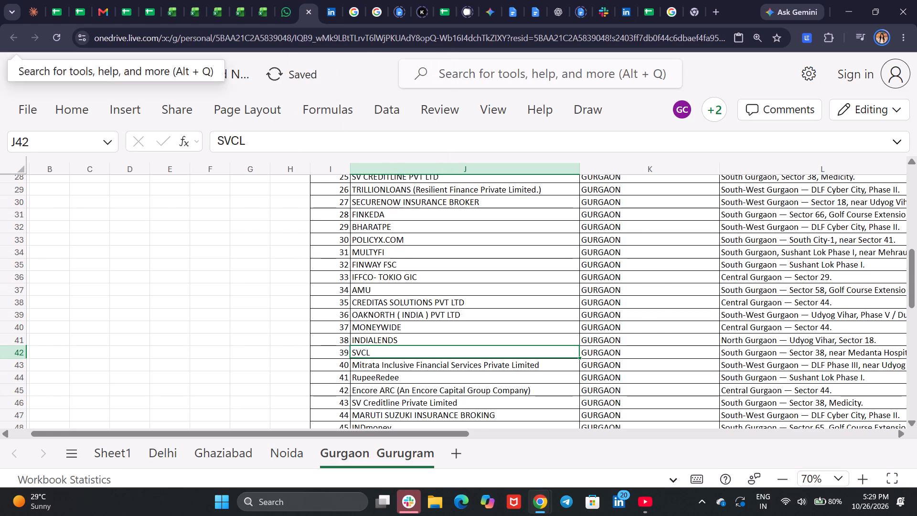
pyautogui.hscroll(-4, 675, 260)
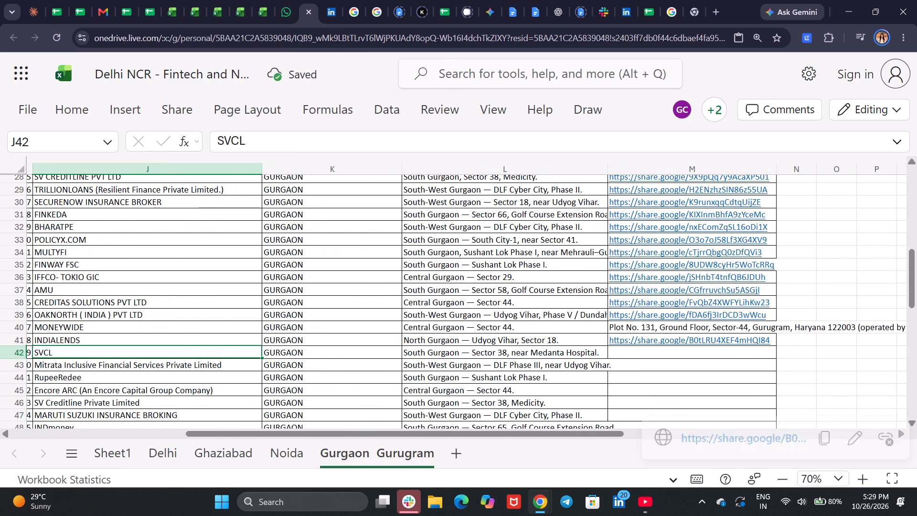
pyautogui.doubleClick(693, 352)
pyautogui.hotkey('ctrl', 'v')
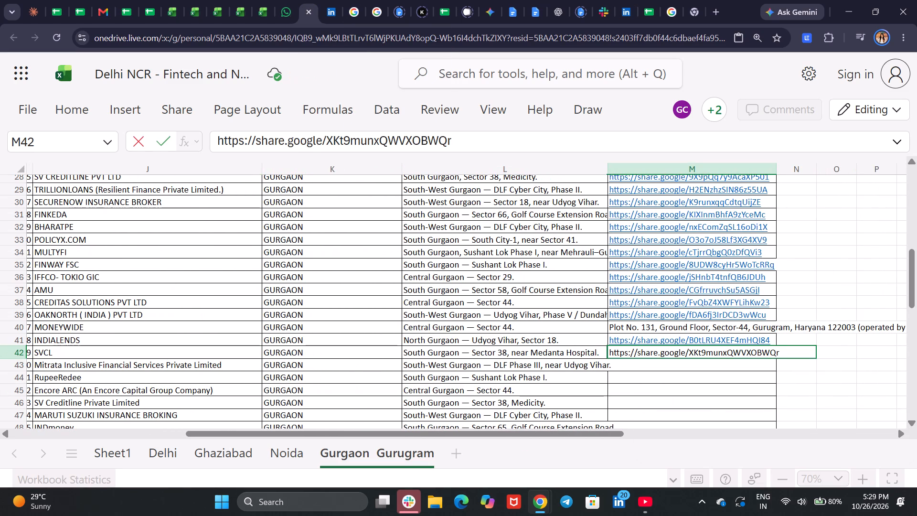
pyautogui.click(693, 368)
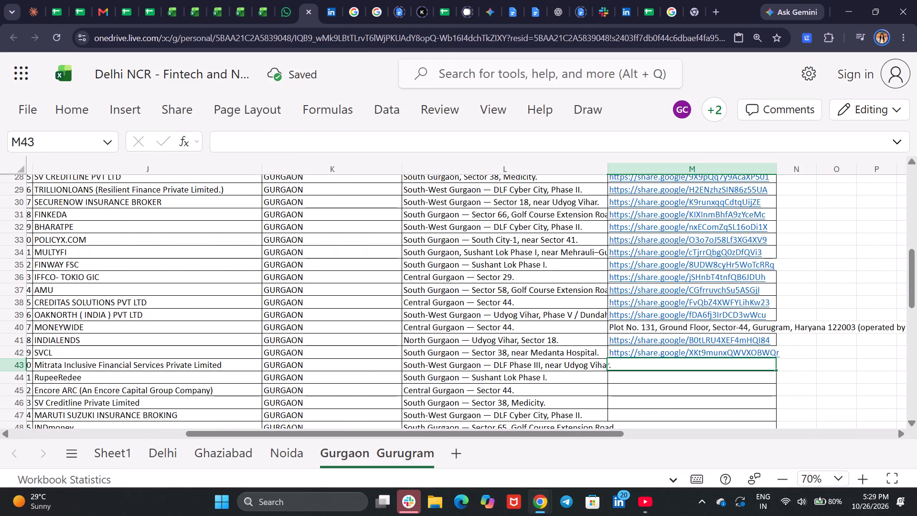
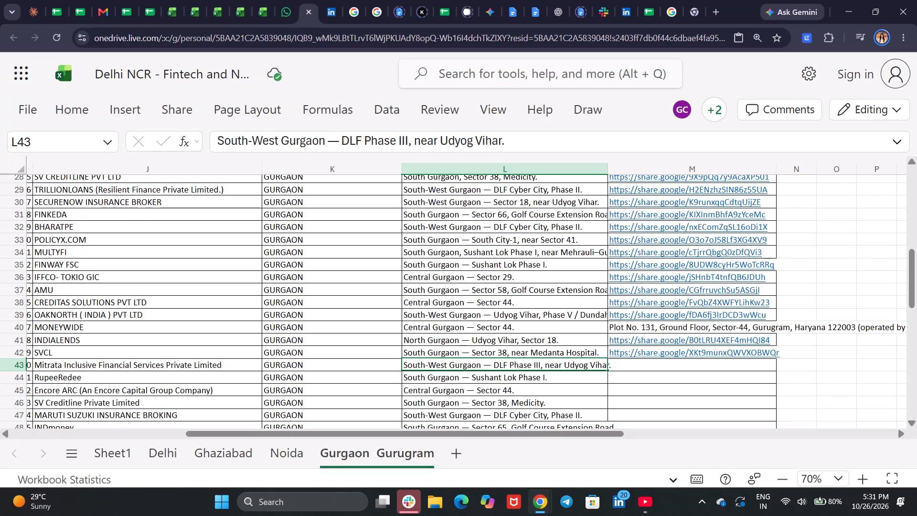
# Select the full company name text Mitrata Inclusive Financial Services Private Limited inside cell J43 of the Gurgaon Gurugram sheet.
pyautogui.tripleClick(117, 364)
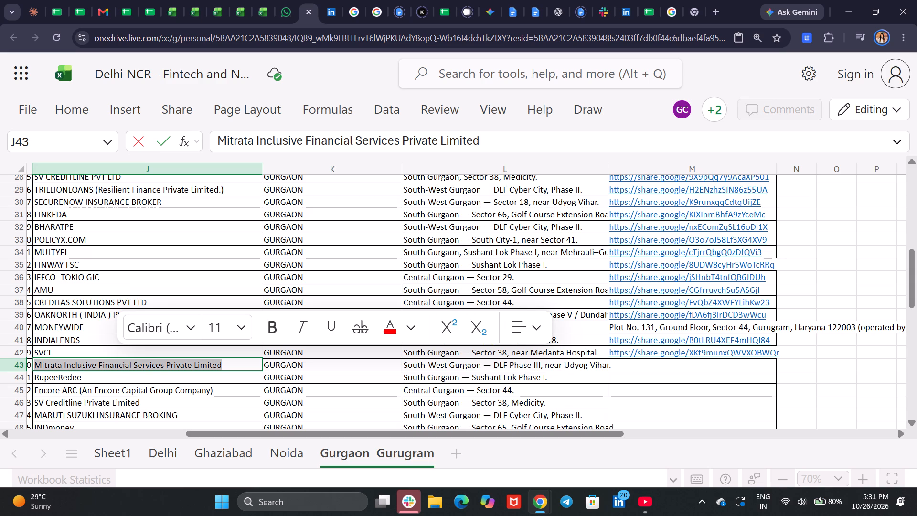
# Copy the selected company name Mitrata Inclusive Financial Services Private Limited and search Google for it.
pyautogui.hotkey('ctrl', 'c')
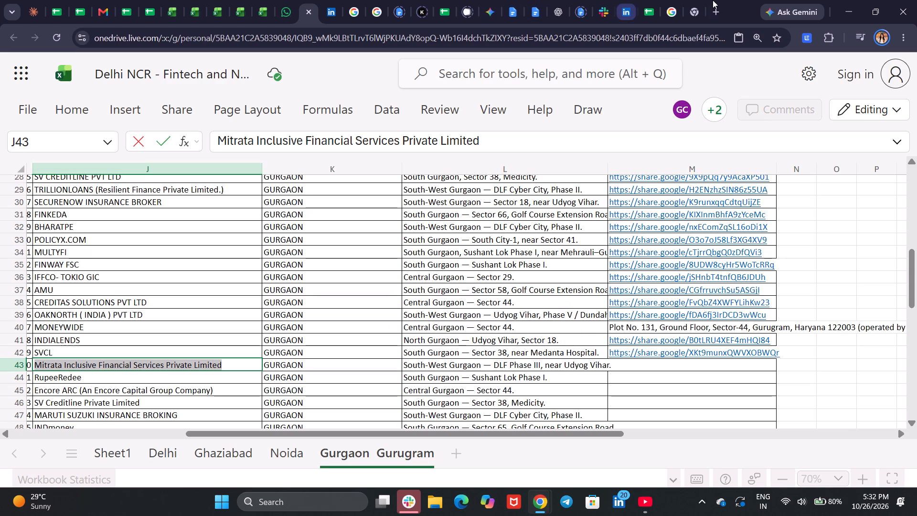
pyautogui.click(679, 11)
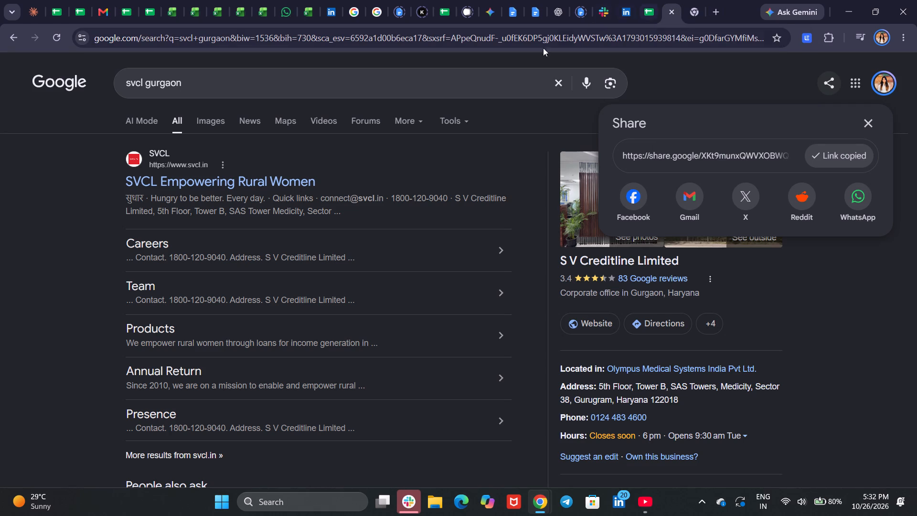
pyautogui.click(557, 83)
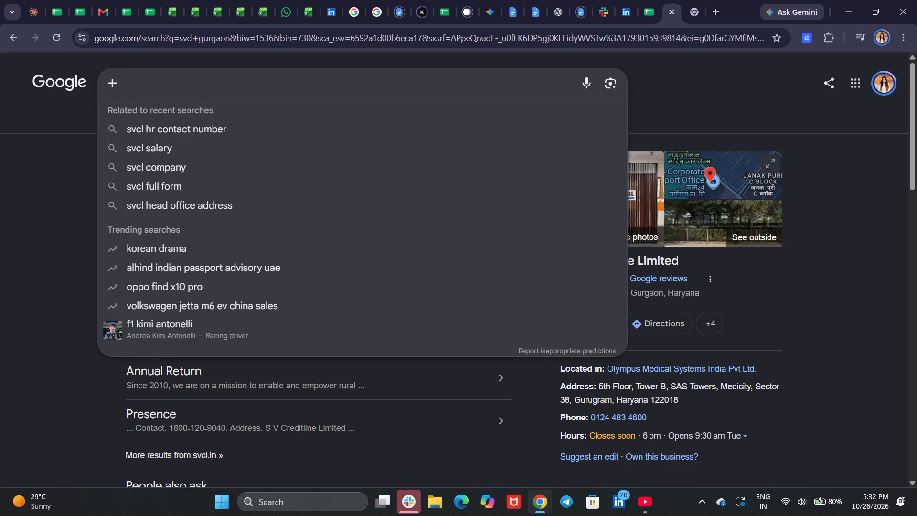
pyautogui.hotkey('ctrl', 'v')
pyautogui.press('Return')
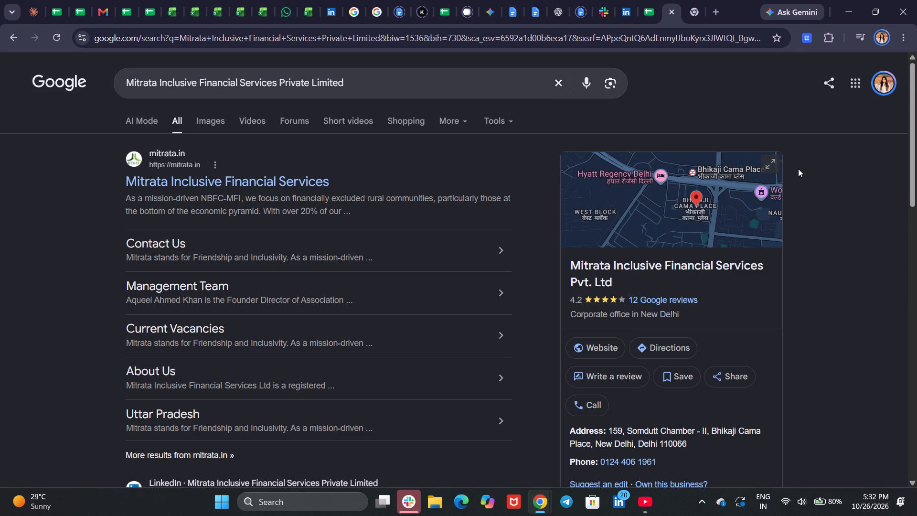
# Copy the share link of the Mitrata Inclusive Financial Services Pvt. Ltd place listing and paste it into the MAP LOCATION cell M43.
pyautogui.scroll(-3, 704, 320)
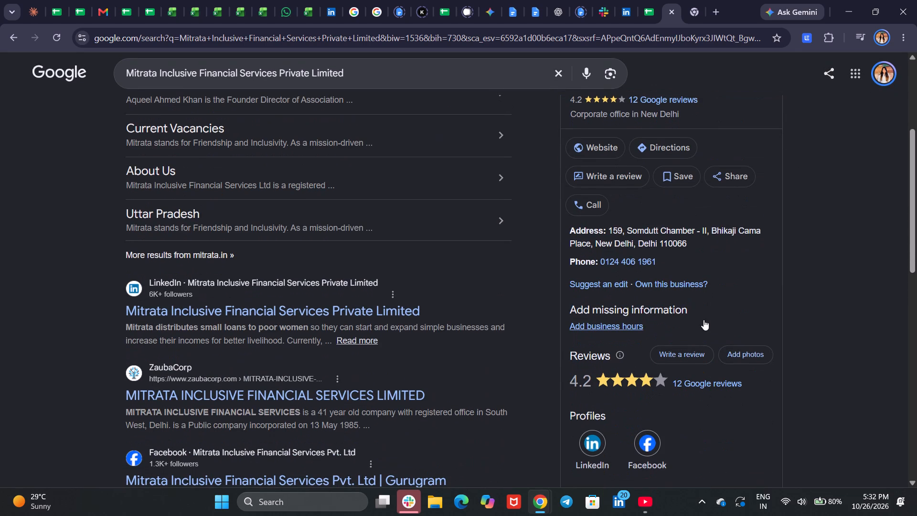
pyautogui.click(724, 177)
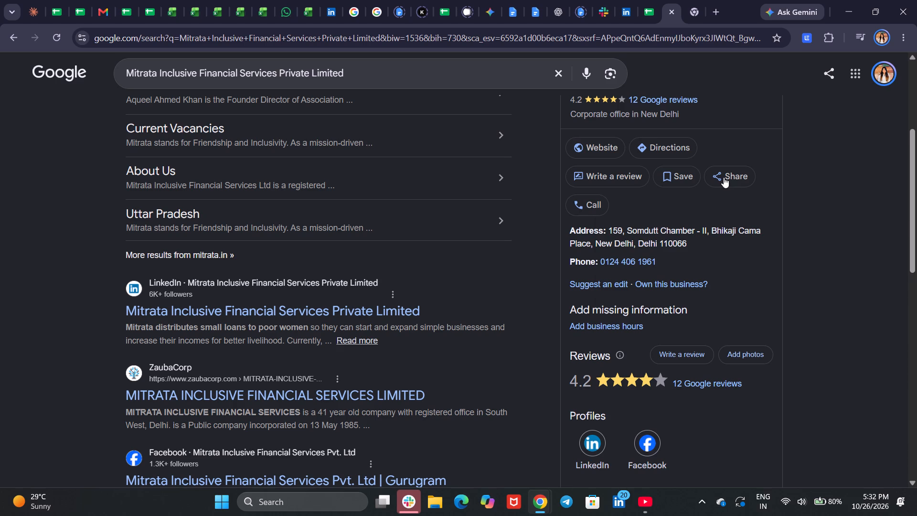
pyautogui.click(840, 246)
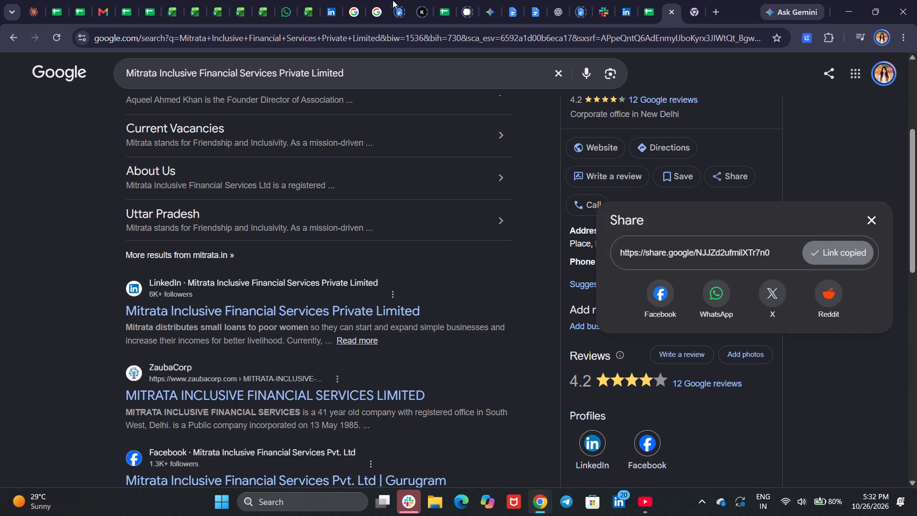
pyautogui.click(314, 8)
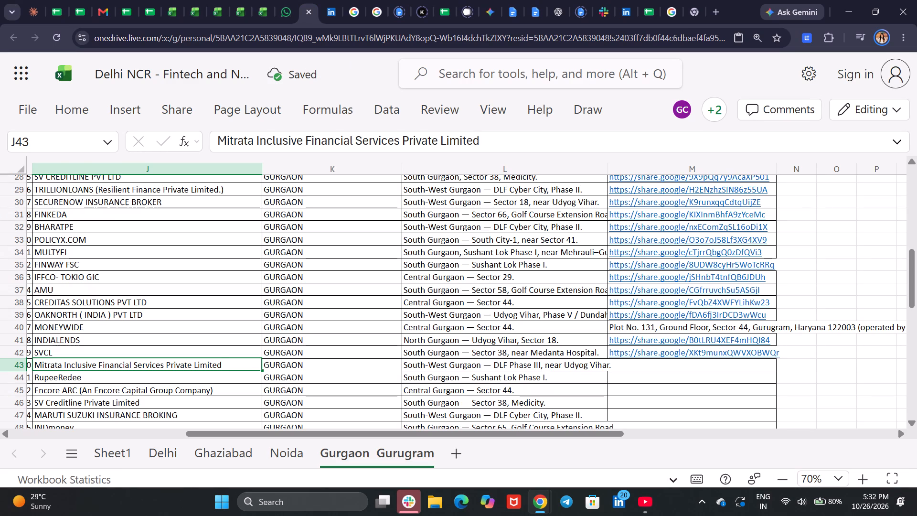
pyautogui.doubleClick(644, 364)
pyautogui.hotkey('ctrl', 'v')
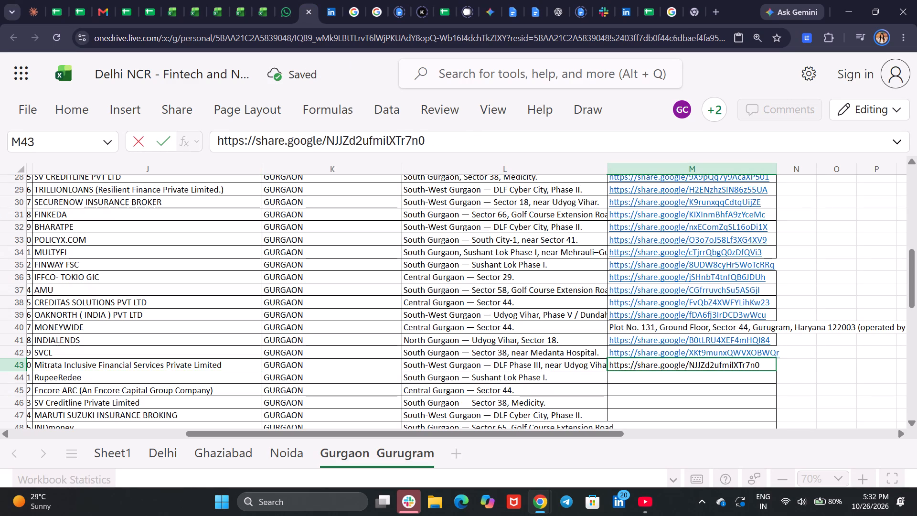
pyautogui.click(646, 378)
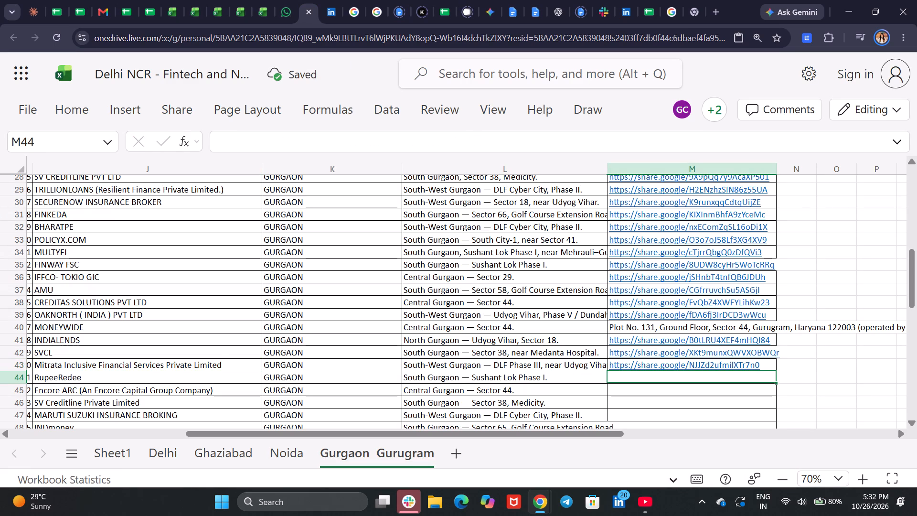